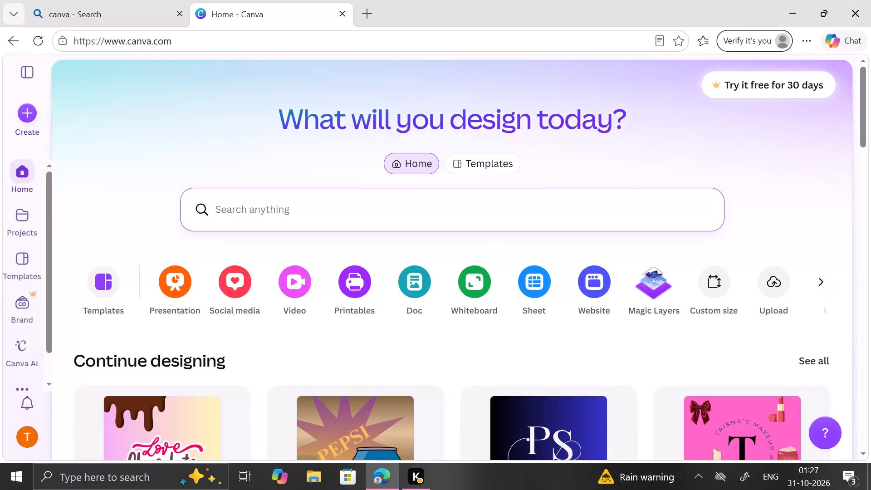
Search for poster and start a blank Poster (A2, Portrait) design.
key(c)
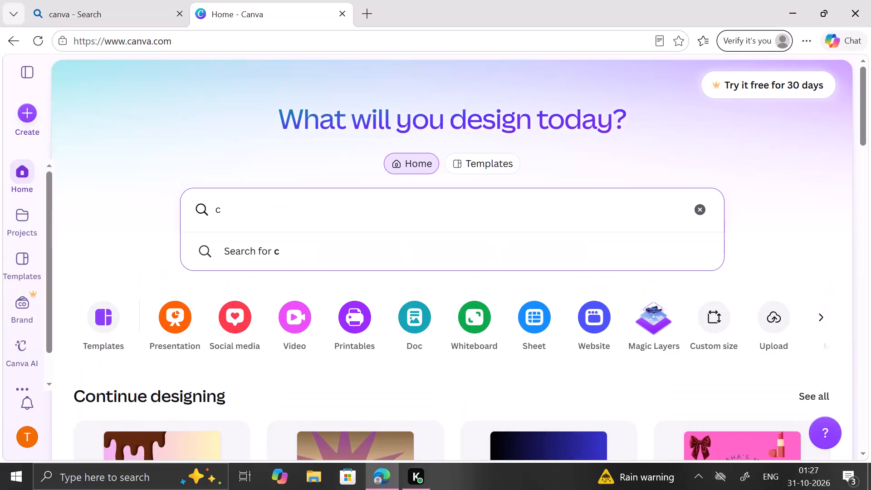
key(BackSpace)
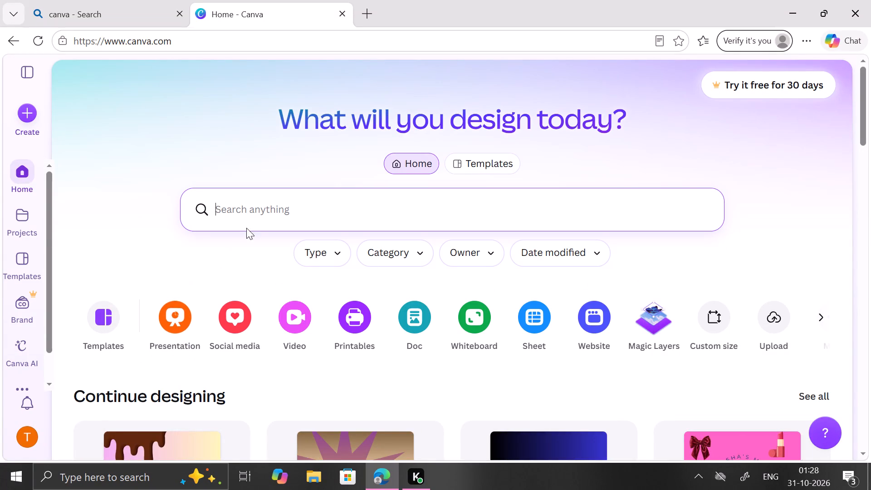
key(o)
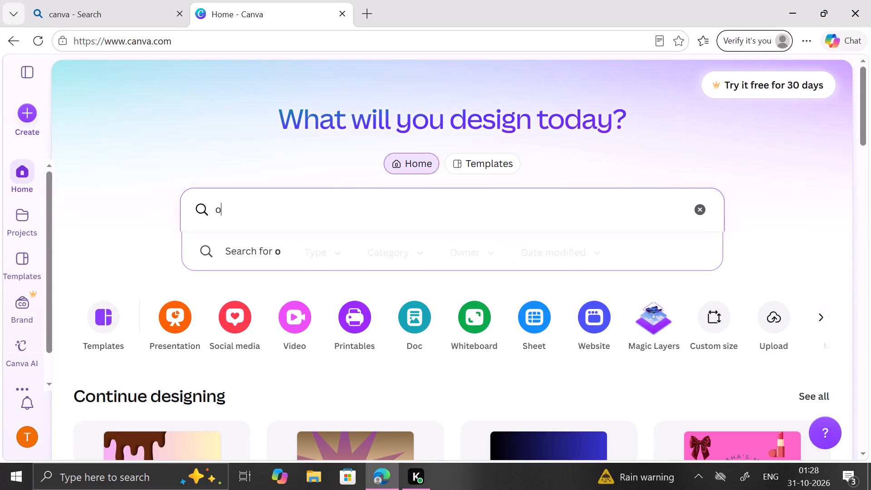
key(BackSpace)
text(poster)
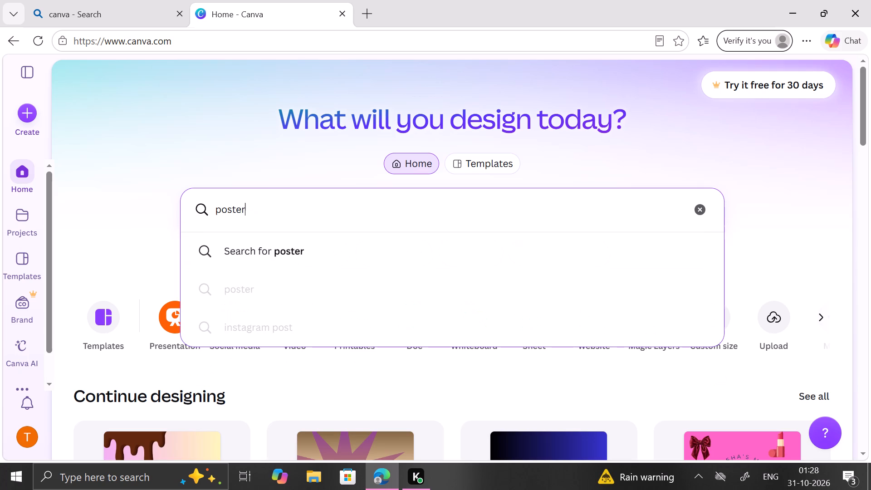
key(space)
key(space)
key(Return)
key(backslash)
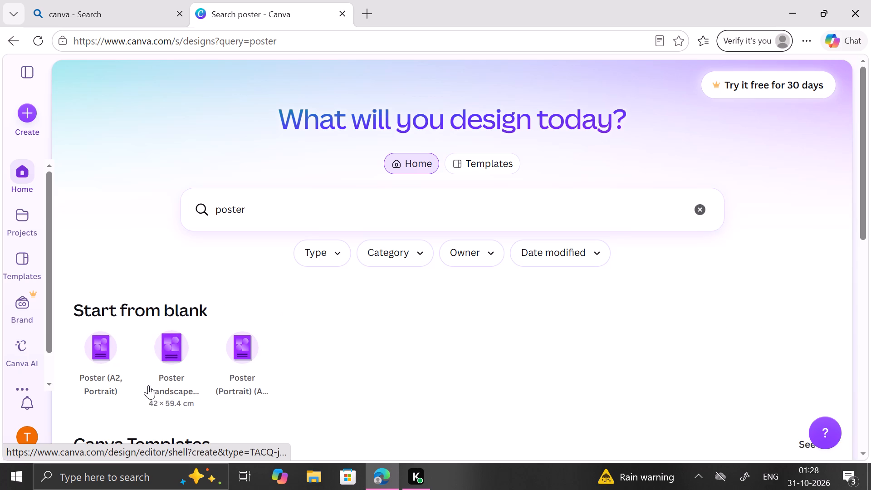
click(101, 373)
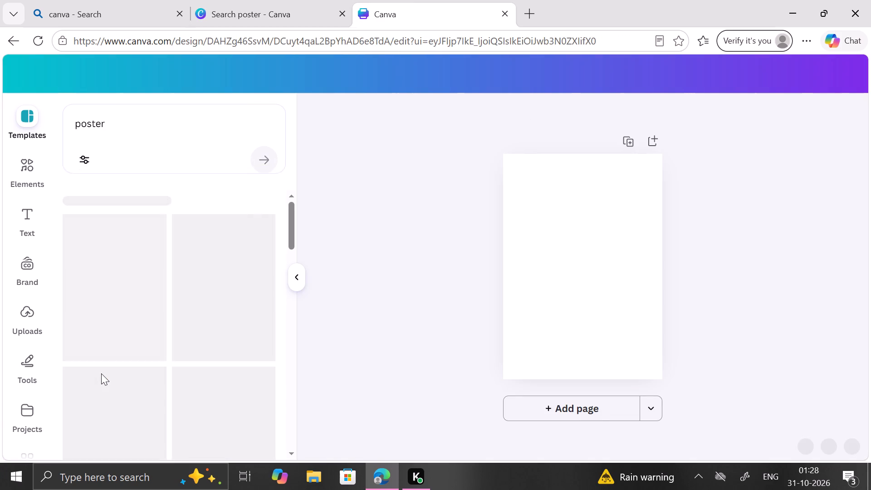
Dismiss the Print Shop poster offer shown beside the blank page.
scroll(191, 290, down, 2)
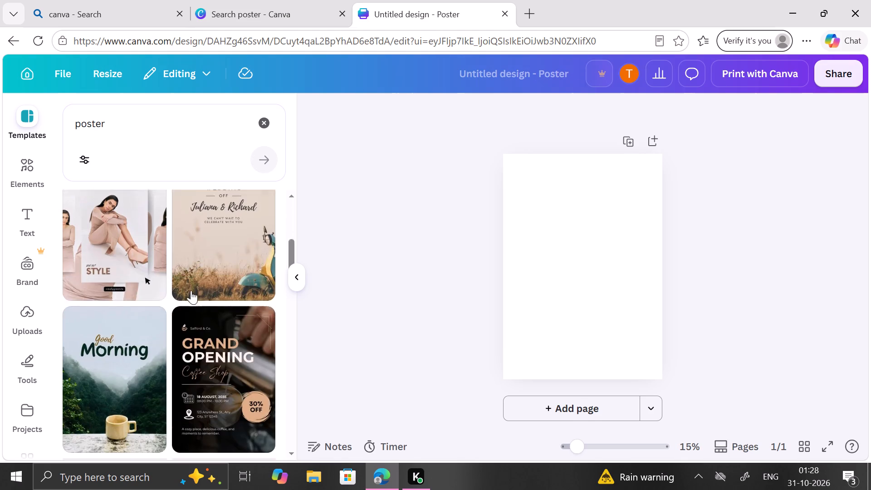
scroll(191, 290, down, 1)
scroll(191, 290, up, 2)
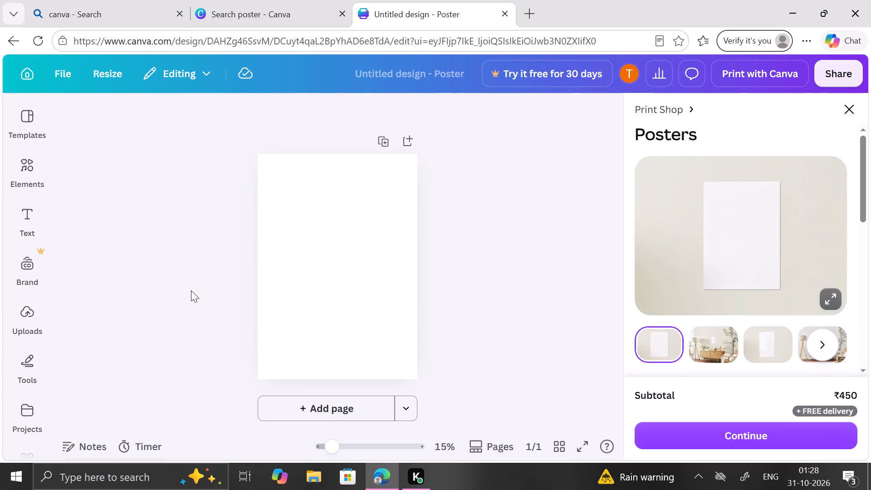
click(850, 101)
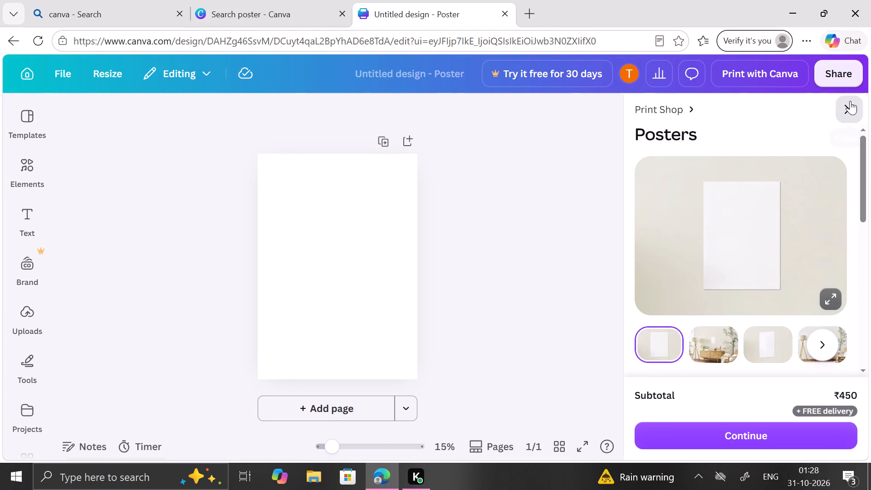
Browse the element categories and the full collection of recently used elements for poster graphics.
click(21, 183)
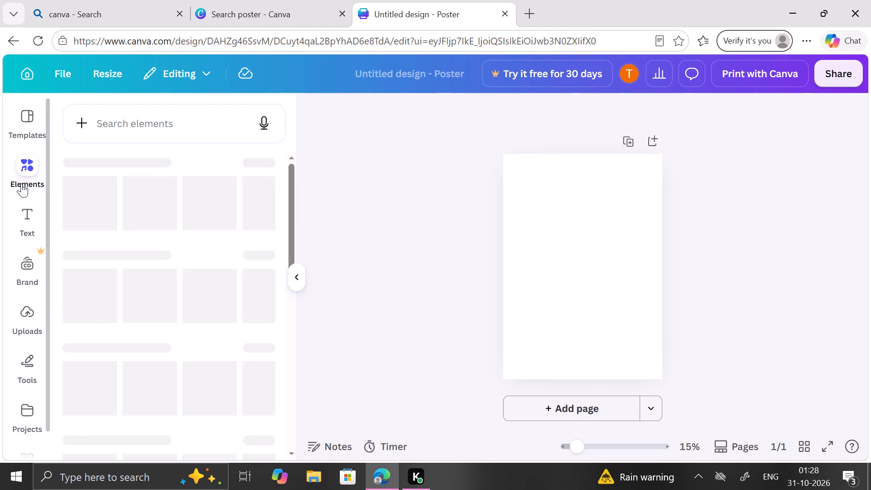
scroll(234, 299, down, 2)
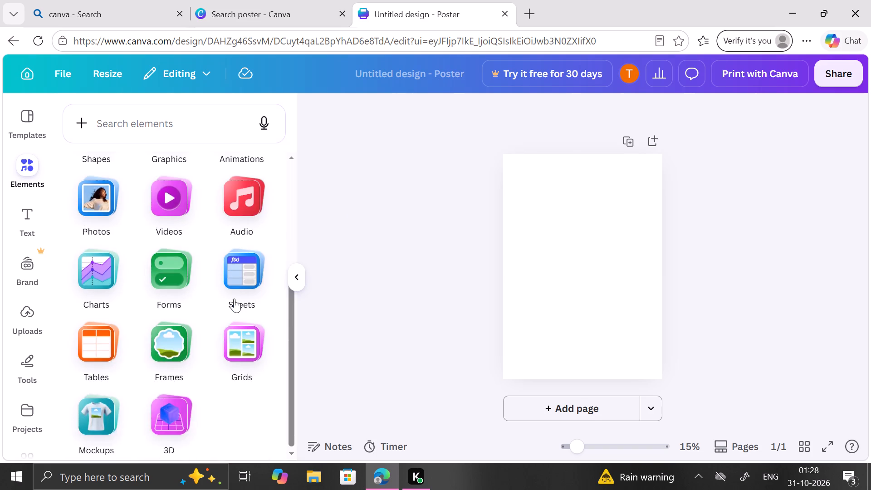
scroll(234, 299, up, 3)
click(265, 159)
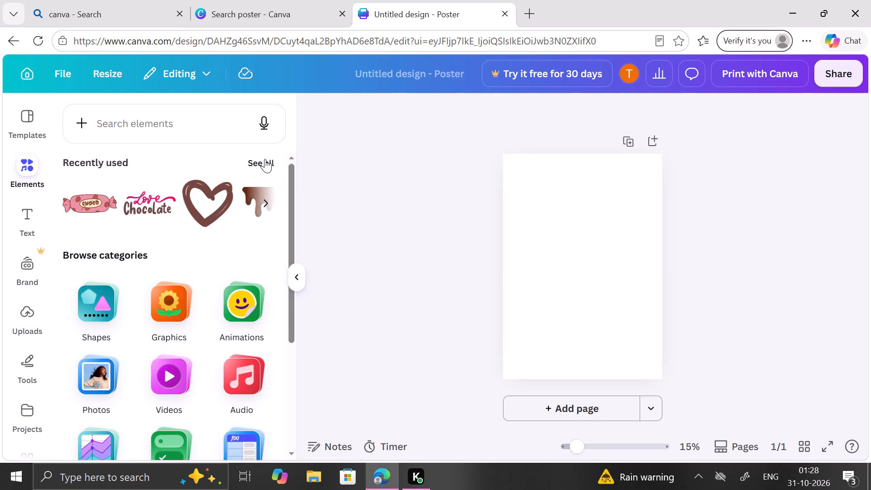
scroll(176, 250, down, 2)
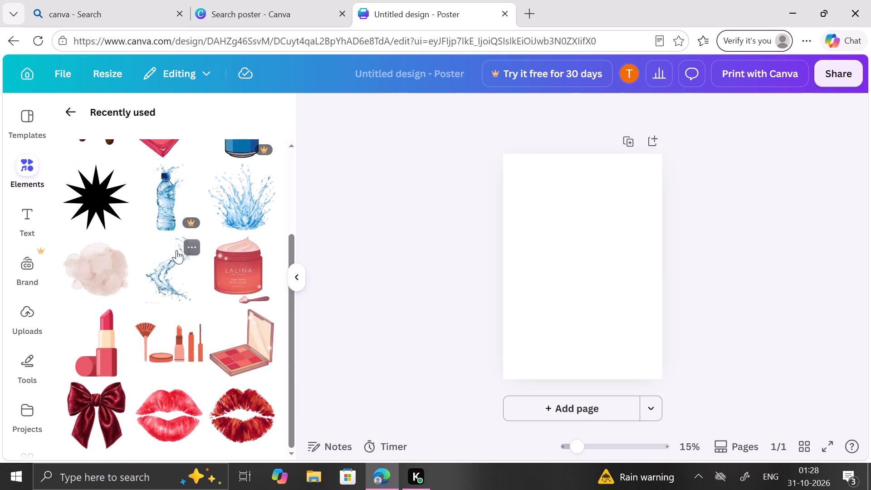
scroll(176, 250, down, 3)
scroll(147, 264, up, 2)
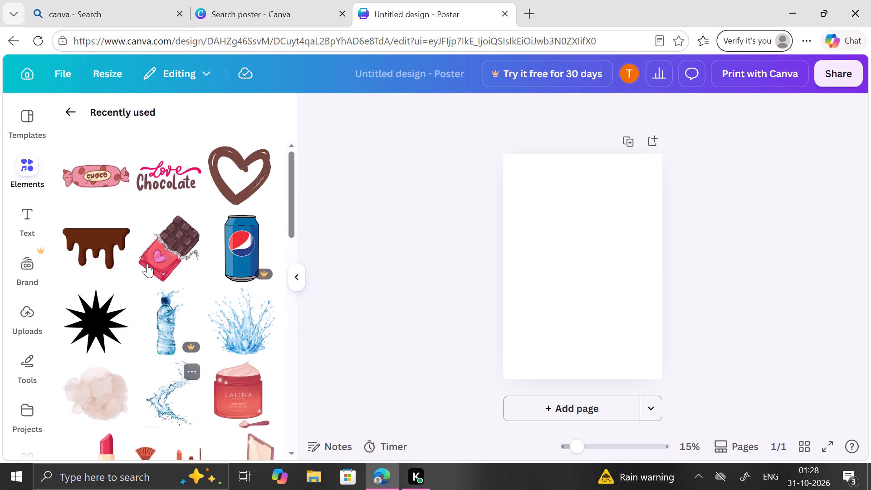
scroll(147, 264, up, 3)
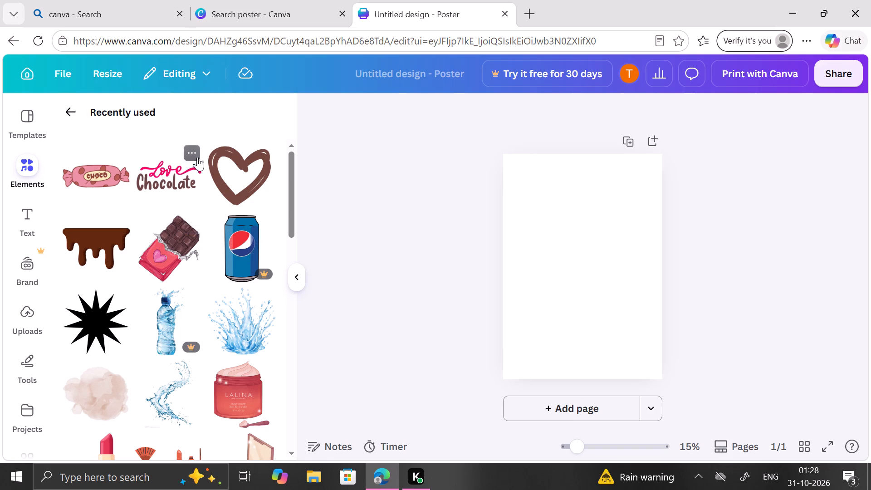
click(74, 105)
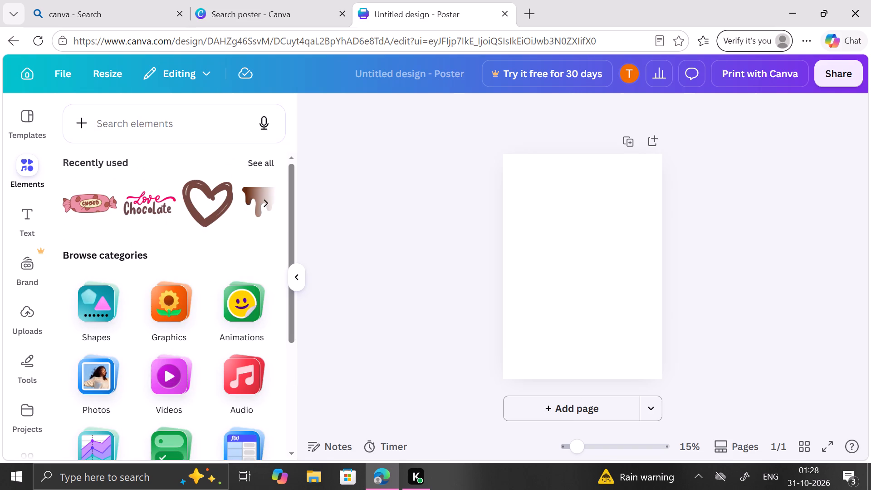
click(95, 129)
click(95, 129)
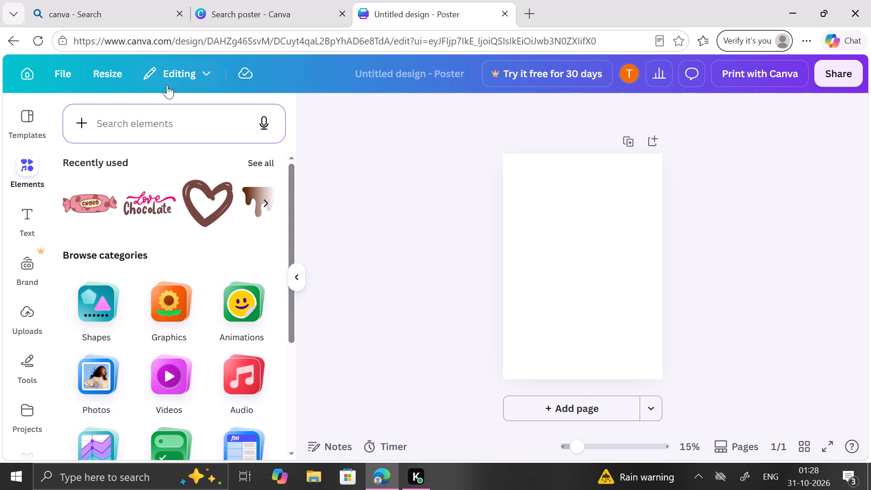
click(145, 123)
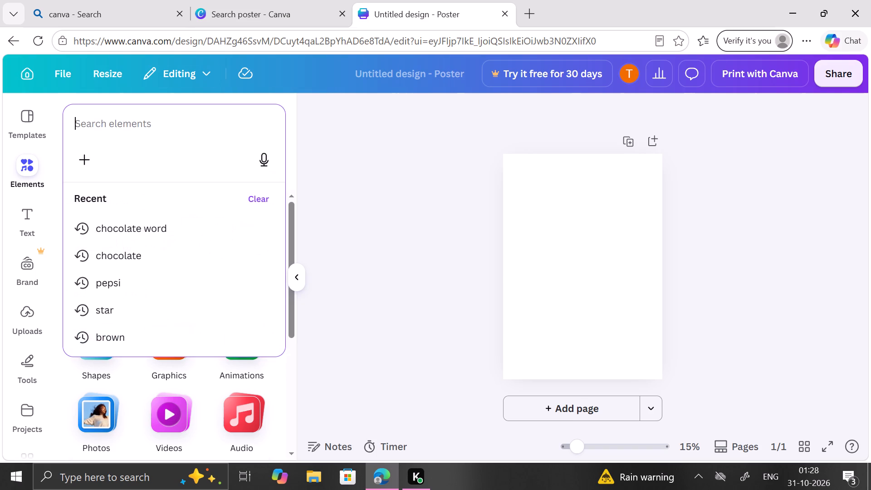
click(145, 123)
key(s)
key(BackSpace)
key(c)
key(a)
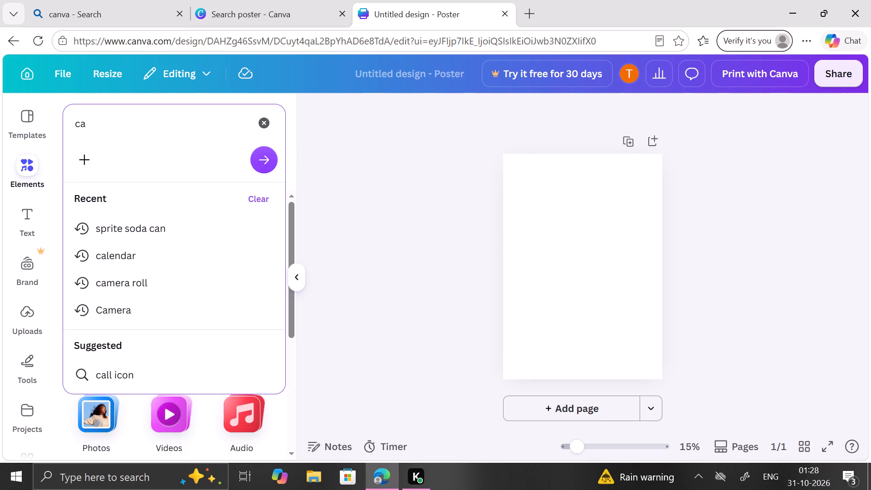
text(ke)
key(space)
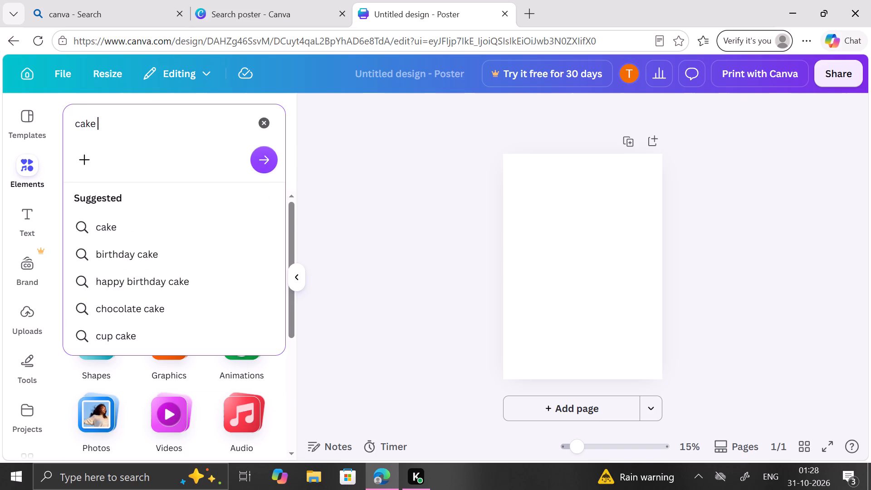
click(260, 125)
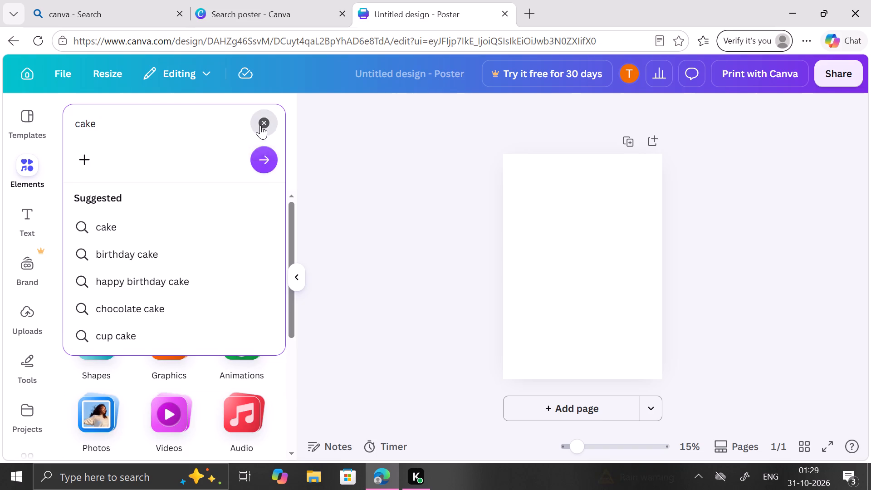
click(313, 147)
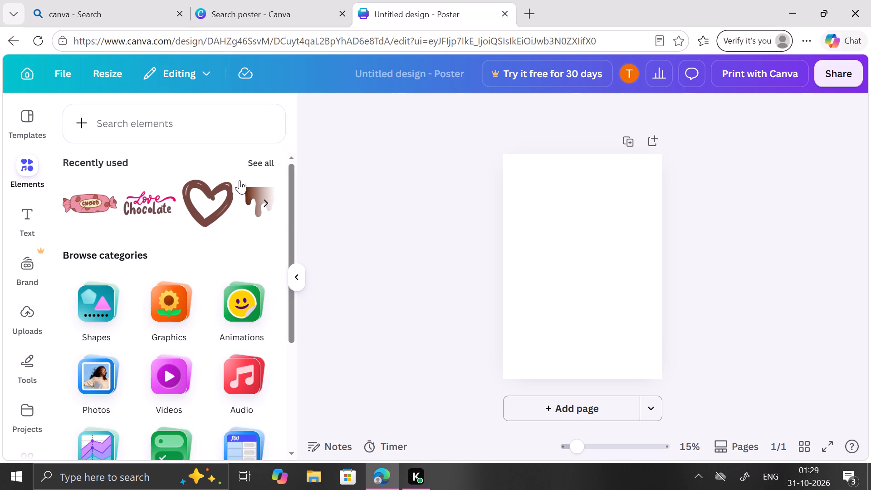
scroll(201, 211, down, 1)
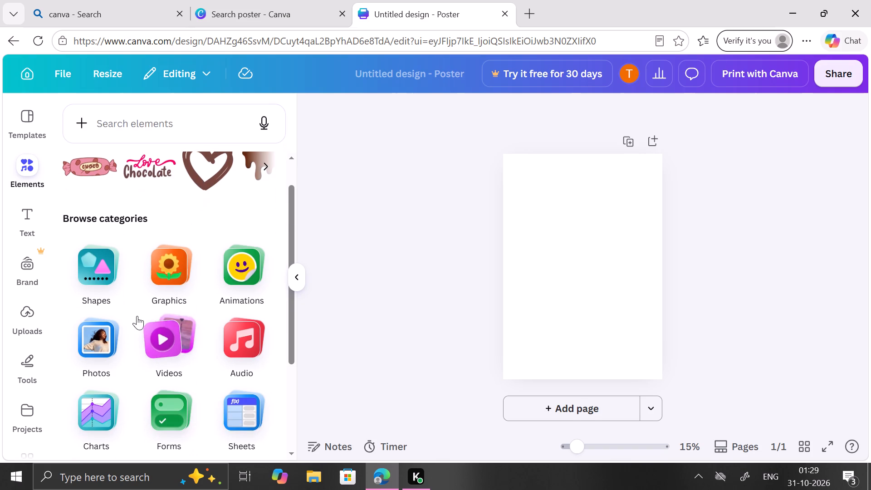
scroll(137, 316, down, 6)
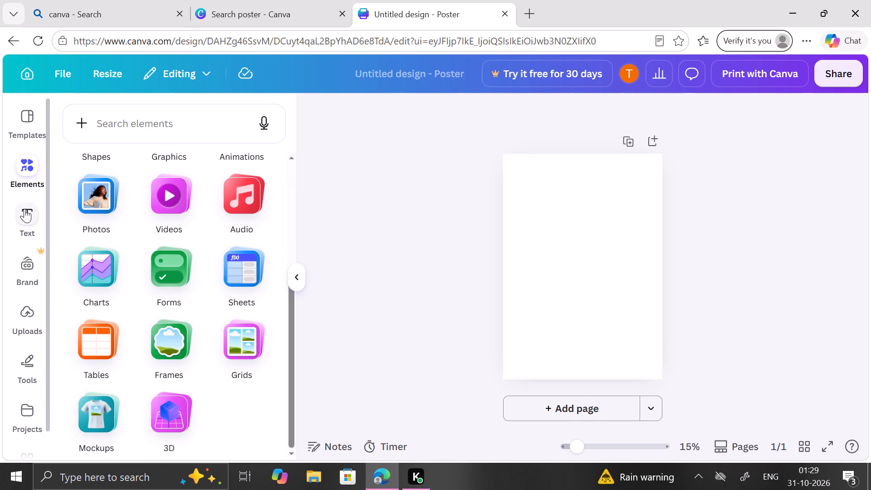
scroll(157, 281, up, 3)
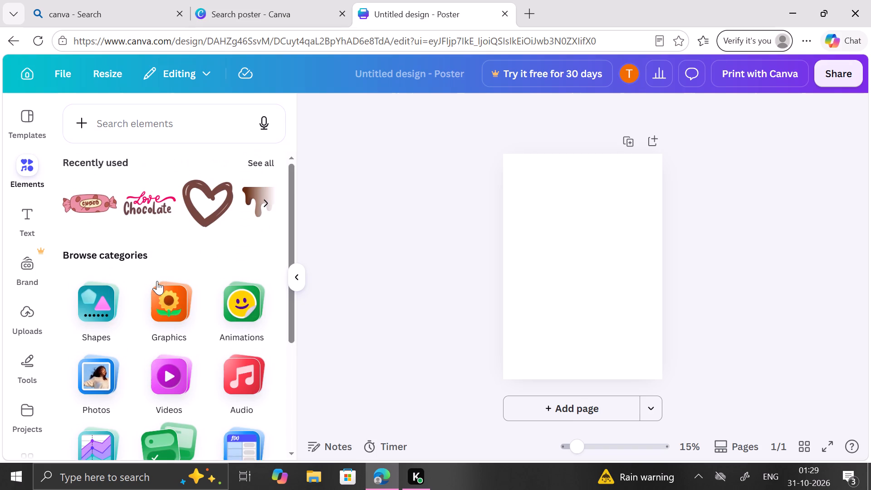
Clear the history of recent element searches.
click(152, 127)
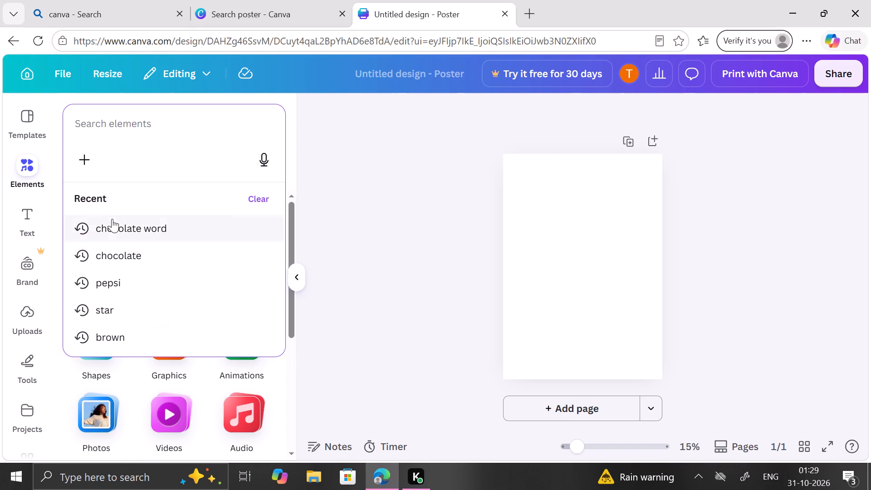
click(255, 197)
click(325, 185)
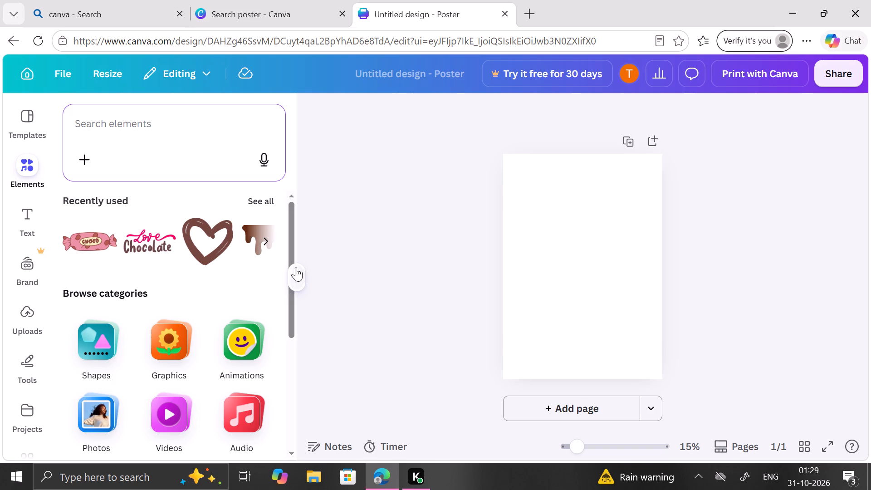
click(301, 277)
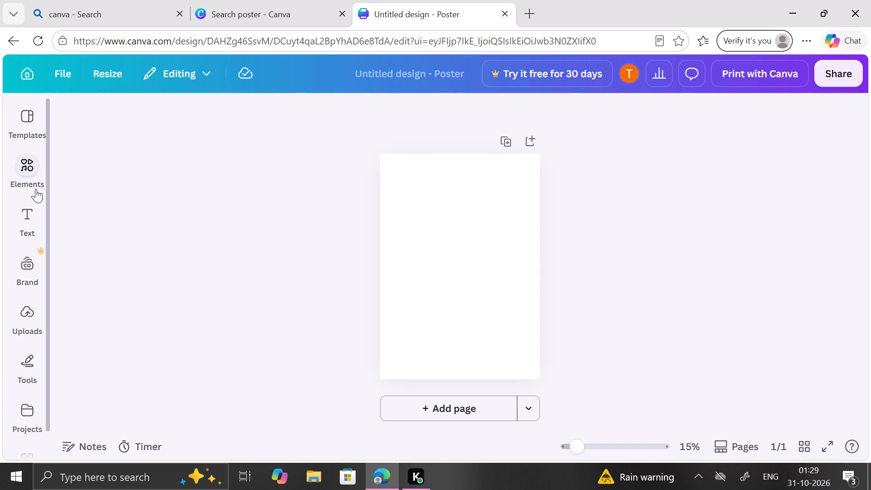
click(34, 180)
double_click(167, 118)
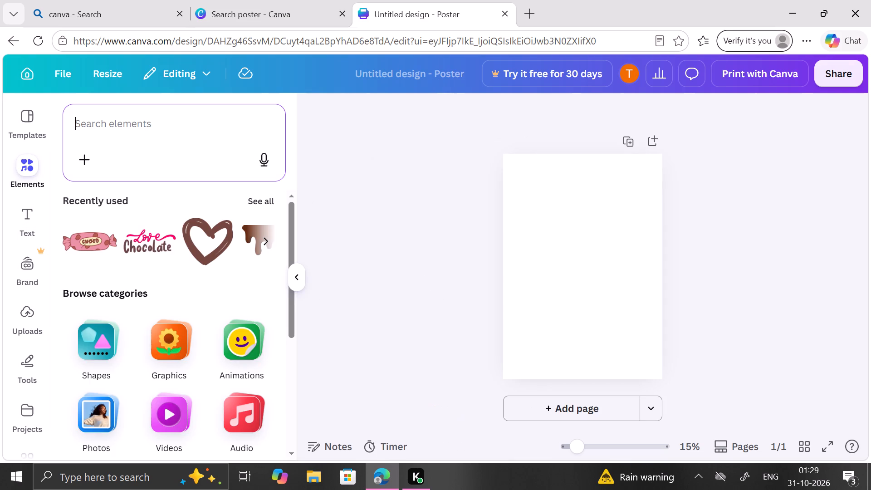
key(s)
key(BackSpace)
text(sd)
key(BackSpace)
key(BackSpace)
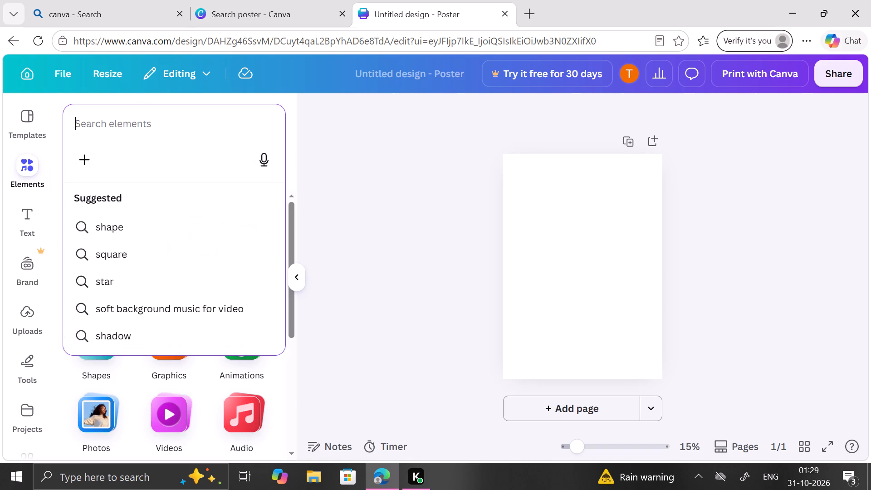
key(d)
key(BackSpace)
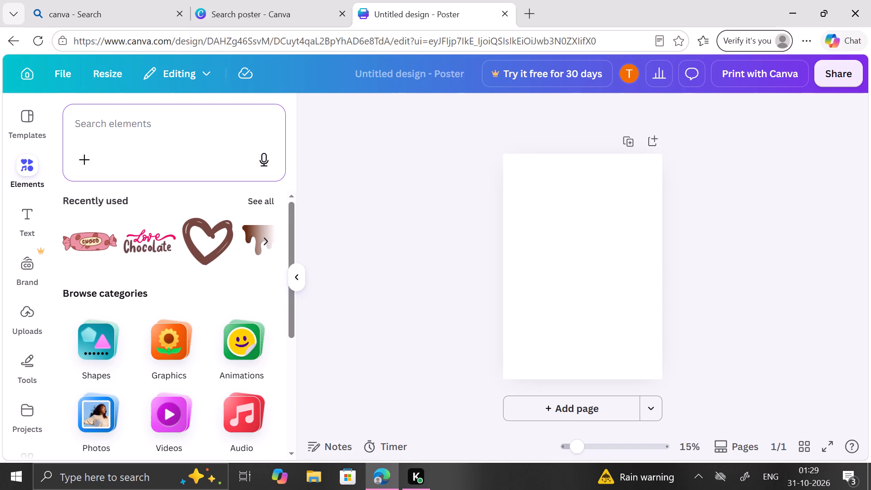
Search the elements for shadow, look through the full set of shadow graphics, and clear the search.
key(l)
key(BackSpace)
key(s)
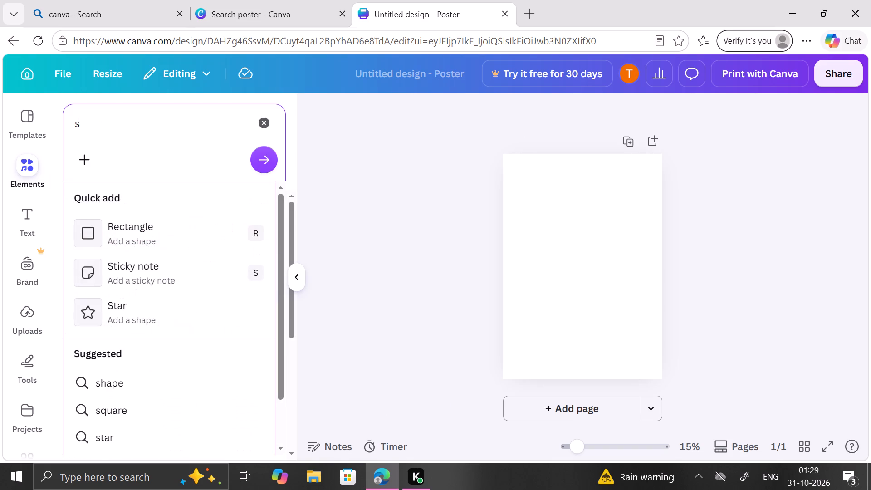
key(BackSpace)
key(s)
scroll(153, 242, down, 2)
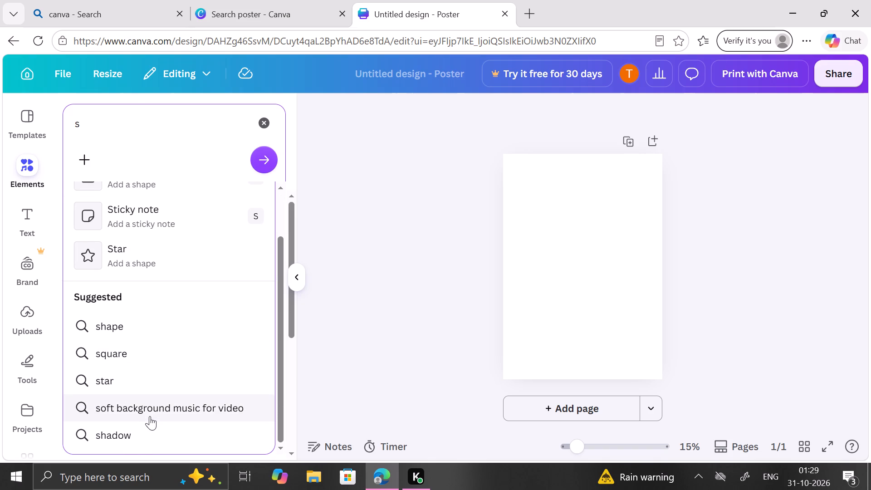
click(143, 435)
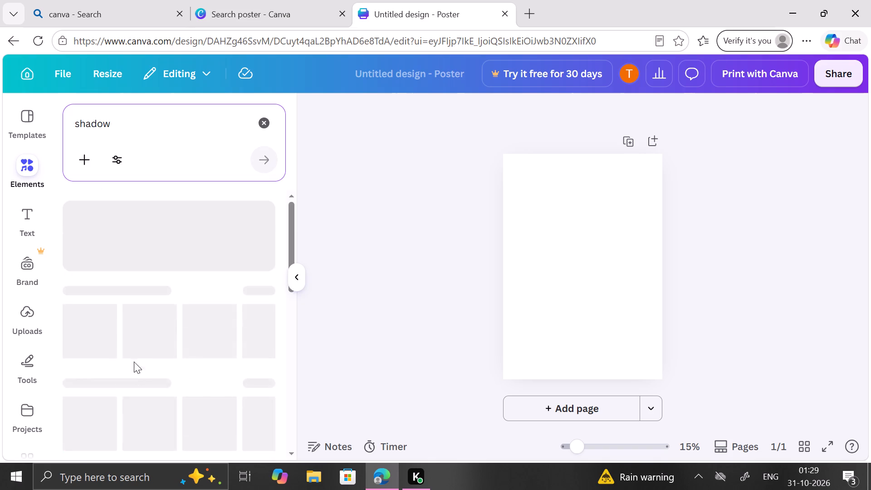
scroll(134, 362, down, 1)
scroll(134, 362, up, 2)
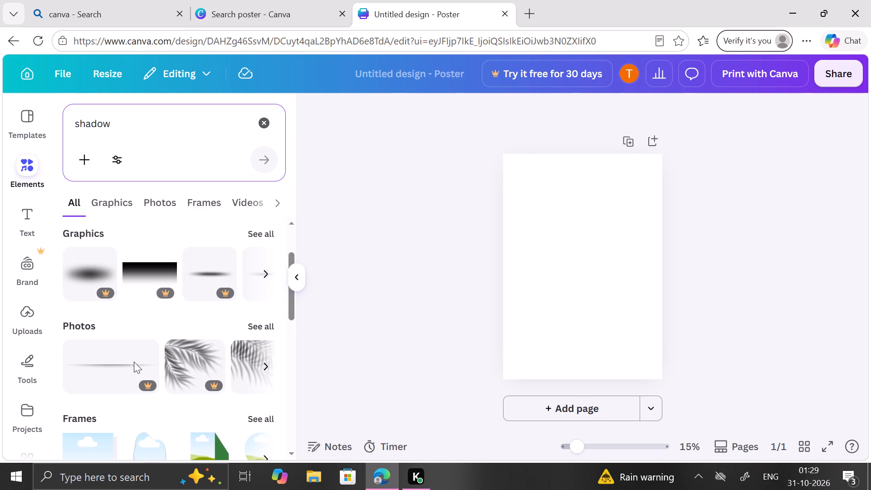
click(266, 241)
scroll(200, 335, down, 1)
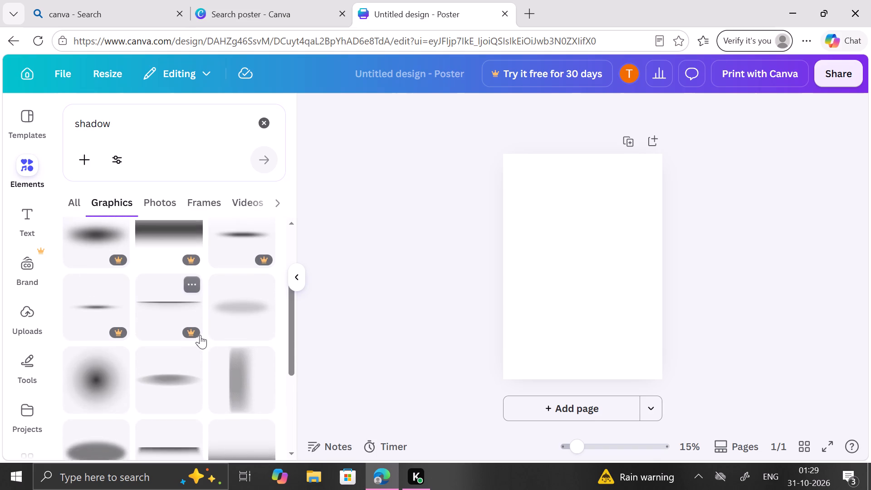
scroll(200, 335, down, 3)
scroll(200, 335, up, 1)
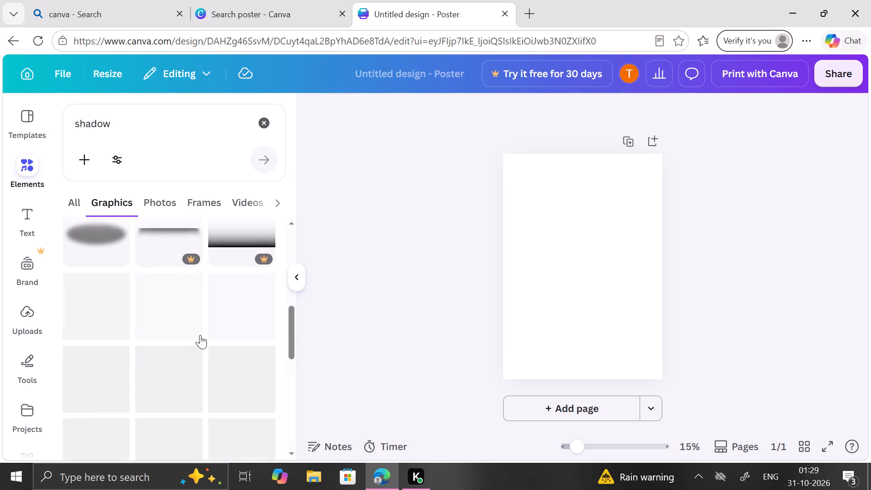
scroll(200, 335, up, 1)
scroll(200, 335, down, 4)
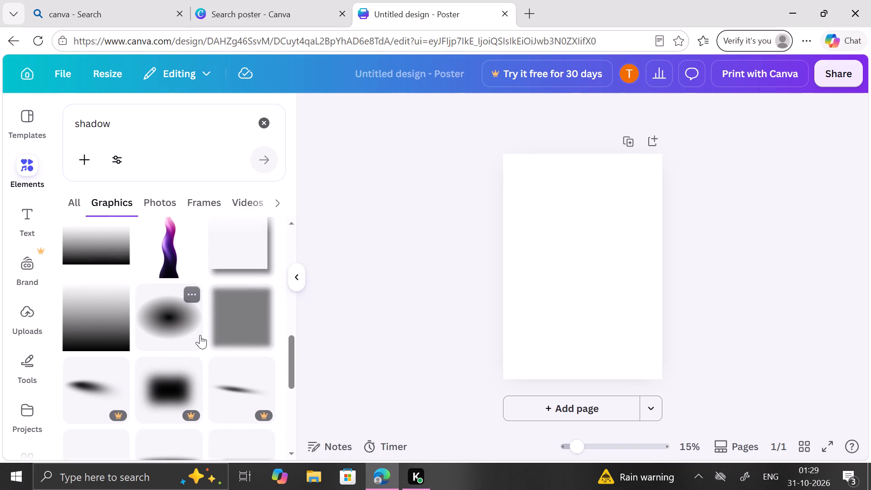
scroll(200, 335, down, 1)
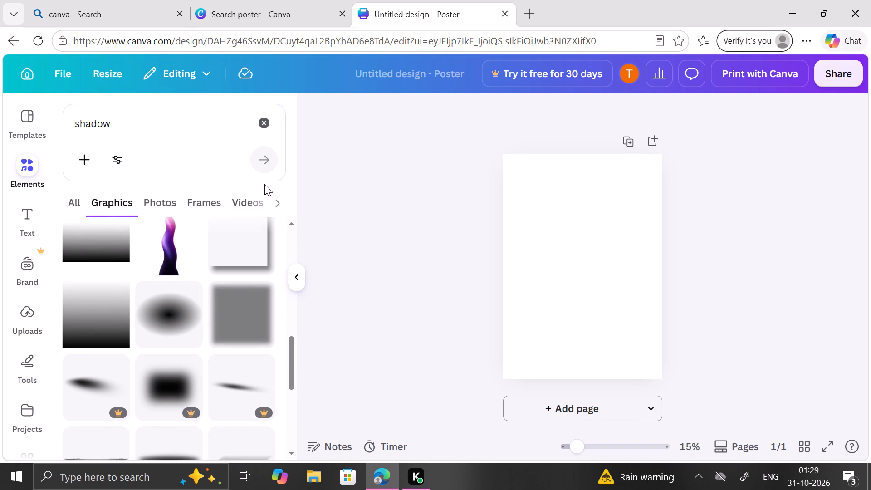
click(267, 120)
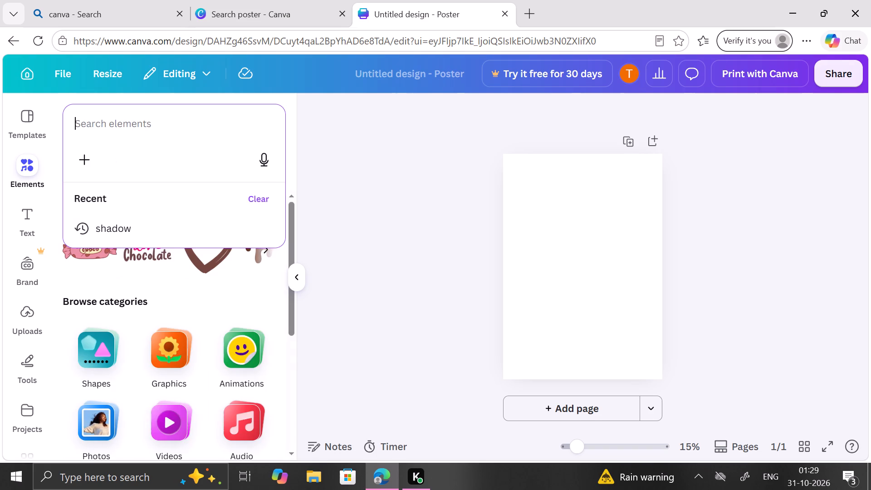
click(220, 312)
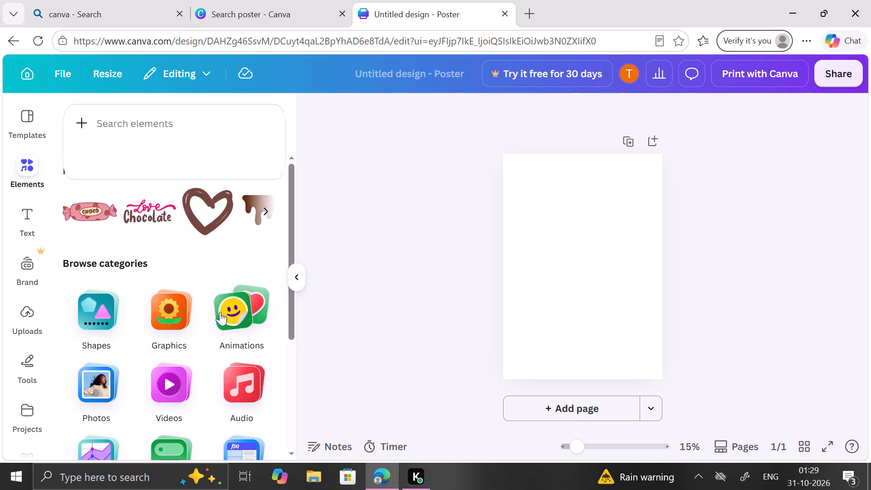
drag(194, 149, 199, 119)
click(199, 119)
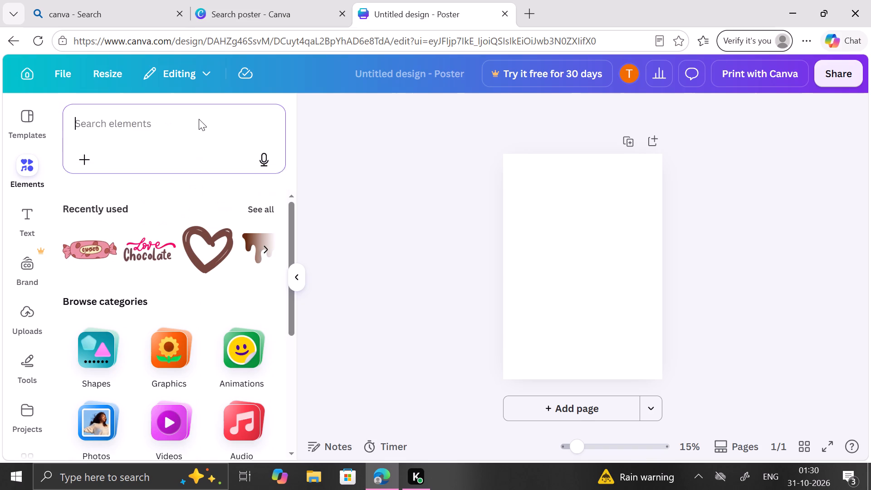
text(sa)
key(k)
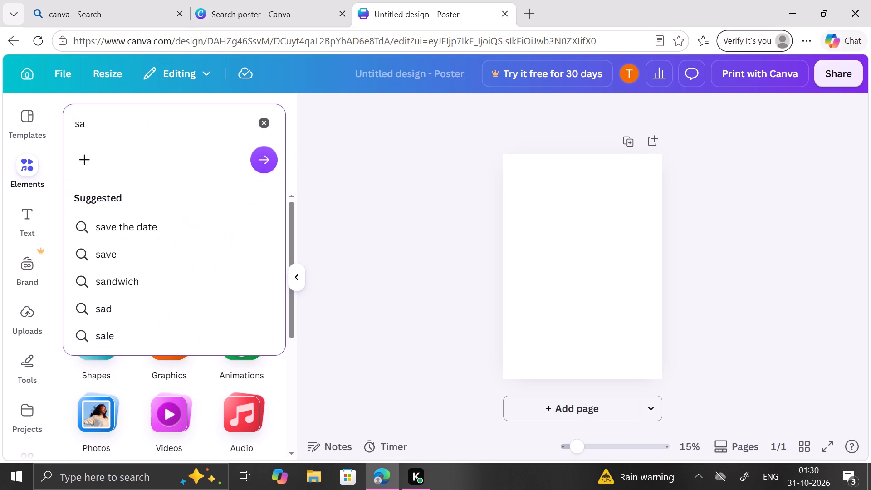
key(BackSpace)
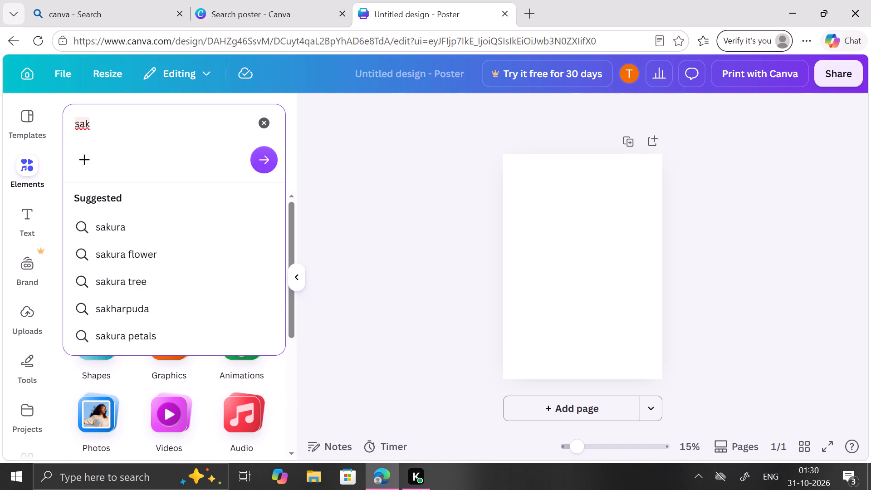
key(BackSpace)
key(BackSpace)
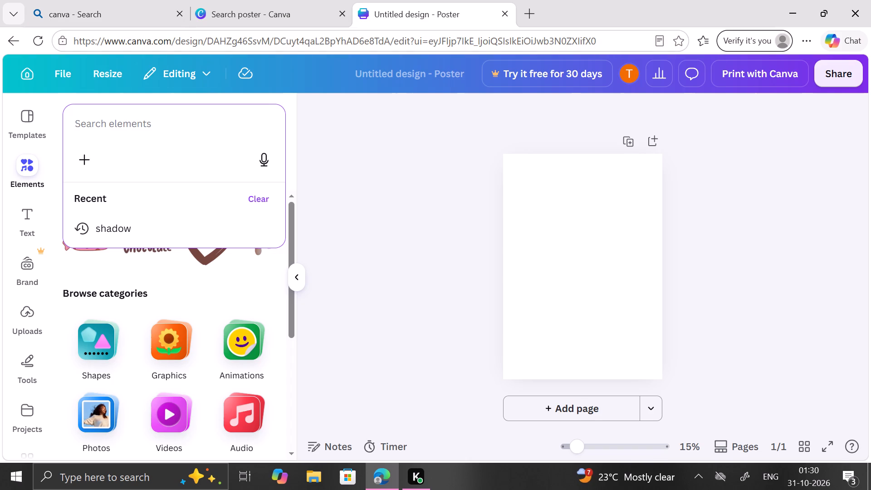
Search the elements for house and add the teal two-storey house graphic with porch and flower garden to the page.
text(house)
key(space)
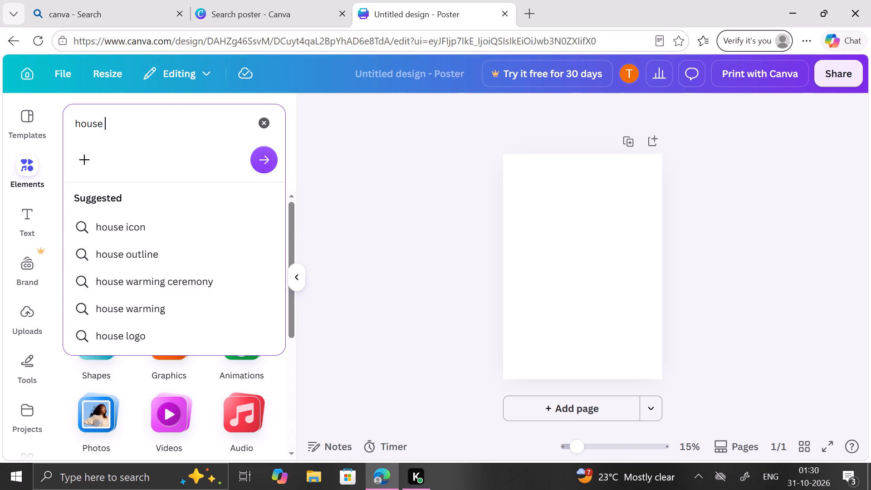
key(Return)
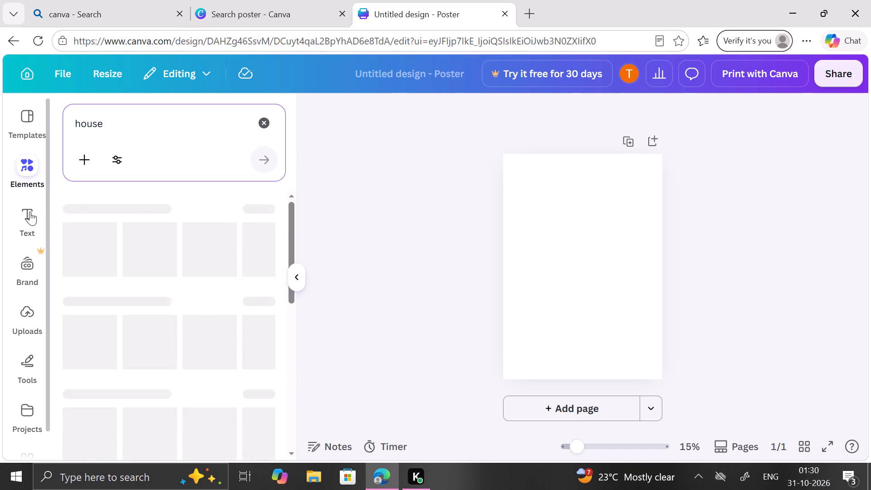
scroll(133, 224, down, 1)
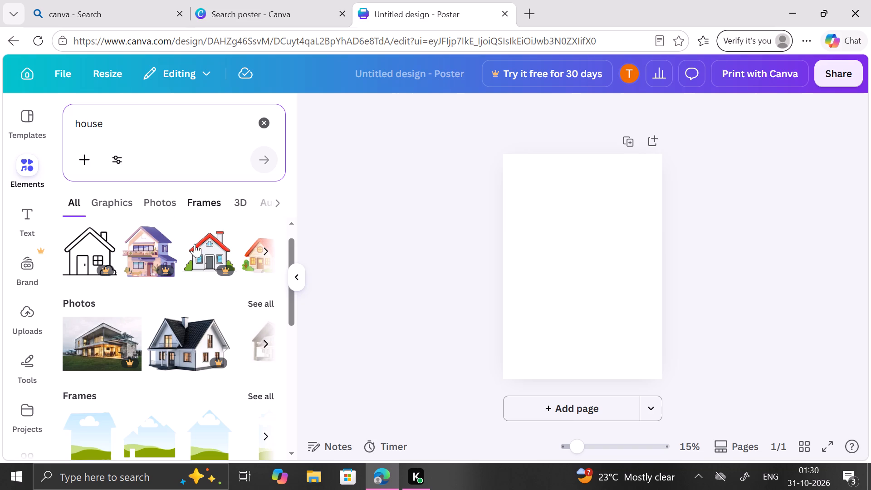
scroll(192, 249, up, 1)
click(270, 237)
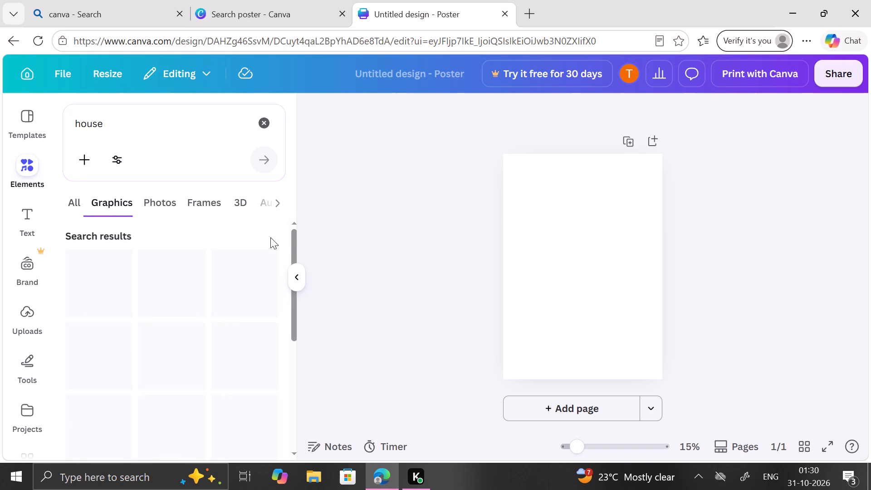
scroll(206, 312, down, 2)
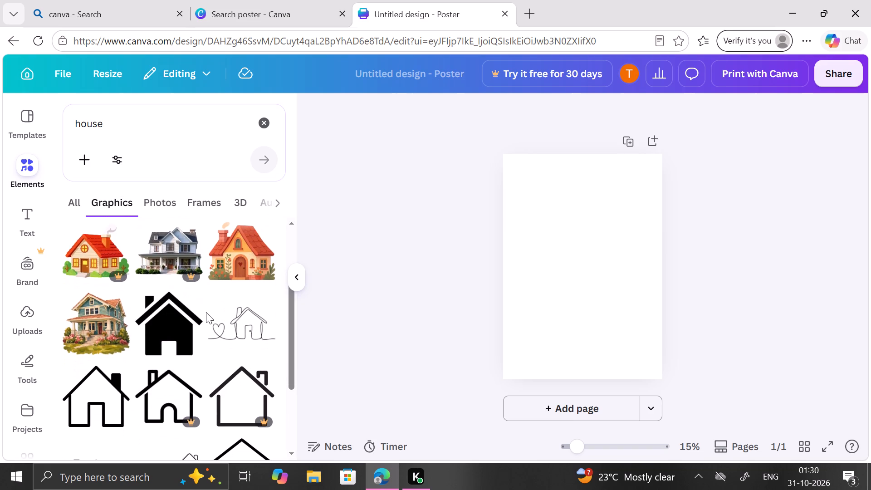
scroll(206, 312, down, 3)
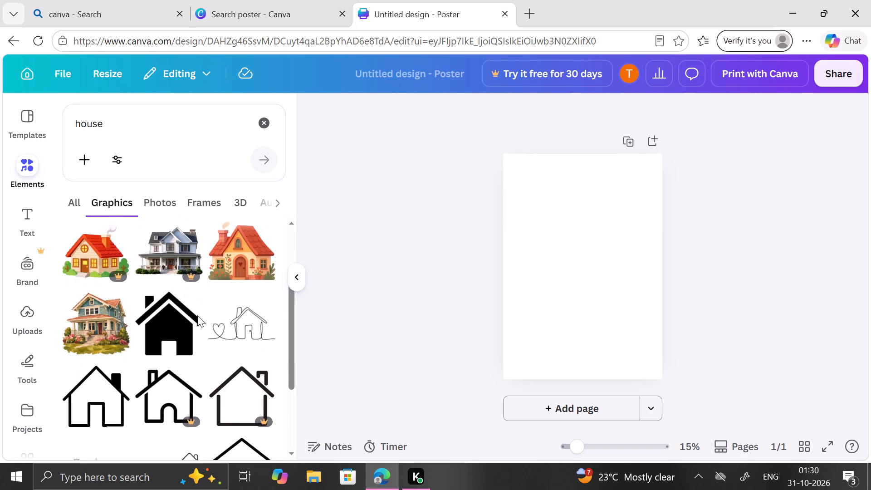
click(95, 331)
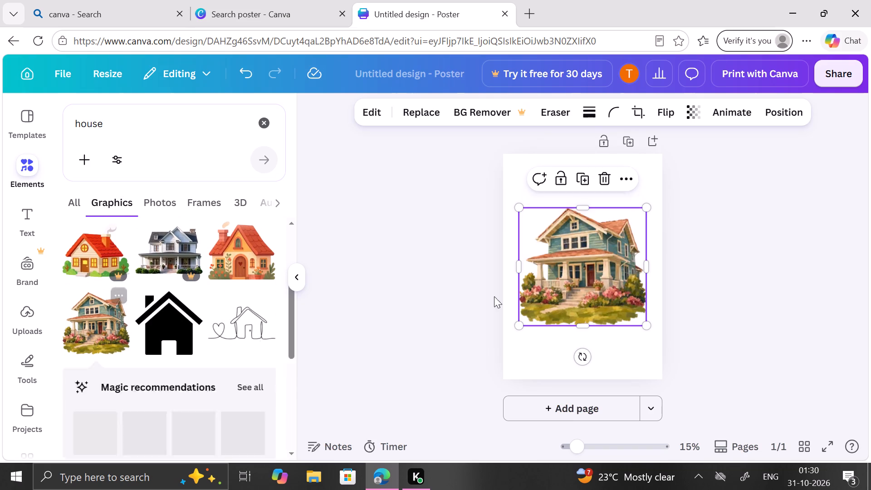
click(638, 197)
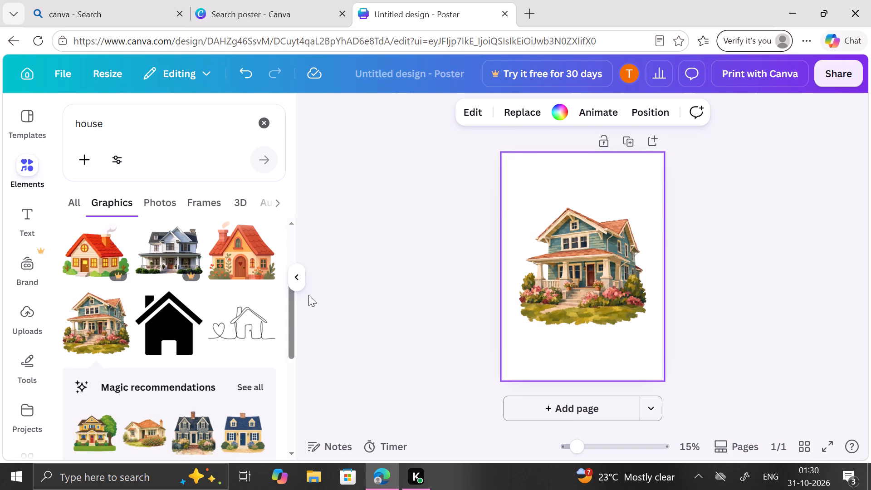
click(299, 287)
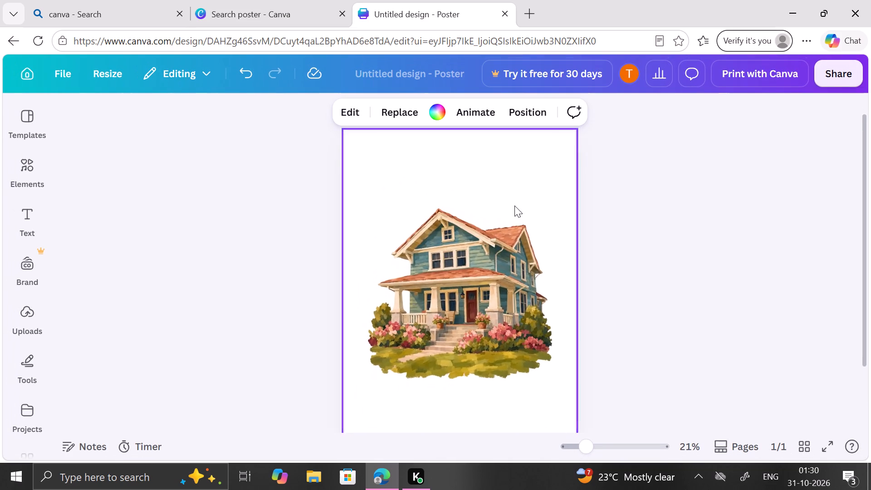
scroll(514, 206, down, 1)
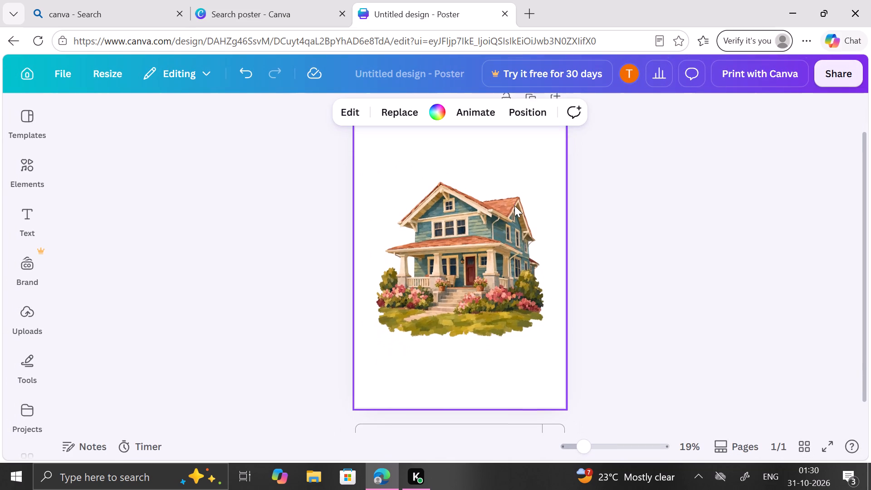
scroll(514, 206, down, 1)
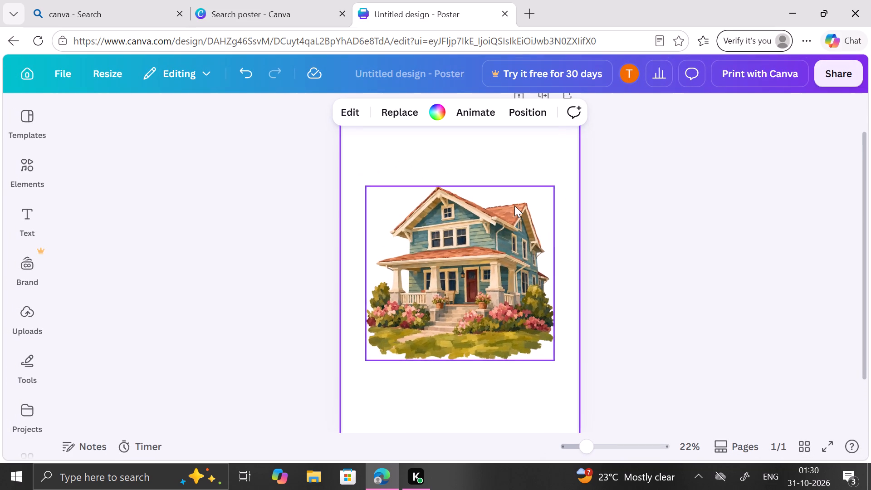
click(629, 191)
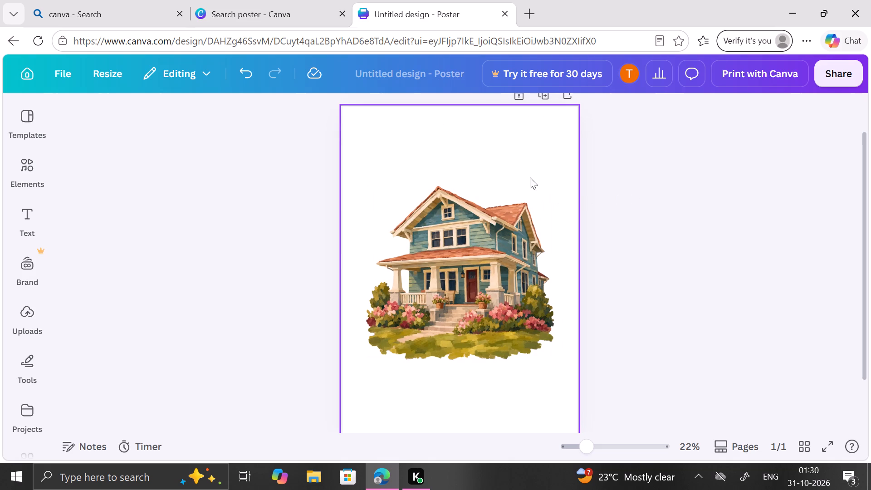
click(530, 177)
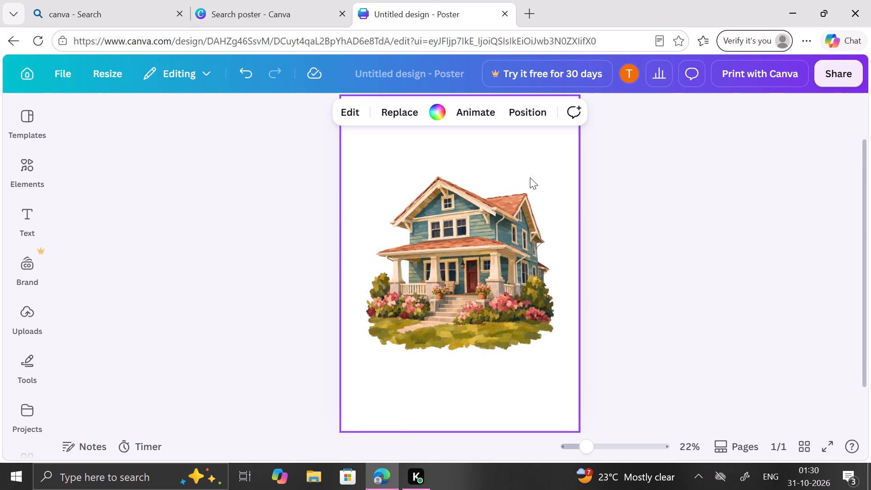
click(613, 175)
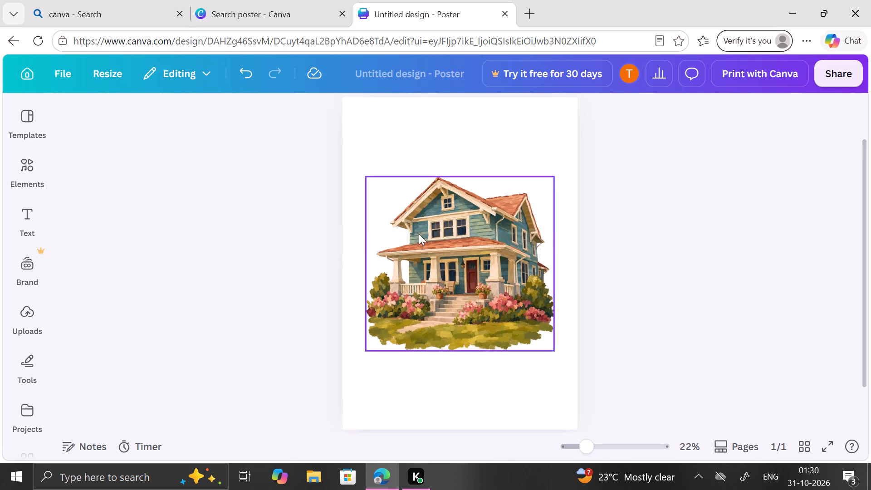
Search the page's background colours for forest, and close the colour choices without applying one.
click(407, 161)
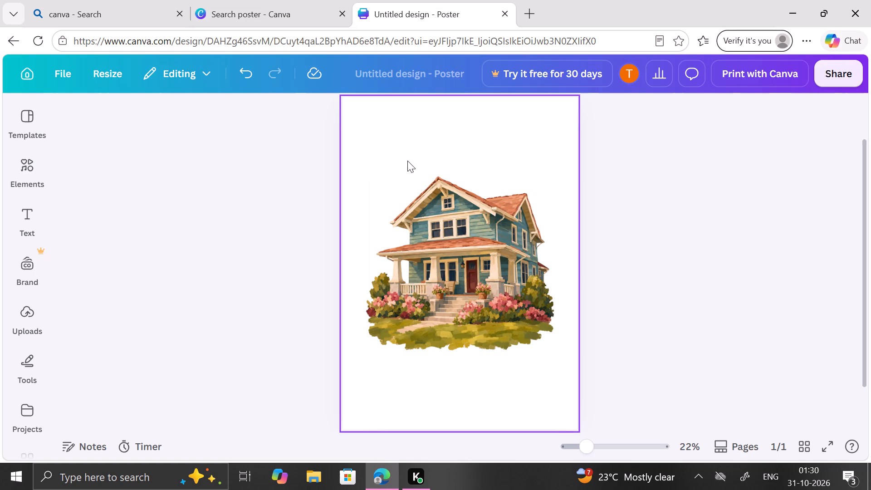
click(435, 109)
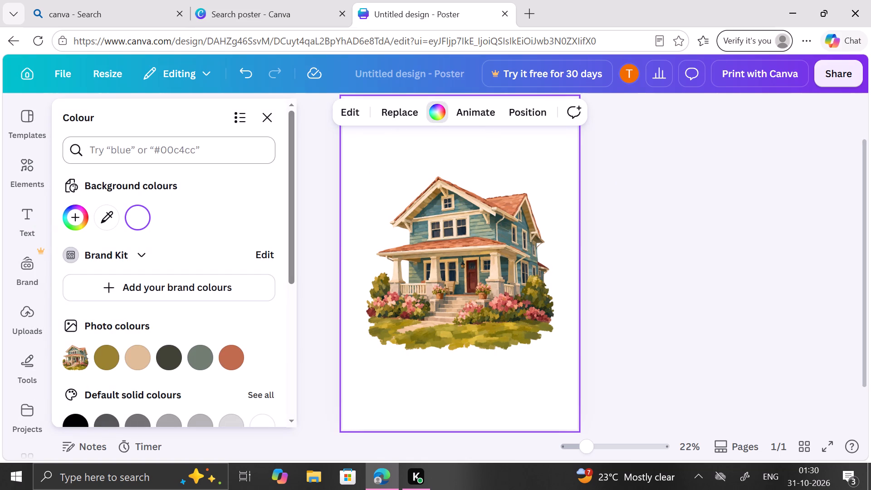
click(194, 154)
key(f)
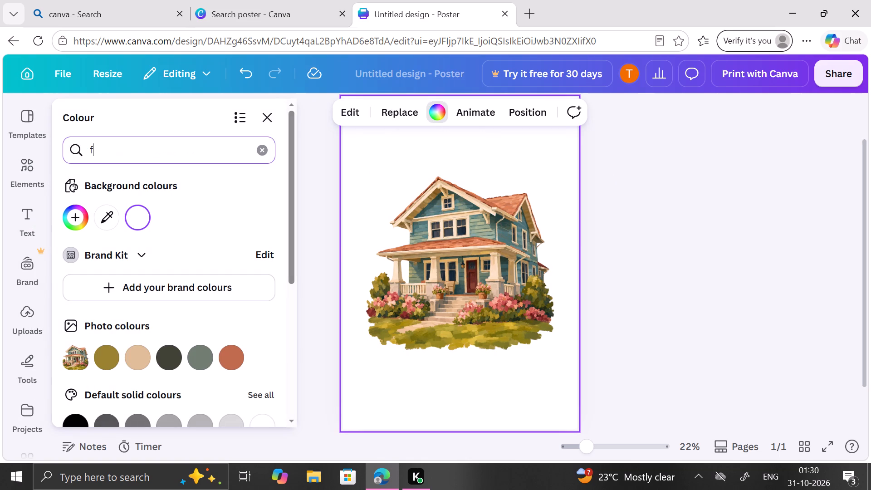
text(orest)
key(space)
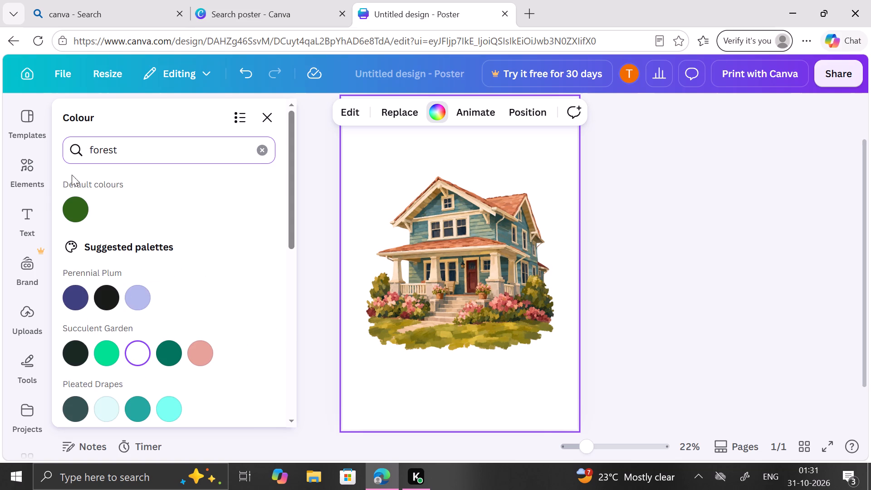
click(267, 114)
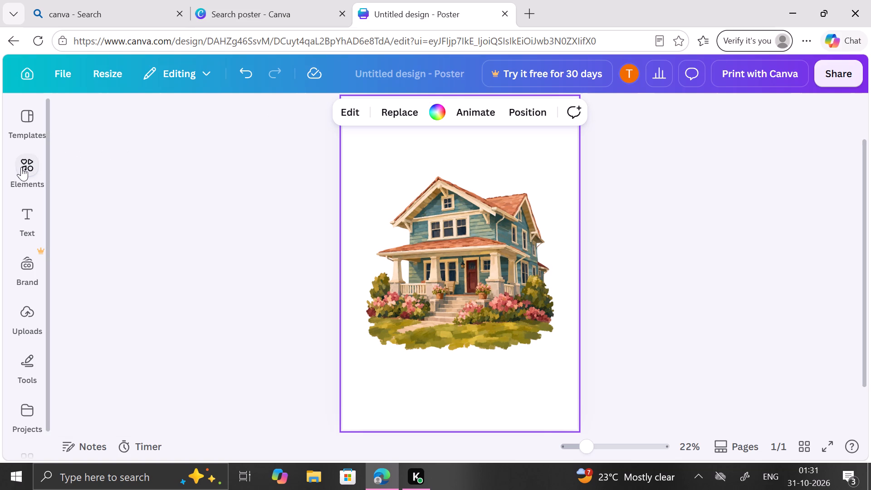
Search the elements for forest and open the full set of forest graphics.
click(21, 167)
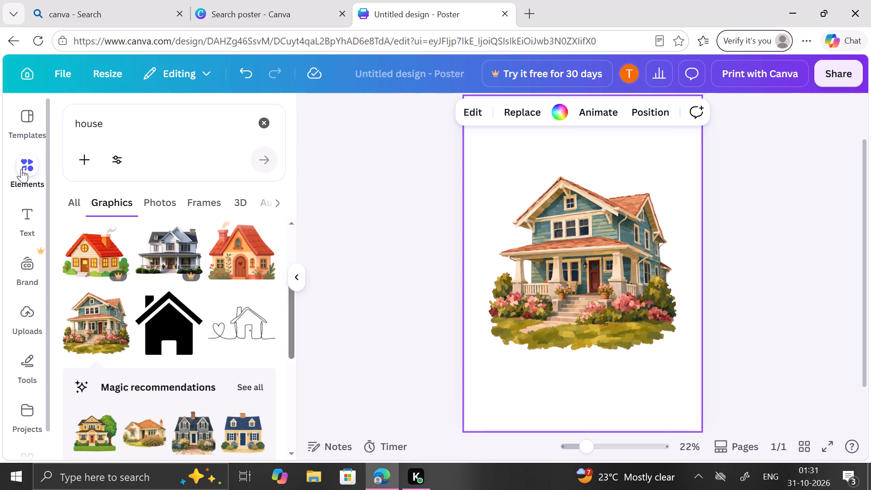
key(s)
key(BackSpace)
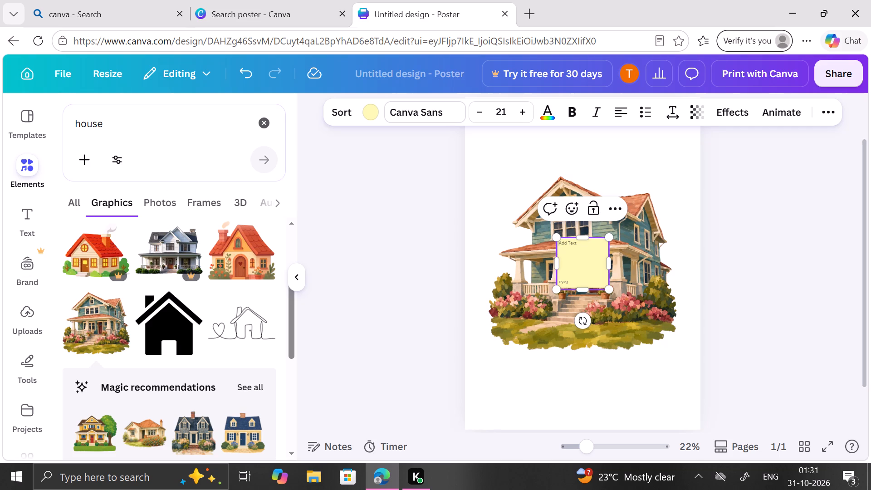
click(262, 122)
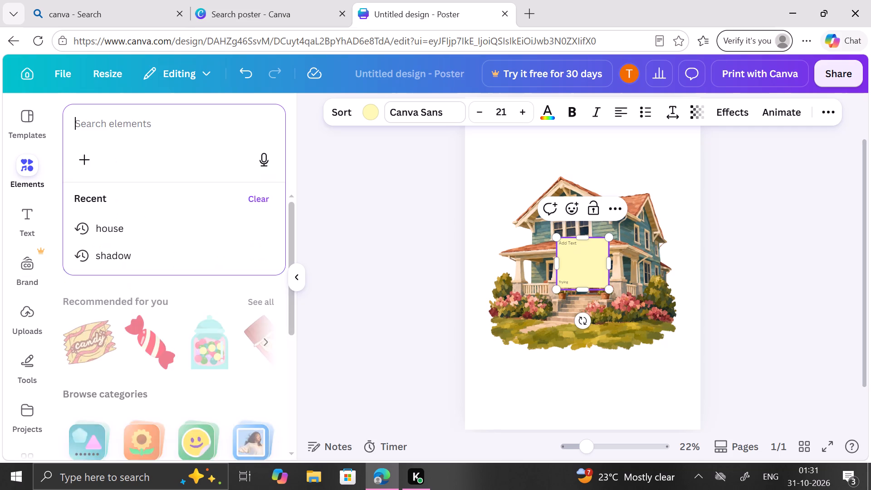
key(d)
key(BackSpace)
key(f)
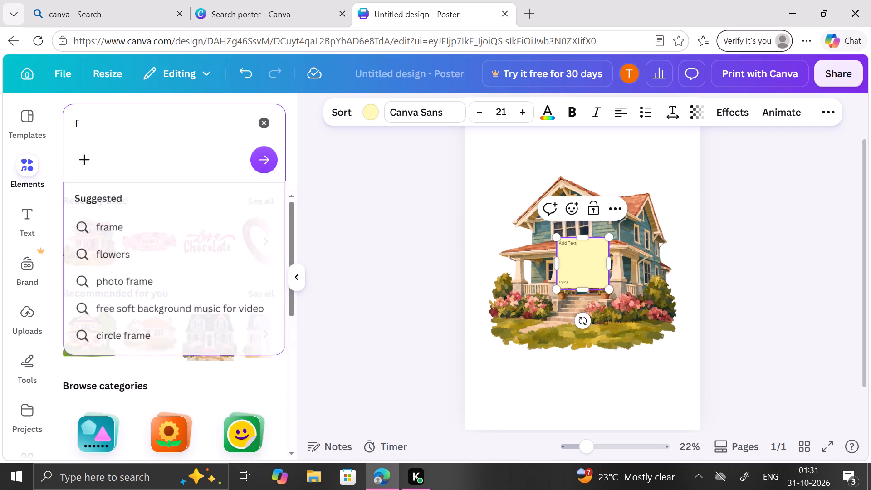
key(o)
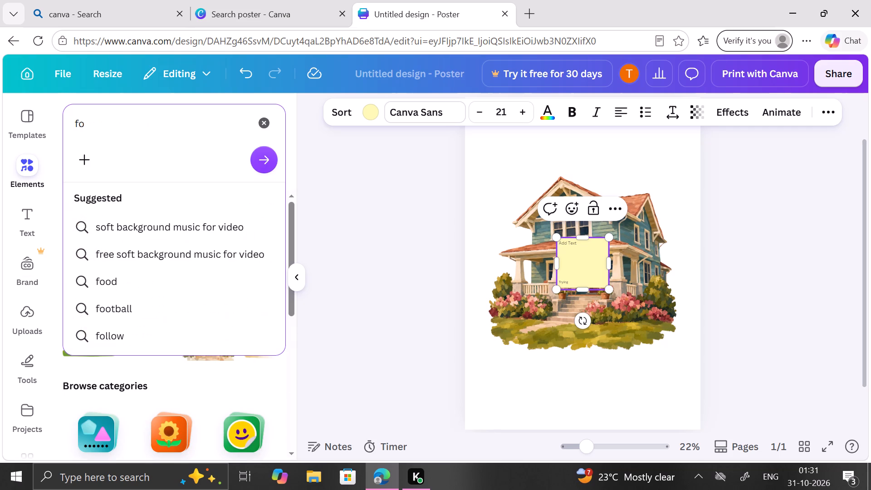
text(rest)
key(space)
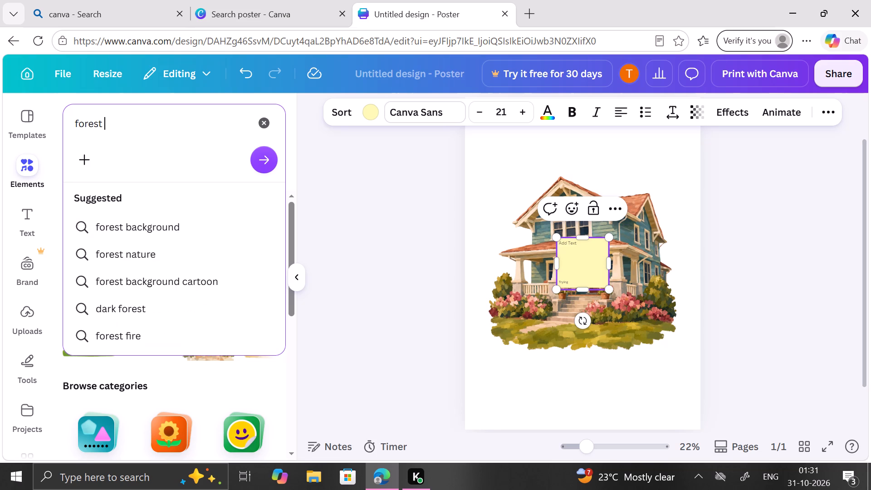
key(Return)
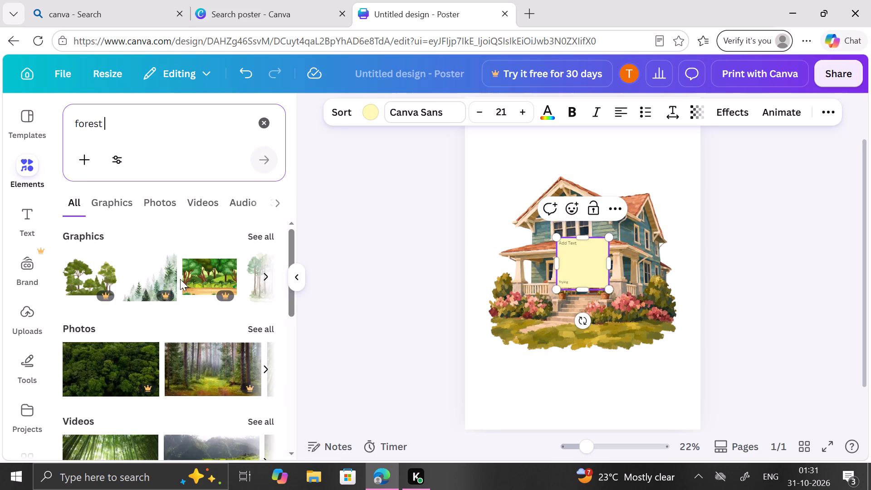
click(262, 233)
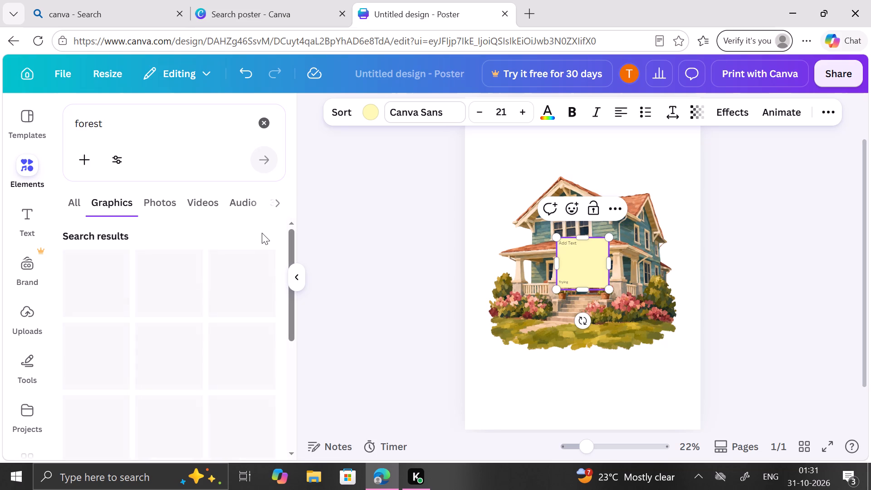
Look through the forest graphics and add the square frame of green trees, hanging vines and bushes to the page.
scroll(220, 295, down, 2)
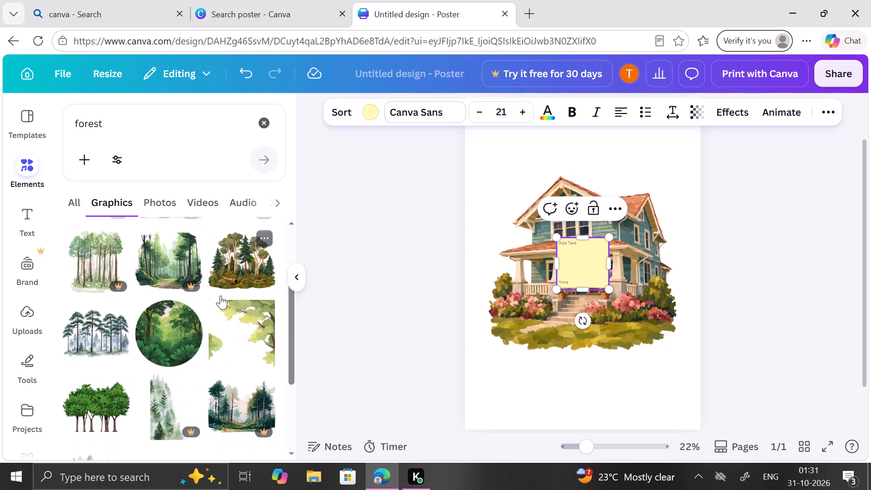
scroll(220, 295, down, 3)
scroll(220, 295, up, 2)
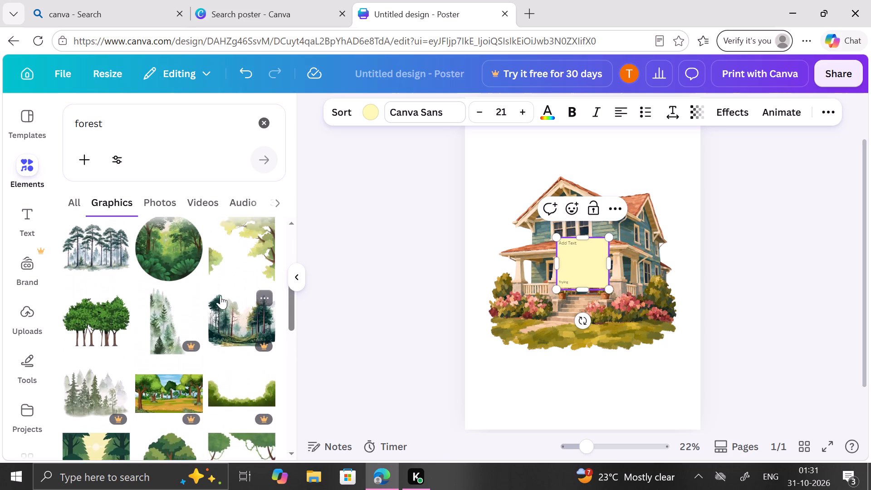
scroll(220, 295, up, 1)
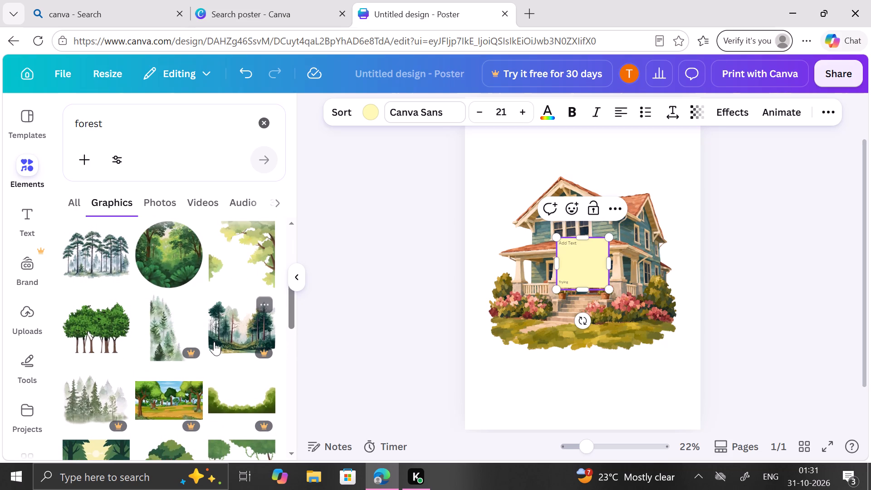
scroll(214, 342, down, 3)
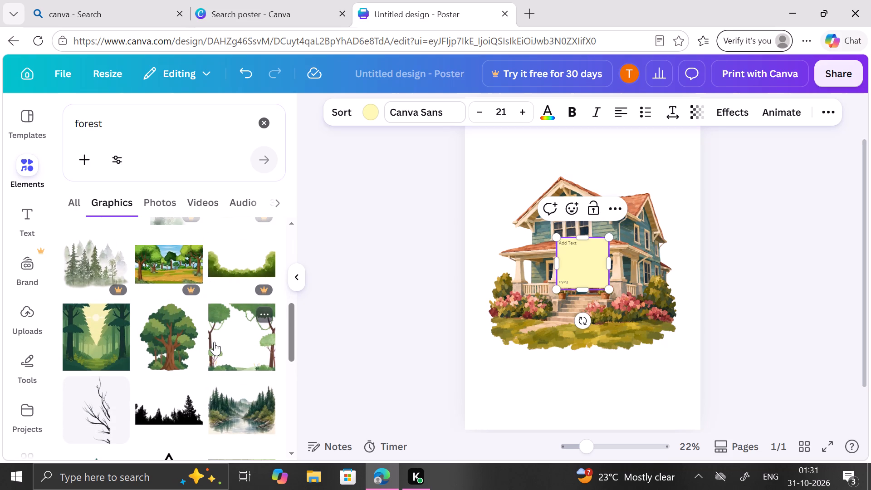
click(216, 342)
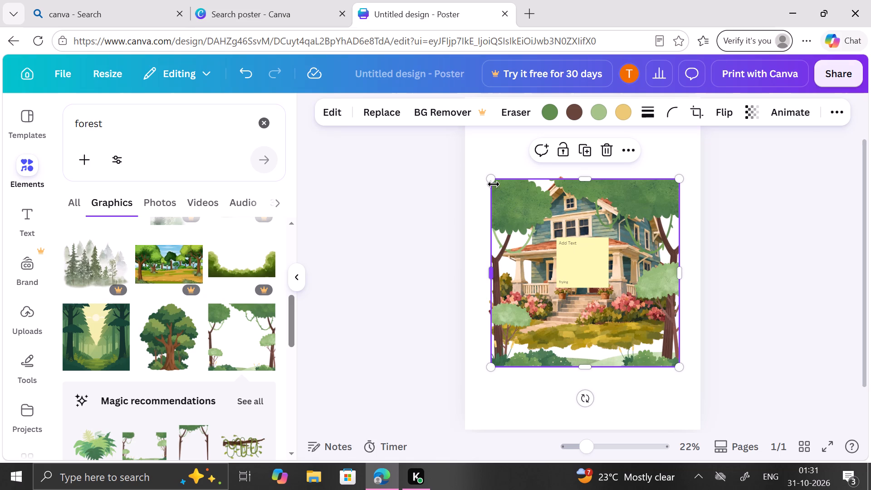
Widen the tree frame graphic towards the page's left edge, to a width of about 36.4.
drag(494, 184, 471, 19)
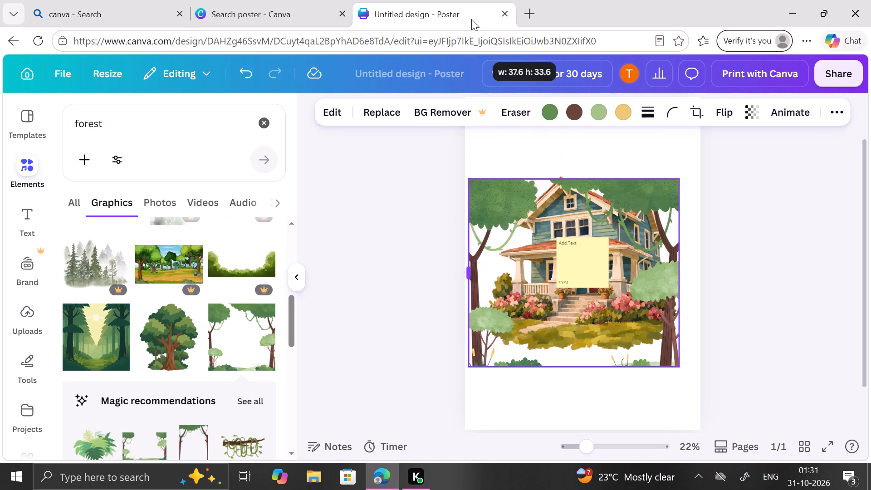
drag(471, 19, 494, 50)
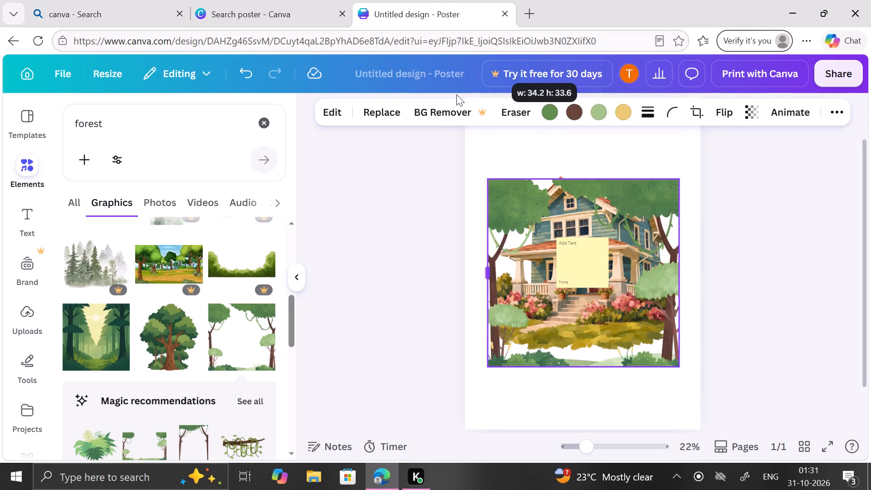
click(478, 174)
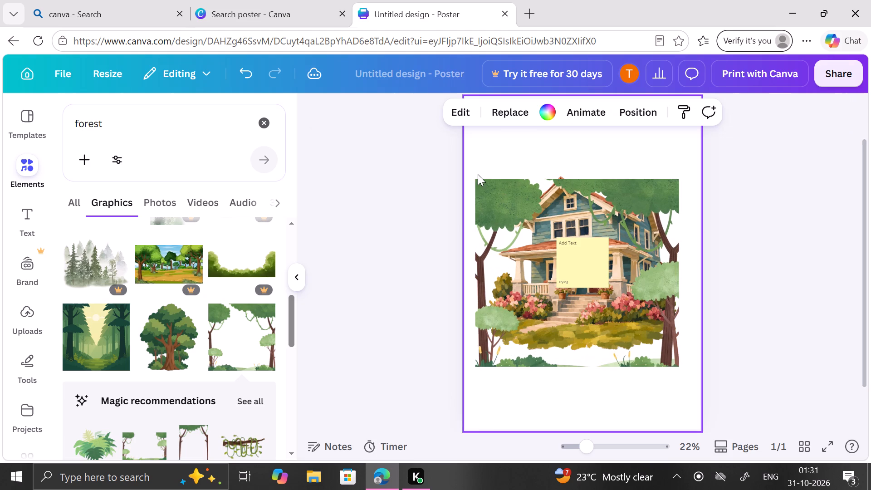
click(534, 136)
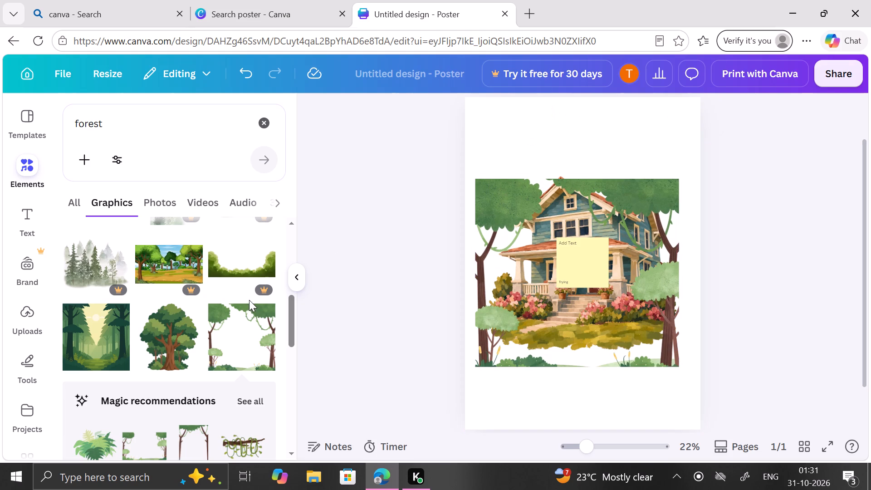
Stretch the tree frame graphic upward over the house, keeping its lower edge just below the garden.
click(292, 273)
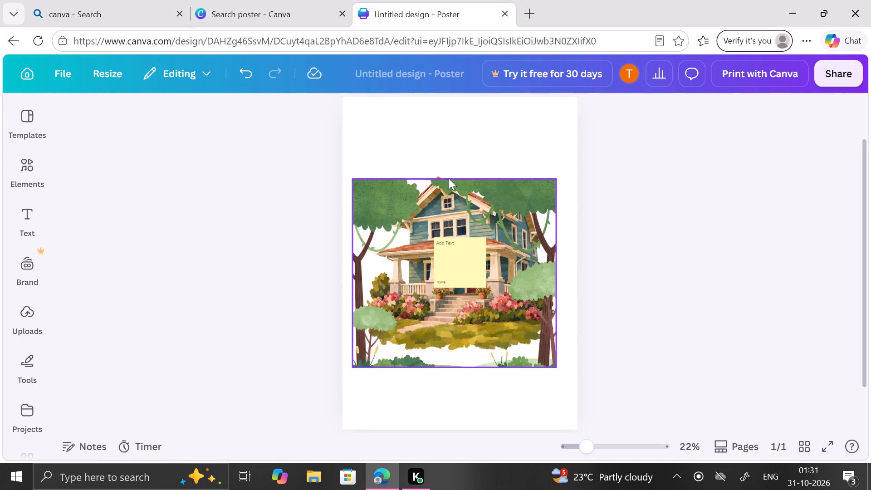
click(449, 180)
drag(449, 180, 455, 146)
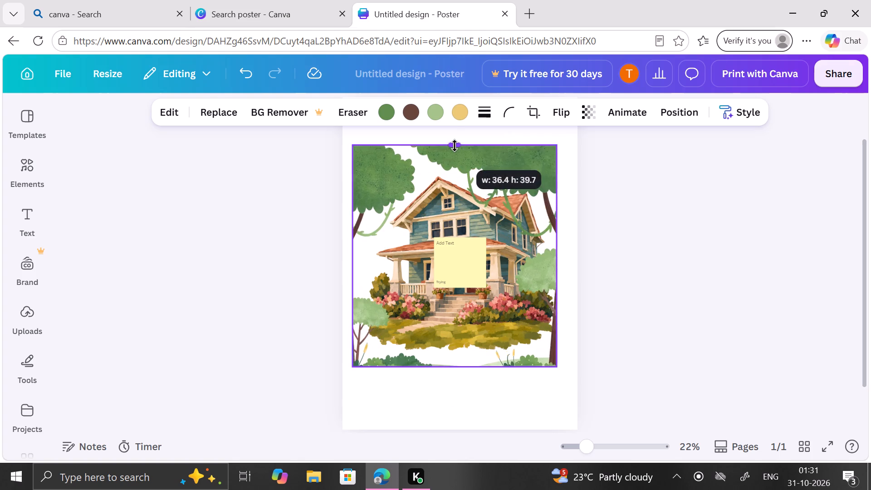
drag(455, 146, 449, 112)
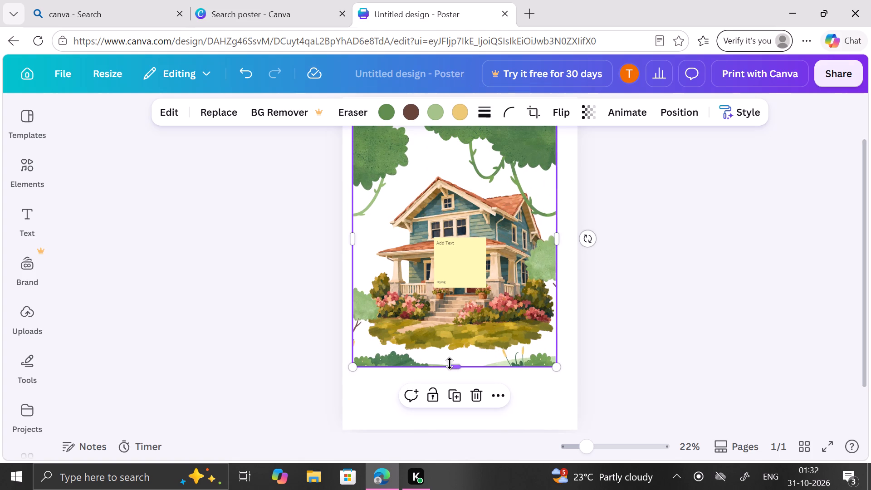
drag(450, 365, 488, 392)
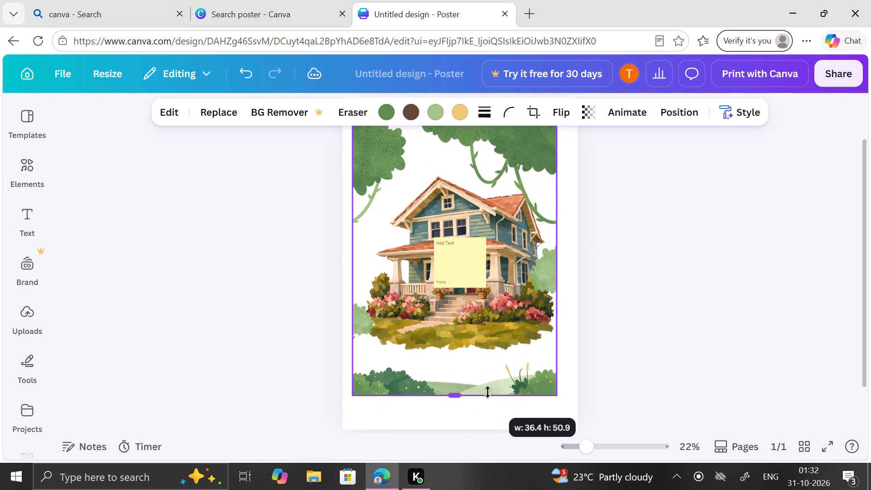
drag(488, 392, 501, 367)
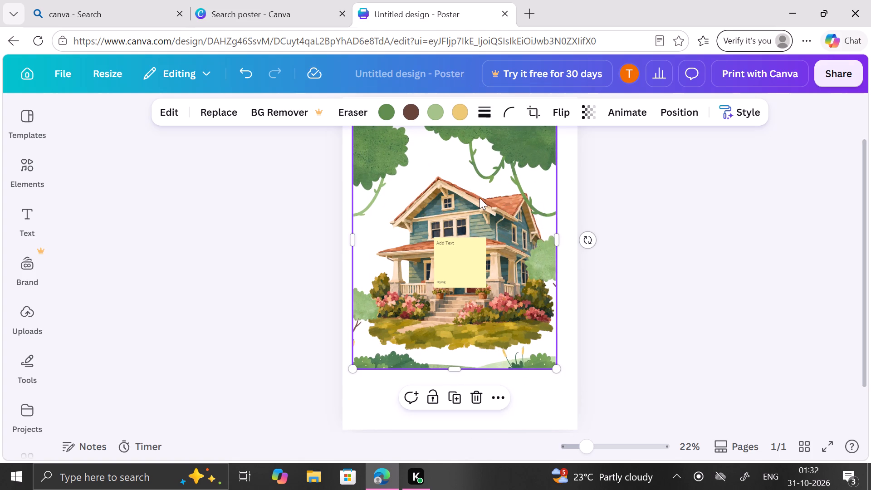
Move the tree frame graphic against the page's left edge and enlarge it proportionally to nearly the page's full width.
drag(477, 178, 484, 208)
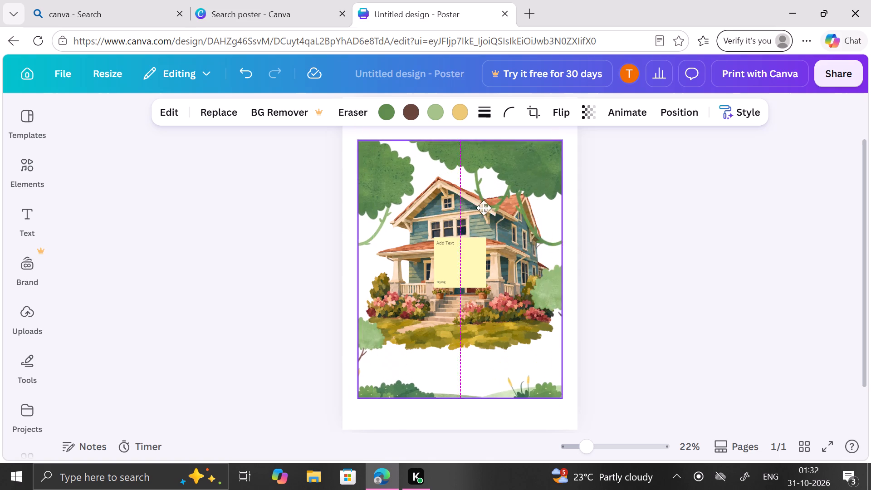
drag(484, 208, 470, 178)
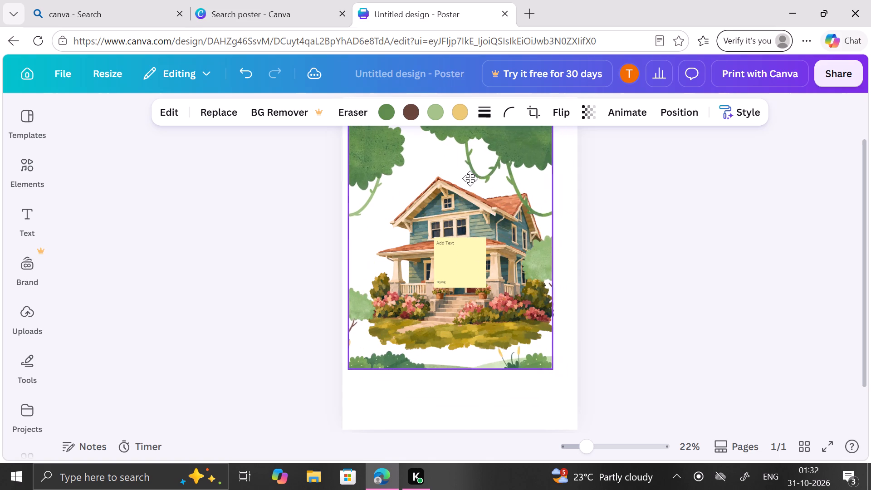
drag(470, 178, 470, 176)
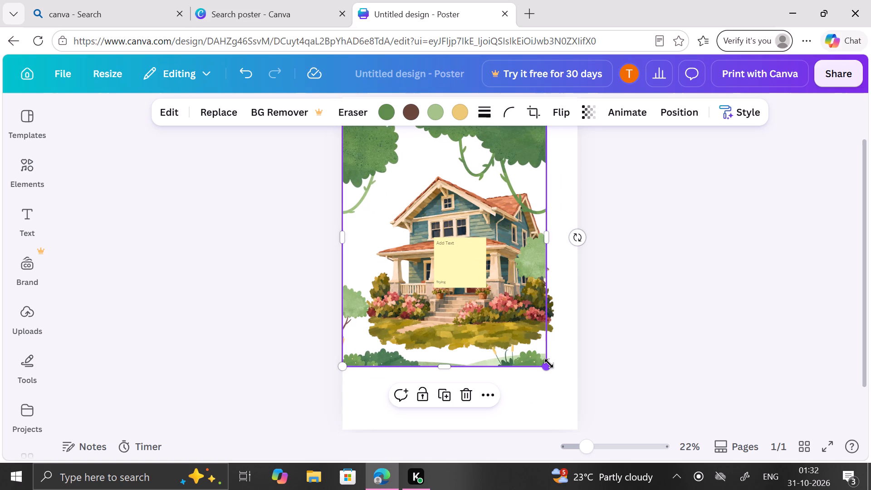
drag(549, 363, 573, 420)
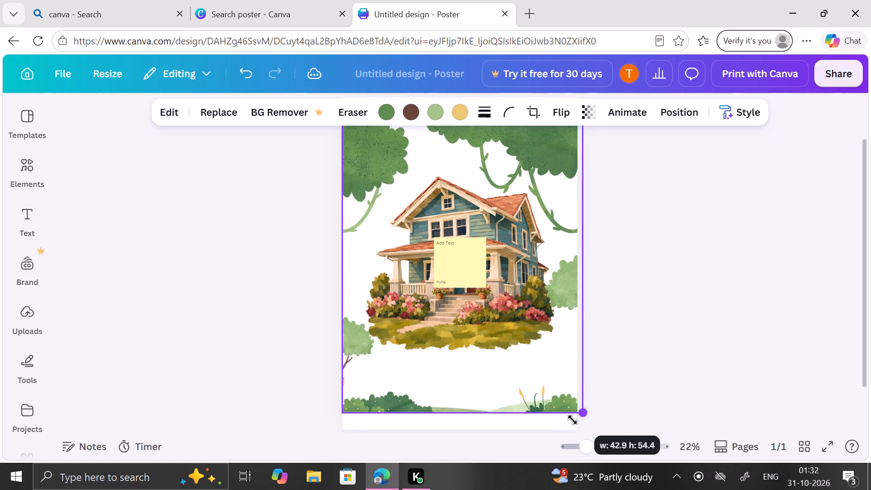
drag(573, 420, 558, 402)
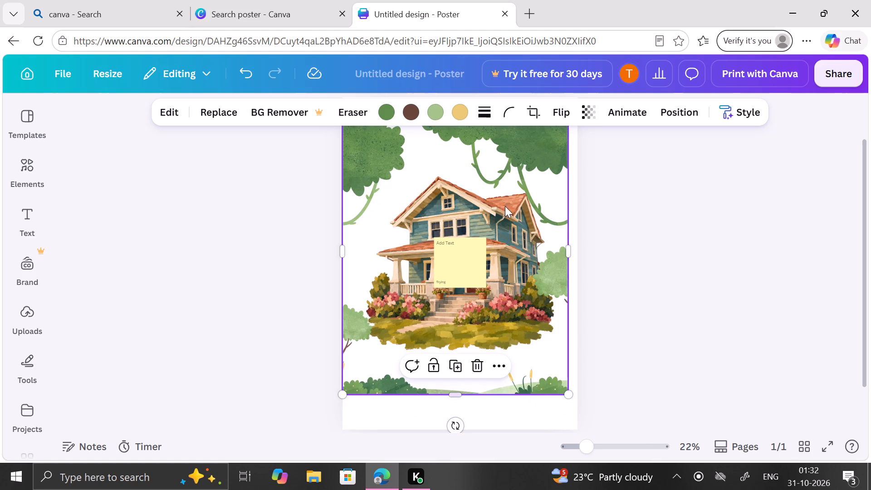
Delete the tree frame graphic and the yellow sticky note from the page.
click(476, 365)
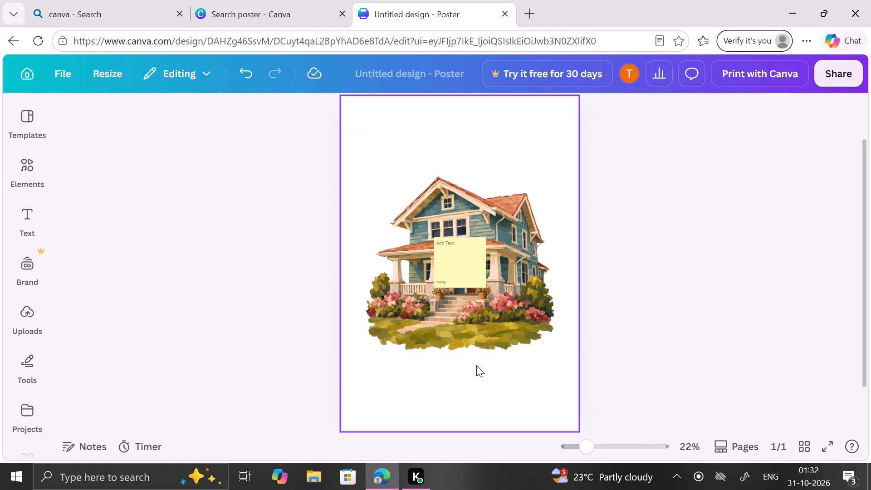
click(464, 270)
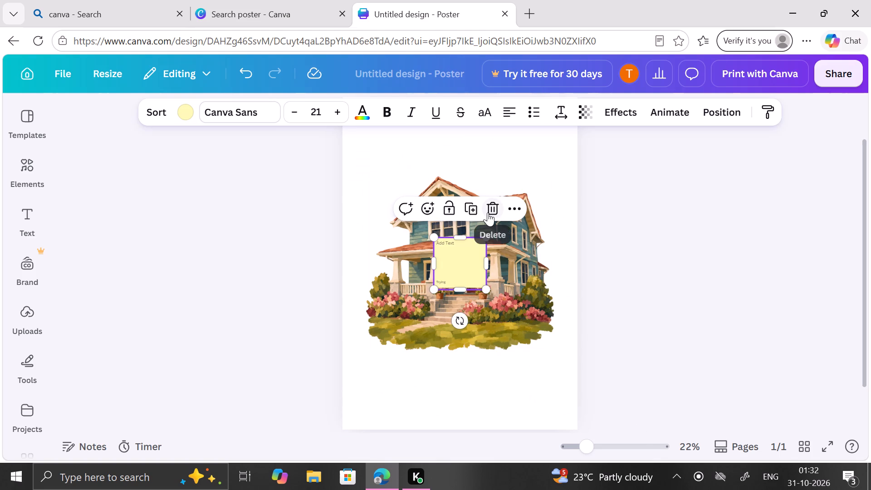
click(488, 212)
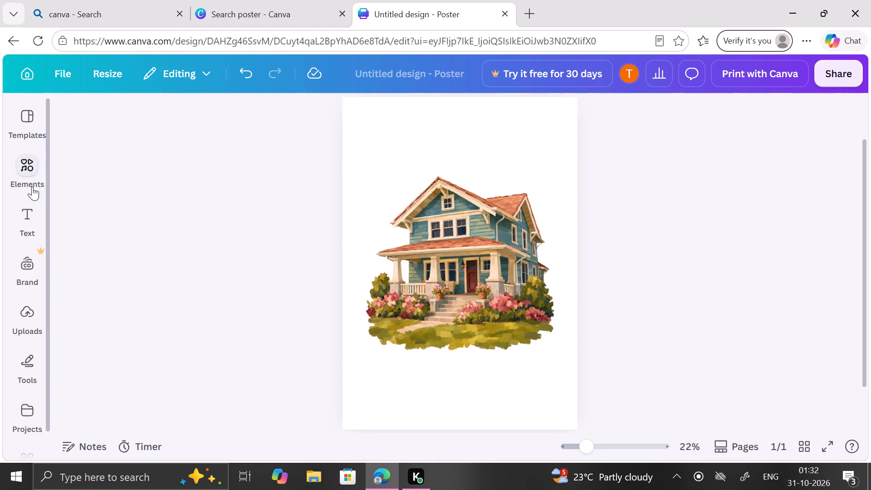
Browse the forest graphics in the elements library for scenery suited to the poster.
click(40, 156)
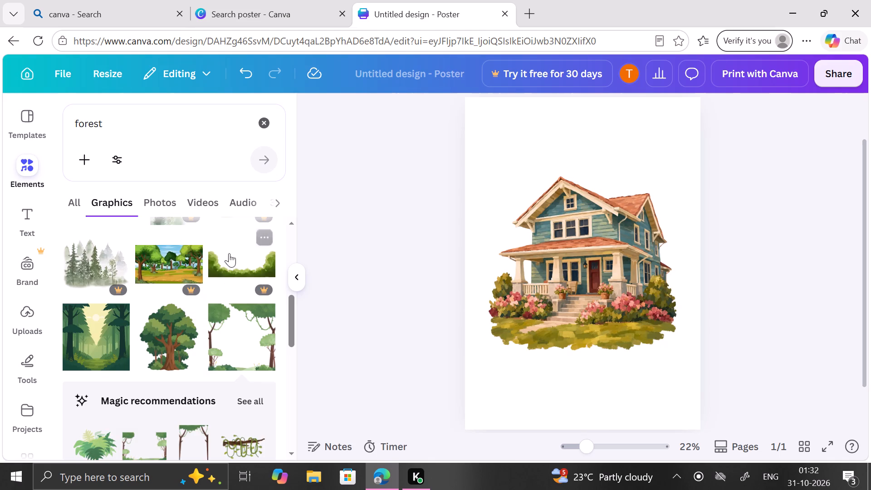
scroll(212, 259, up, 8)
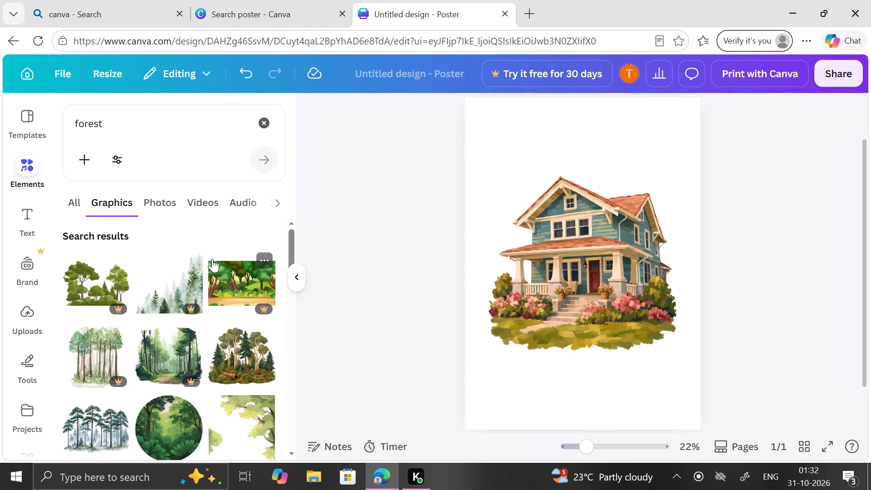
scroll(190, 258, down, 3)
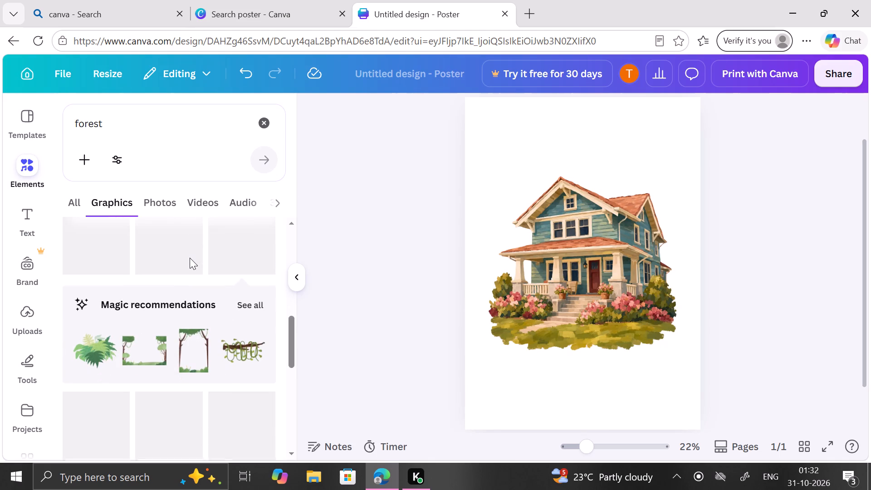
scroll(190, 258, up, 2)
scroll(190, 258, down, 1)
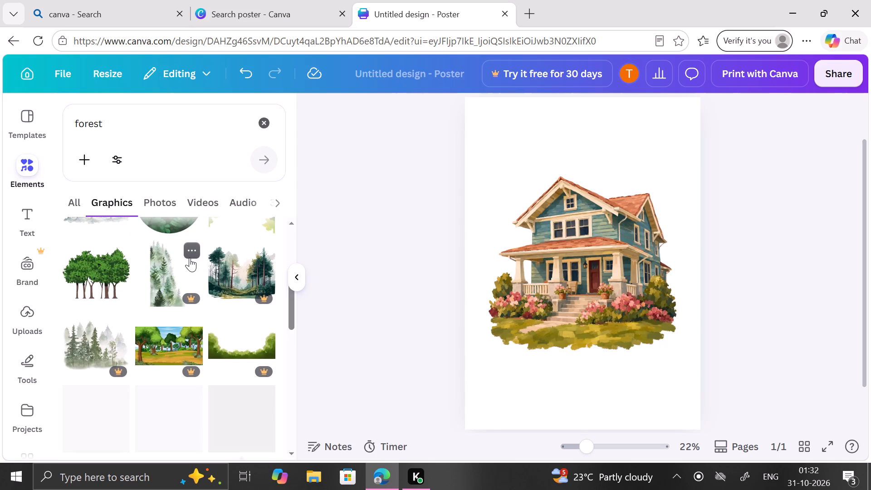
scroll(190, 258, down, 2)
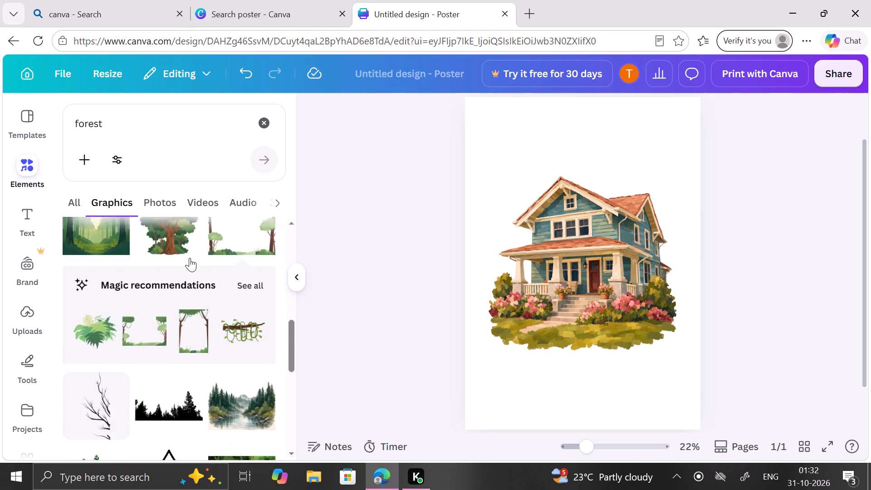
scroll(190, 258, down, 2)
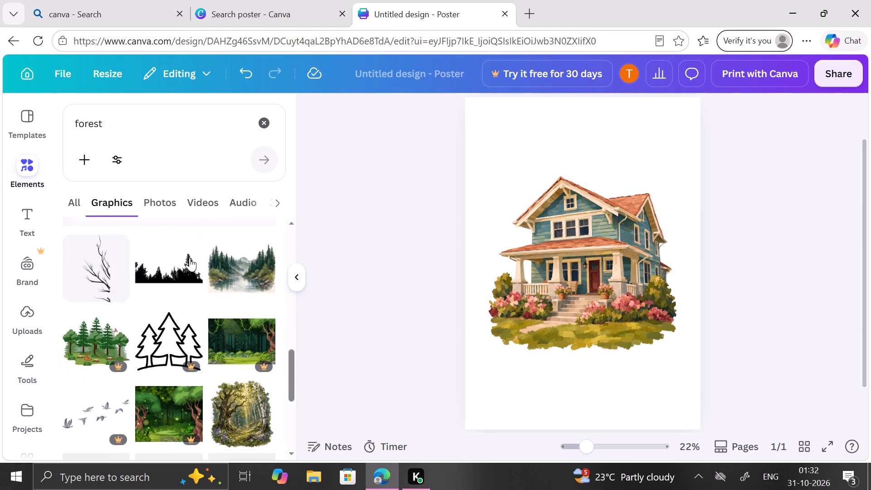
scroll(190, 258, down, 1)
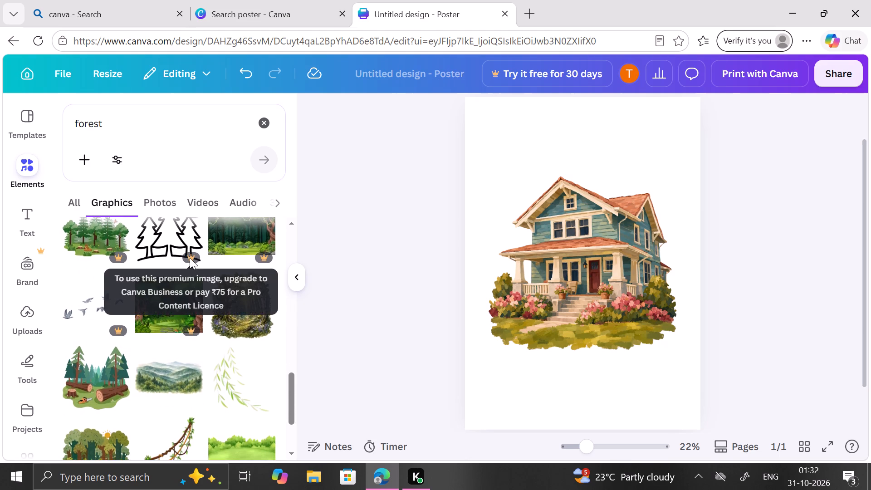
scroll(190, 258, down, 3)
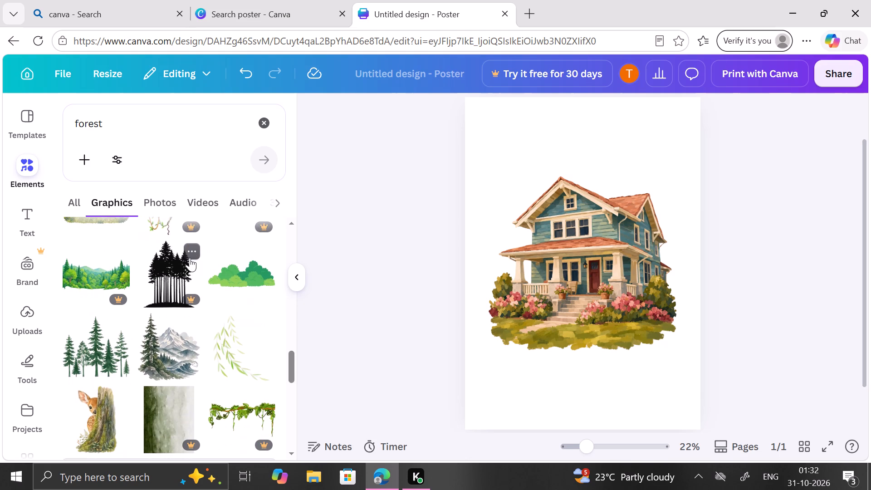
scroll(190, 258, down, 3)
scroll(190, 258, up, 1)
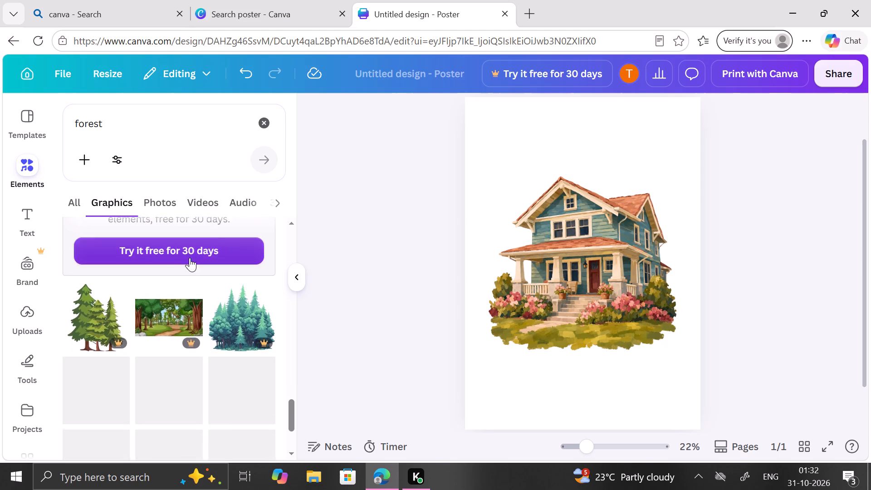
scroll(190, 258, up, 3)
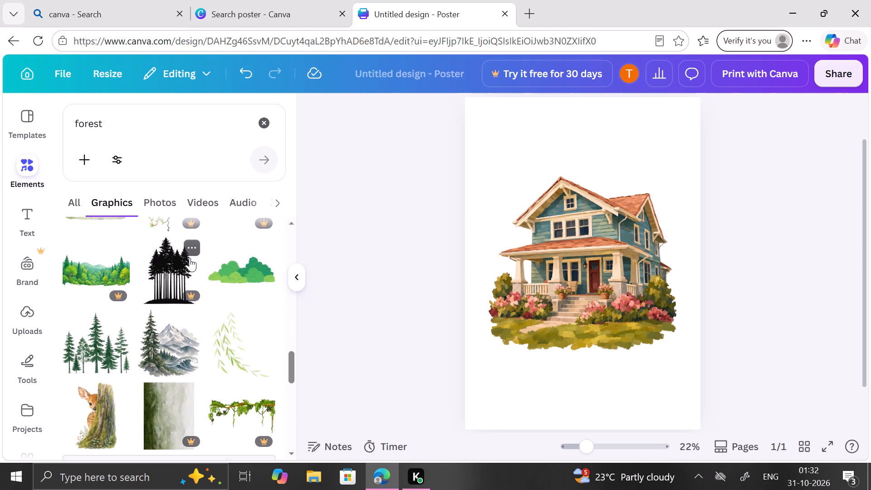
scroll(190, 258, up, 1)
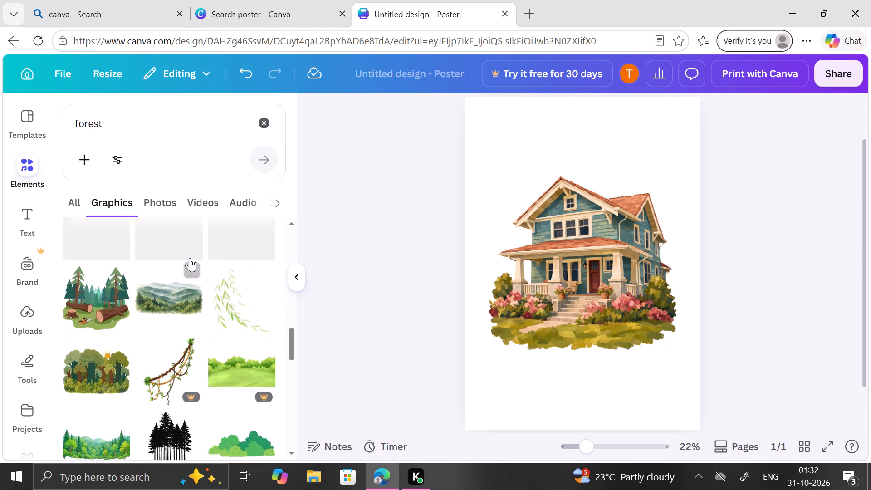
scroll(190, 258, down, 3)
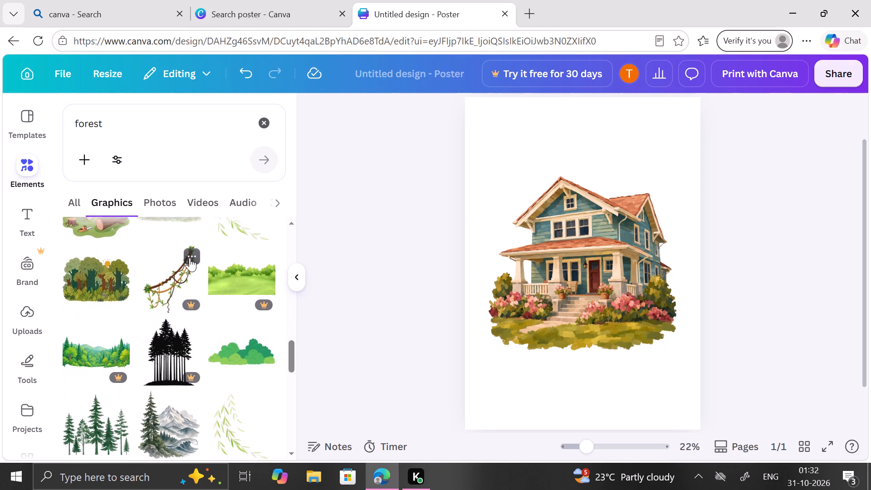
scroll(190, 258, down, 2)
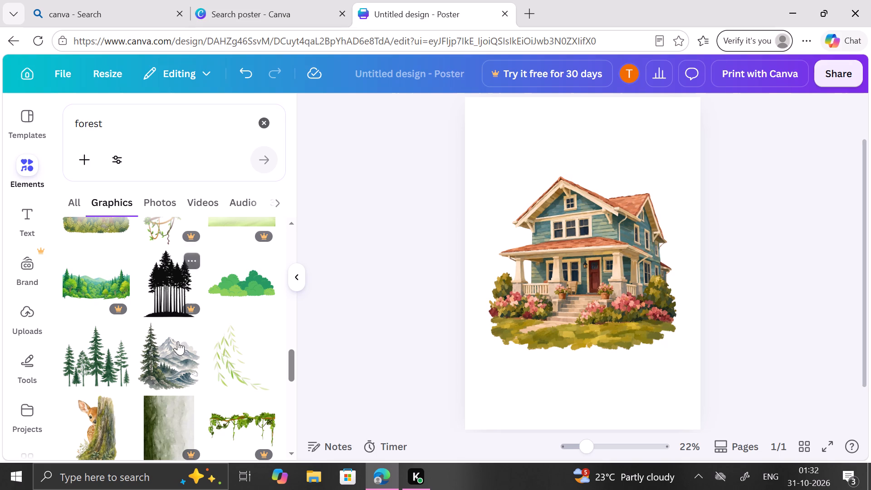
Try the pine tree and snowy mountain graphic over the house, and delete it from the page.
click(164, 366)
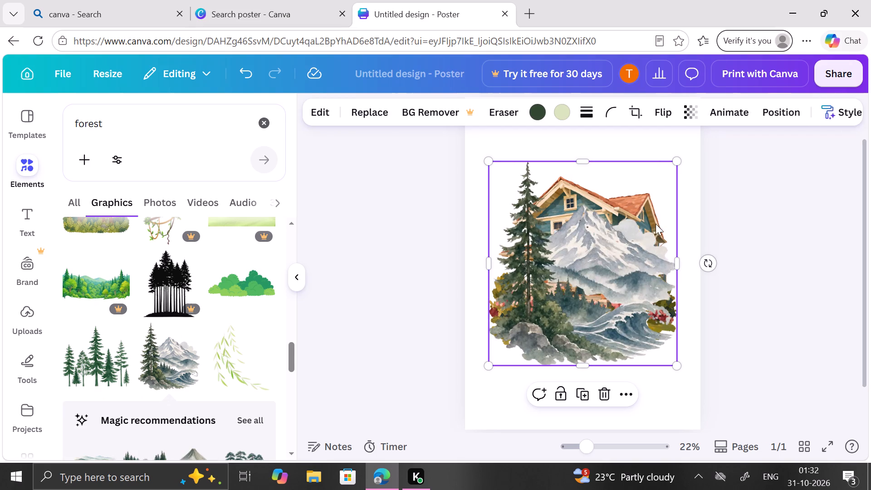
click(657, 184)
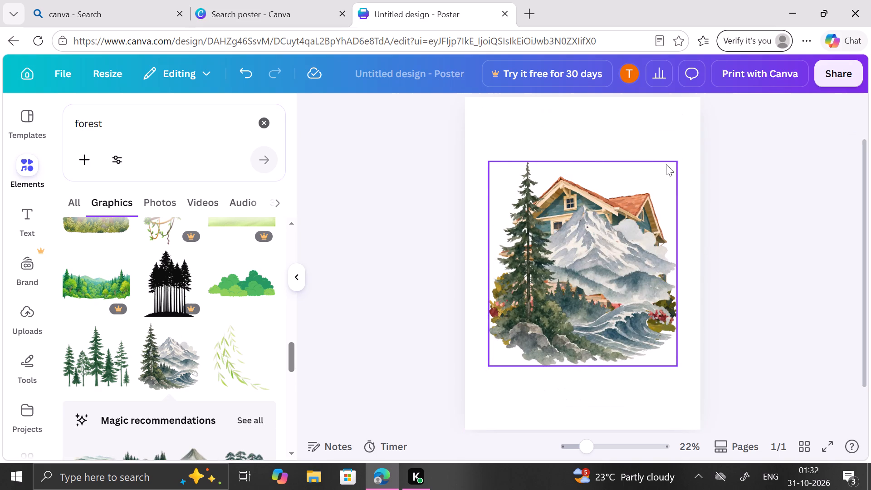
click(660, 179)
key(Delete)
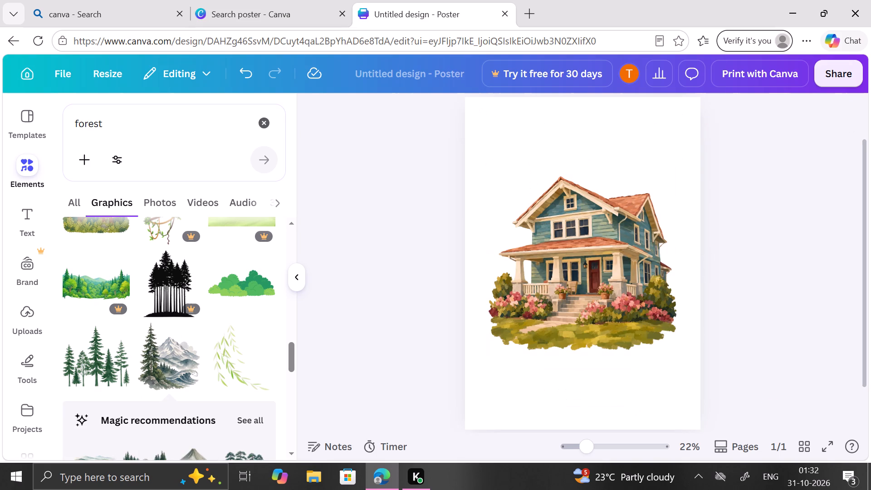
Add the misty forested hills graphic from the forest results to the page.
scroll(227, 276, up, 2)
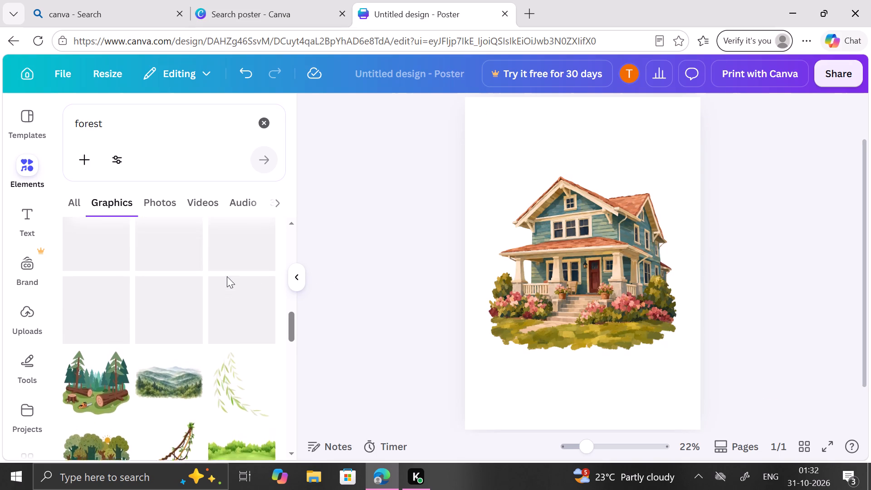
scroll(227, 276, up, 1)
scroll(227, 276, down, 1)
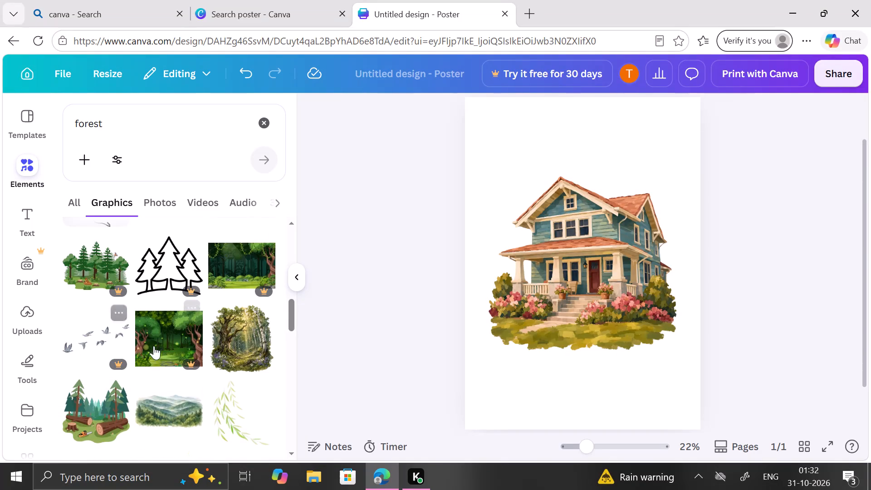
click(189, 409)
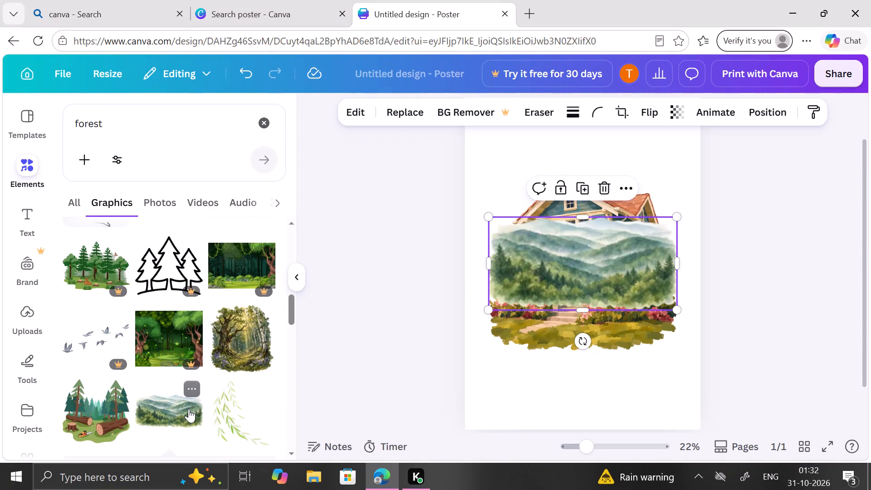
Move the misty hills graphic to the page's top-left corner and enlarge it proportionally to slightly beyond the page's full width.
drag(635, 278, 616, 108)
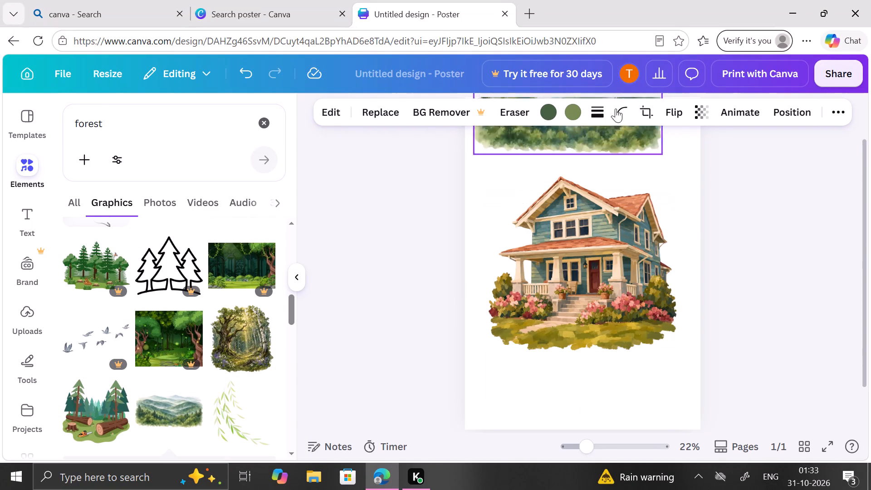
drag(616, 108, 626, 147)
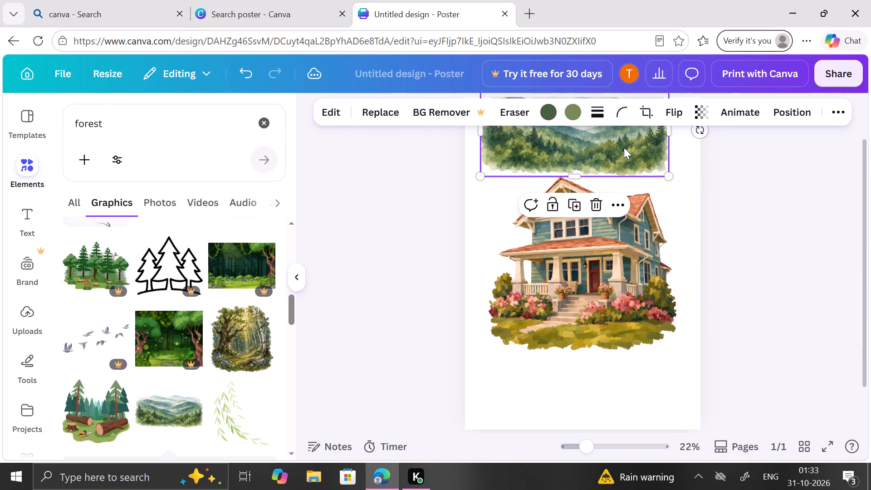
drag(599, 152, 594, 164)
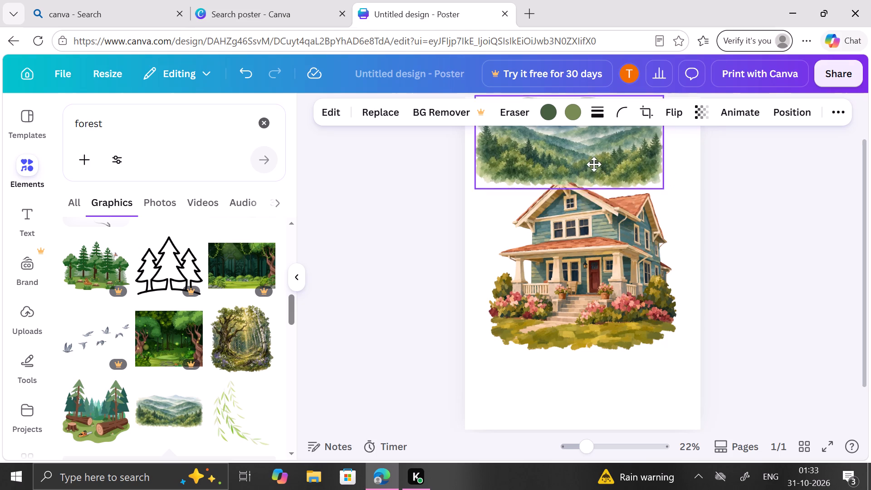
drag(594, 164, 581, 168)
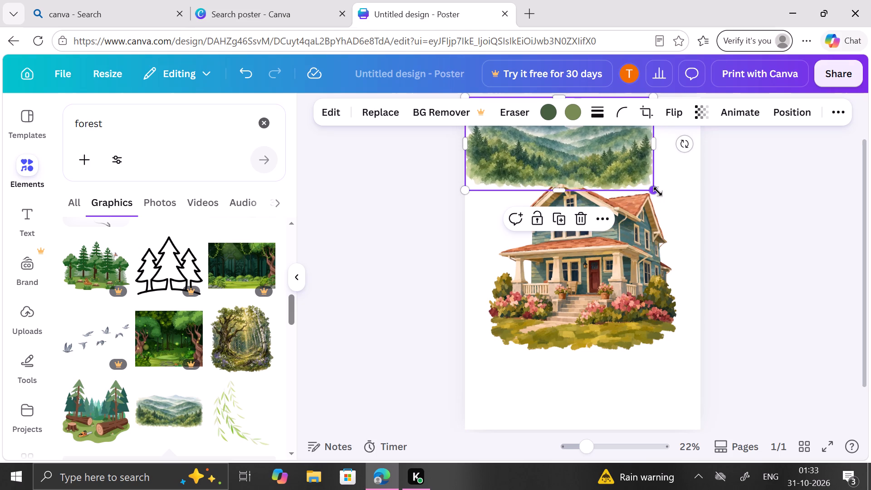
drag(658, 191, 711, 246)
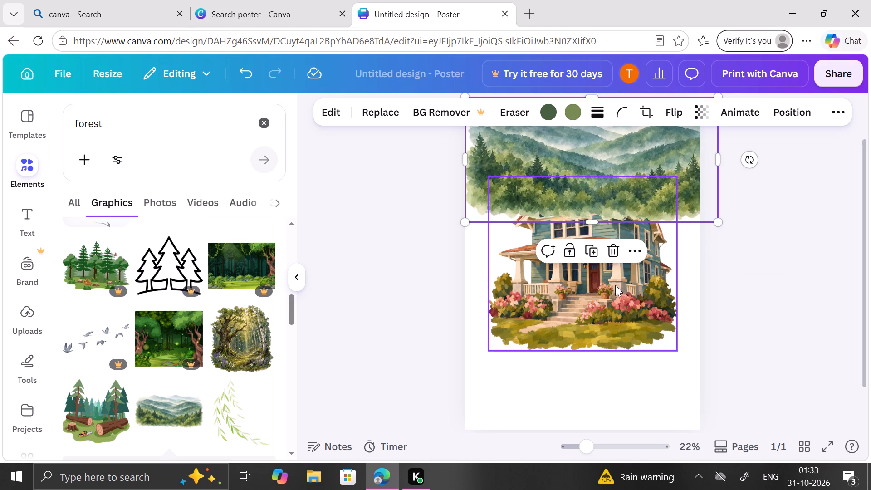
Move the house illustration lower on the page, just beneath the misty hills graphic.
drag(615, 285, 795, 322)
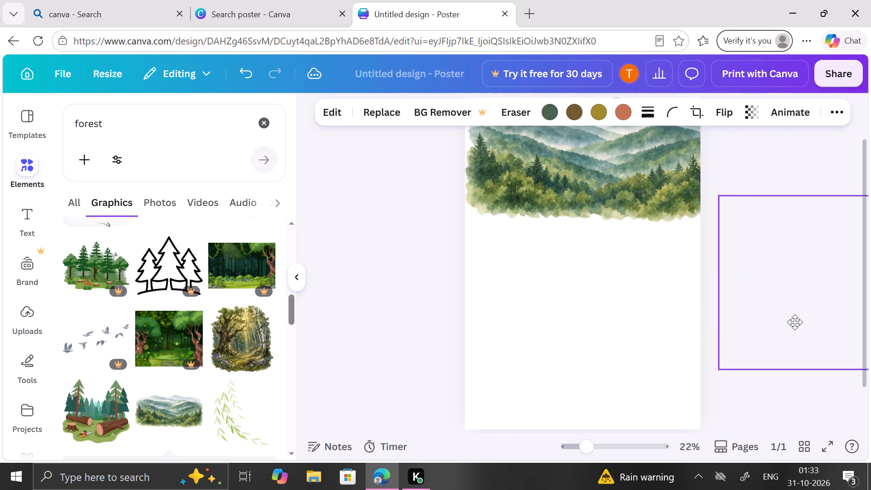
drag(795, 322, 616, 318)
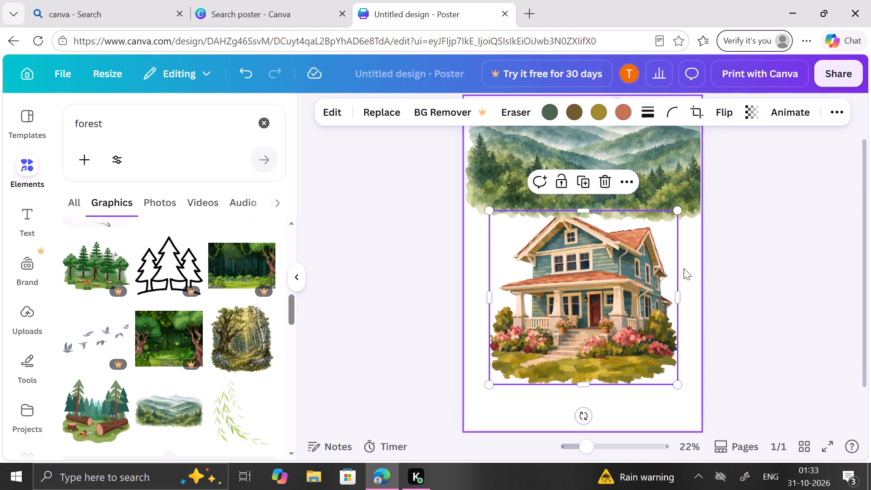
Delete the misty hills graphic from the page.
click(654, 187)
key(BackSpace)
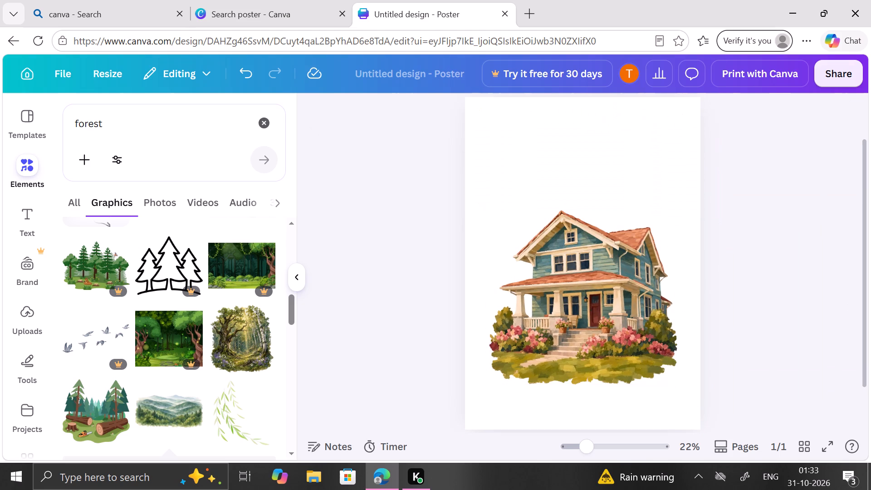
Add the sunlit forest path graphic with purple flowers and enlarge it slightly towards the page's upper-left corner.
scroll(281, 268, up, 1)
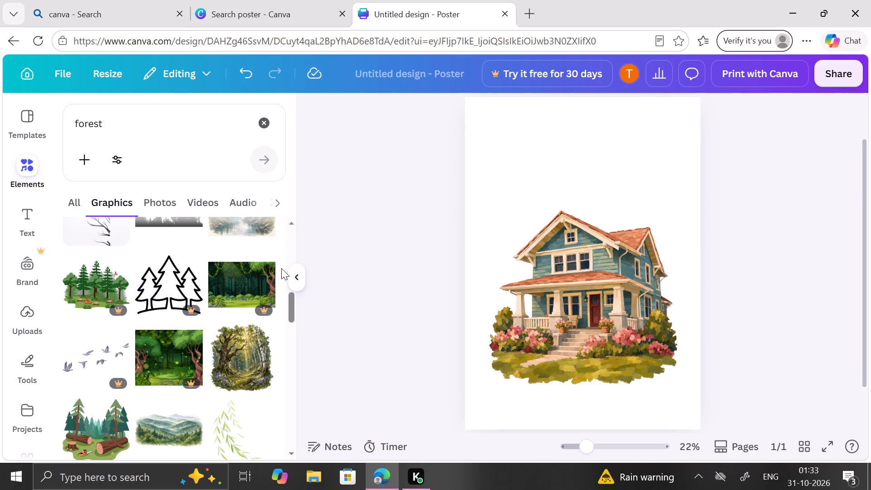
click(221, 355)
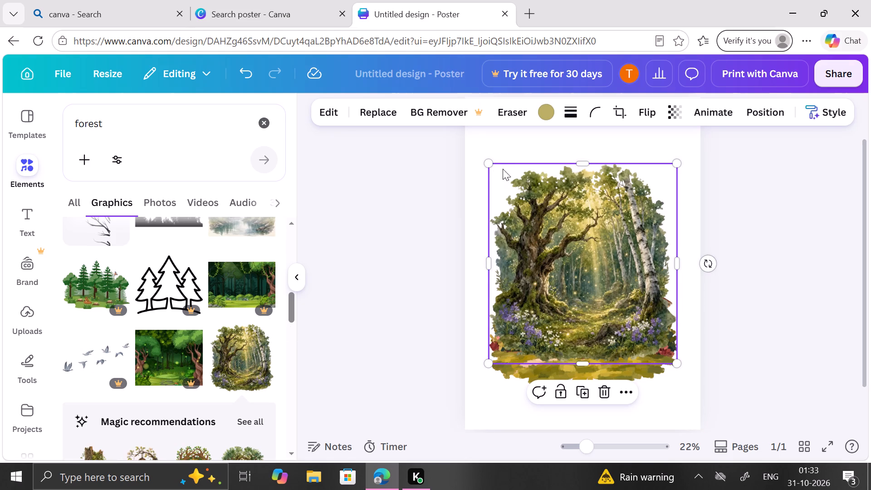
drag(491, 166, 489, 141)
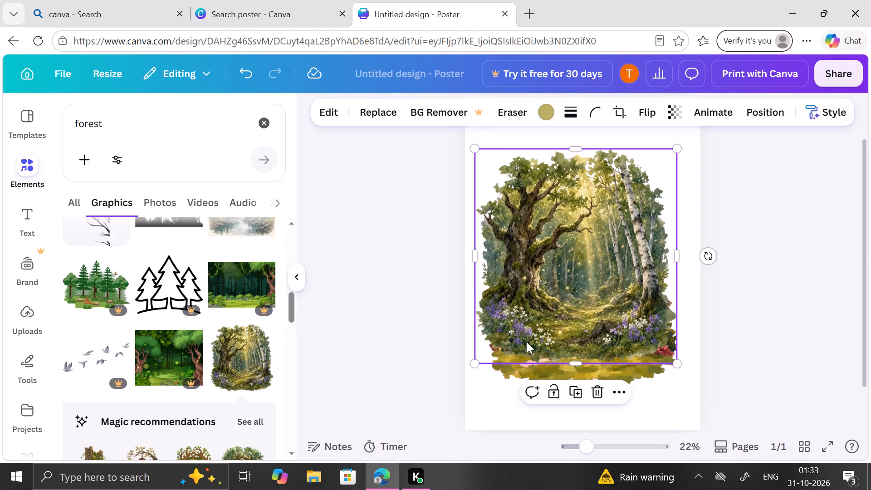
Delete the house illustration behind the forest path graphic.
click(536, 372)
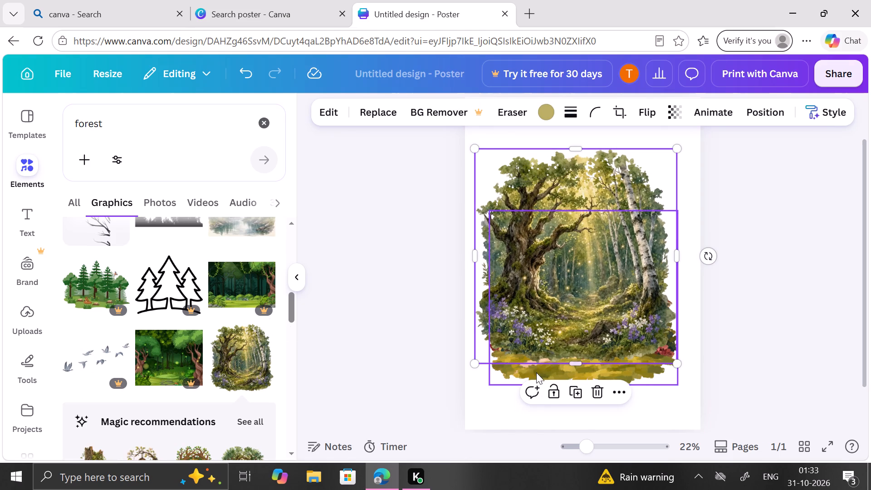
key(BackSpace)
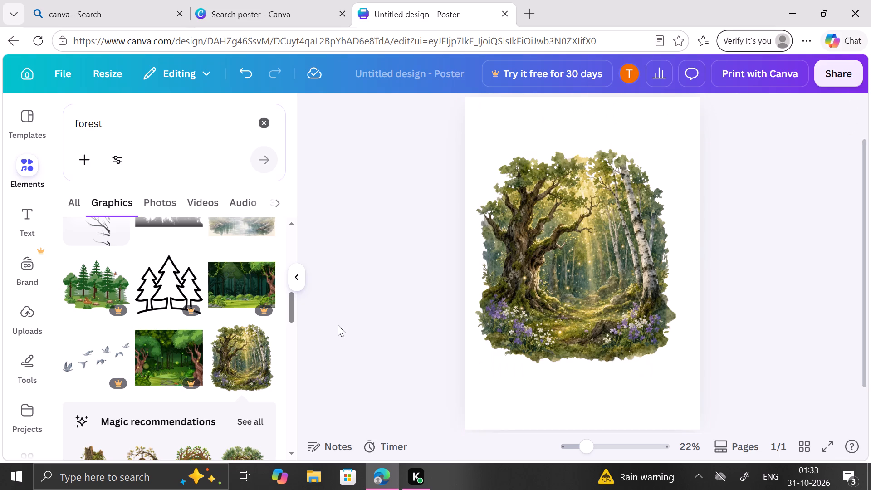
Clear the element search and enlarge the forest path graphic proportionally from its upper-right corner to the page's right edge.
click(264, 121)
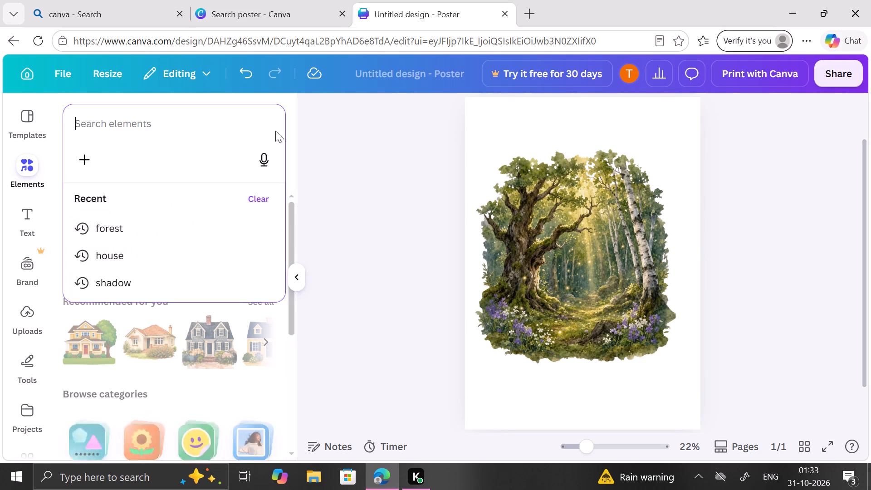
click(603, 209)
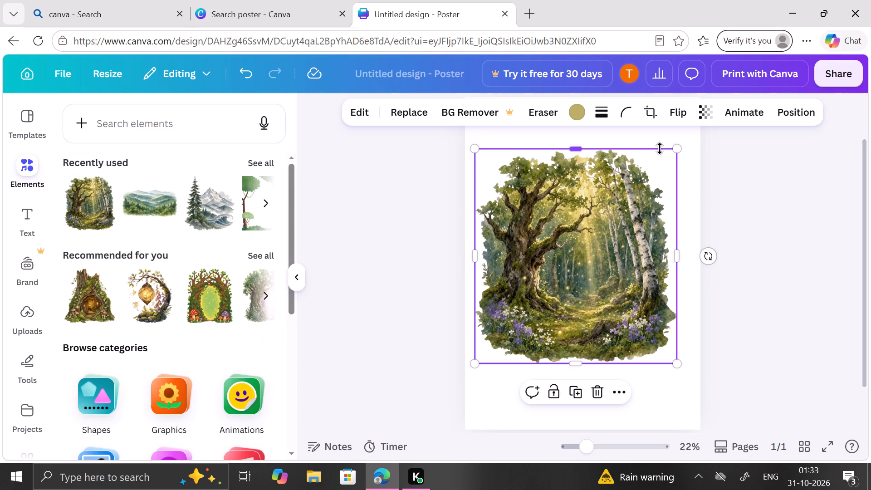
drag(673, 147, 659, 83)
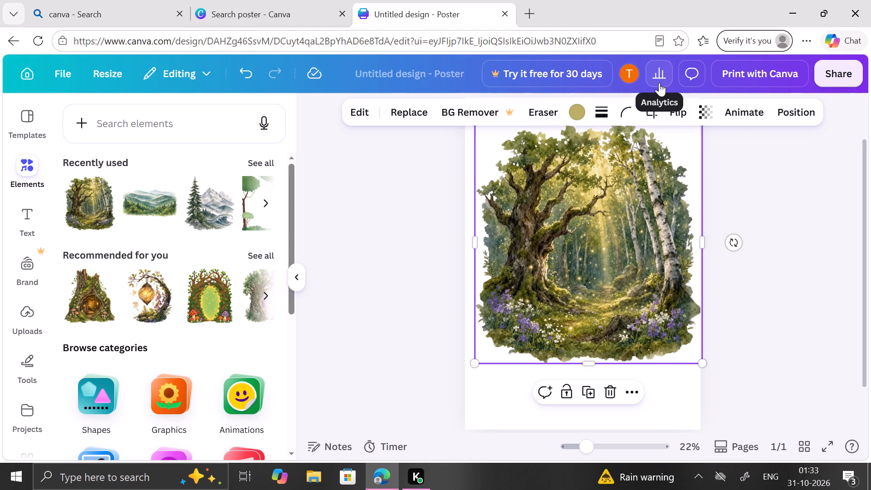
Enlarge, reposition and extend the forest path graphic until it covers the whole page, about 44.9 wide by 65.8 high.
drag(479, 359, 452, 430)
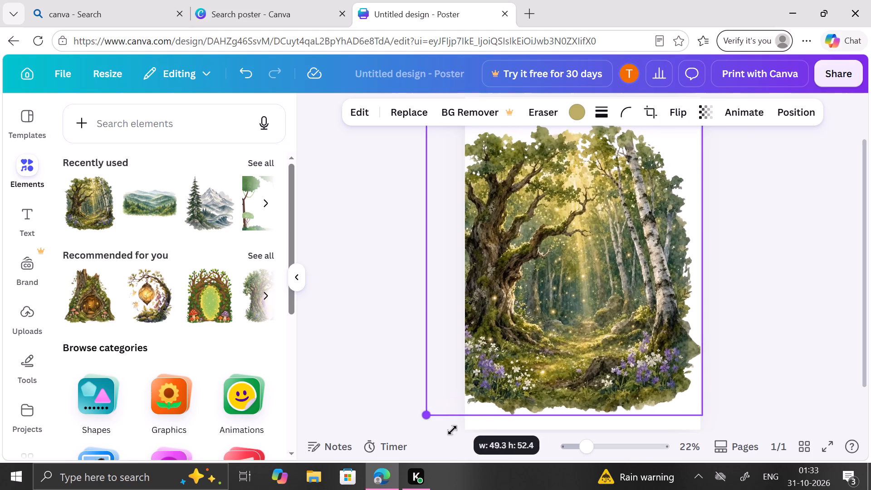
drag(452, 430, 499, 426)
drag(516, 322, 533, 328)
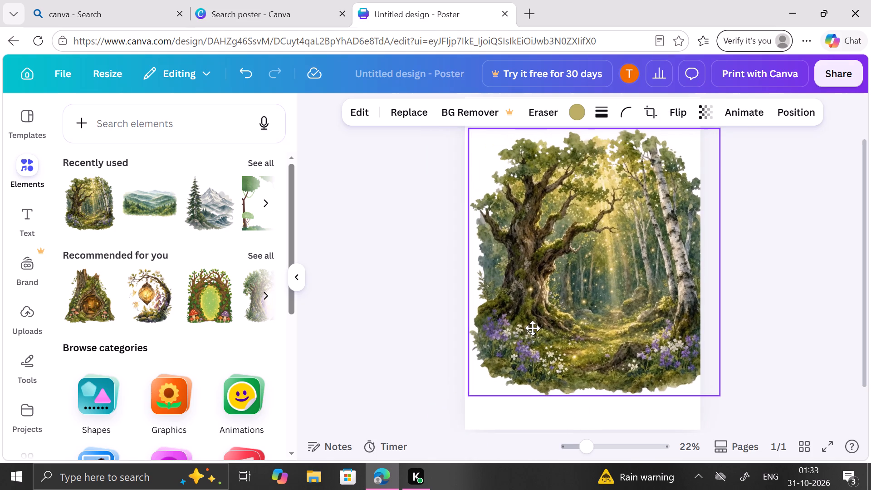
drag(533, 328, 525, 327)
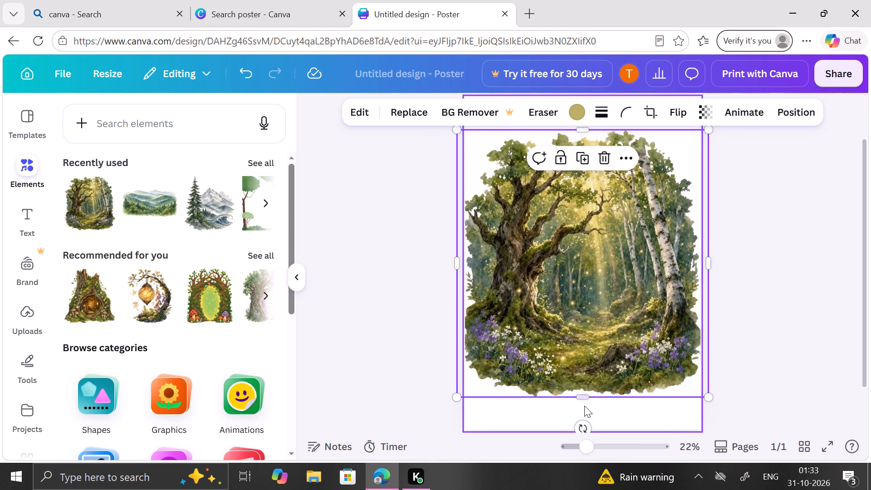
drag(581, 394, 581, 444)
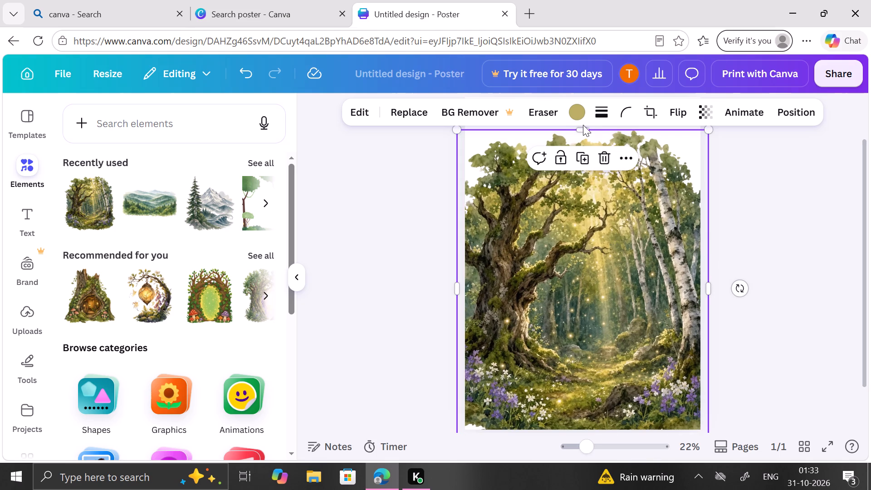
drag(584, 131, 583, 82)
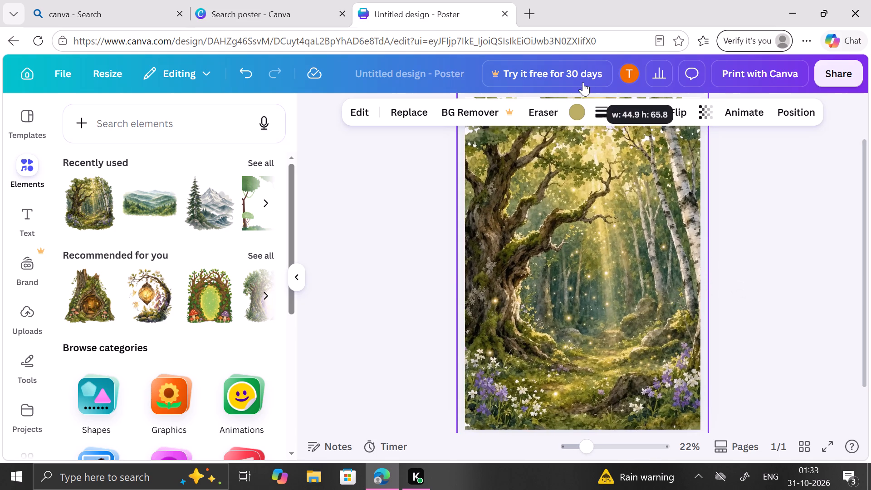
drag(583, 82, 580, 81)
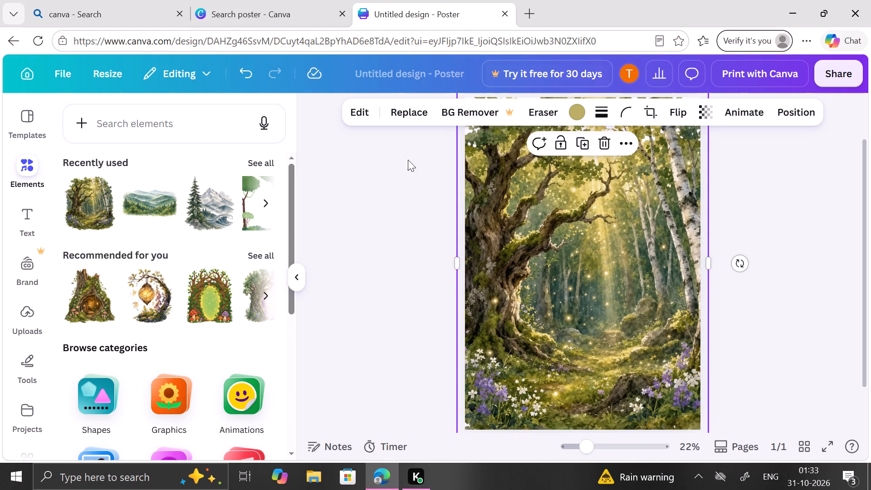
Search the elements for "house" and show all matching graphics.
click(200, 132)
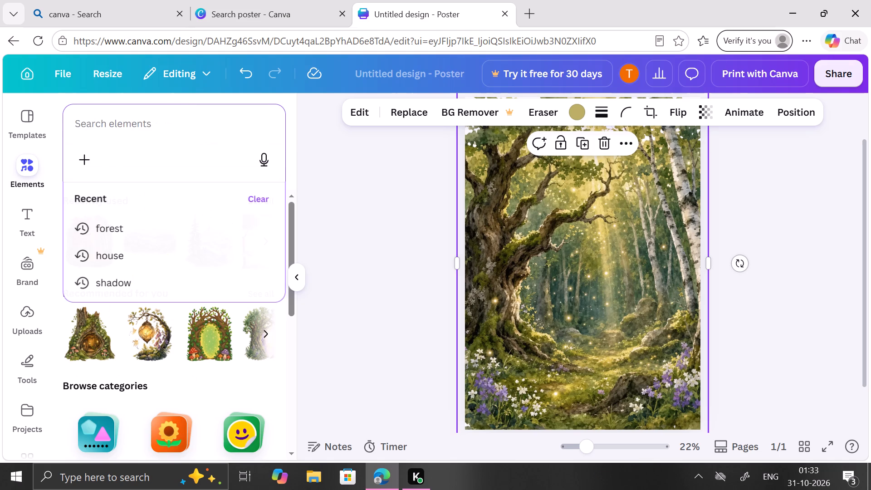
click(124, 252)
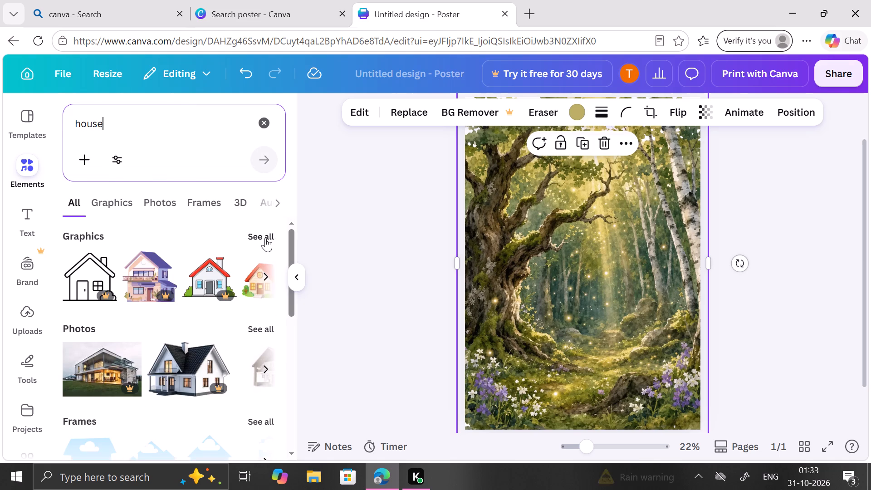
click(265, 238)
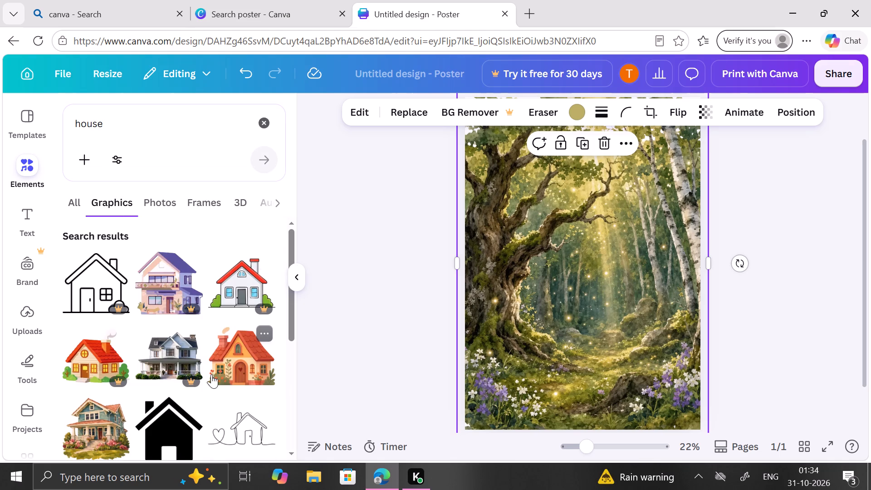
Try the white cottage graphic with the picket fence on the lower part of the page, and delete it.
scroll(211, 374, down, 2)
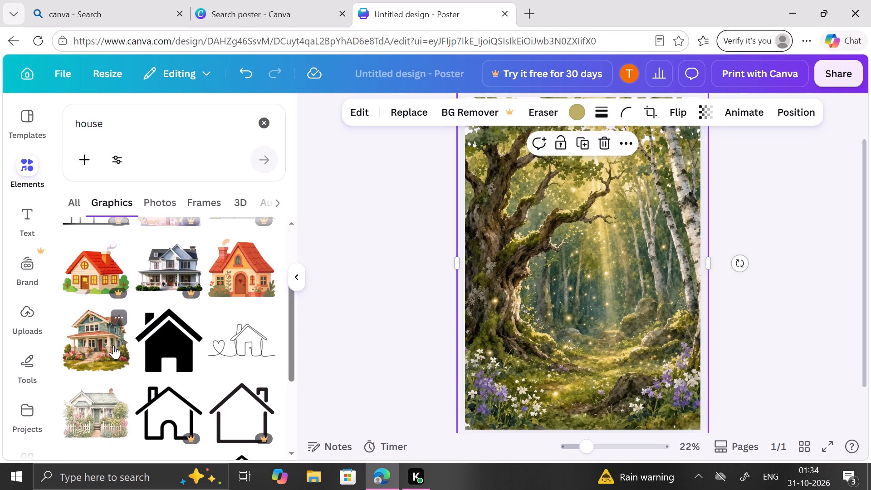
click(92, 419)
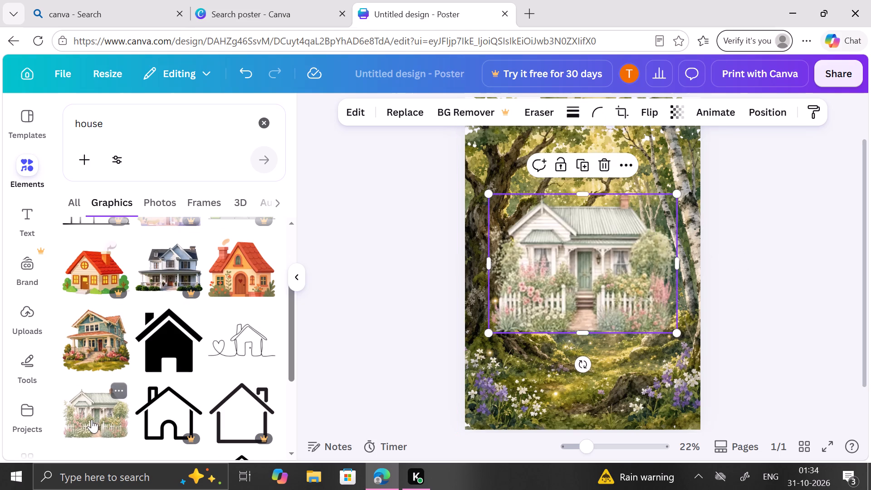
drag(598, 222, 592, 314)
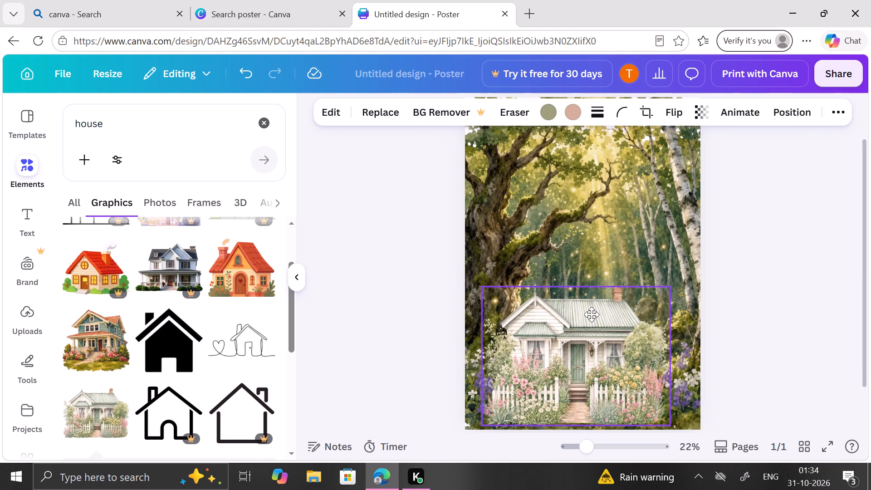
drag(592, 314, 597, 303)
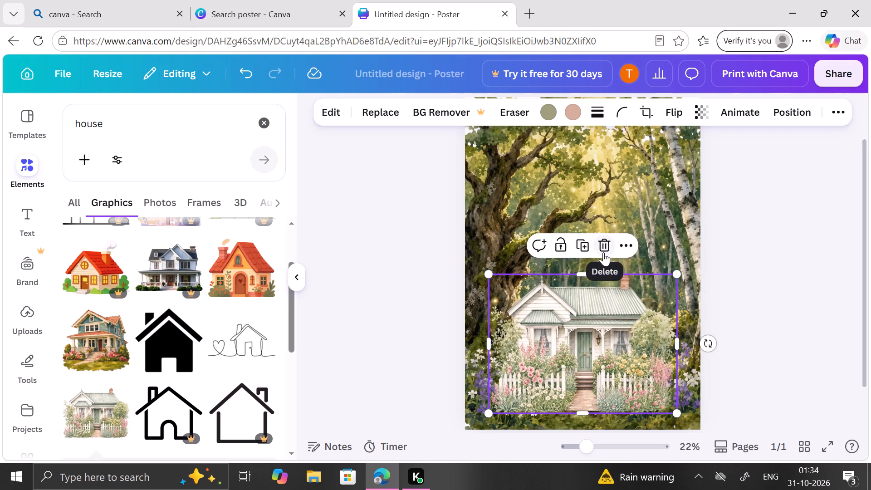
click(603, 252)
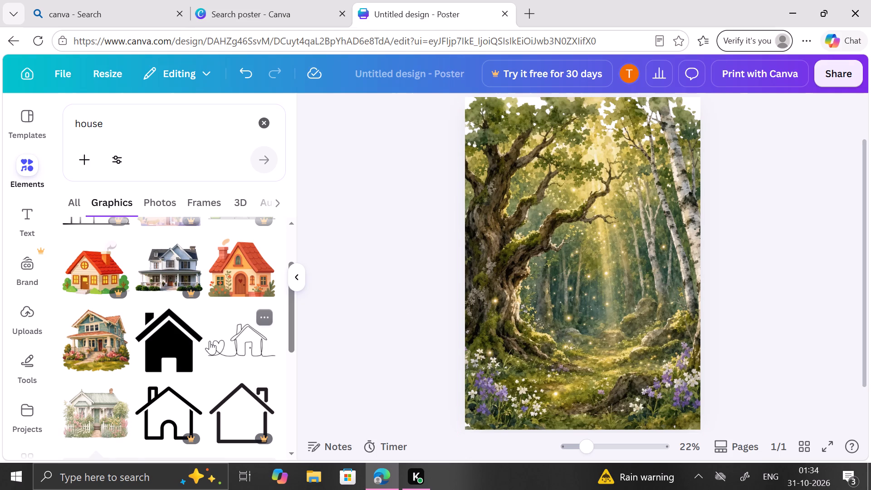
Add the thatched cottage graphic from the Magic recommendations to the middle of the page.
scroll(210, 341, down, 4)
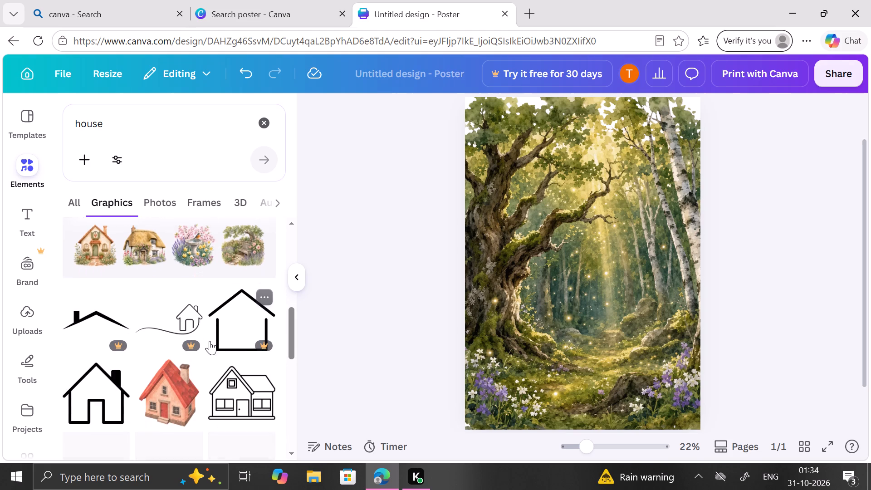
scroll(210, 341, down, 1)
scroll(210, 341, up, 3)
scroll(210, 341, down, 2)
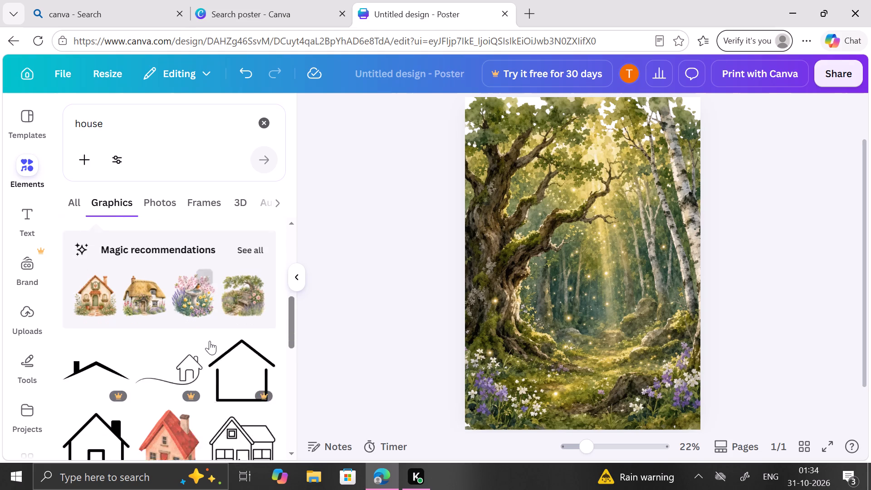
scroll(210, 341, up, 1)
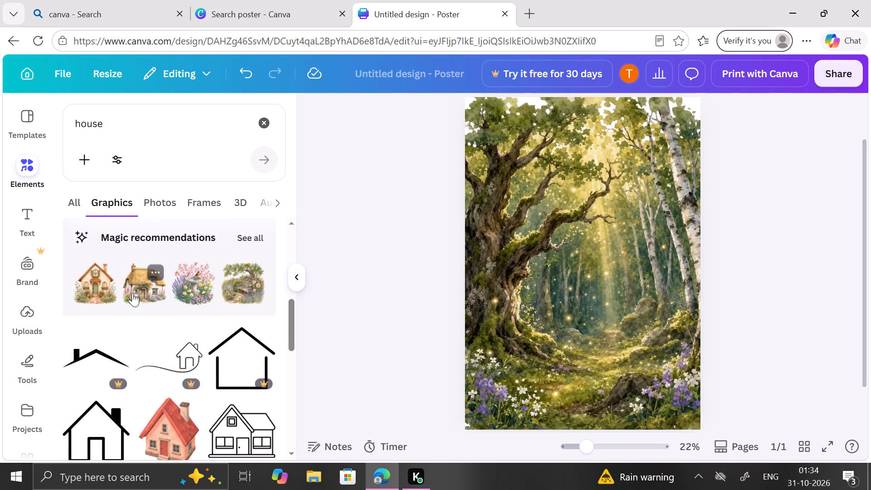
click(132, 293)
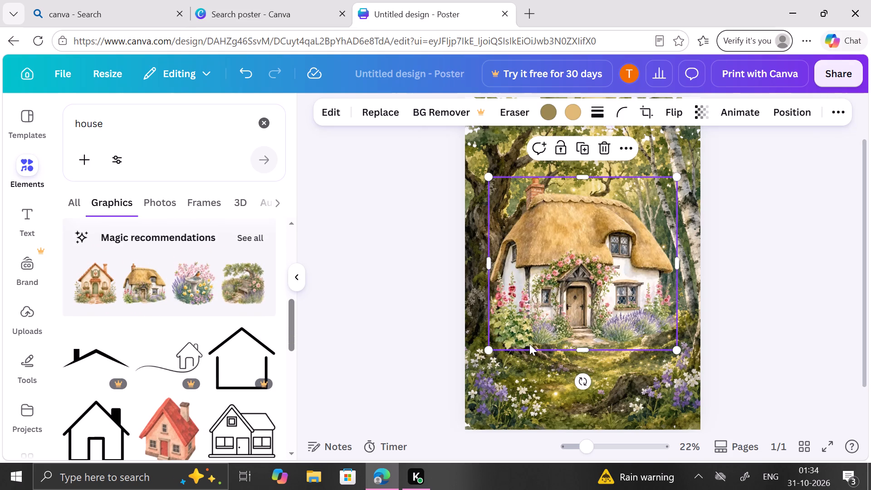
click(685, 398)
click(768, 346)
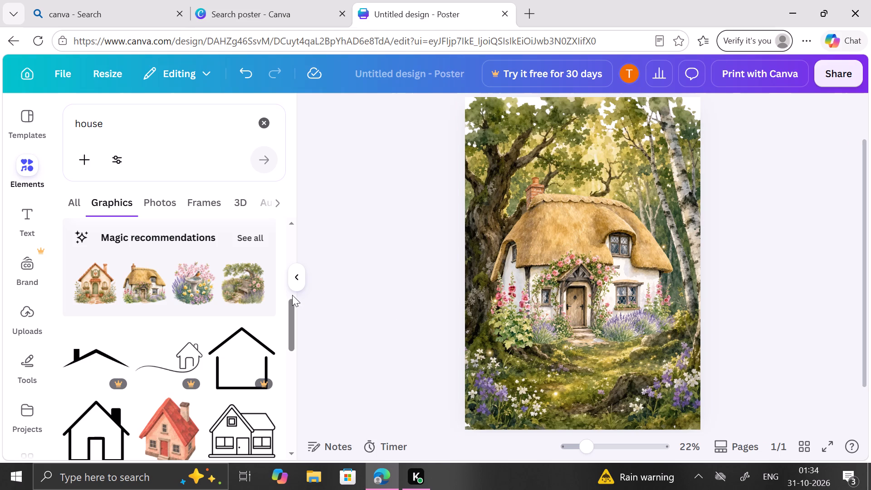
Trim the top edge of the thatched cottage graphic slightly downward.
click(294, 274)
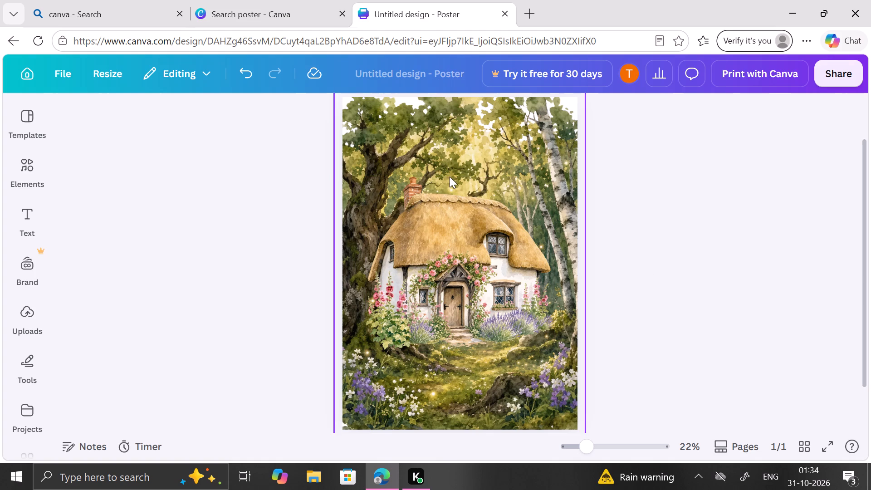
click(455, 194)
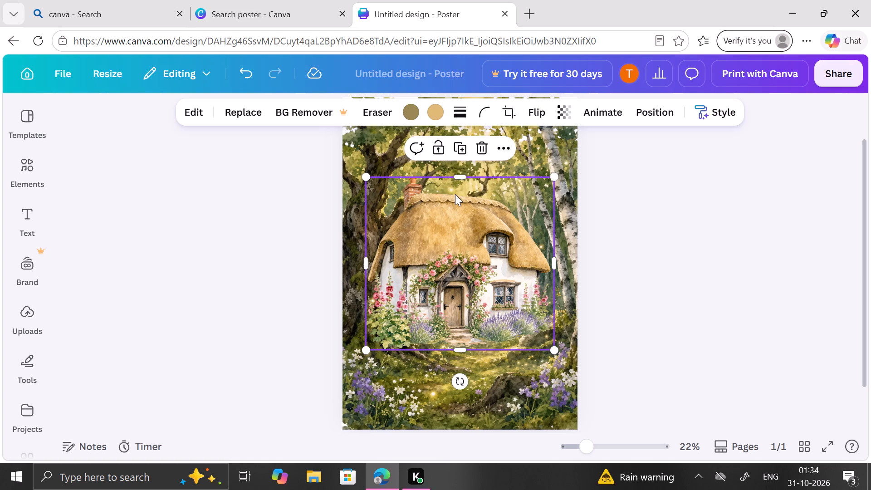
drag(455, 174, 456, 185)
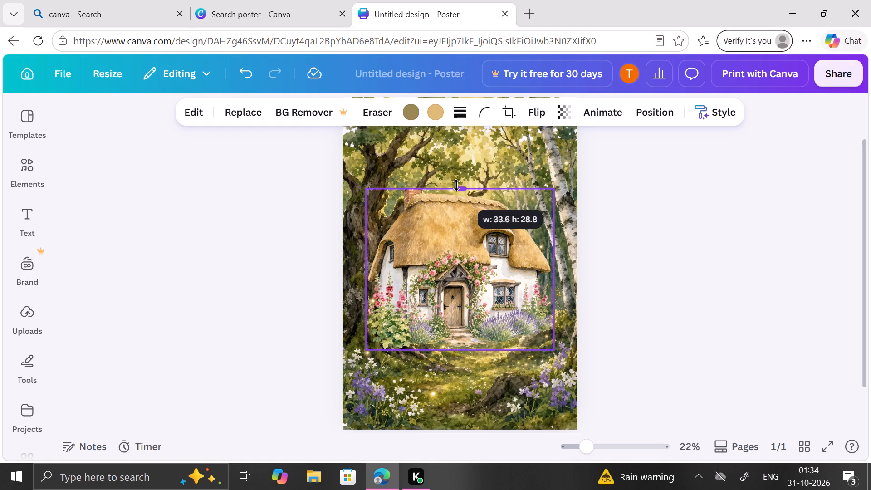
drag(456, 185, 458, 180)
click(576, 176)
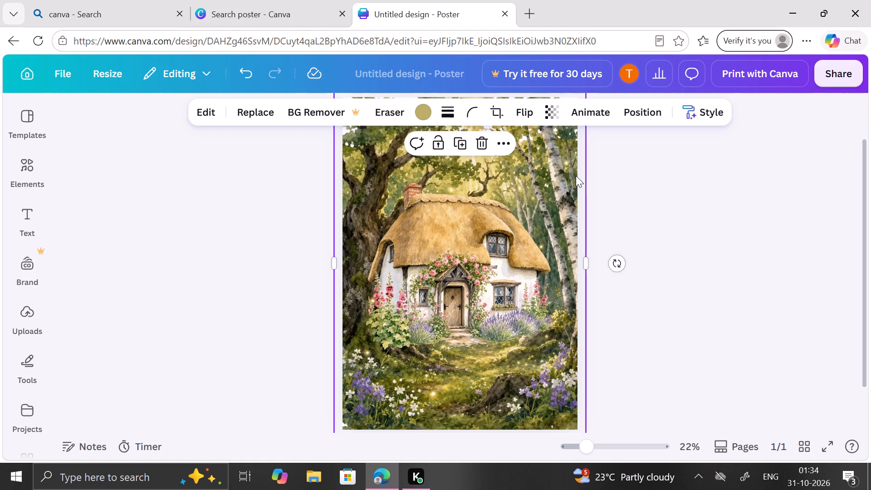
Examine how the thatched cottage sits against the forest background across the whole poster.
scroll(566, 227, down, 1)
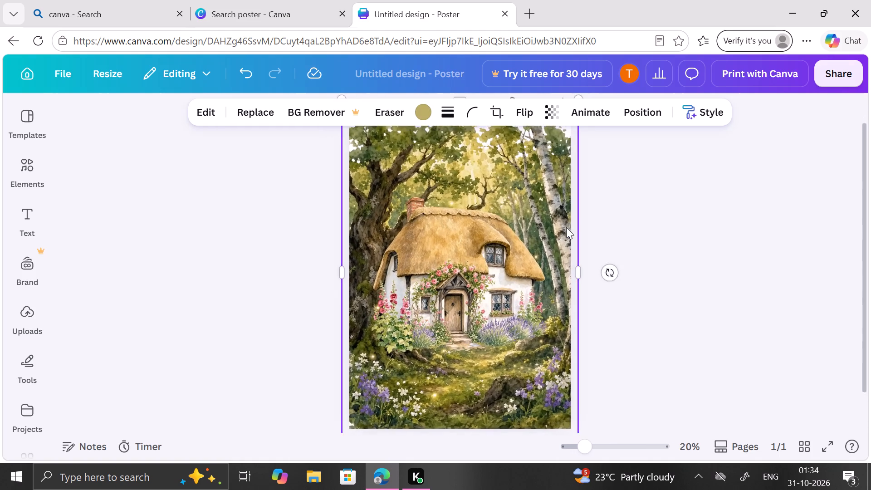
scroll(566, 227, down, 3)
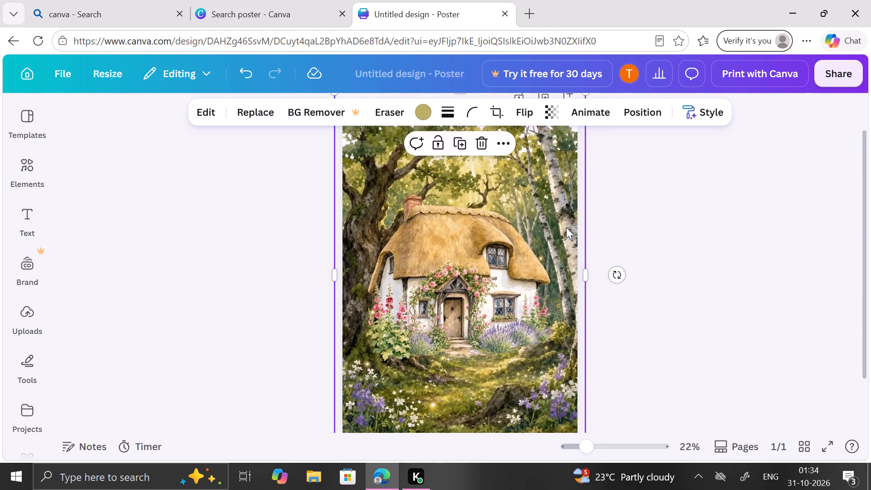
scroll(566, 227, down, 3)
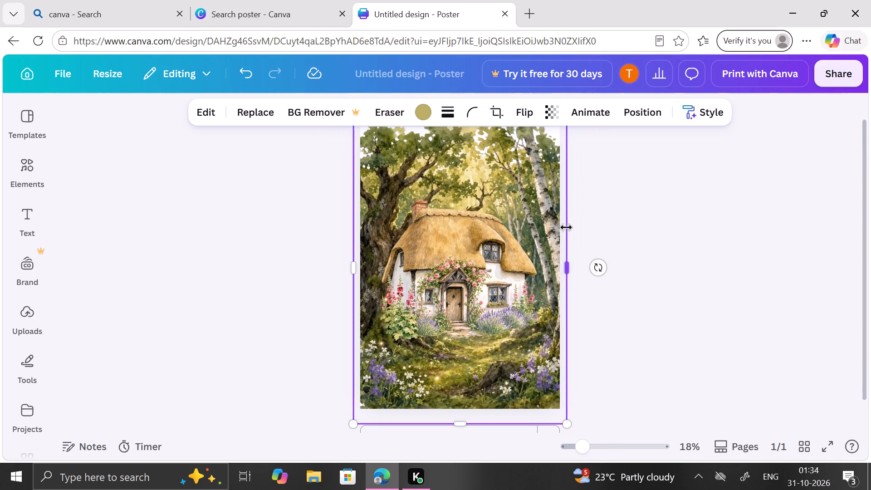
scroll(566, 227, down, 2)
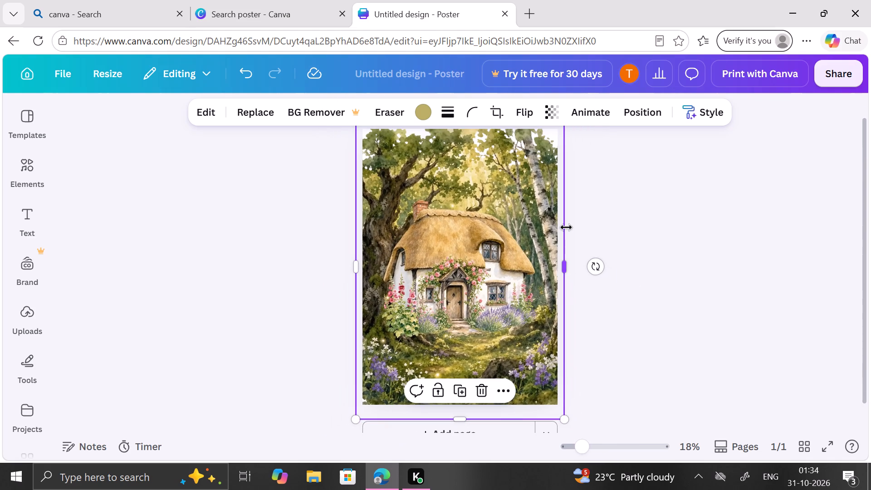
scroll(566, 227, down, 1)
Add a heading with the text "Forest House" over the cottage.
click(40, 215)
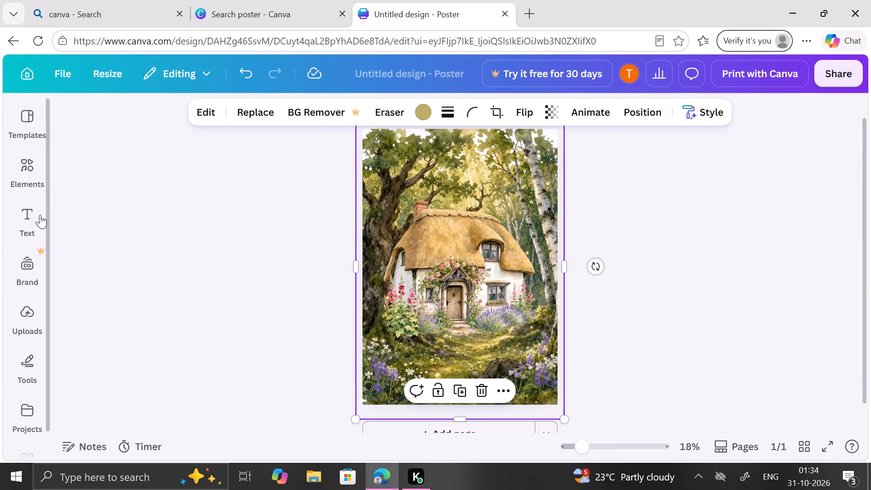
click(183, 342)
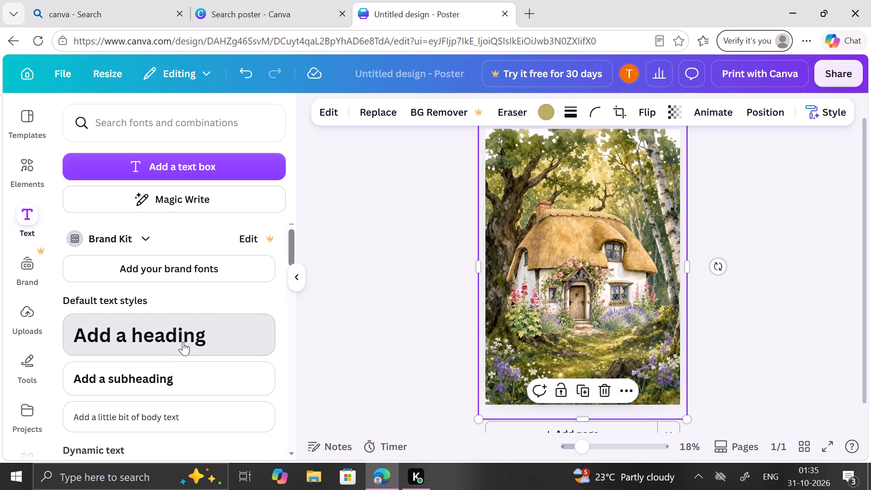
key(f)
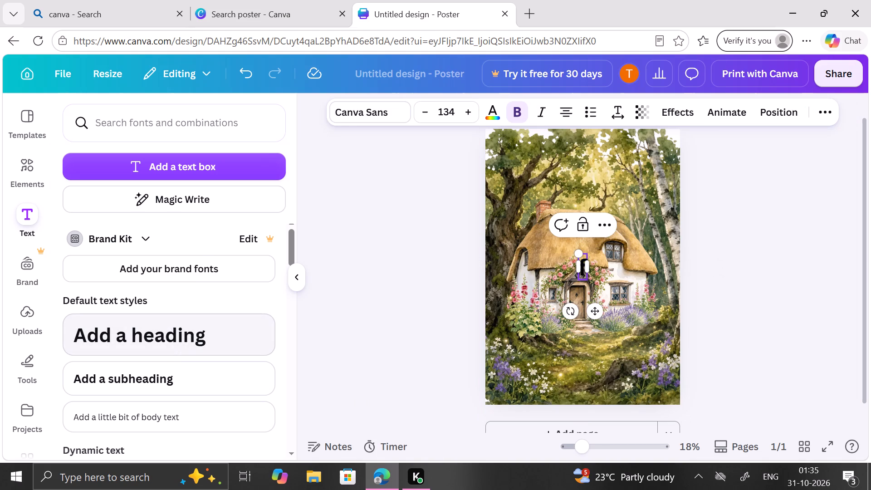
key(d)
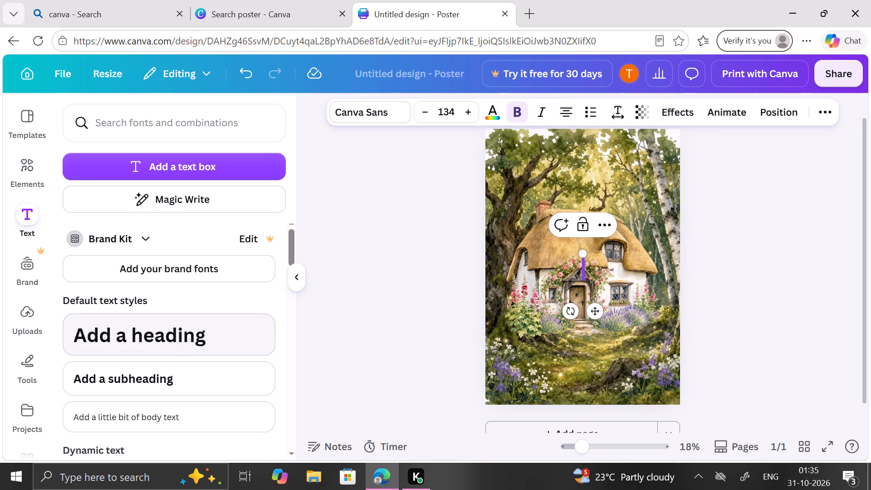
key(BackSpace)
key(f)
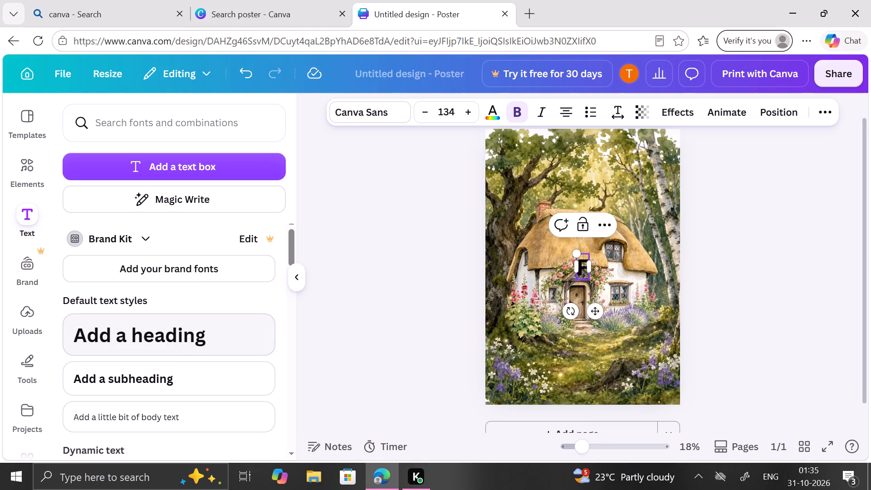
key(i)
key(BackSpace)
key(o)
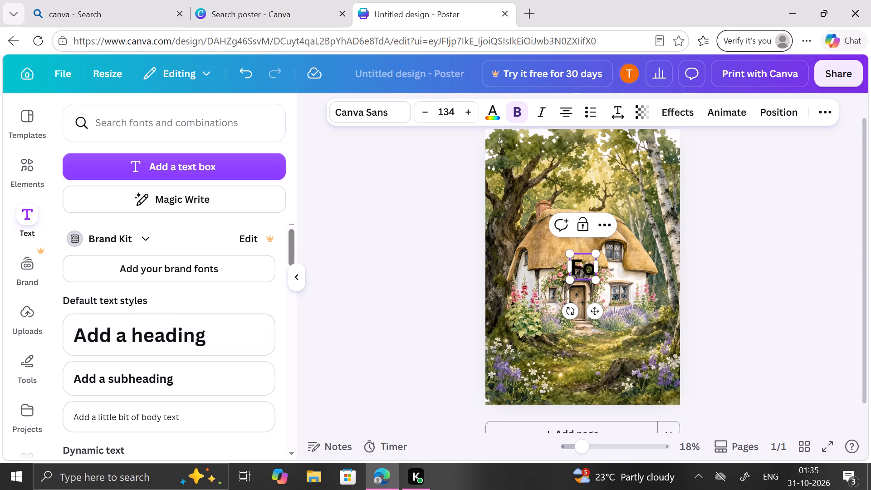
text(re)
text(st)
key(space)
key(h)
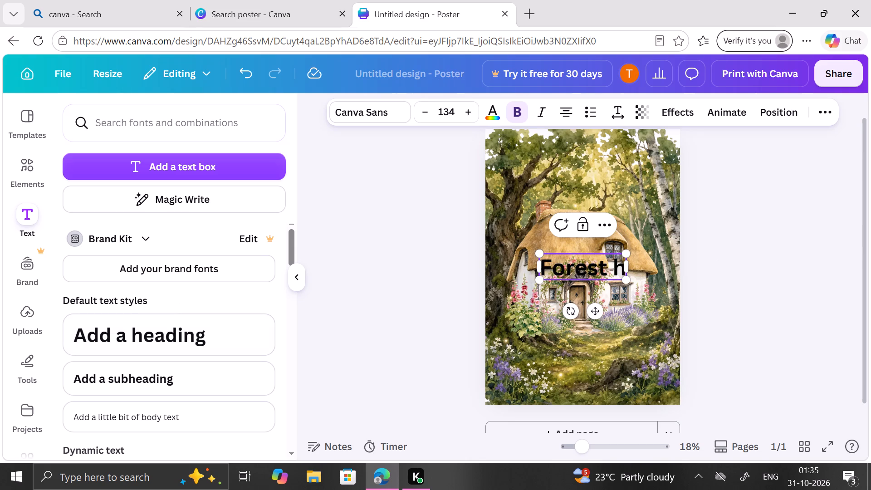
key(BackSpace)
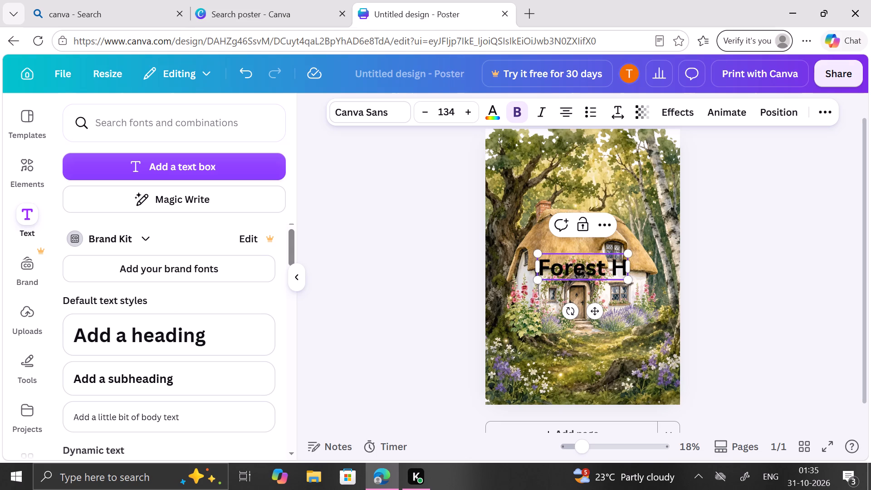
text(oi)
key(BackSpace)
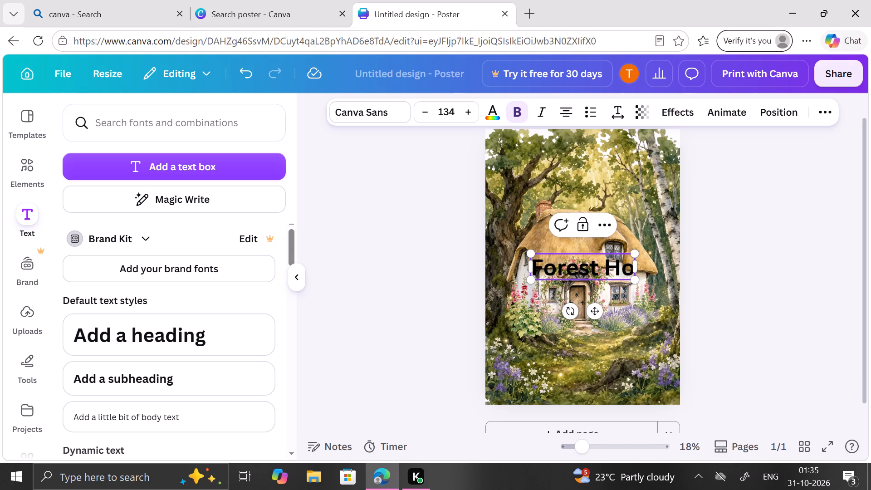
text(ys)
key(BackSpace)
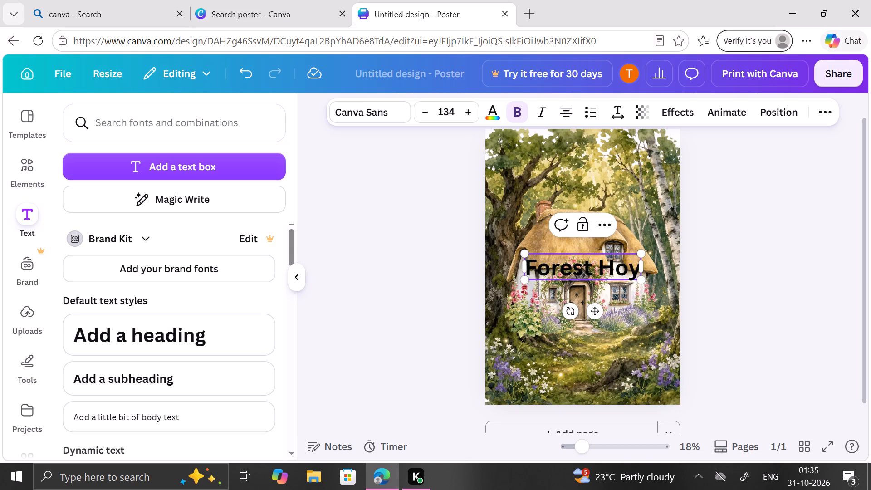
key(BackSpace)
text(us)
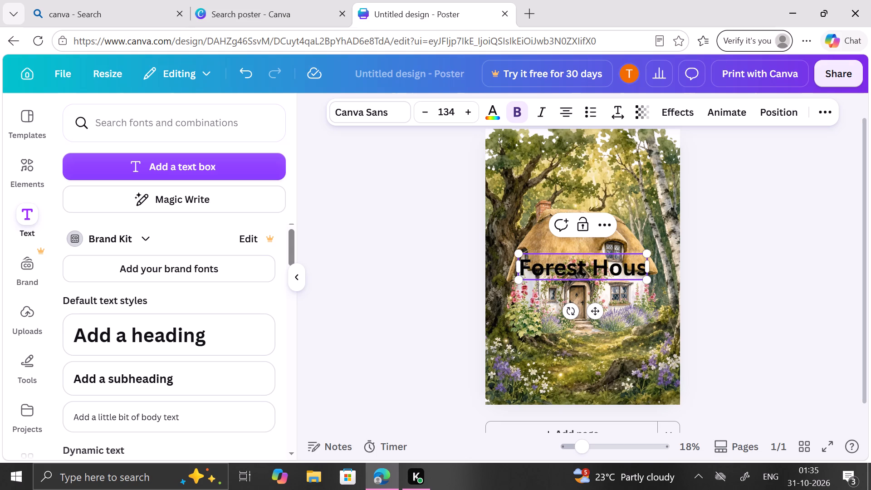
key(space)
key(BackSpace)
text(e)
key(space)
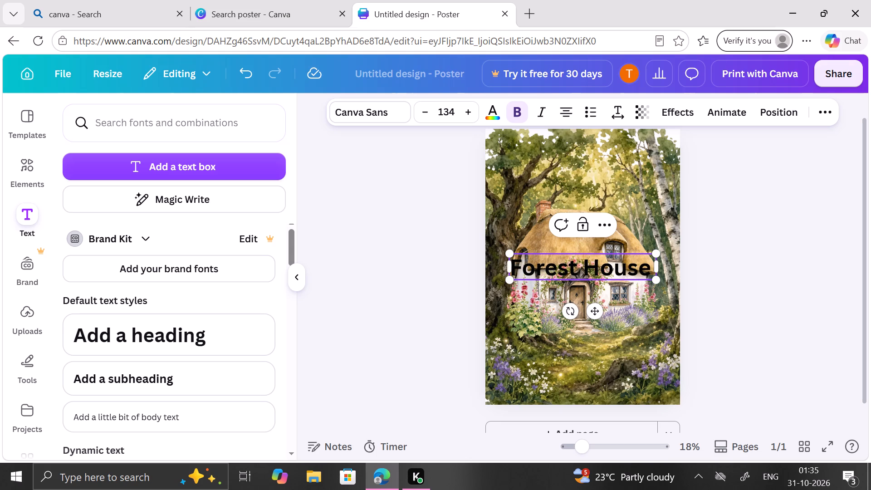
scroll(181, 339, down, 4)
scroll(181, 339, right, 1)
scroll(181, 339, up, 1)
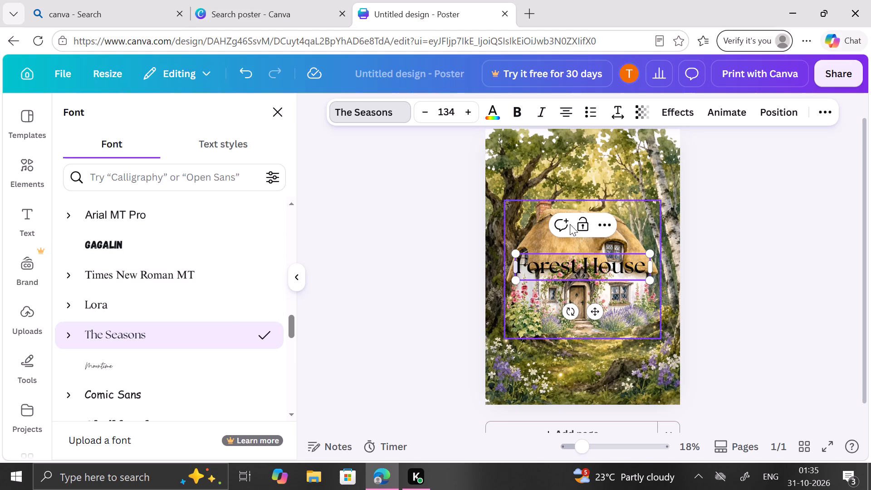
click(653, 175)
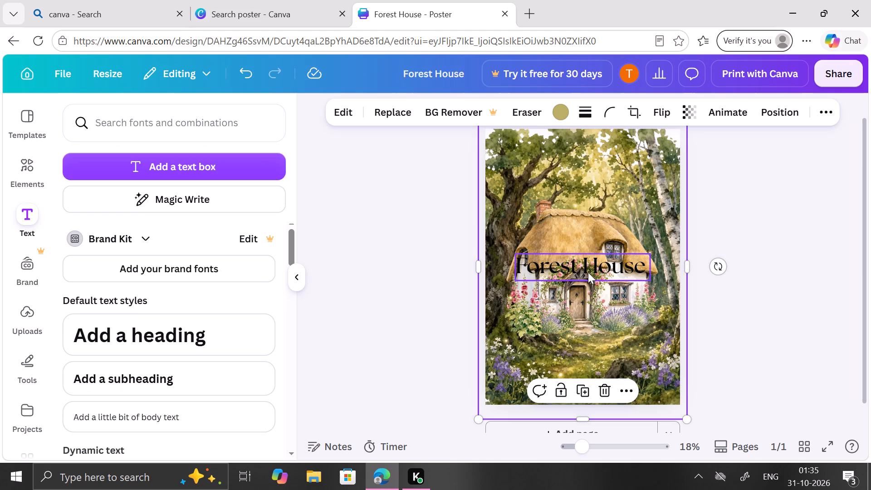
Move the "Forest House" heading up to the top edge of the poster.
drag(588, 271, 593, 145)
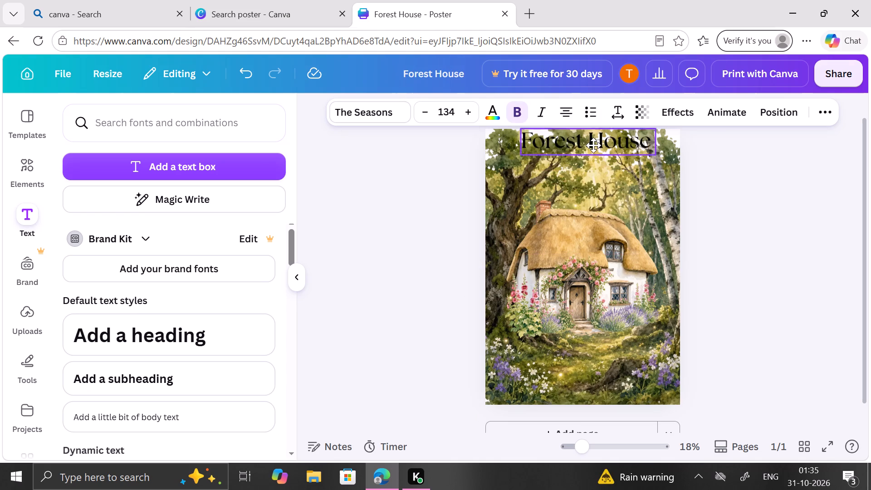
drag(593, 145, 593, 149)
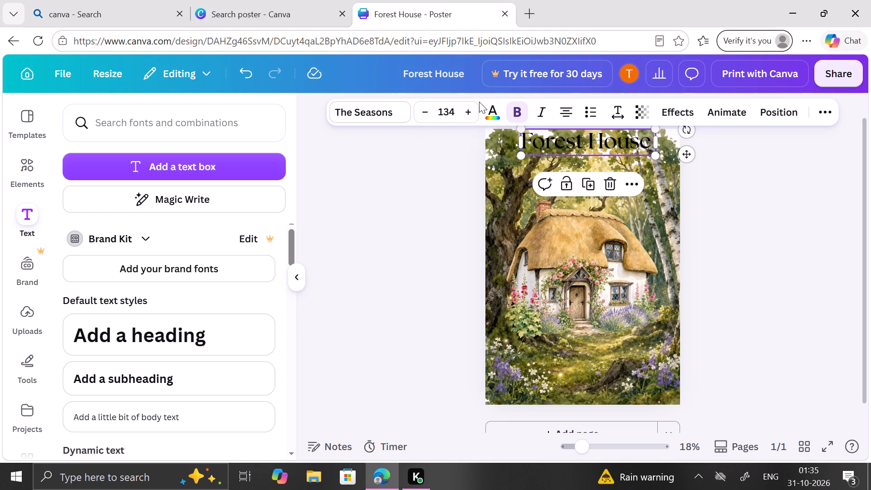
Try the muted photo colours on the "Forest House" heading, and set its text colour to solid white.
click(495, 109)
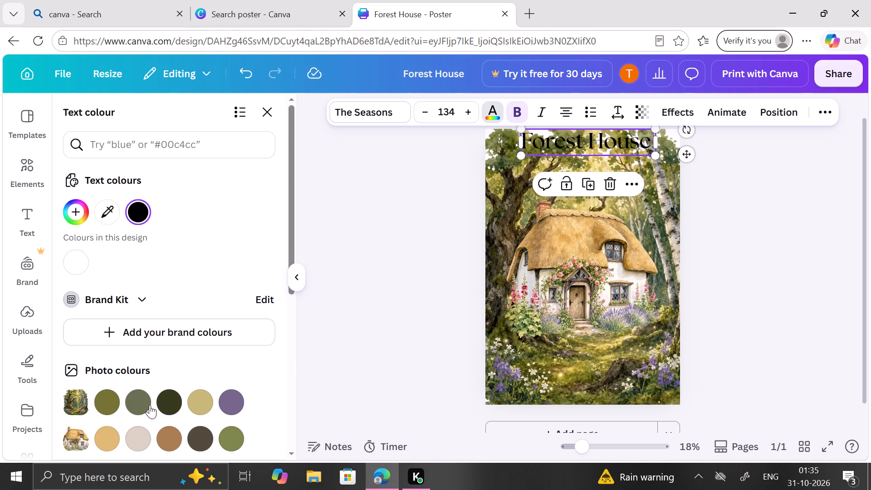
click(142, 402)
click(172, 394)
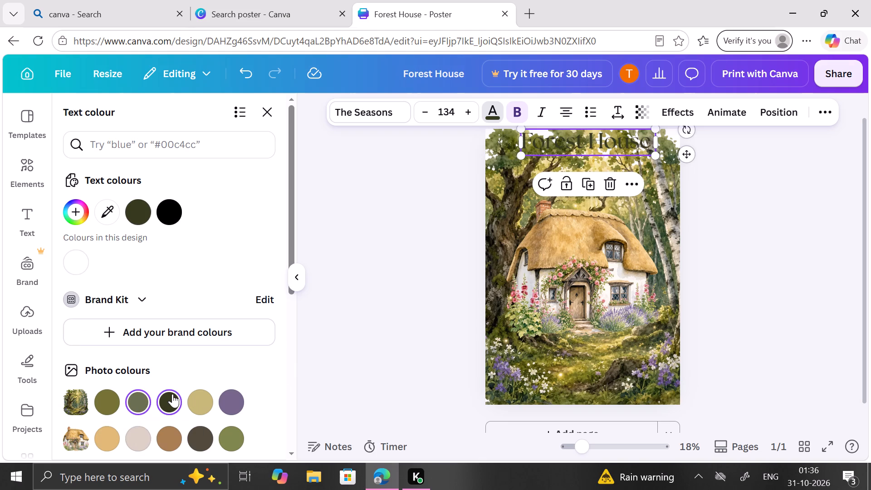
click(142, 446)
scroll(183, 432, down, 3)
click(271, 270)
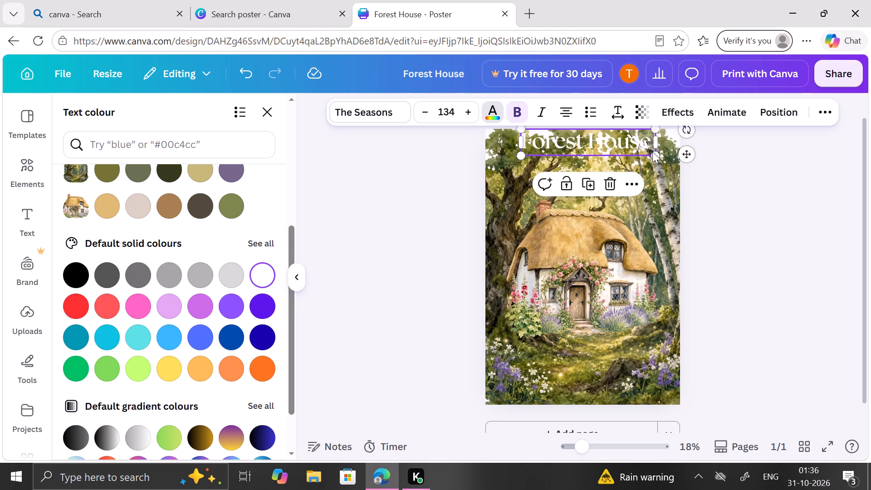
Enlarge the "Forest House" heading slightly to a font size of about 139.
drag(658, 153, 681, 174)
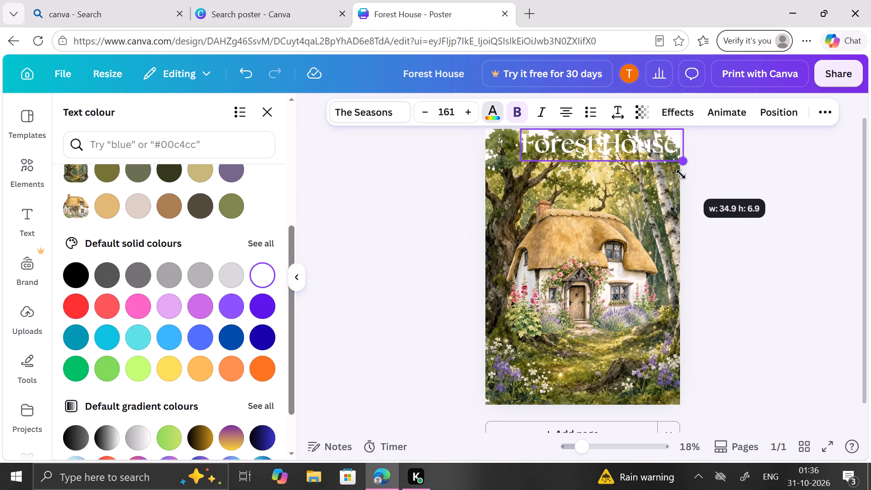
drag(681, 174, 661, 177)
Lower the forest background's top edge slightly, keeping it just above the top of the poster.
scroll(616, 291, up, 1)
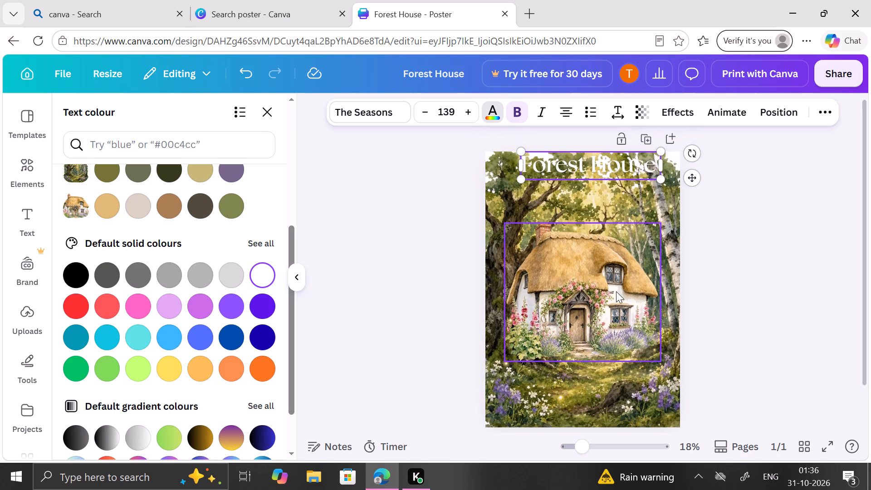
scroll(616, 291, up, 1)
click(671, 207)
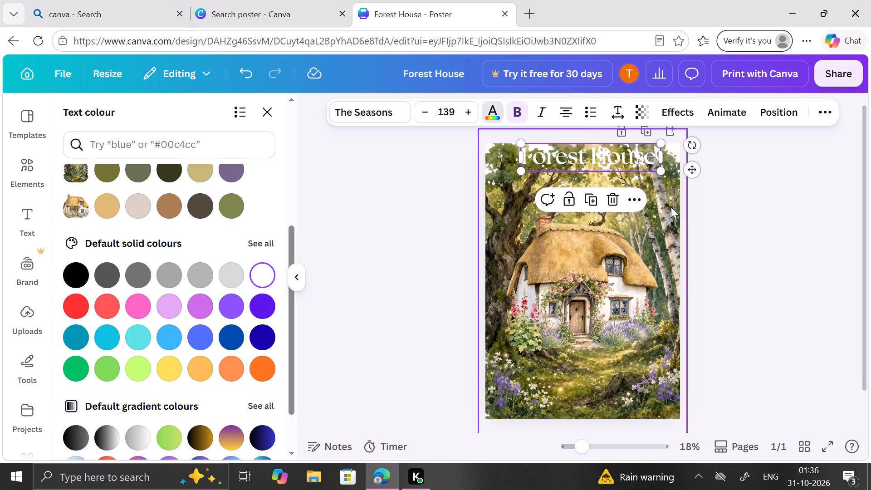
drag(582, 122, 582, 129)
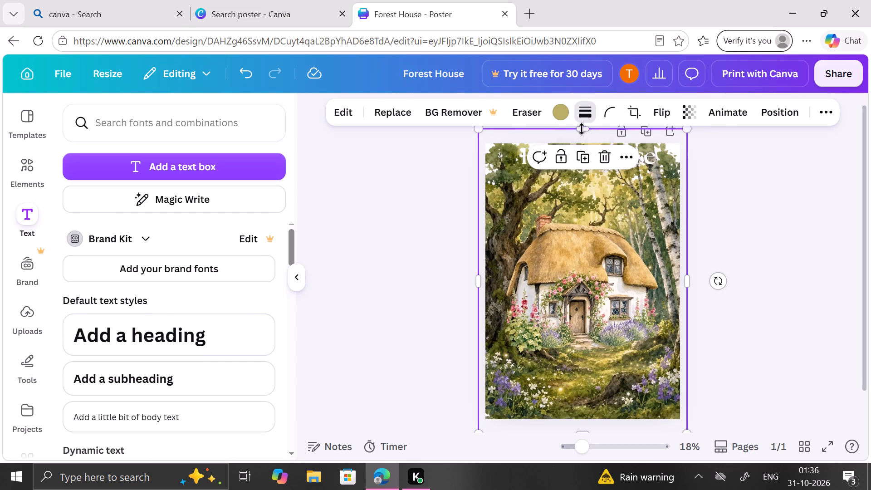
drag(582, 129, 582, 132)
drag(582, 132, 579, 144)
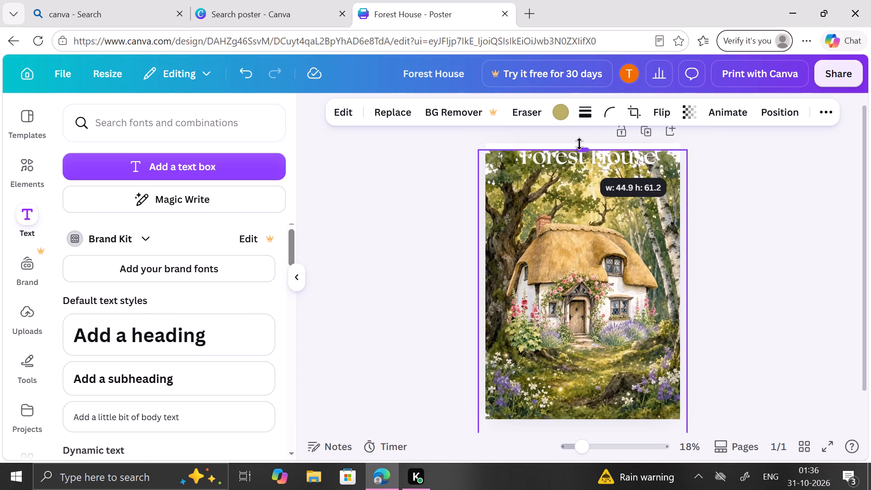
drag(579, 144, 595, 123)
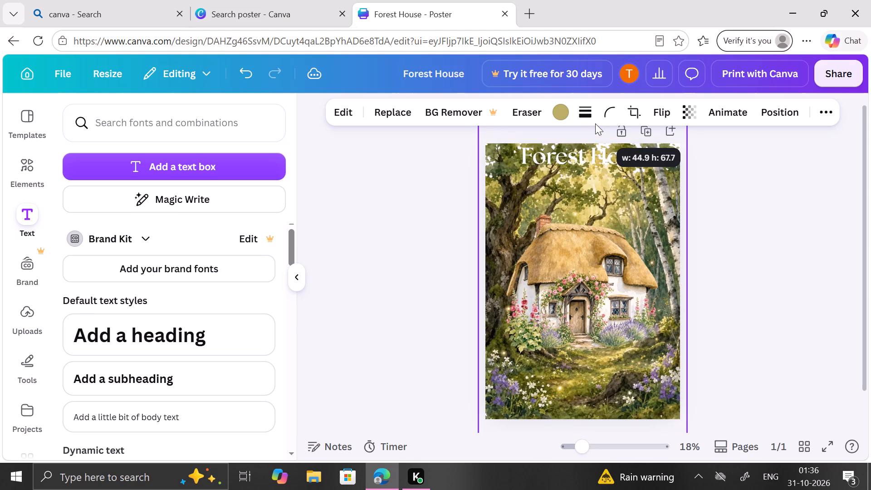
drag(595, 123, 593, 114)
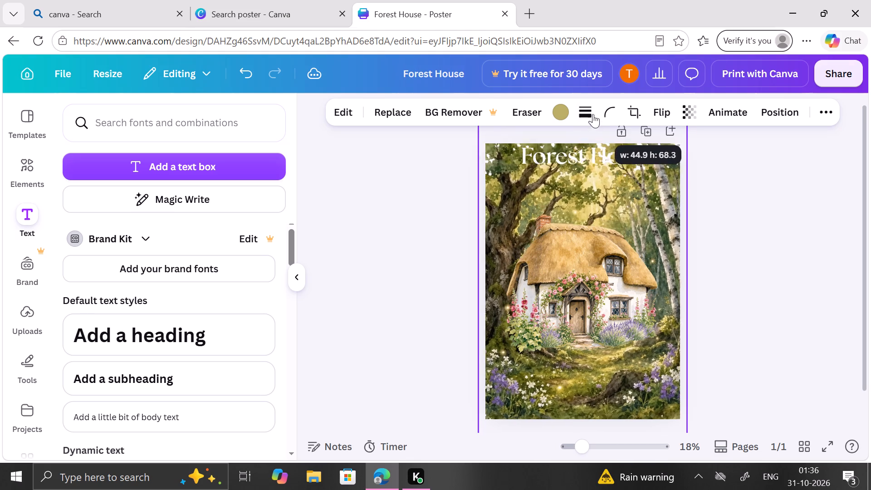
drag(593, 114, 590, 143)
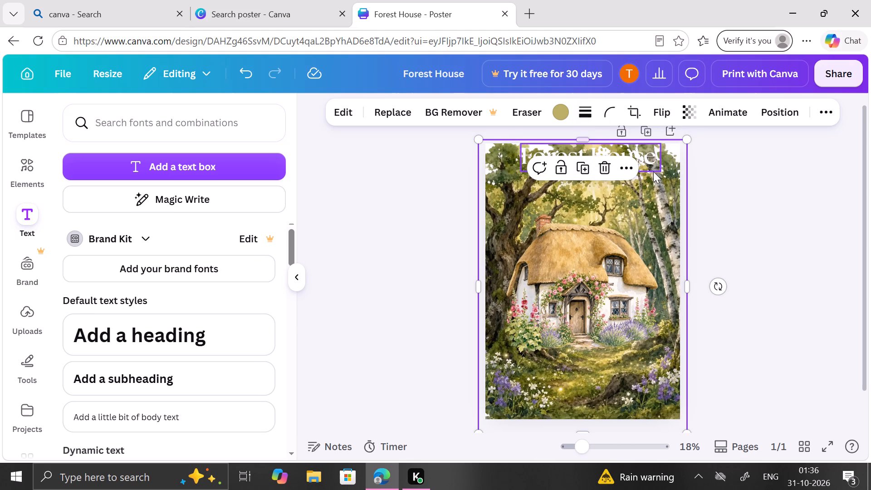
Select the whole "Forest House" heading text and look through the available solid and gradient text colours.
click(649, 160)
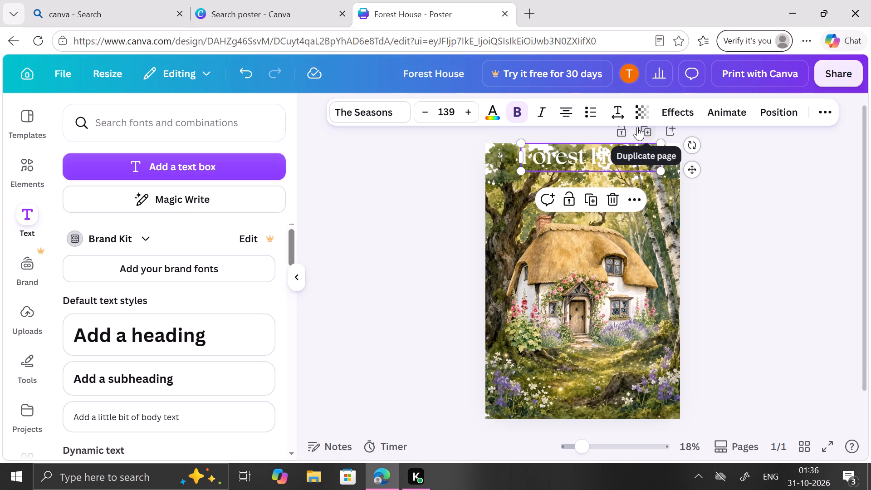
click(581, 161)
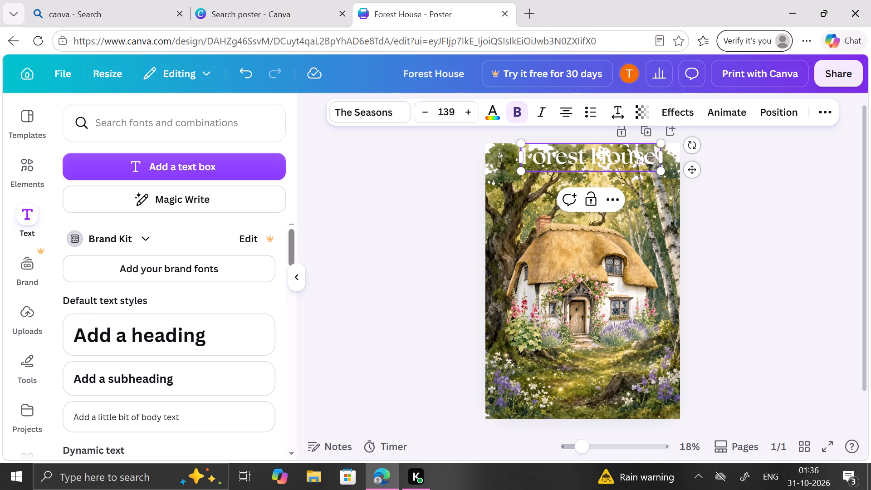
drag(524, 156, 602, 150)
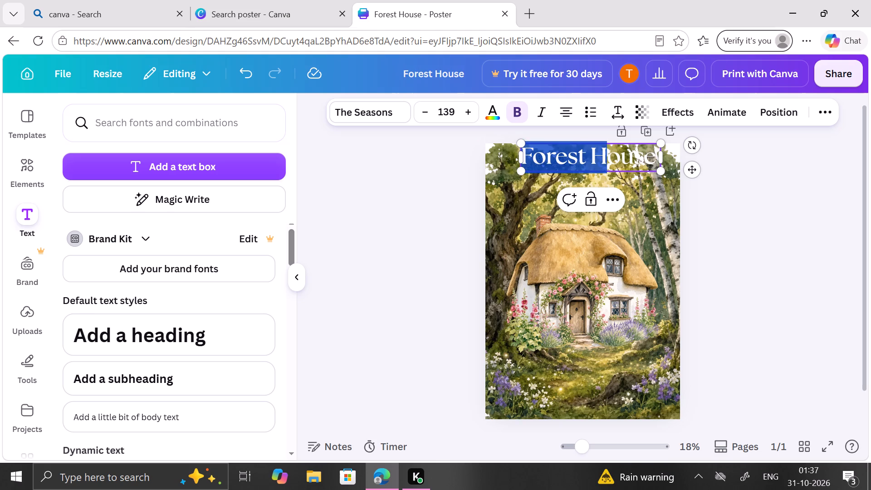
drag(602, 150, 660, 151)
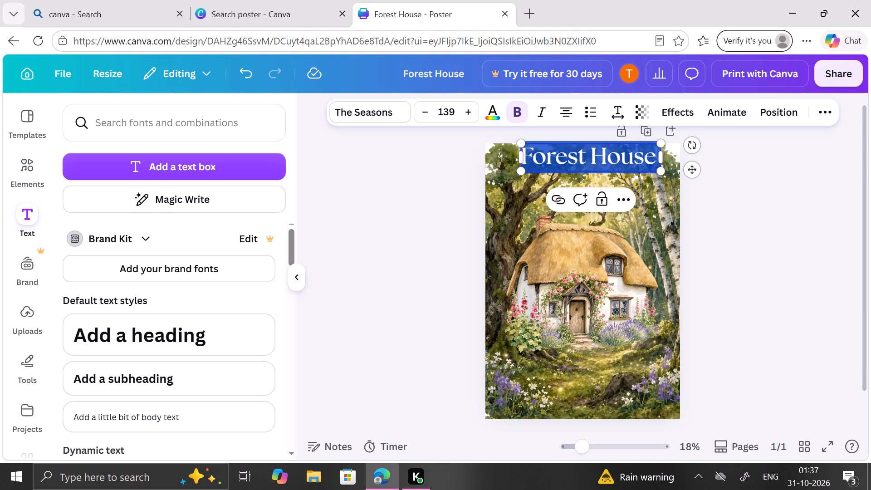
click(499, 116)
scroll(282, 316, down, 1)
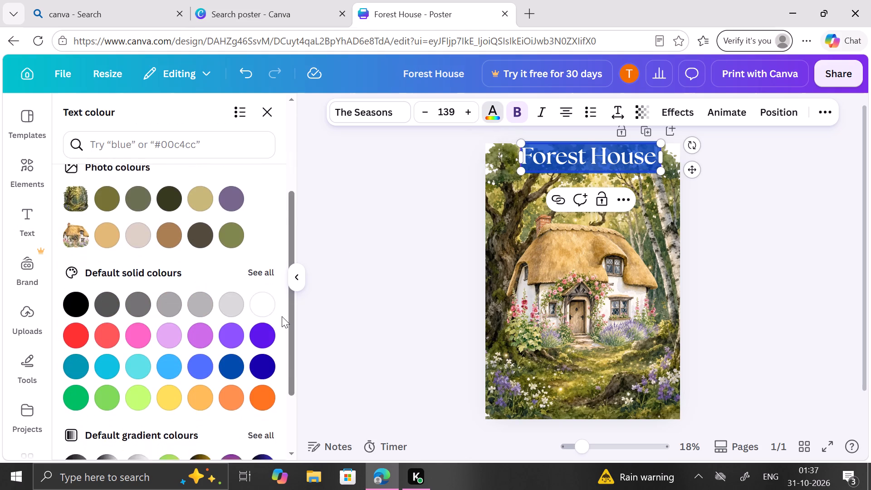
scroll(282, 316, down, 4)
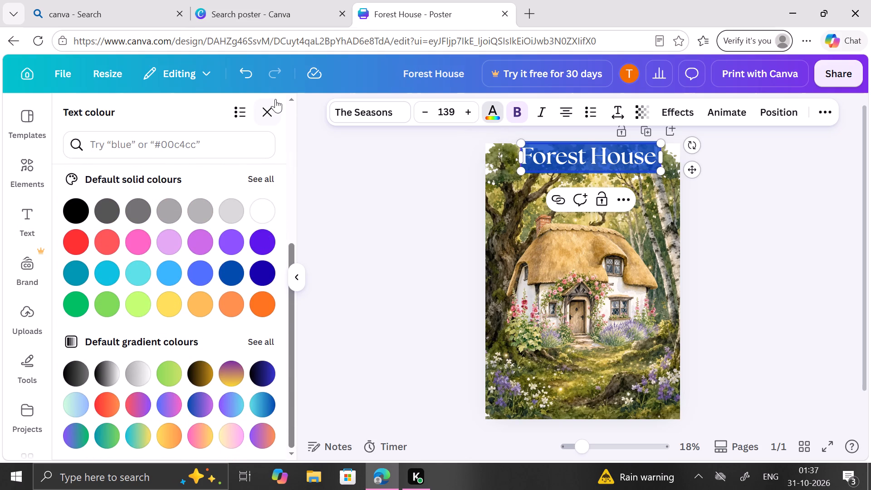
Try the Moontime, Shrikhand and Bebas Neue fonts on the "Forest House" heading, and settle on Cinzel Decorative.
click(349, 109)
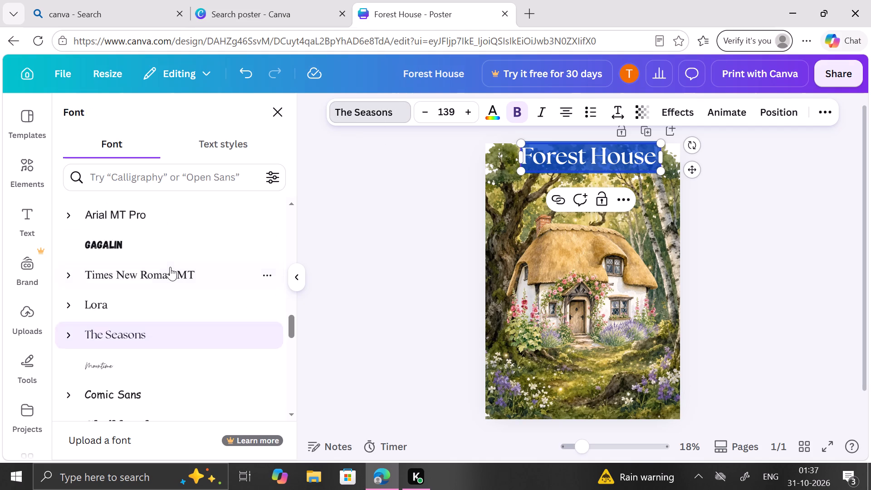
scroll(170, 267, down, 1)
click(170, 267)
click(167, 297)
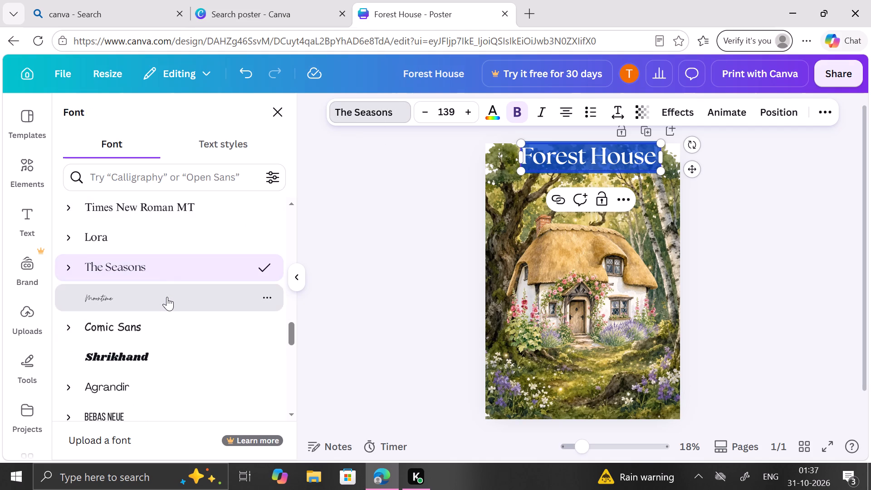
click(157, 349)
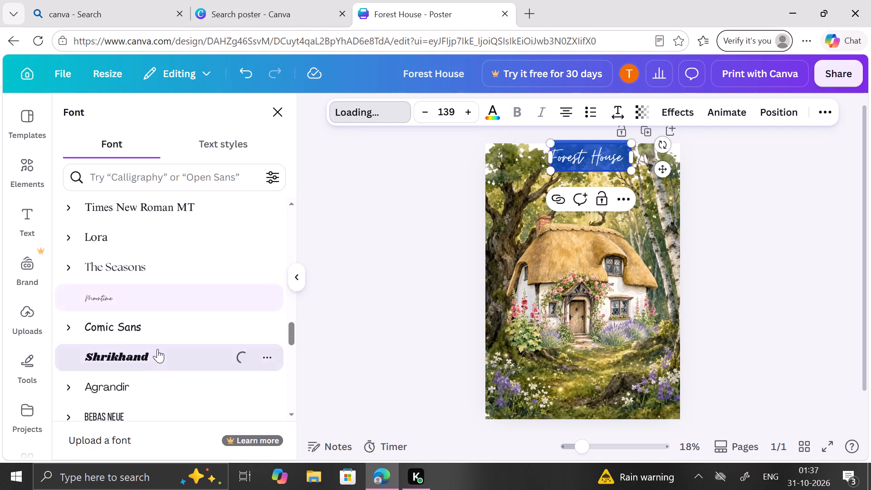
scroll(152, 365, down, 1)
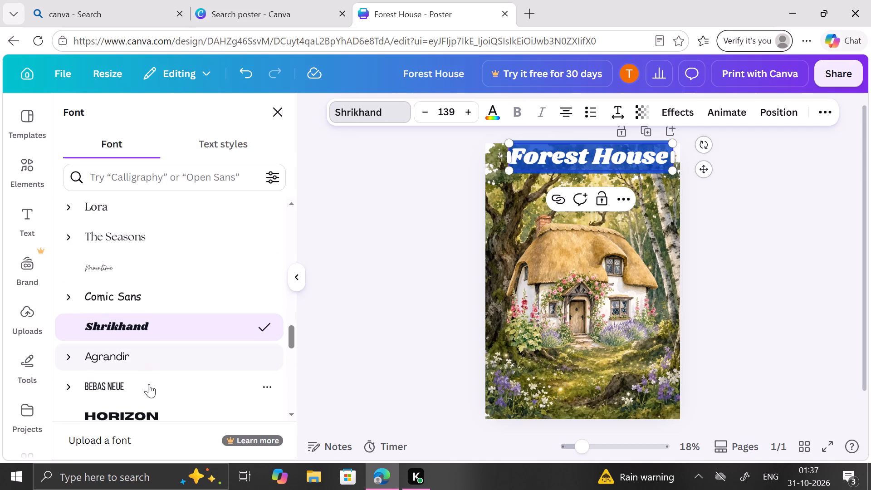
click(148, 386)
scroll(148, 386, down, 1)
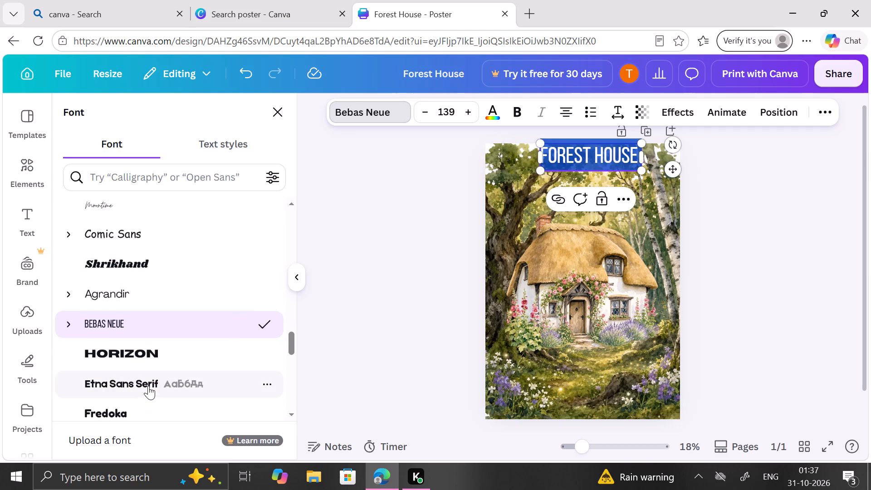
scroll(148, 386, down, 1)
click(150, 353)
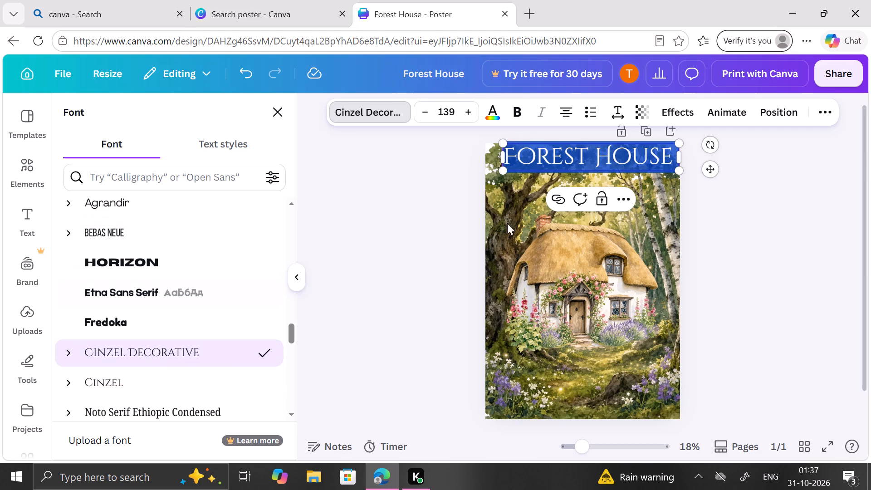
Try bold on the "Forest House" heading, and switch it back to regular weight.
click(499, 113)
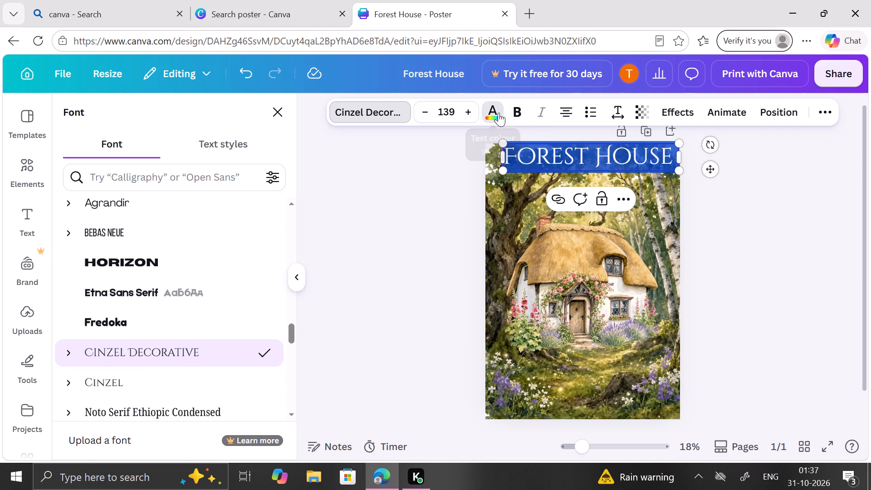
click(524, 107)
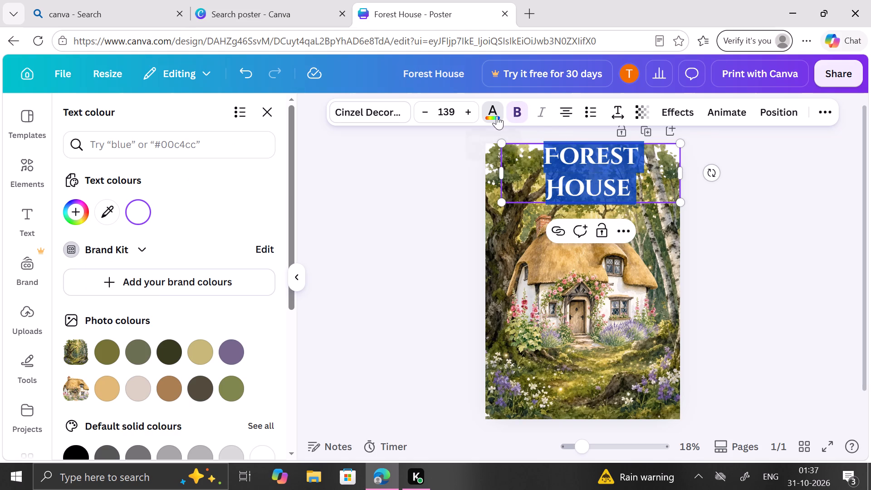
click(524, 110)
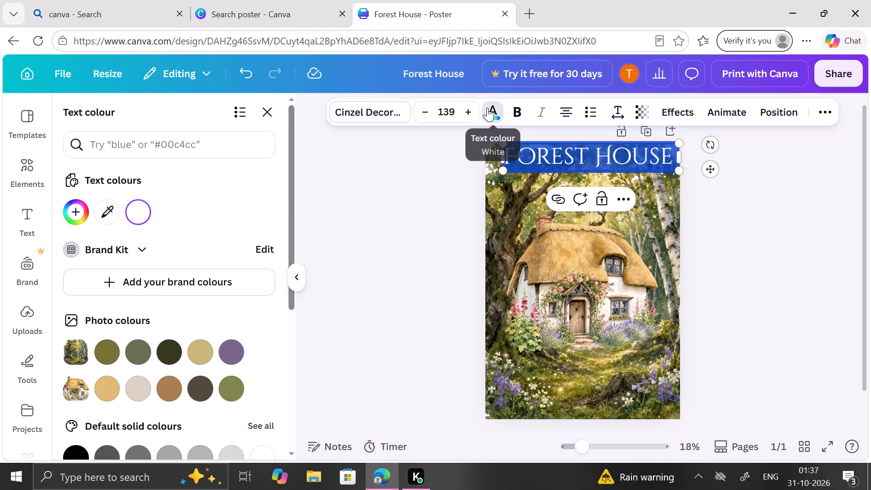
Increase the "Forest House" heading's font size to 144.
click(466, 112)
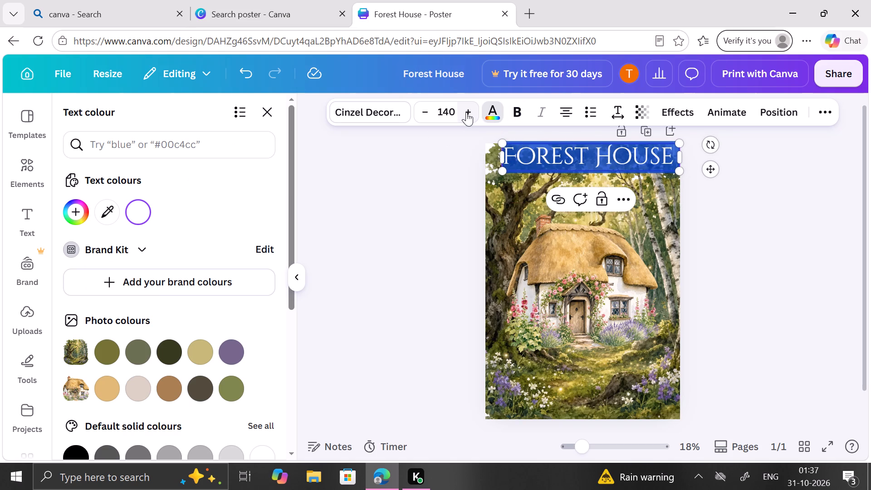
click(466, 112)
double_click(466, 112)
click(466, 112)
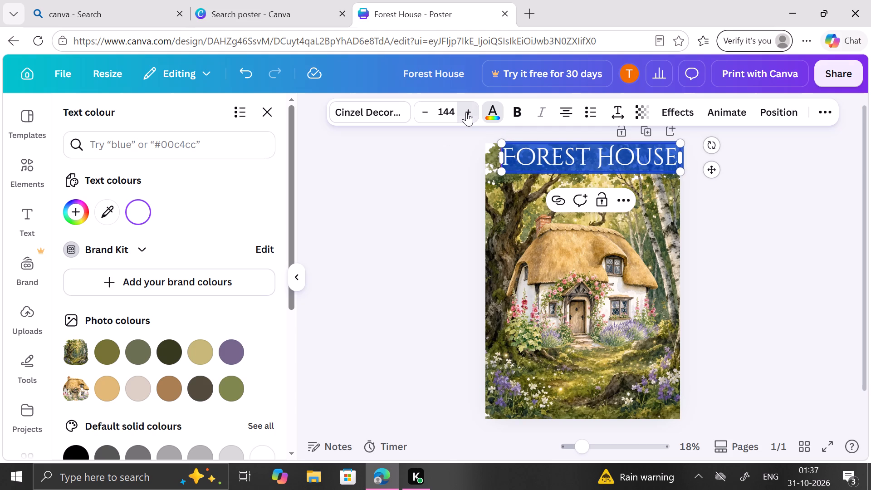
drag(567, 161, 549, 161)
click(590, 160)
drag(590, 160, 572, 161)
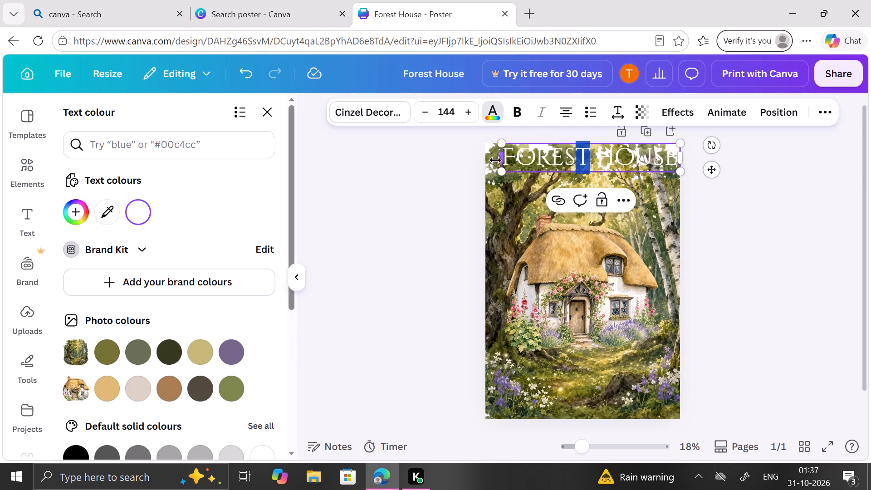
Try the grey-to-white and green gradients on the whole "Forest House" heading, and settle on the black-to-grey gradient.
drag(506, 157, 677, 155)
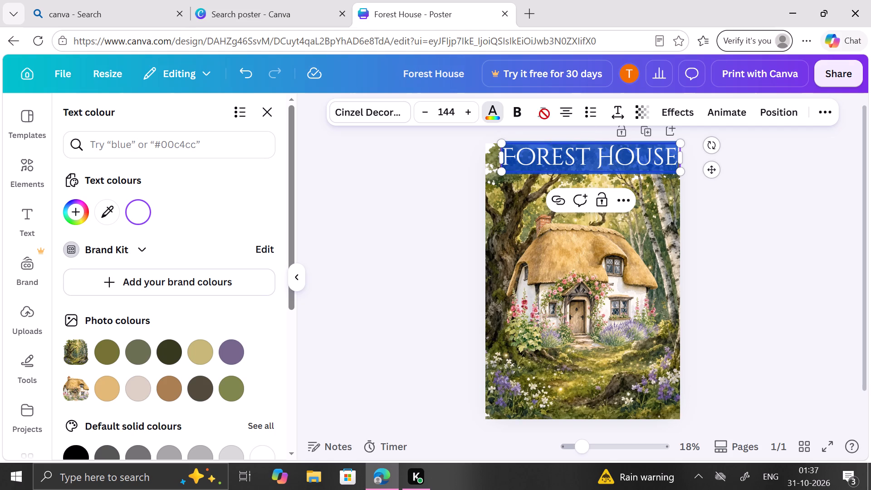
click(499, 106)
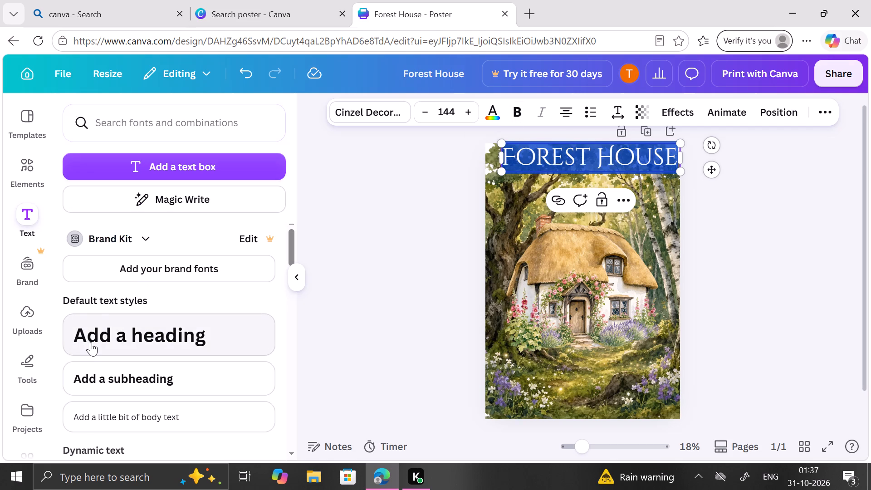
scroll(91, 342, down, 5)
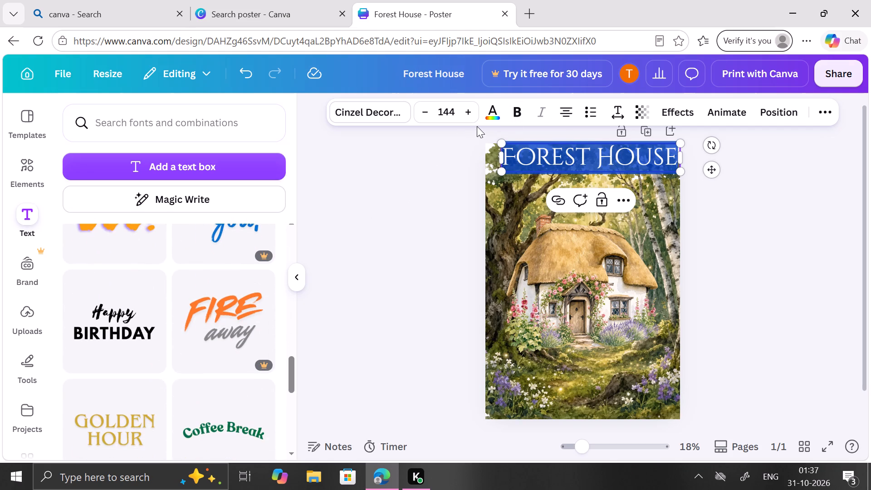
click(489, 113)
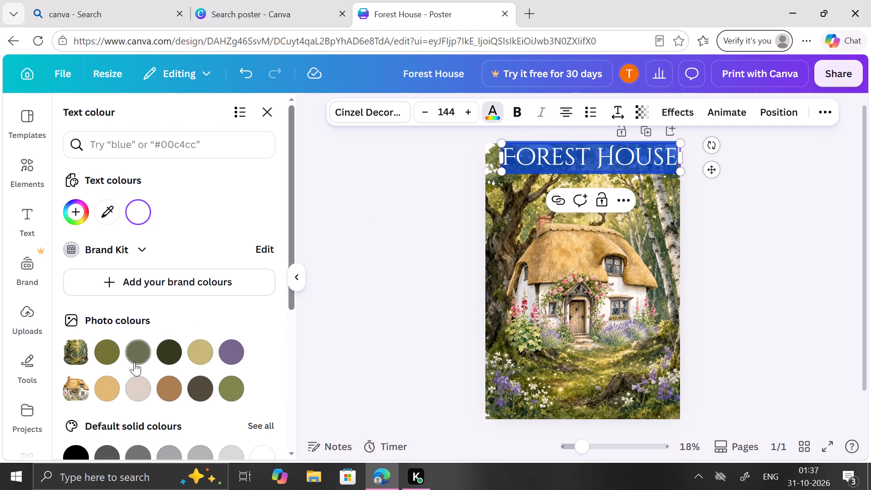
scroll(198, 321, down, 3)
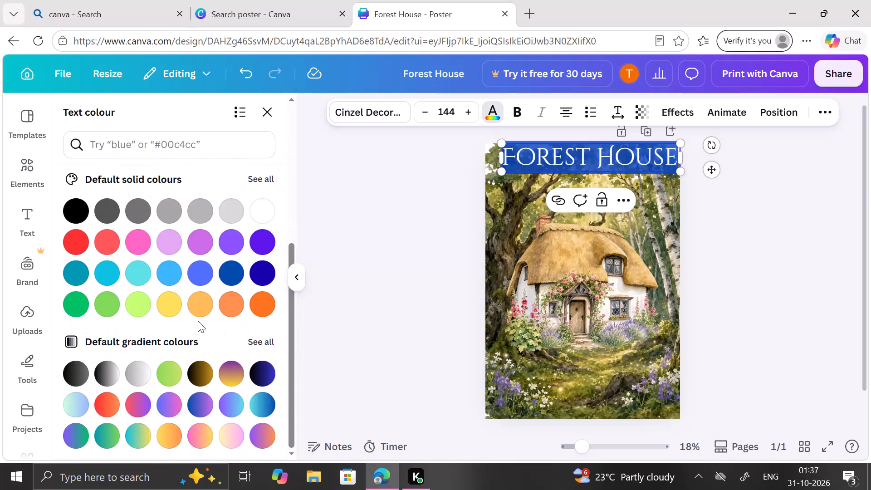
click(137, 365)
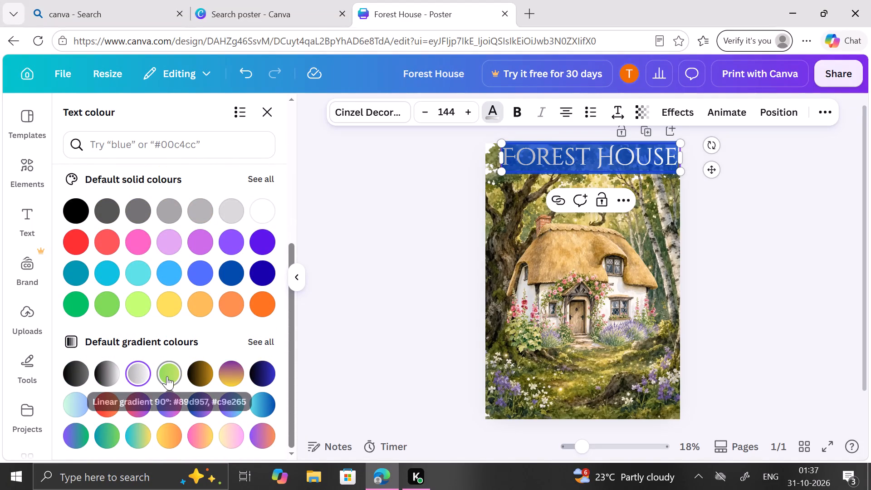
click(167, 376)
click(72, 362)
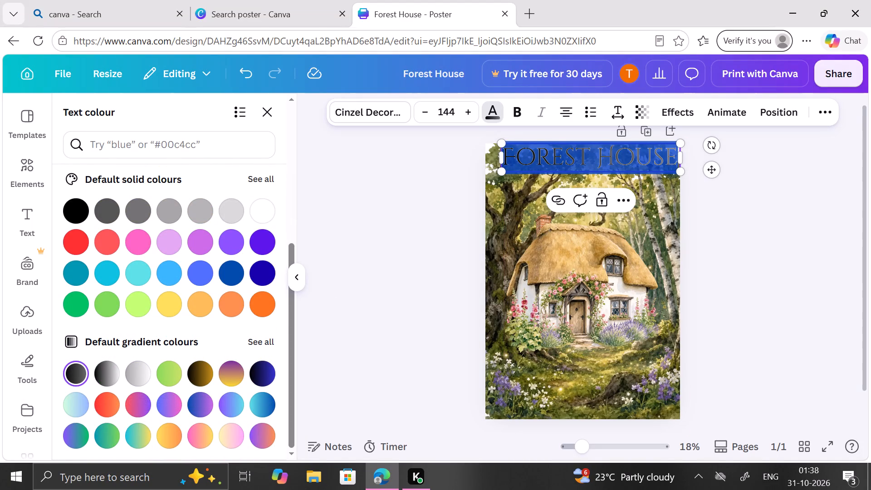
Leave the "Forest House" heading text and shift the forest background image slightly upward on the page.
drag(592, 162, 599, 158)
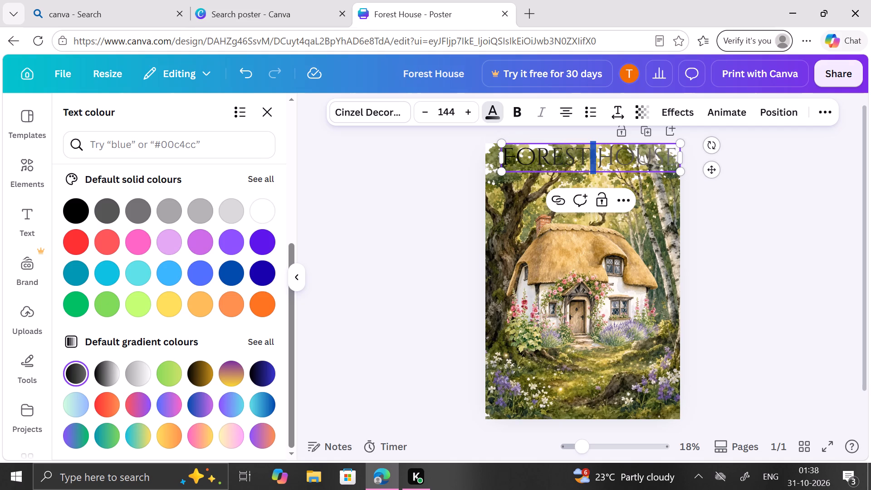
drag(599, 158, 601, 158)
click(651, 181)
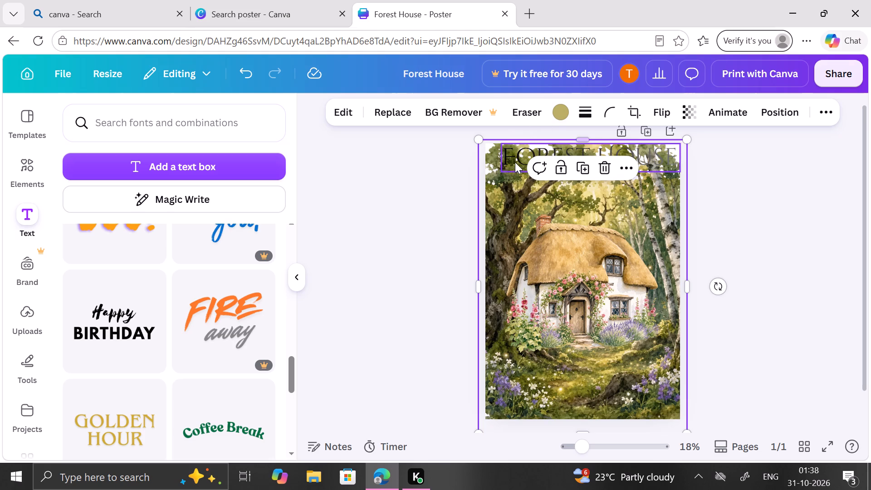
drag(500, 159, 471, 161)
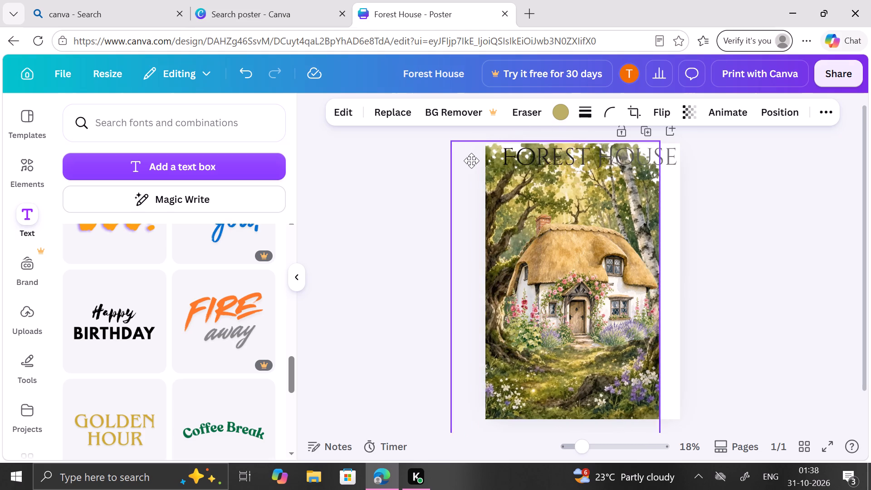
drag(471, 161, 504, 162)
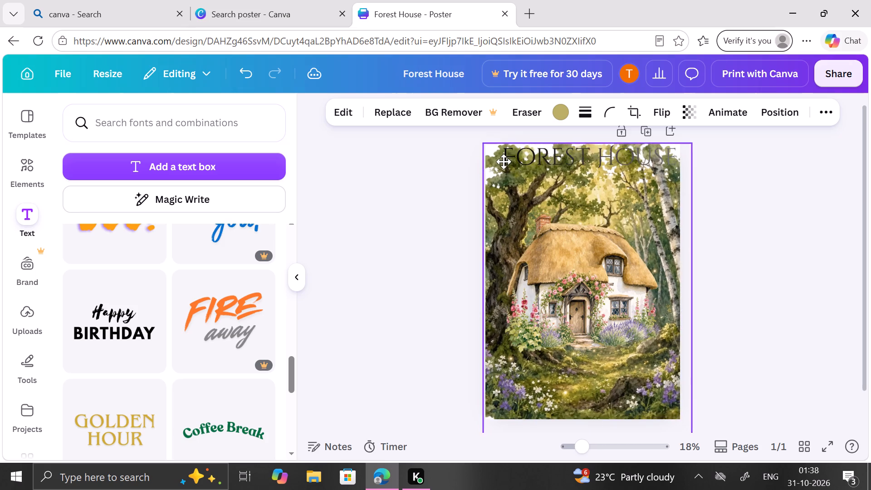
drag(504, 162, 498, 154)
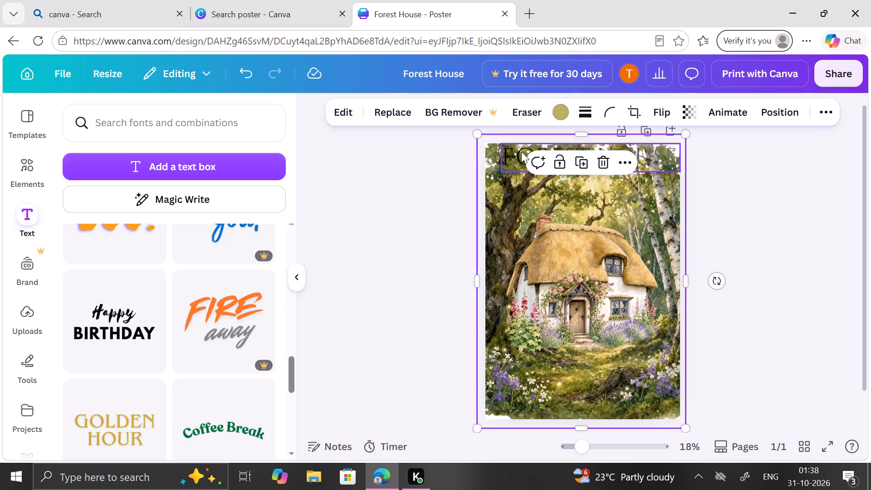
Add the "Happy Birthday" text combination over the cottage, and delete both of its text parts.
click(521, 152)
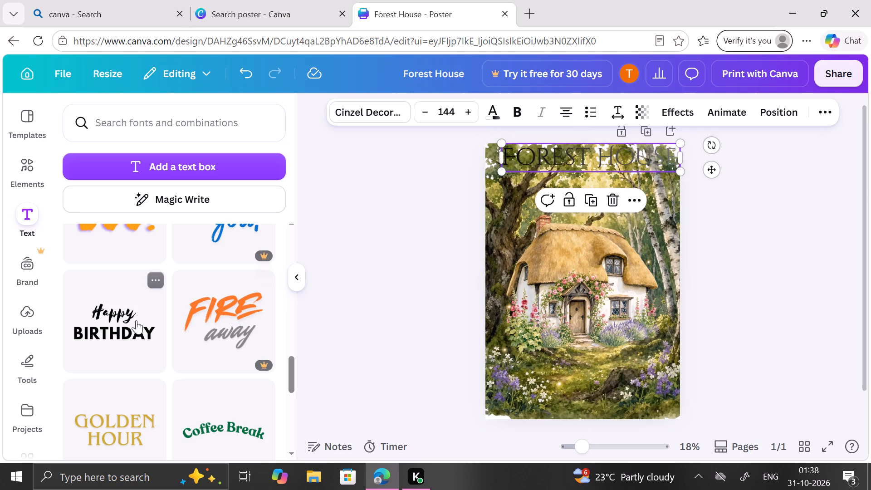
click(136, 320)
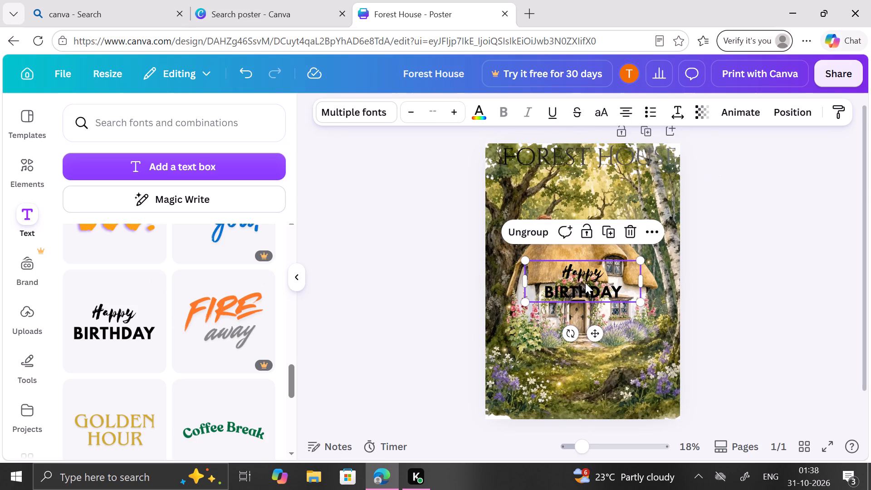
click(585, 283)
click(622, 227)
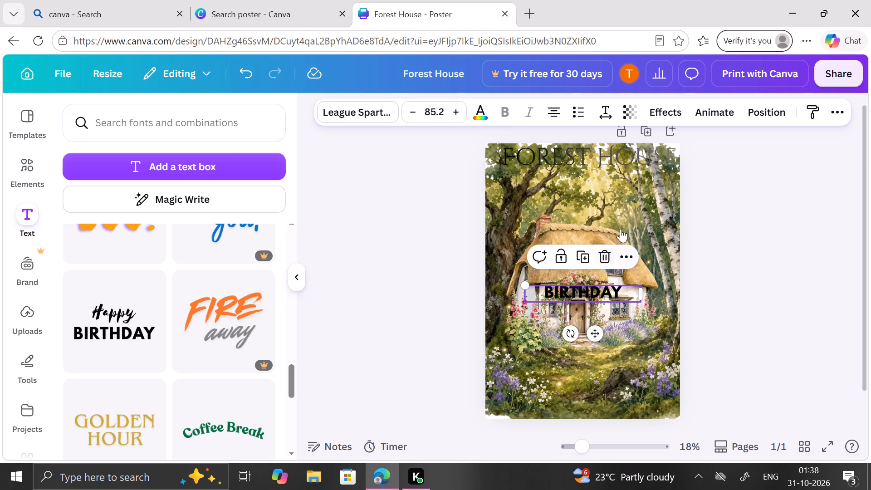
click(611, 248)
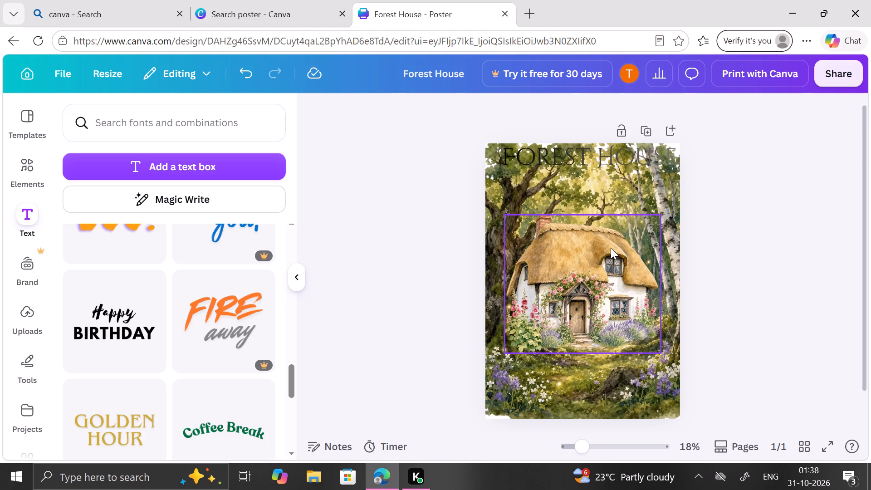
Select the thatched cottage image.
click(611, 248)
click(611, 248)
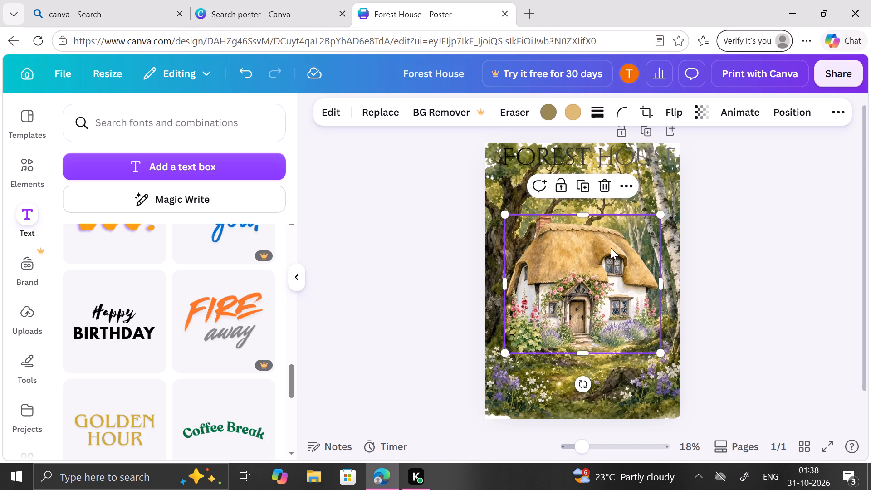
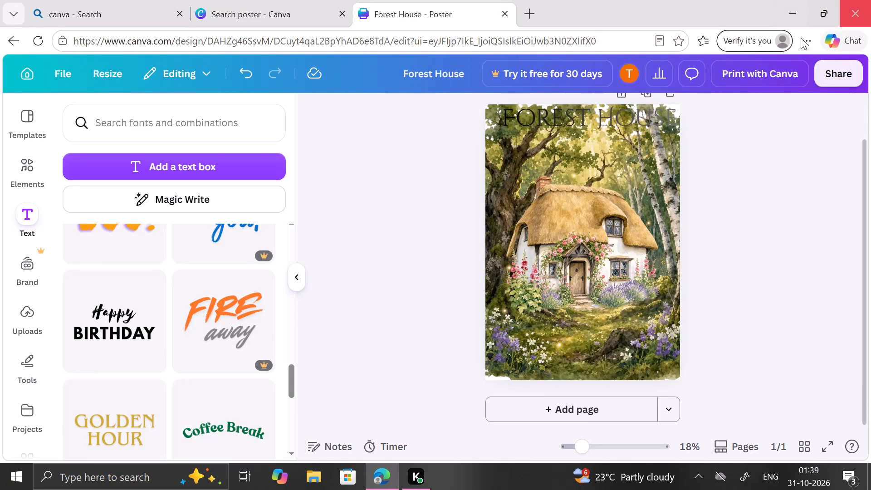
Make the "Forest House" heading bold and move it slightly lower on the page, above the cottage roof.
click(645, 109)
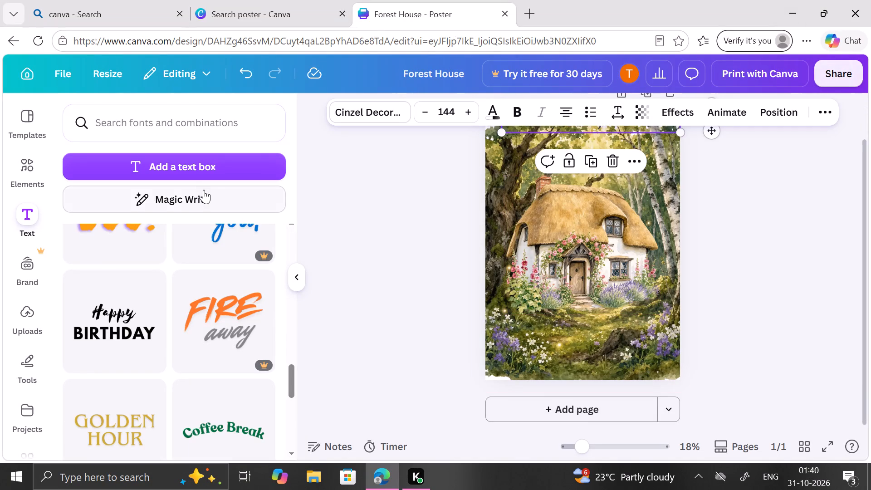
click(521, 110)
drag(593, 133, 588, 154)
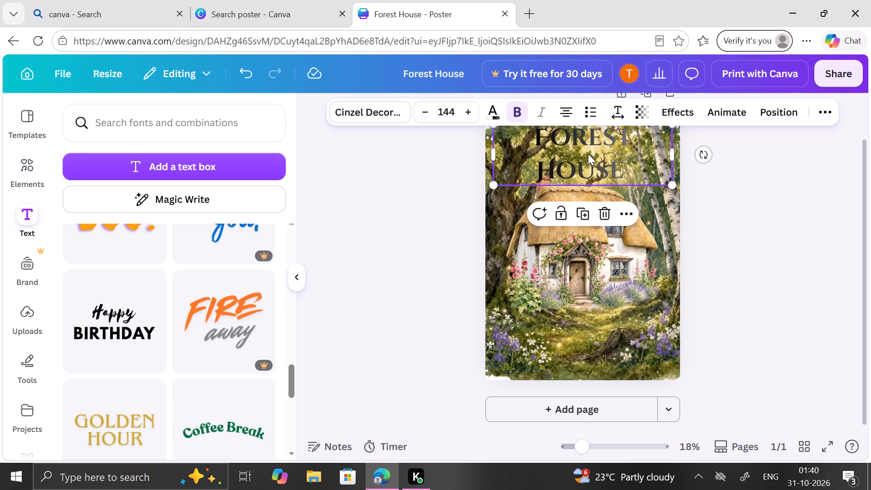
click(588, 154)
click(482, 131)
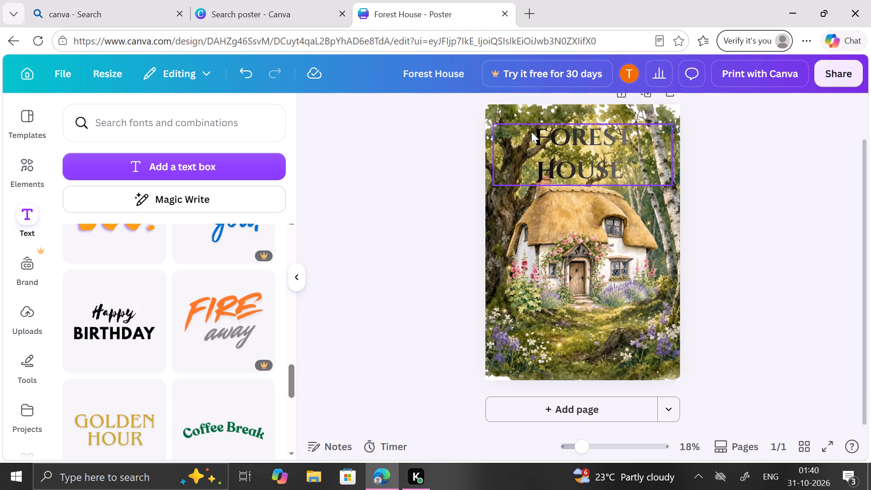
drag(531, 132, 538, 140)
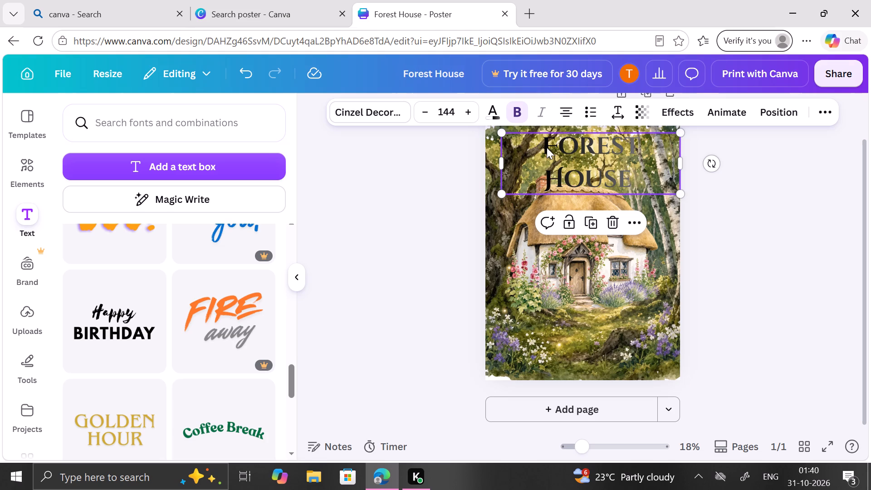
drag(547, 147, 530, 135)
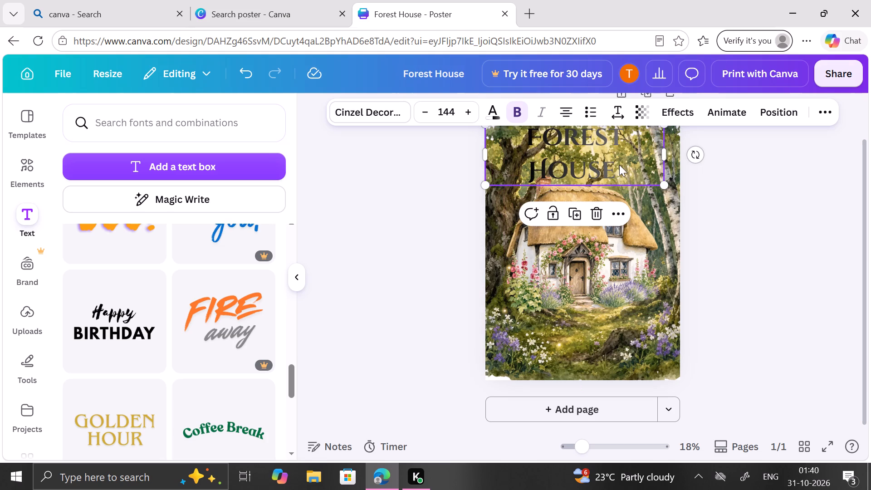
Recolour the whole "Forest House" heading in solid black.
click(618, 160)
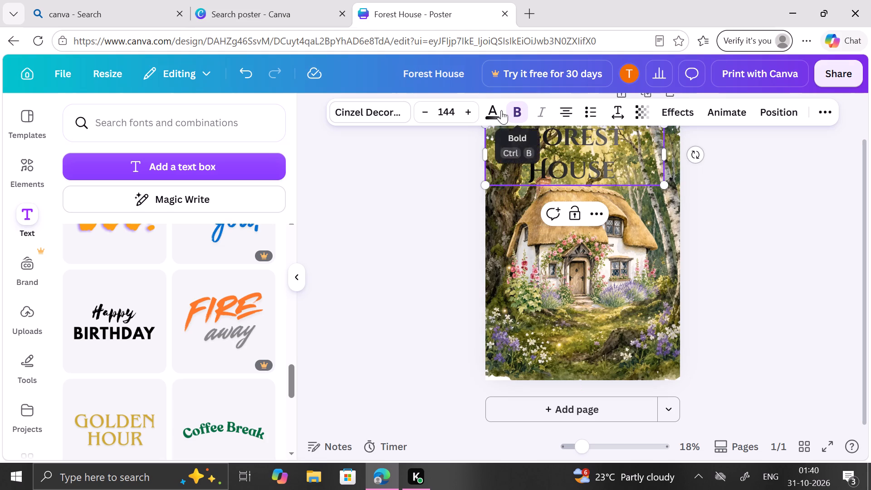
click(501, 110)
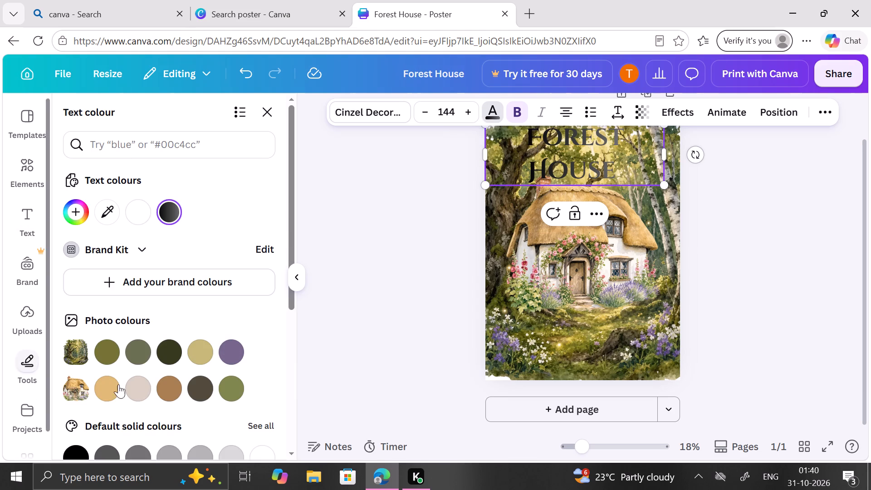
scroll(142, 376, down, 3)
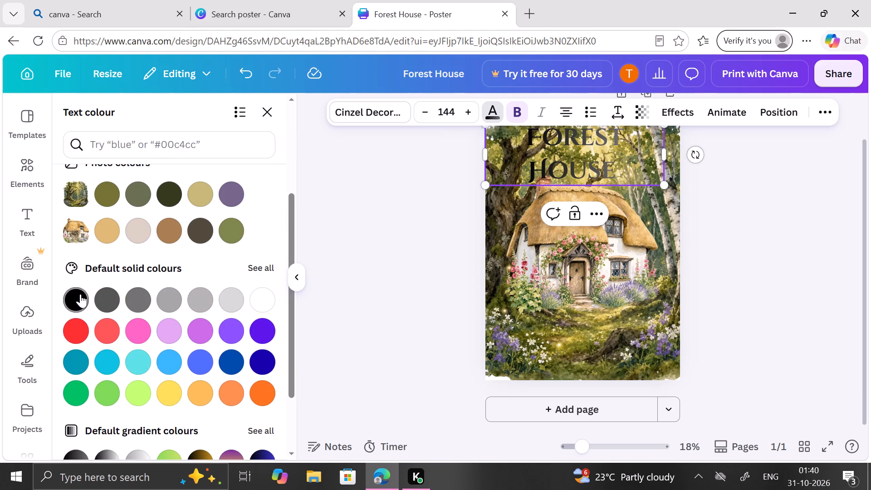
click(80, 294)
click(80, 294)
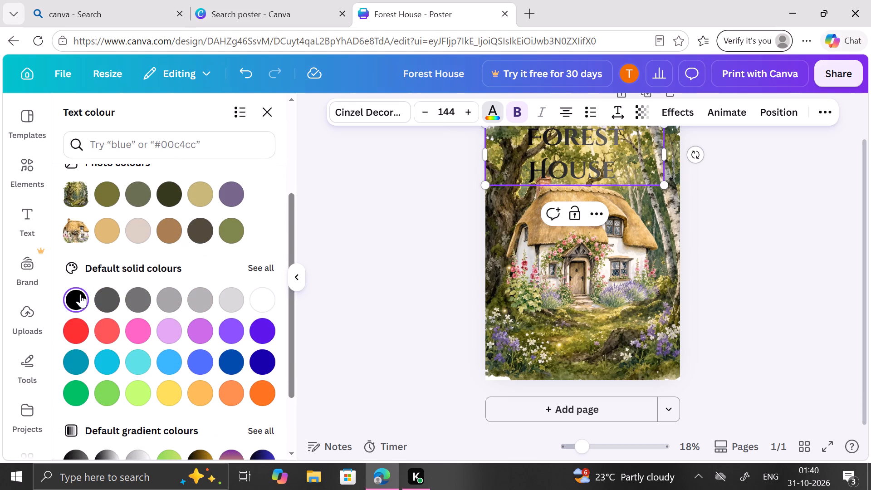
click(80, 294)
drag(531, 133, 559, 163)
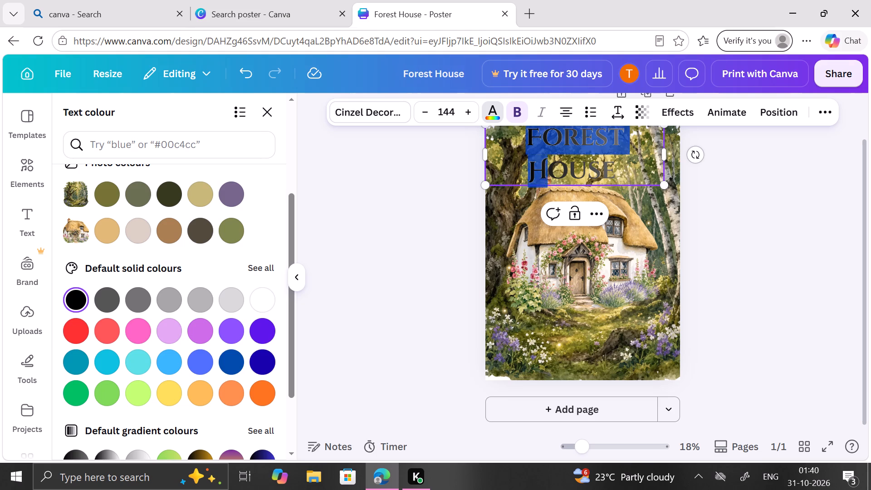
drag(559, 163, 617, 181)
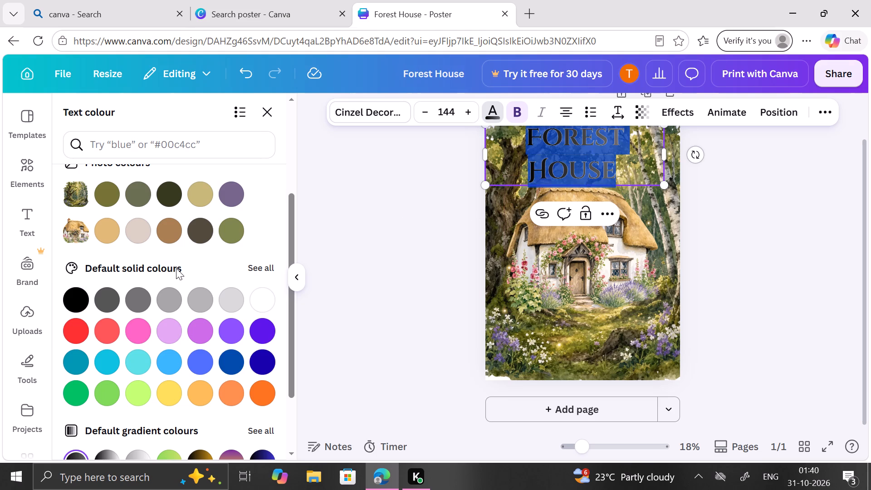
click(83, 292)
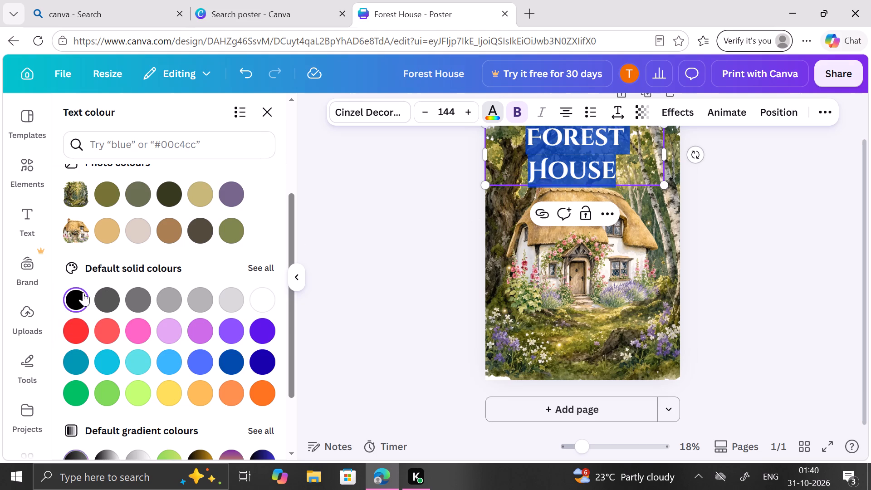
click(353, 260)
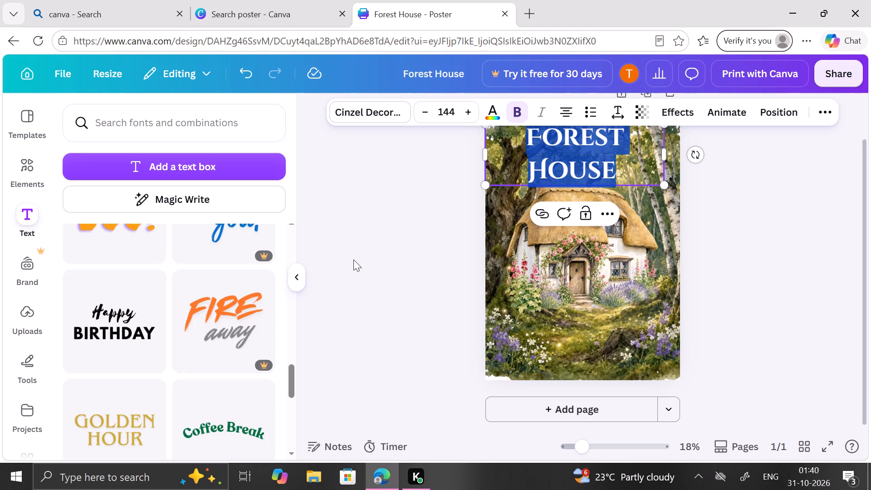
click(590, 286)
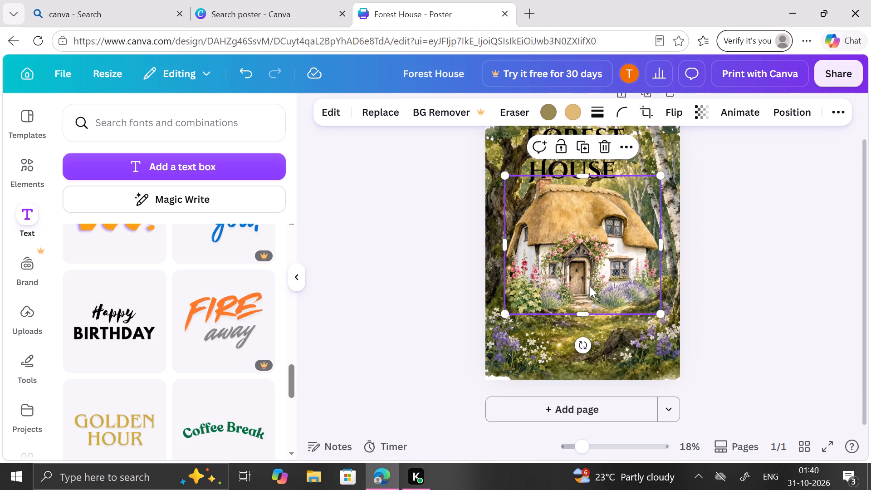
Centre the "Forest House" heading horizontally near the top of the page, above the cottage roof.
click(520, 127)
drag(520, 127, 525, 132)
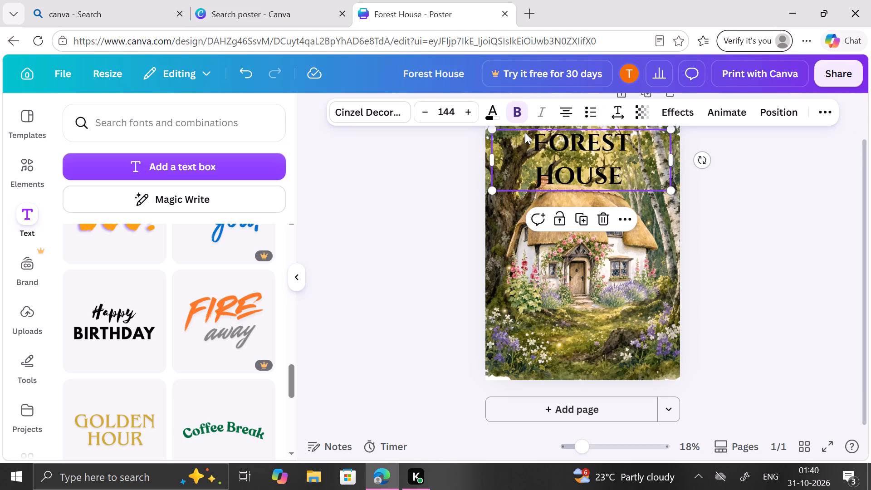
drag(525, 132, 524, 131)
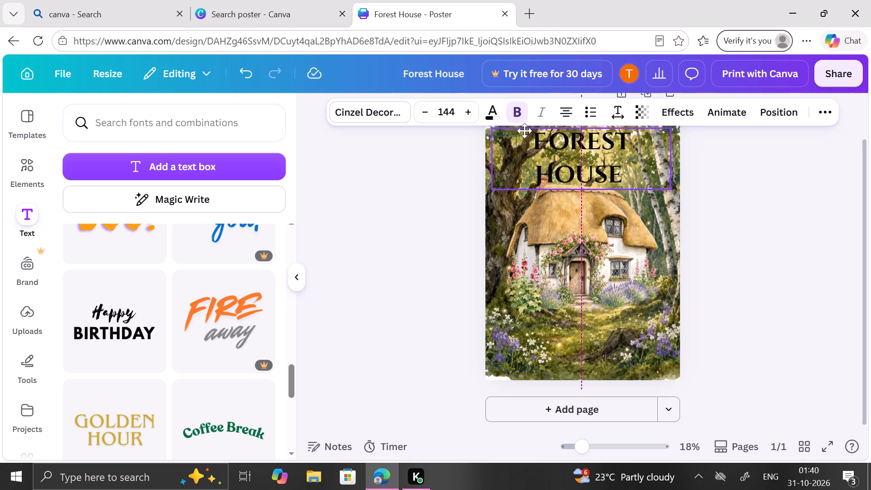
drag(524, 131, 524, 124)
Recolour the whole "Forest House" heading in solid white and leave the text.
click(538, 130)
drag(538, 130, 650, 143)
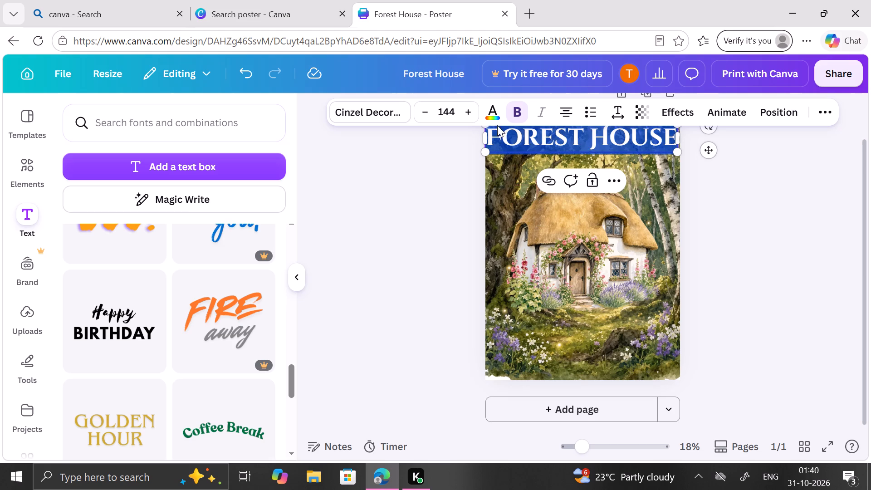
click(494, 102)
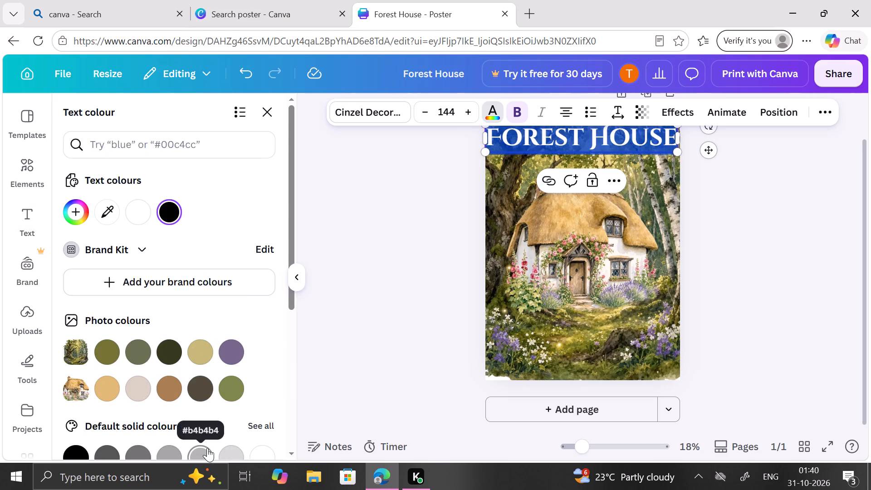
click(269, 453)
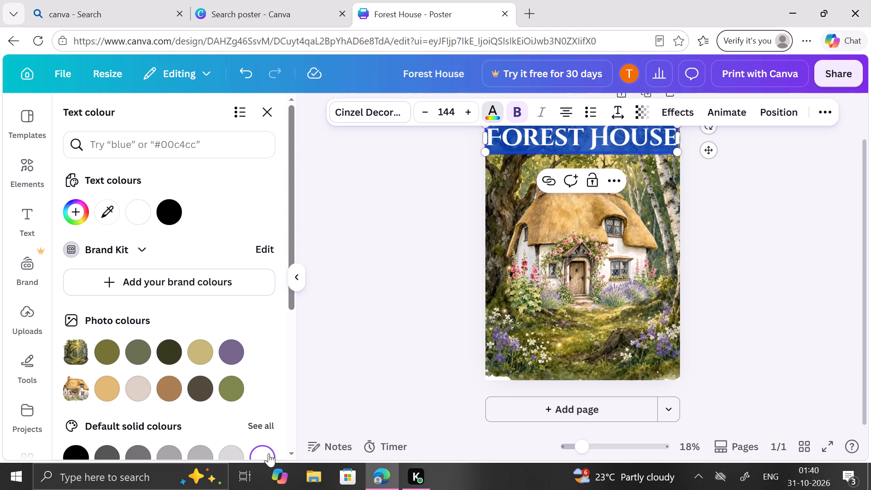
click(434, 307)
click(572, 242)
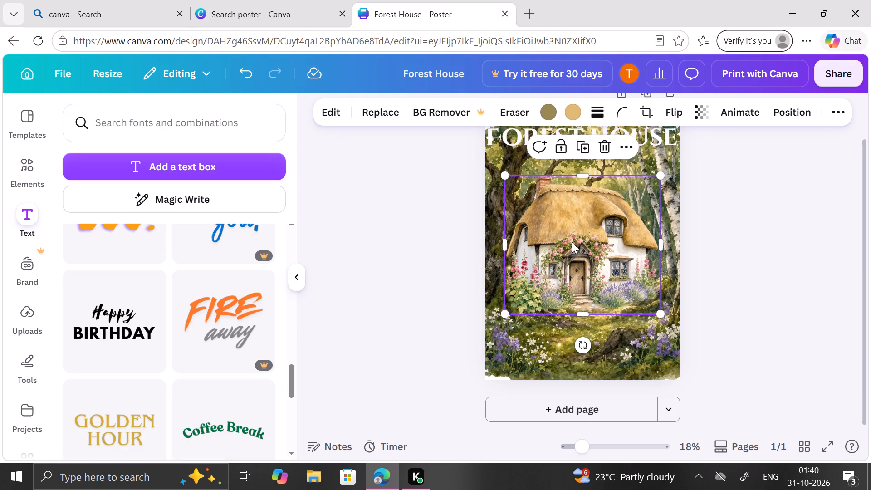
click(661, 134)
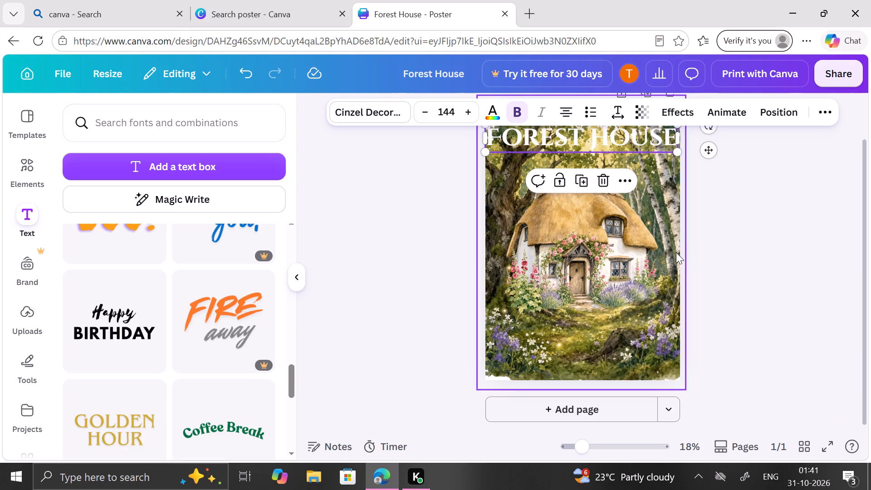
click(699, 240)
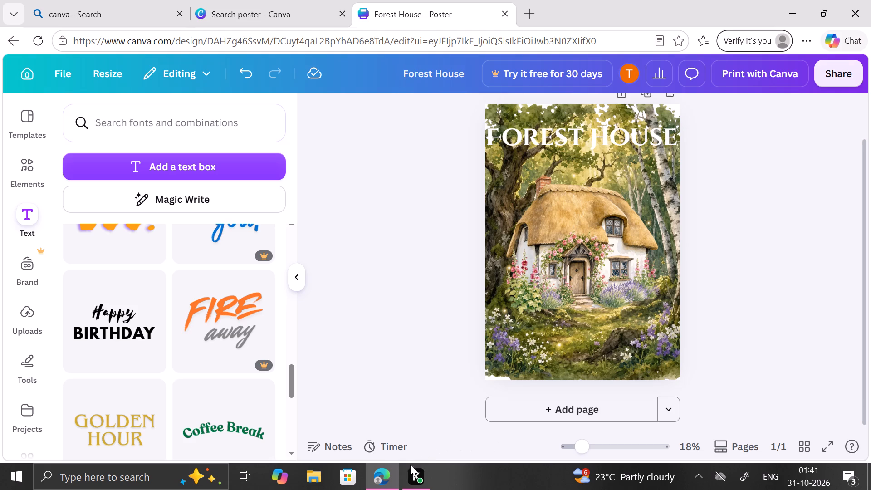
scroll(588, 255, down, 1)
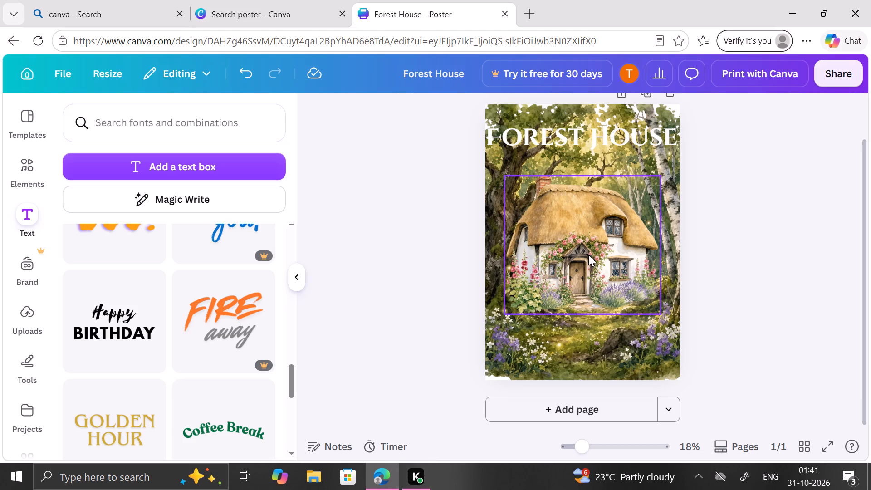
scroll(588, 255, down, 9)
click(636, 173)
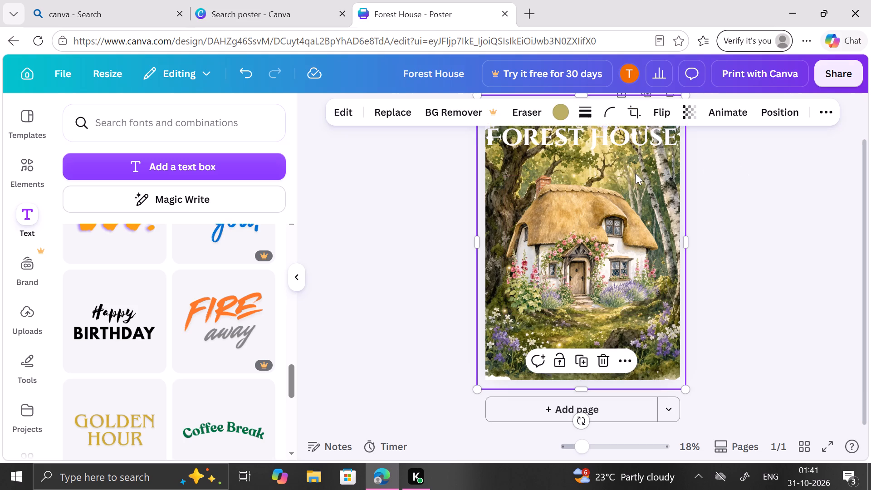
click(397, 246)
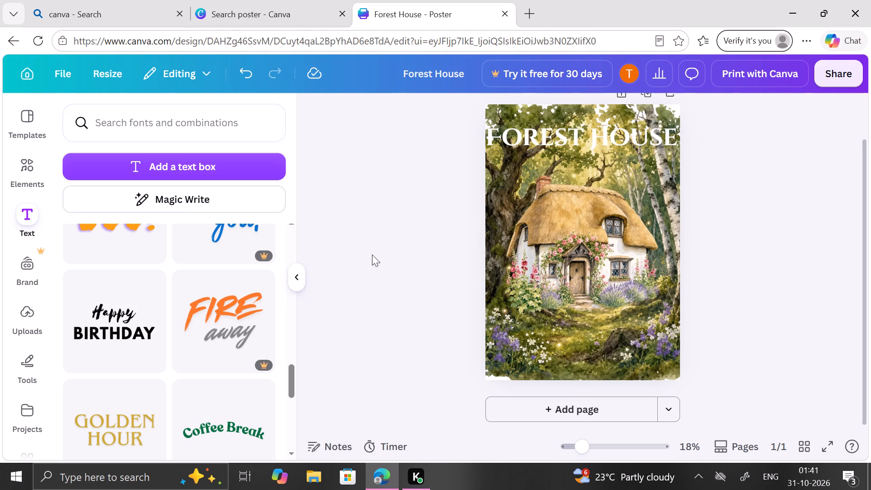
Collapse the text options beside the canvas.
click(302, 268)
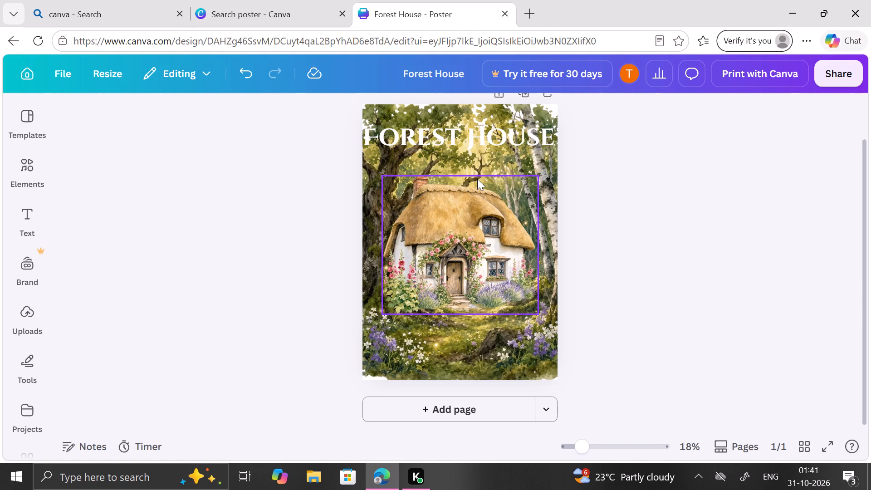
Delete the "Forest House" heading from the poster.
click(471, 137)
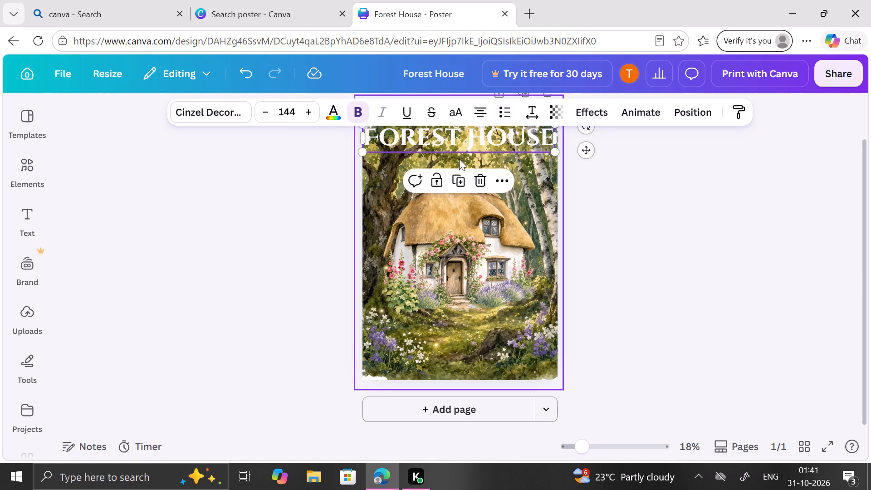
click(475, 176)
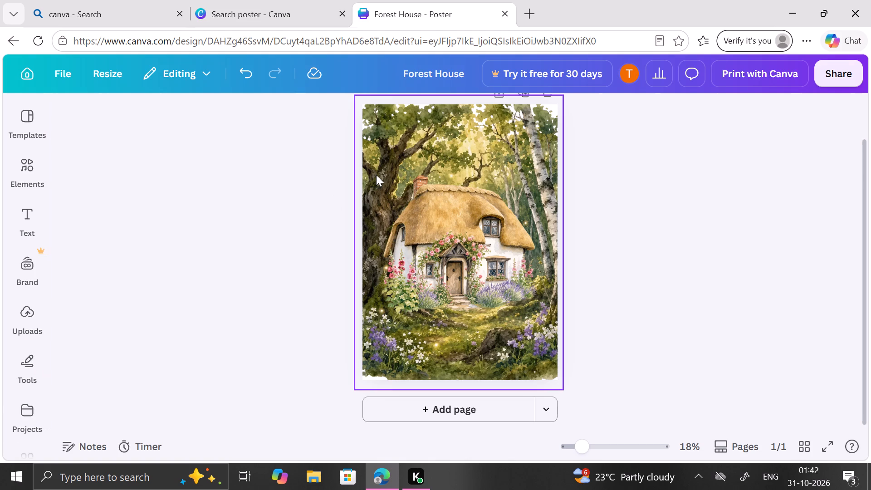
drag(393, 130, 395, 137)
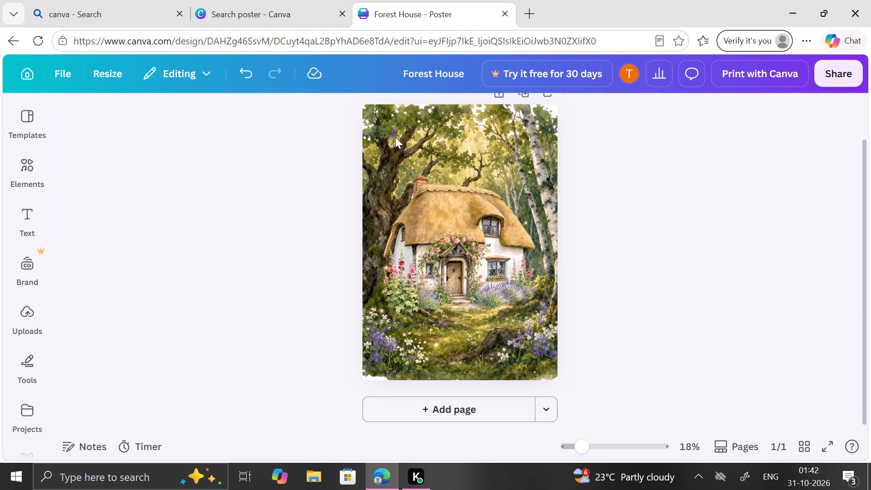
Add a blank second page after the forest cottage page.
drag(395, 137, 394, 137)
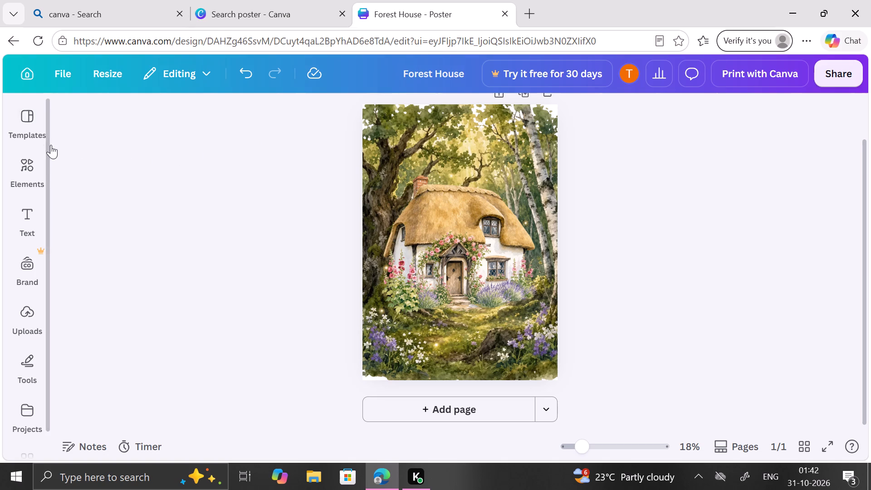
click(471, 166)
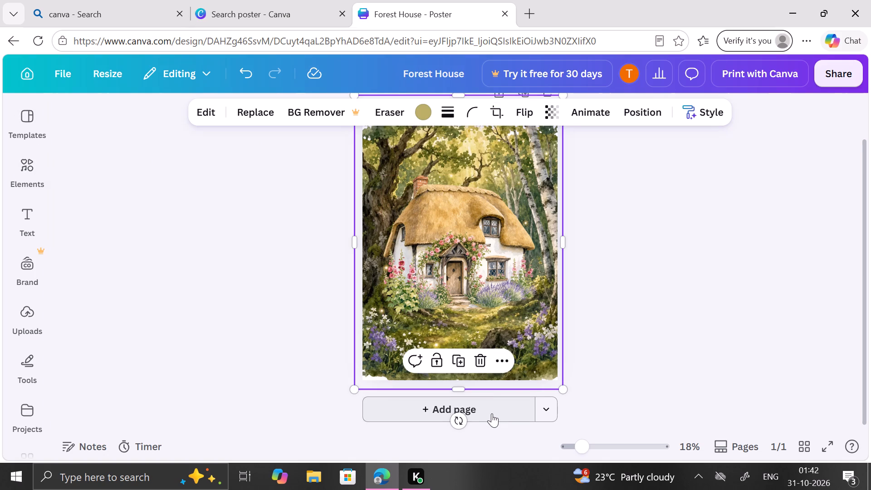
click(492, 413)
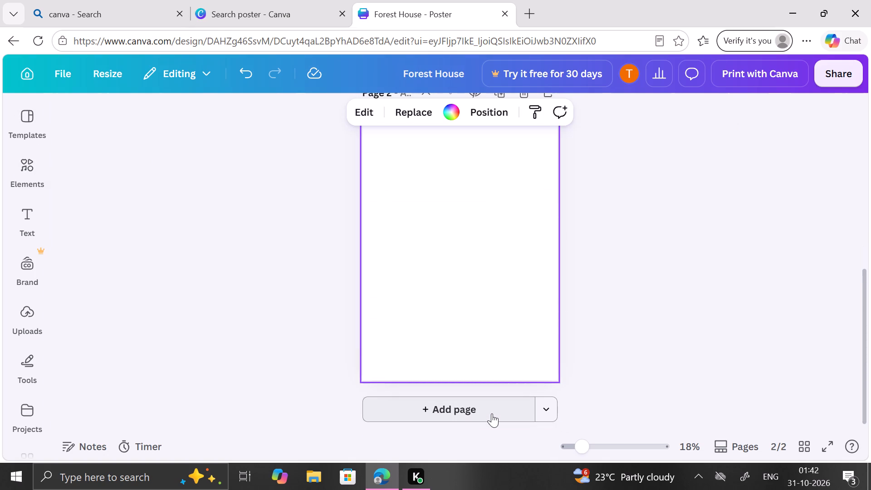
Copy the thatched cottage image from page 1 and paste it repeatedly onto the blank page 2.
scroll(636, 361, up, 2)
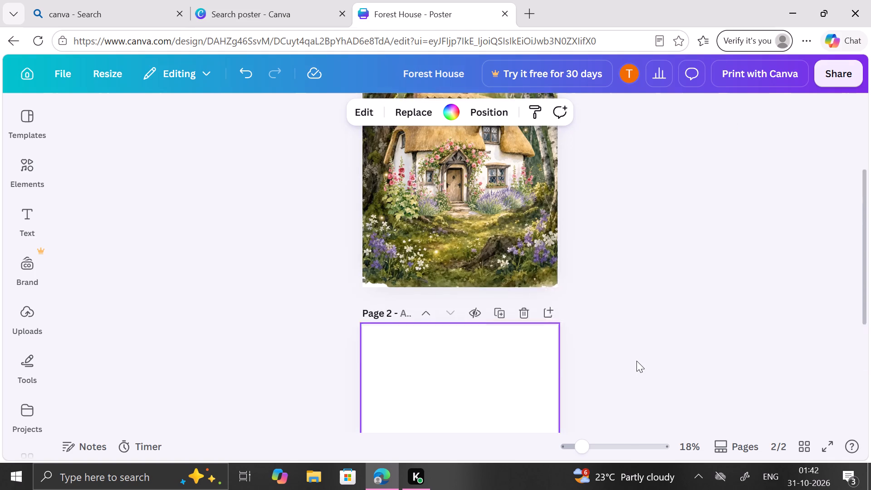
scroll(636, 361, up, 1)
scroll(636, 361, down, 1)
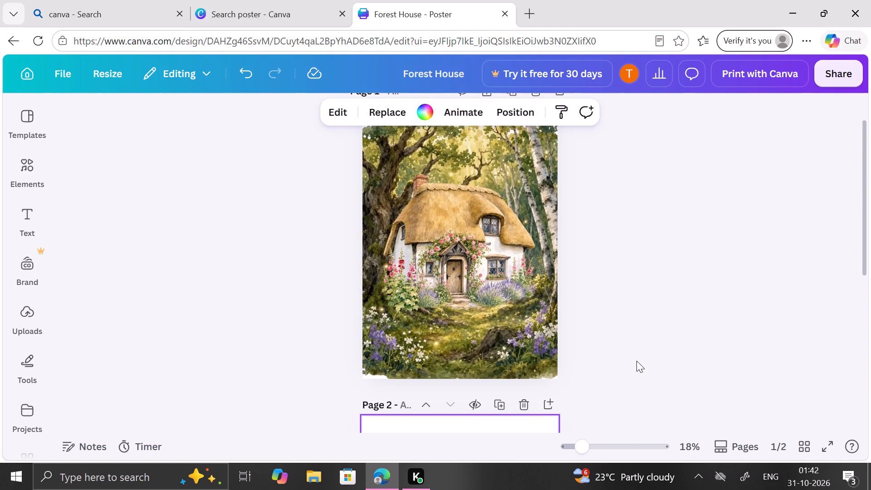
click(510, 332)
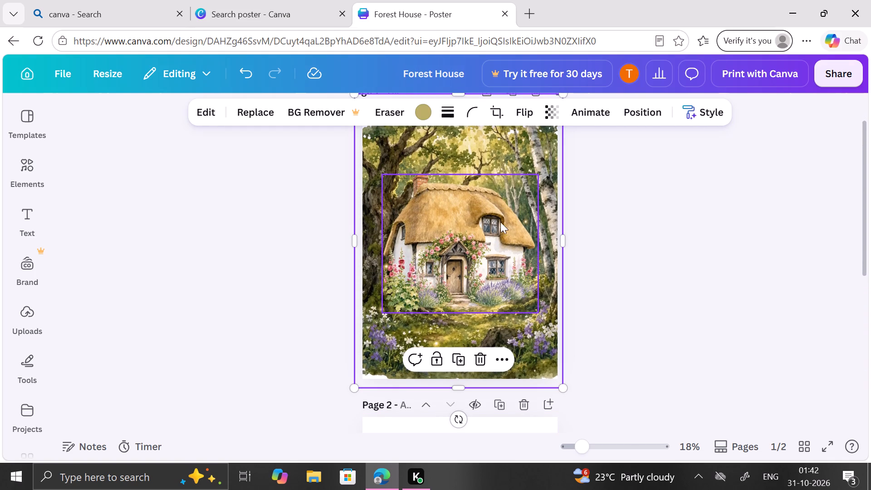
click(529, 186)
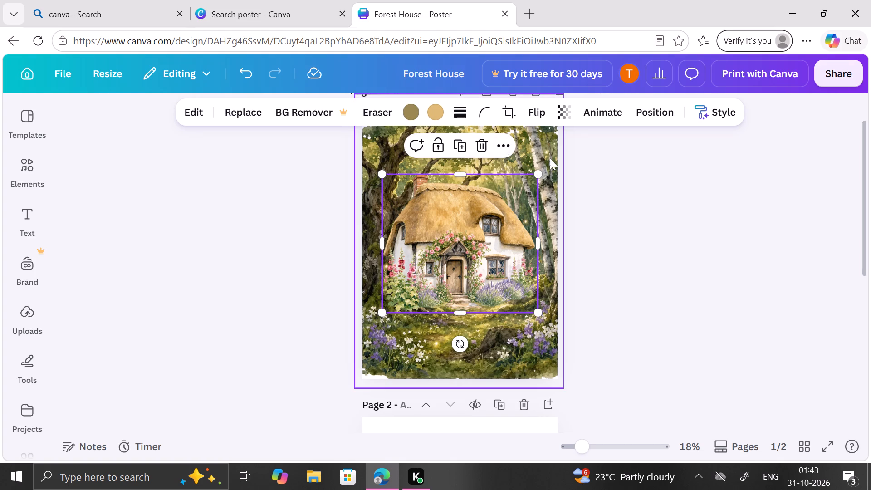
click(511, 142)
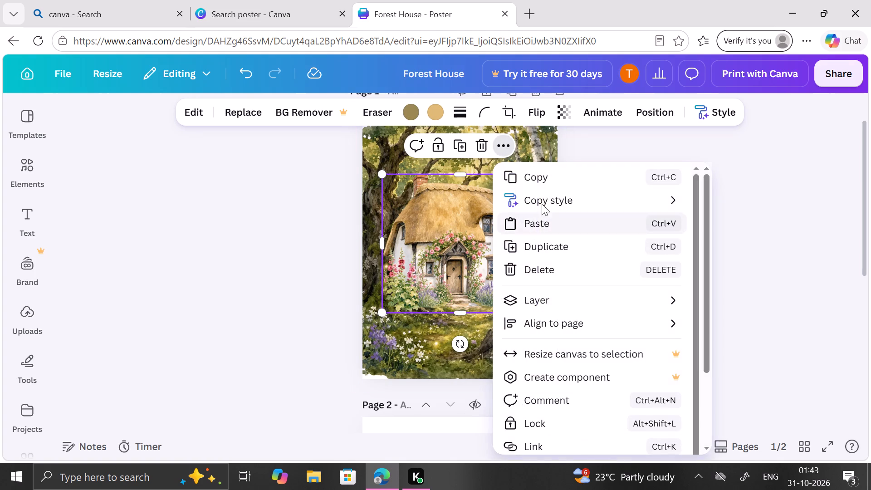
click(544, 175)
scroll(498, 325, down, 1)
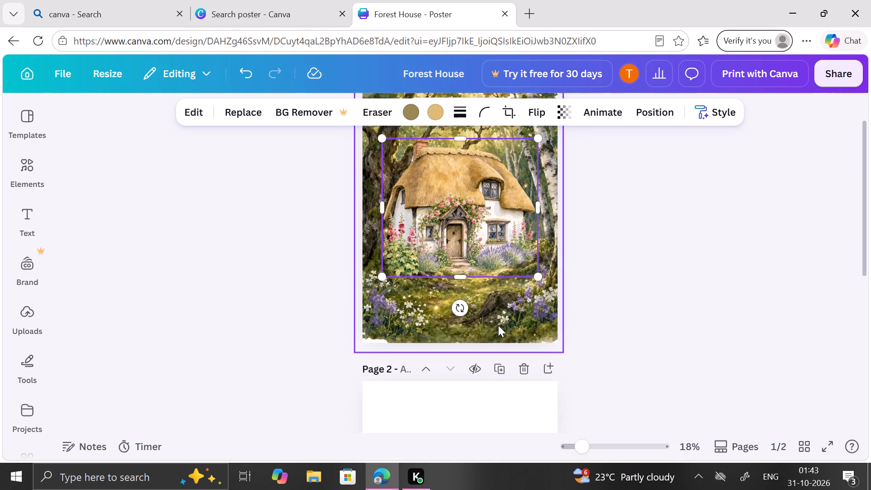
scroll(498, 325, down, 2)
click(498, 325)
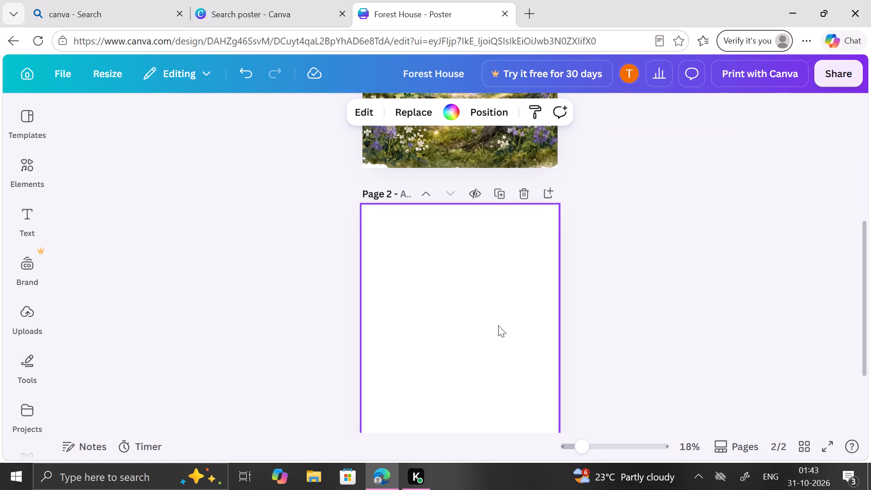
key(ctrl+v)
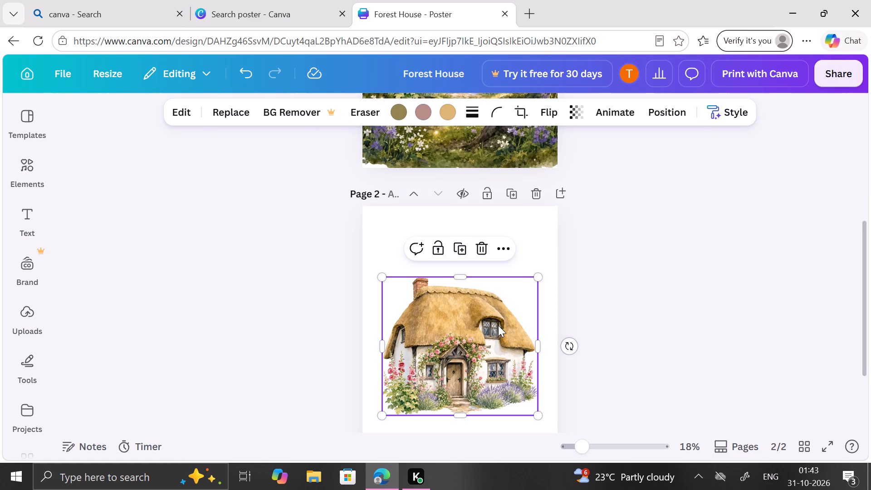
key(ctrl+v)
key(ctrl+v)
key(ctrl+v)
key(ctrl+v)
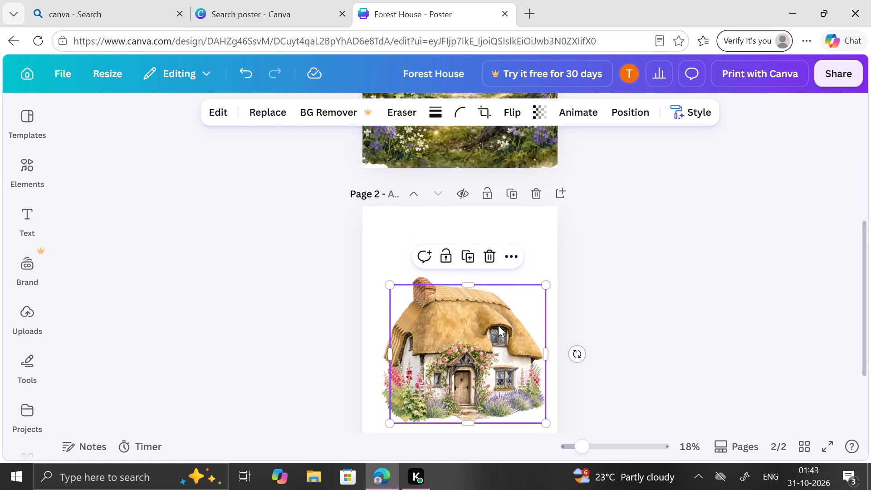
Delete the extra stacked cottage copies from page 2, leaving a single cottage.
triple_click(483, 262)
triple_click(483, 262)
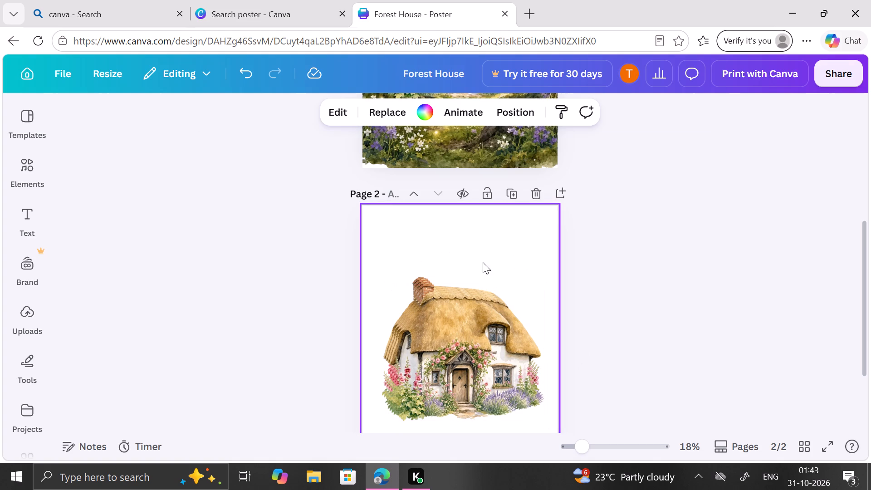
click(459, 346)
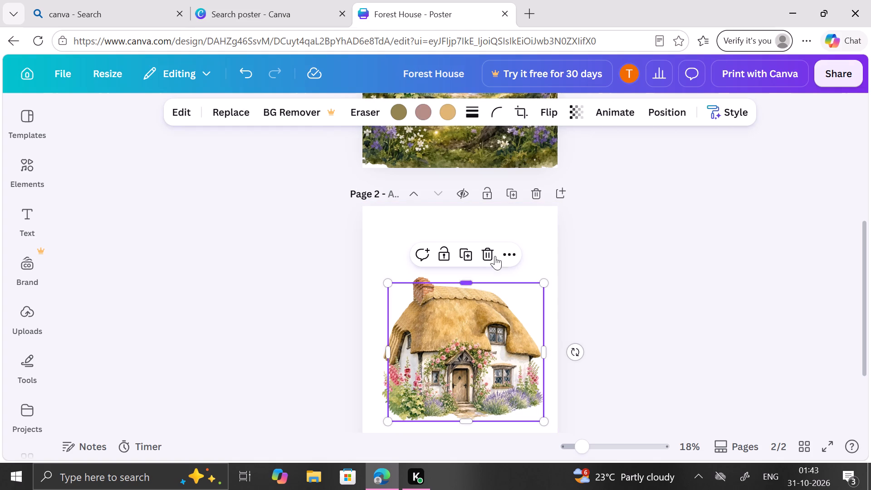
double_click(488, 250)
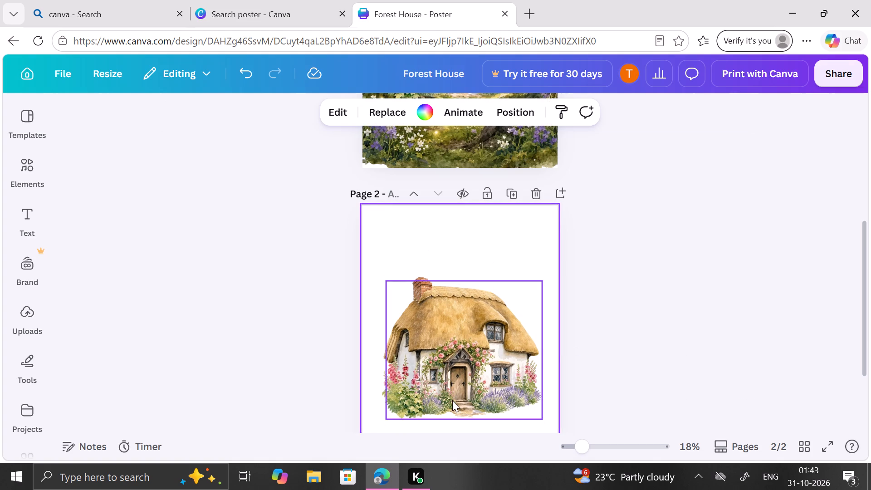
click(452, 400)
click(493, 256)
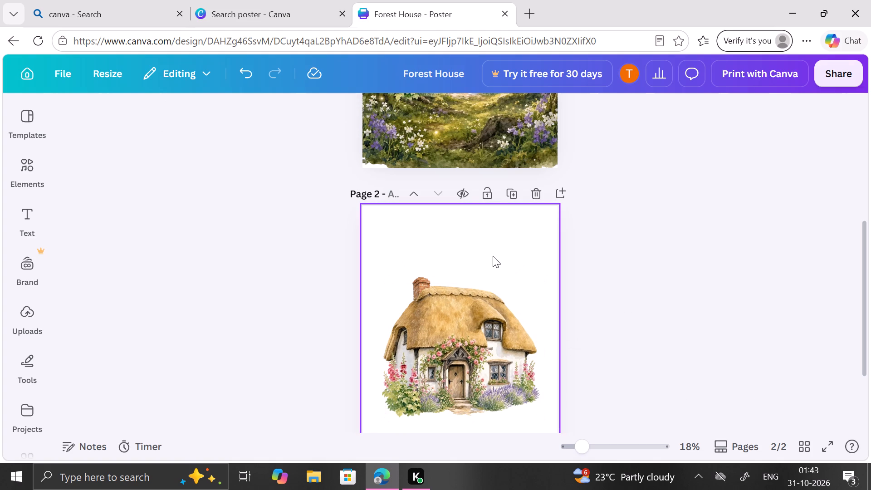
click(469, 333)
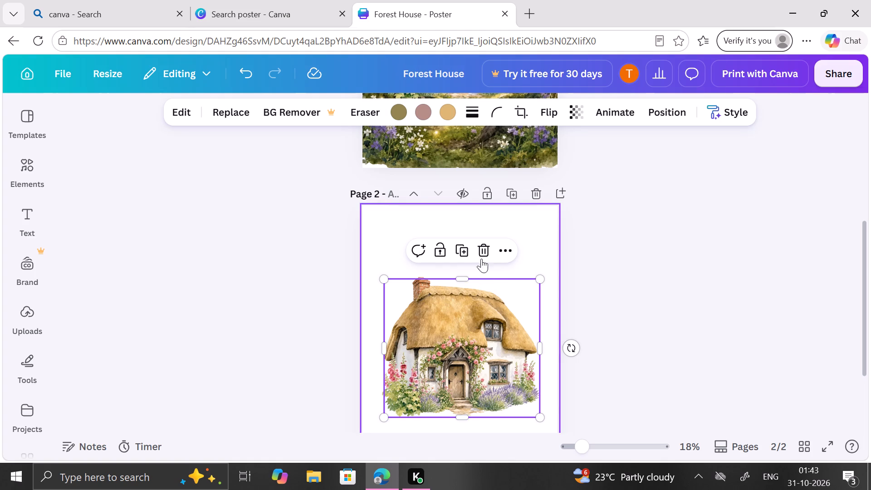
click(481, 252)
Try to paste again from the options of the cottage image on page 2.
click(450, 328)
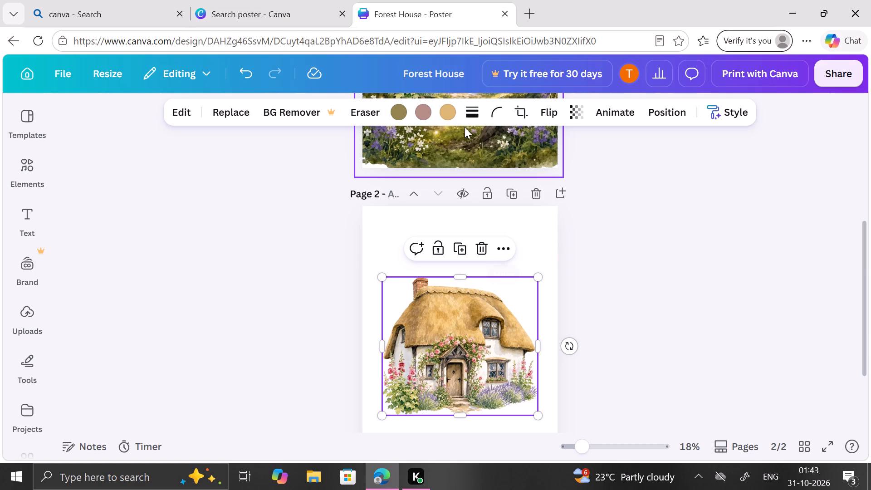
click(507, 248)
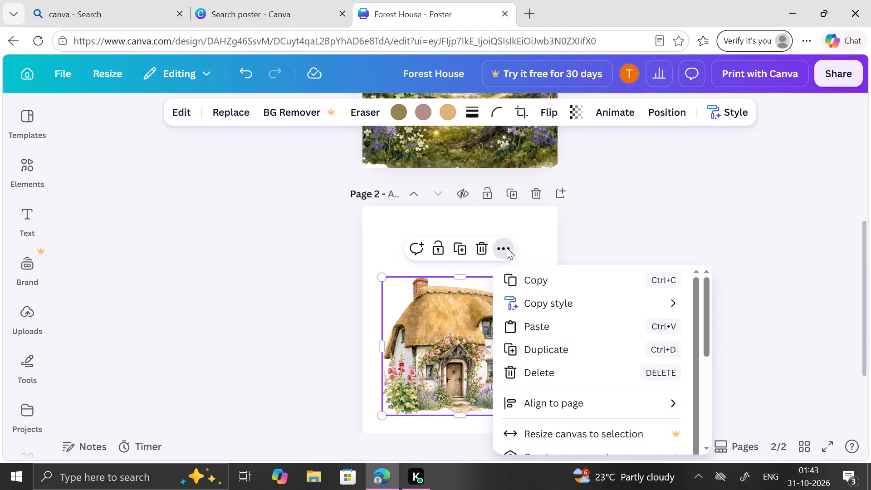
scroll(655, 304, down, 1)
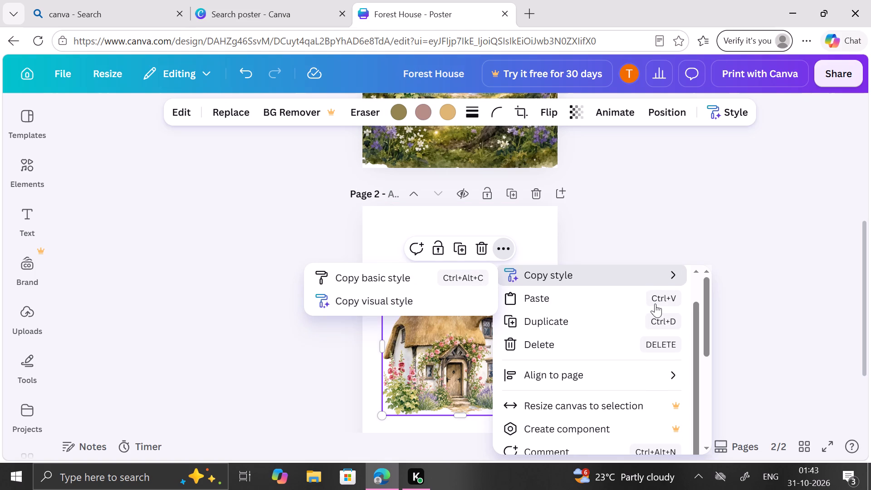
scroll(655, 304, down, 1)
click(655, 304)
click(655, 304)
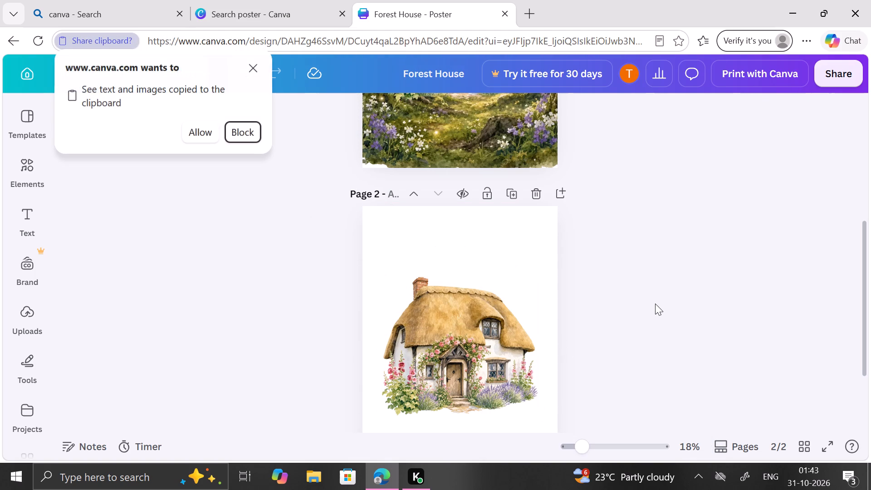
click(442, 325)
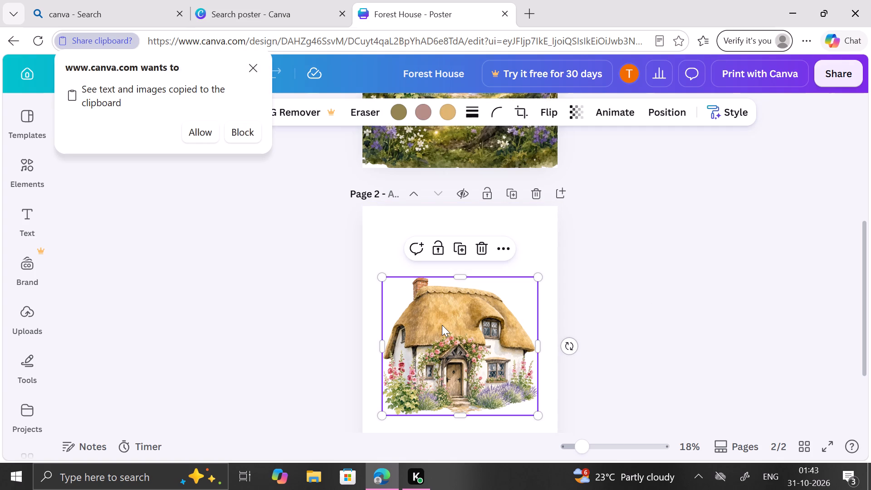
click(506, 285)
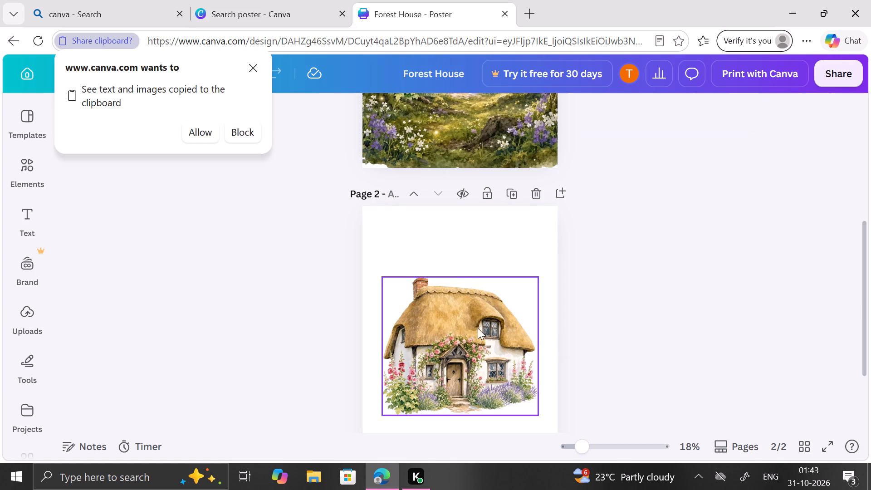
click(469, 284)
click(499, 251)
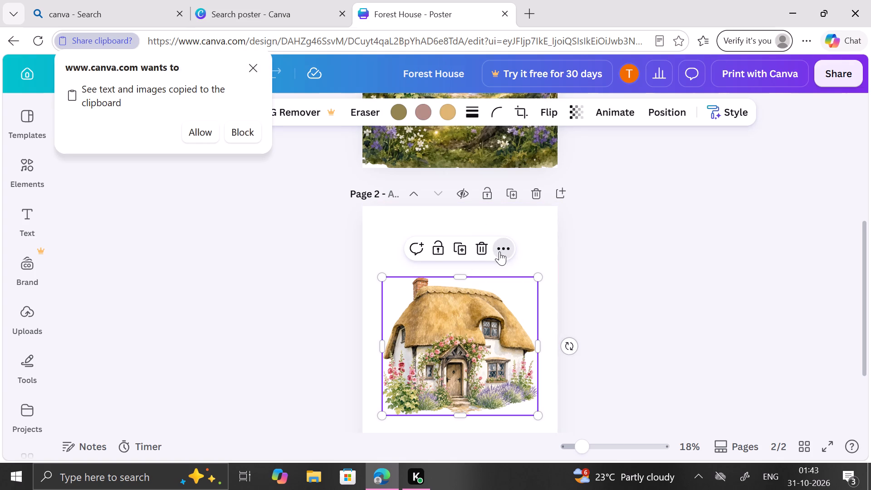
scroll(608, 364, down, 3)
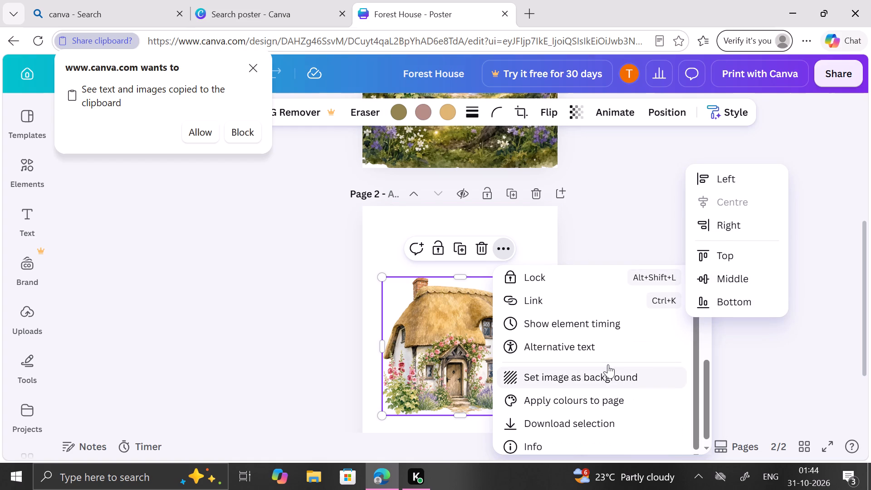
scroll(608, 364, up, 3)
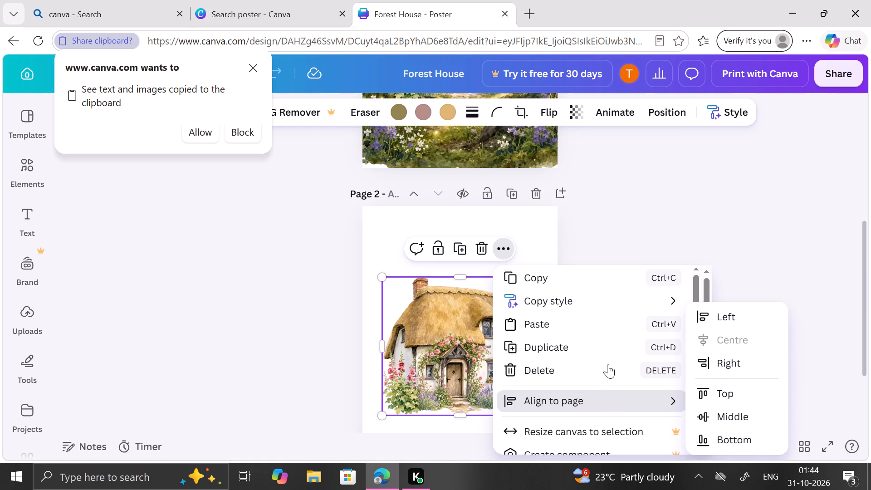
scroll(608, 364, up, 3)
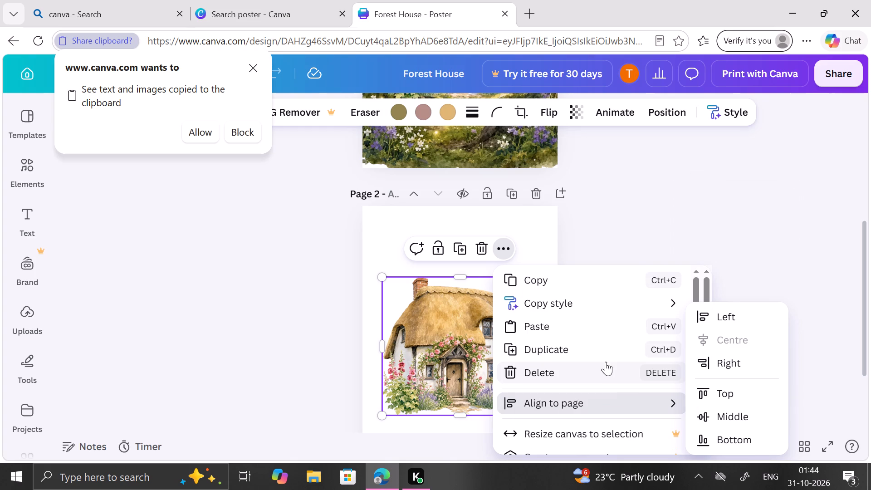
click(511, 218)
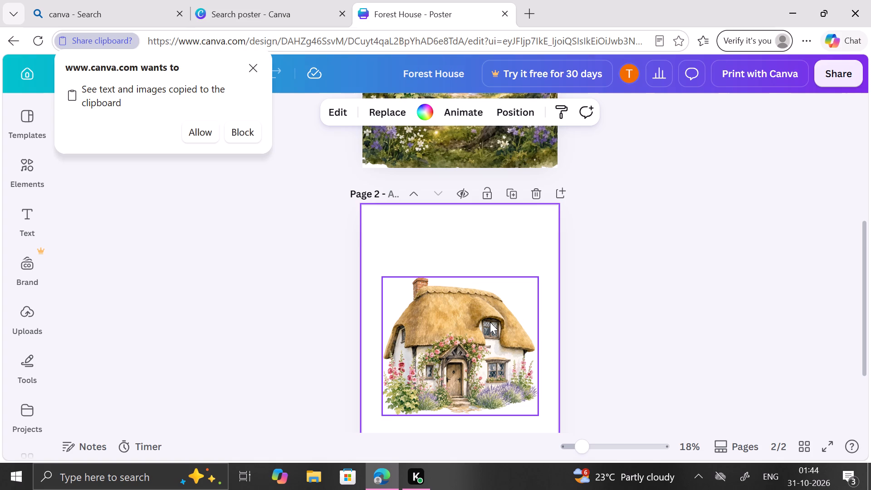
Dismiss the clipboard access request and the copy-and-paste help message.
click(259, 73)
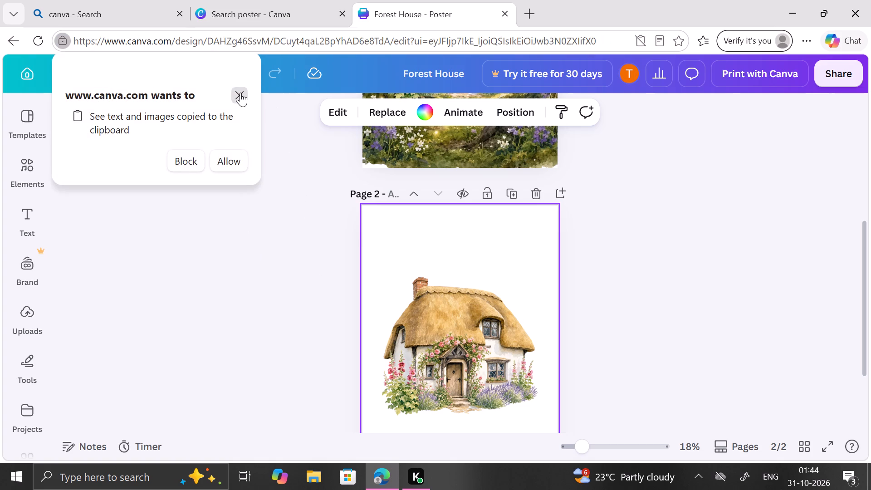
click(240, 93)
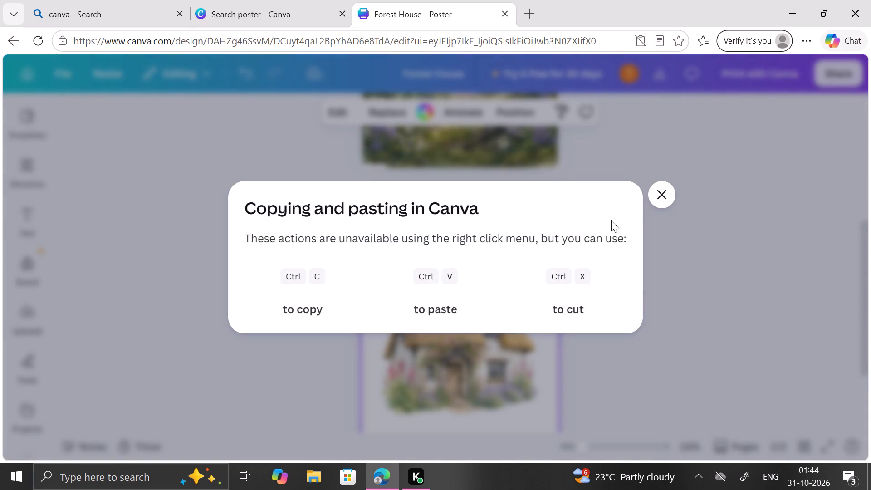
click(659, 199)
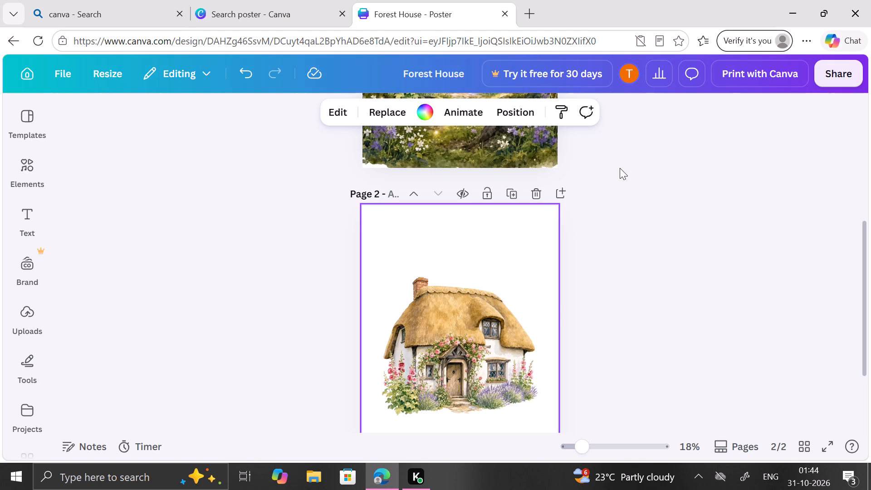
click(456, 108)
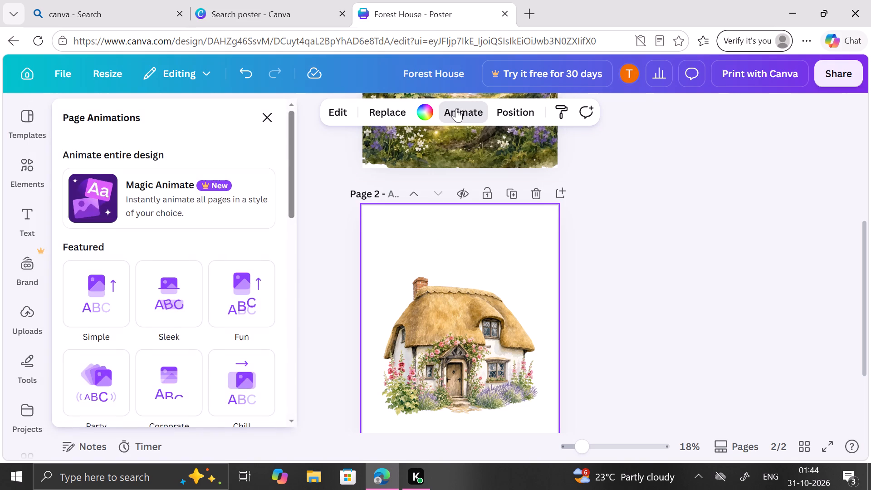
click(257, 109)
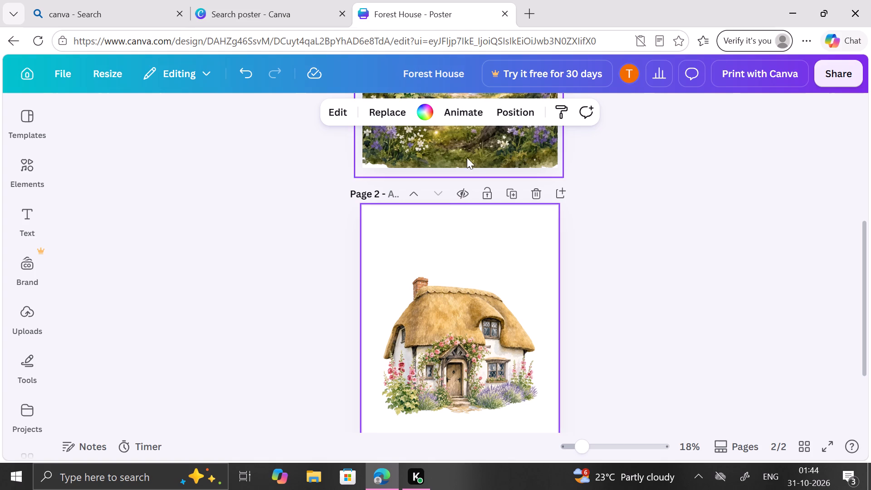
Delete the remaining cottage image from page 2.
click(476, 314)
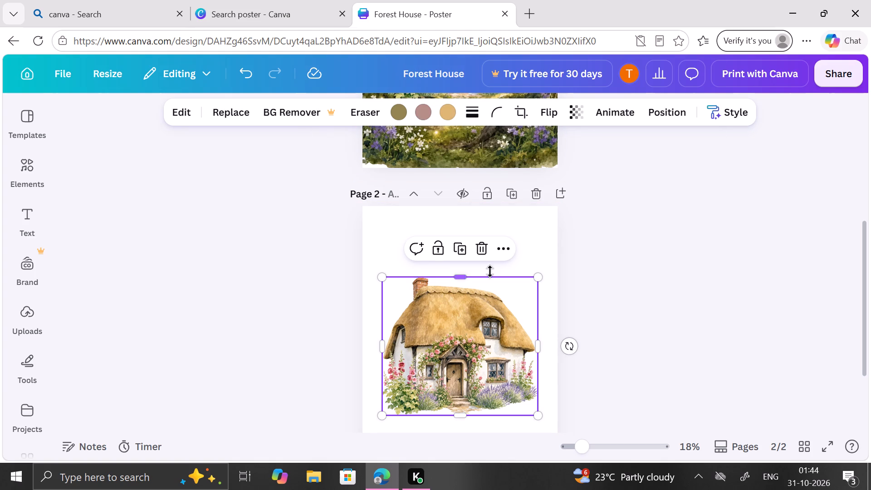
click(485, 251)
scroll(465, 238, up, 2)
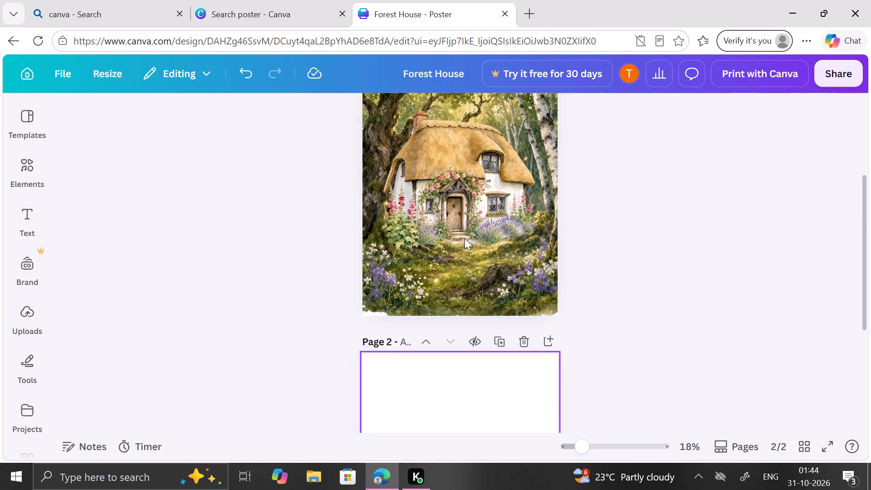
Search the elements library for "goldy" and look through the results.
scroll(465, 238, up, 2)
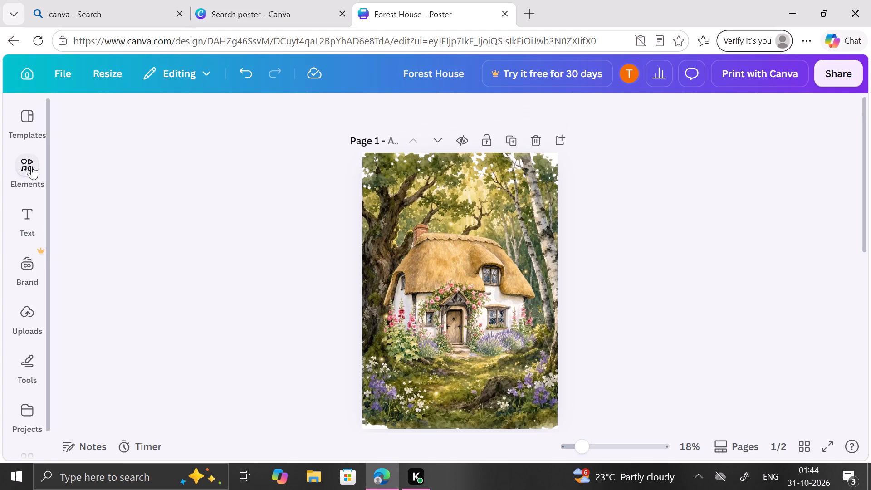
click(31, 166)
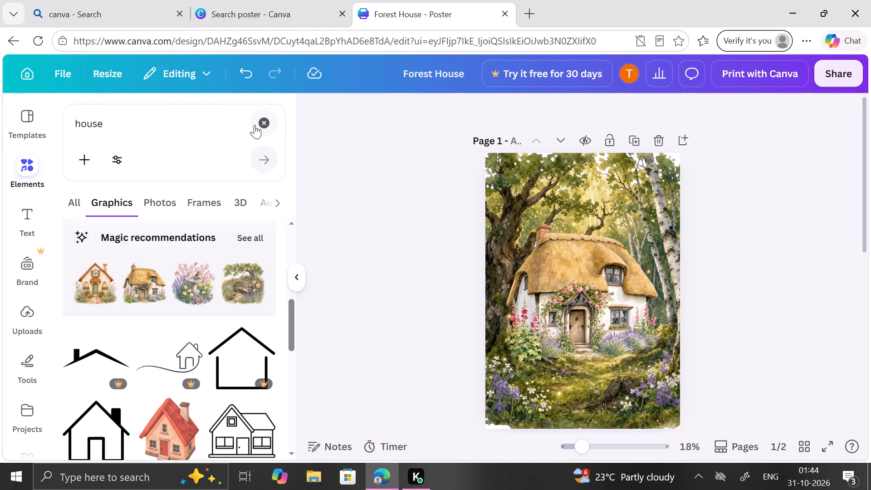
click(254, 125)
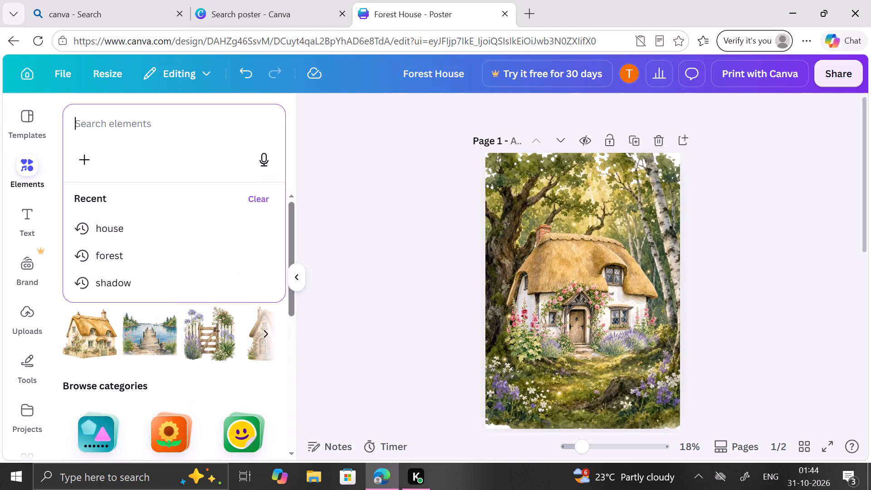
click(157, 118)
text(gol)
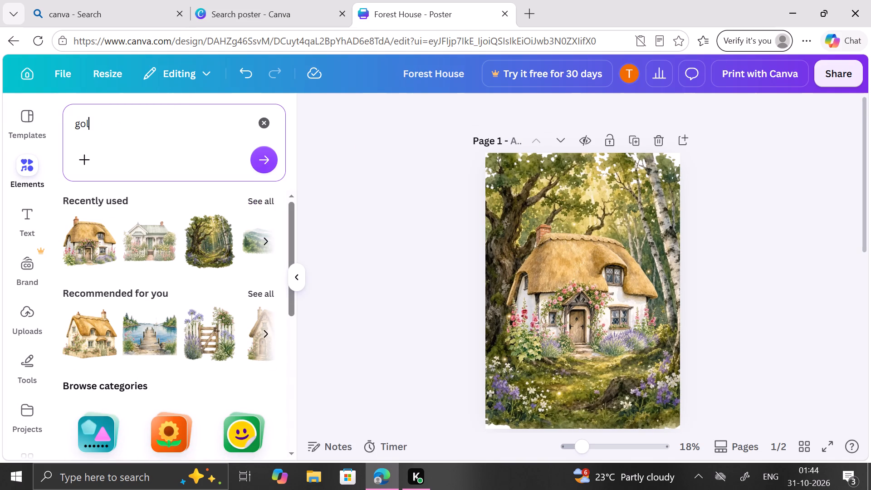
text(dy)
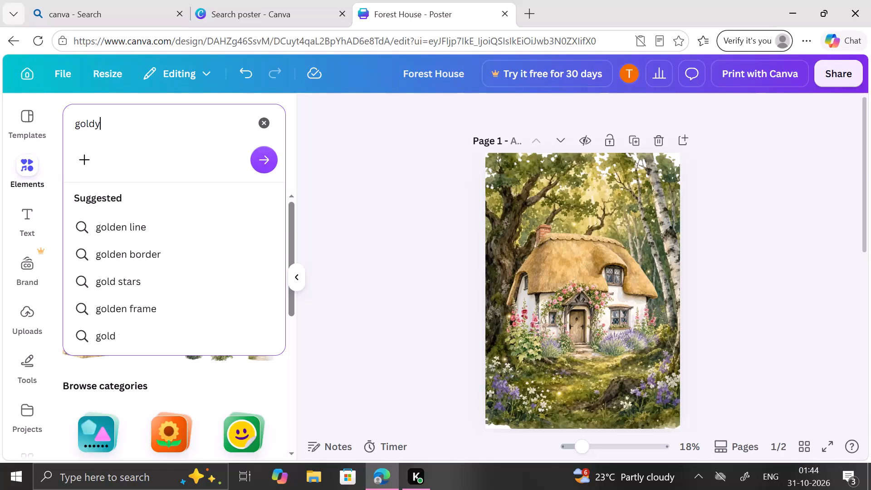
key(Return)
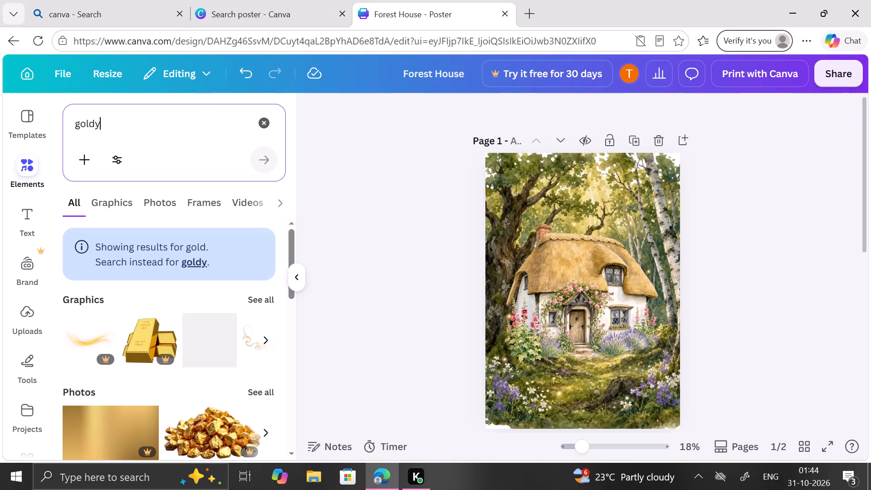
scroll(184, 262, down, 4)
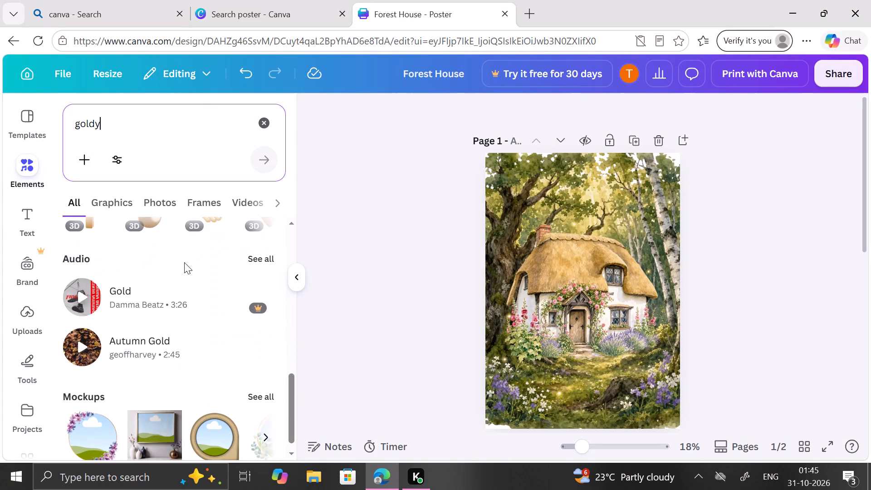
Search the elements for "girl" and add the graphic of the dancing girl in a pink dress to page 1.
click(266, 120)
text(girl)
key(Return)
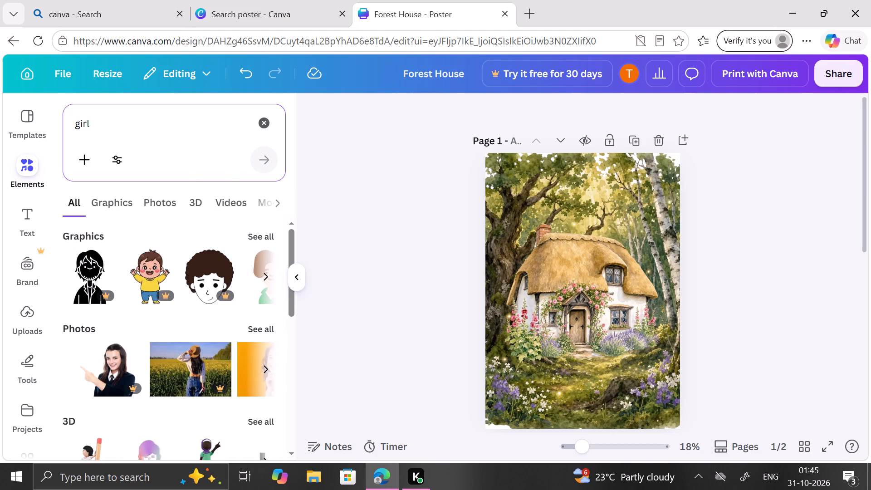
click(258, 238)
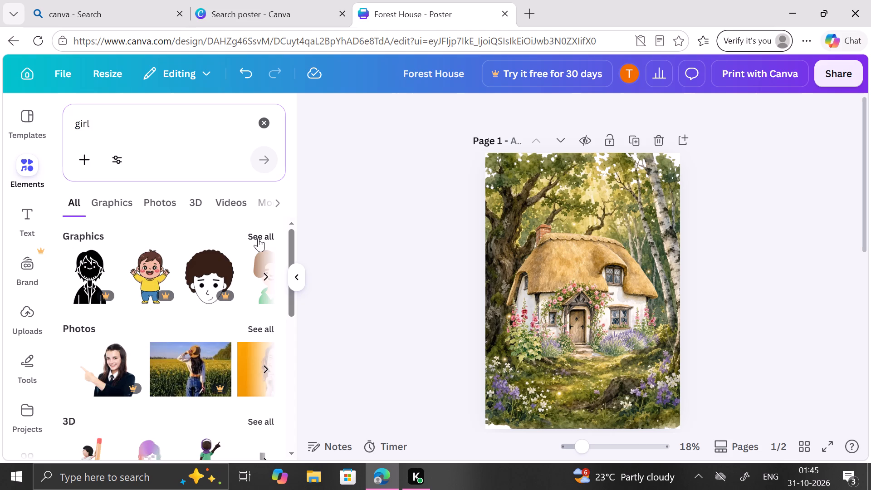
scroll(206, 290, down, 2)
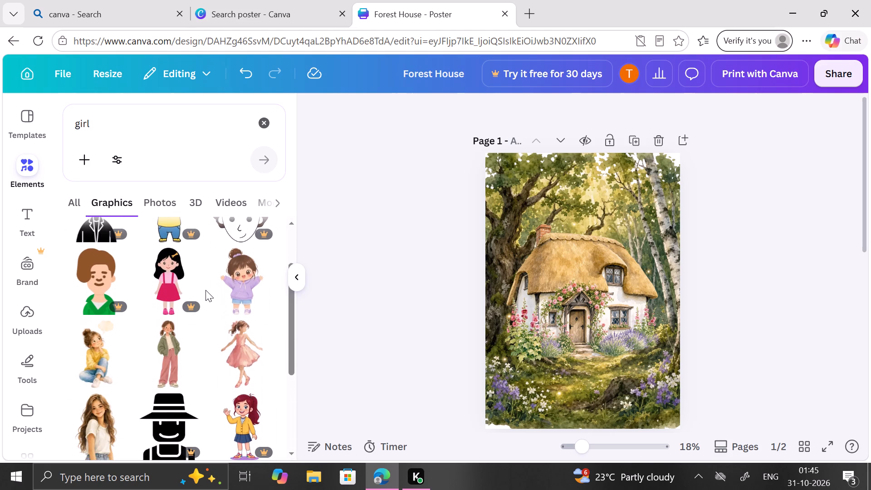
scroll(206, 290, down, 1)
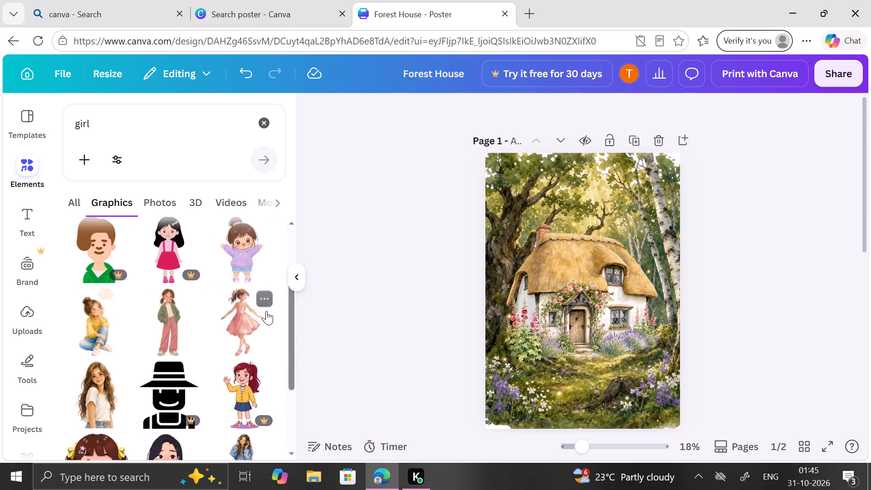
click(259, 311)
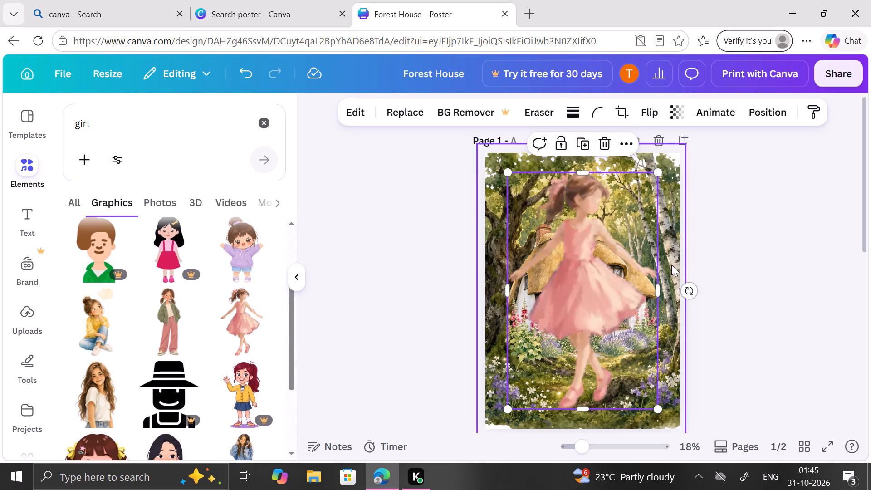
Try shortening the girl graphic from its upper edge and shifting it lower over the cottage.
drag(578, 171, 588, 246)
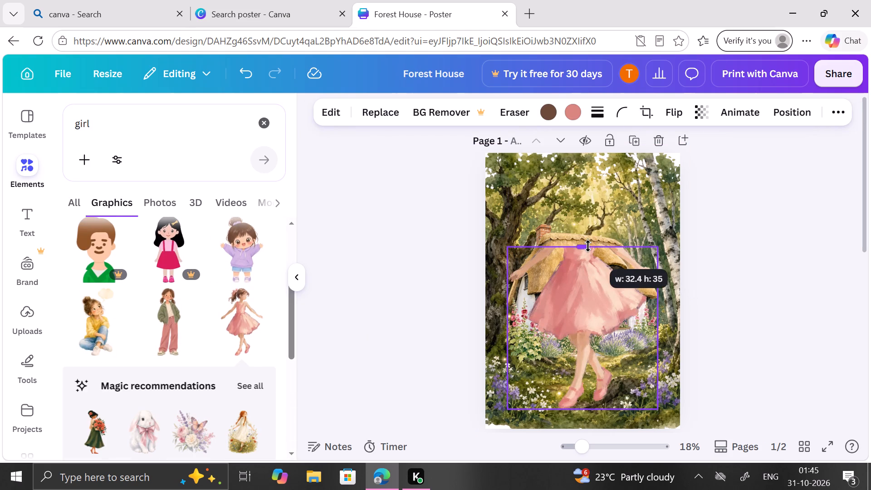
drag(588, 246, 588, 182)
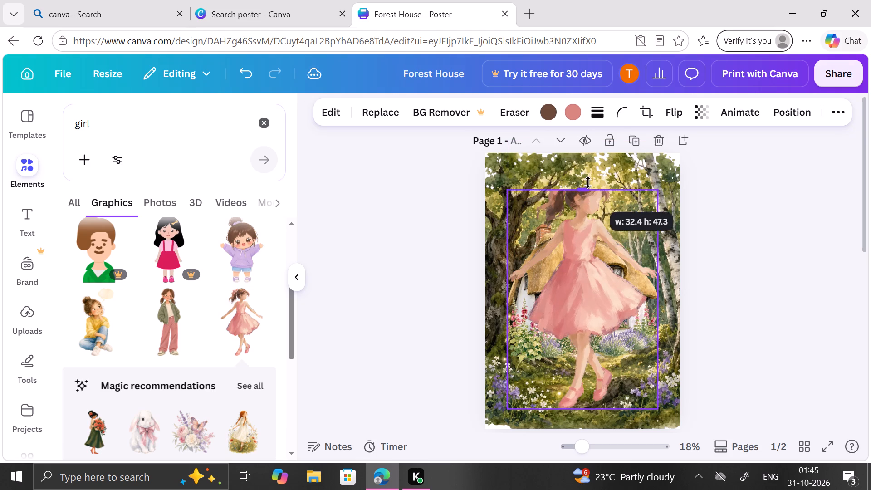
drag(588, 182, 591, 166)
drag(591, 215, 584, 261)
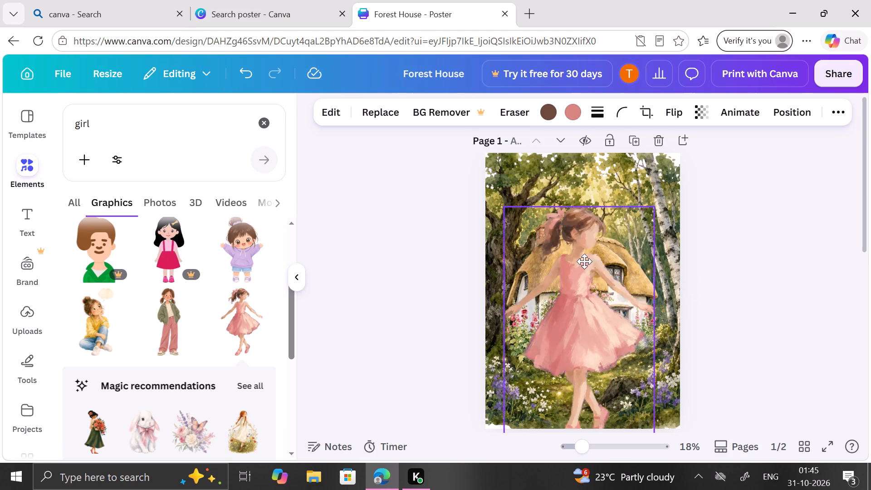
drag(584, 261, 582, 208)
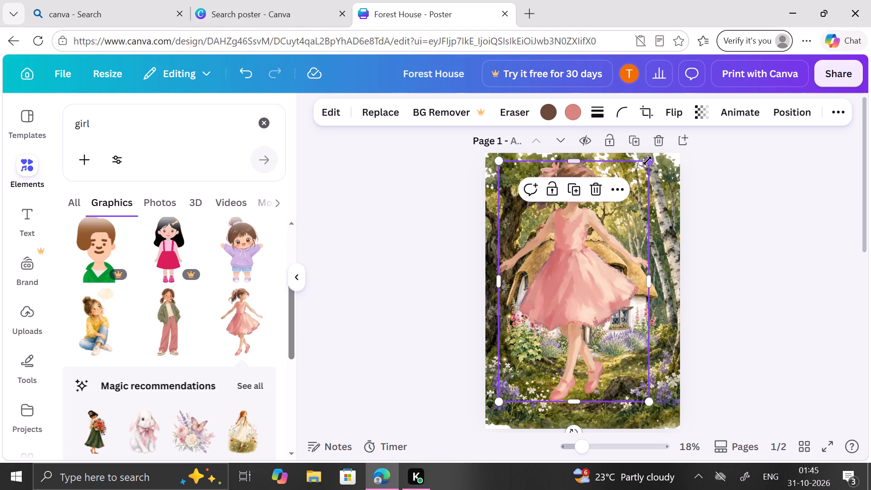
Scale the girl down proportionally and place her in front of the cottage, feet at the page's bottom edge, left of the path.
drag(647, 161, 588, 352)
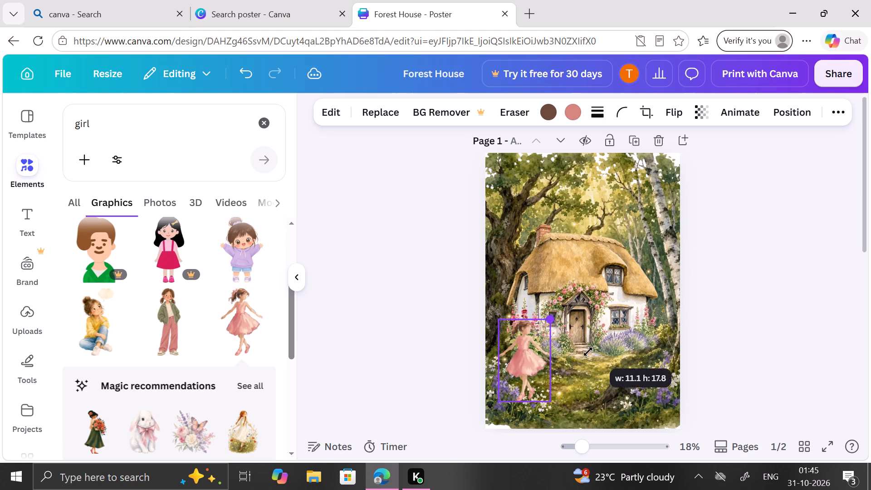
drag(588, 352, 639, 306)
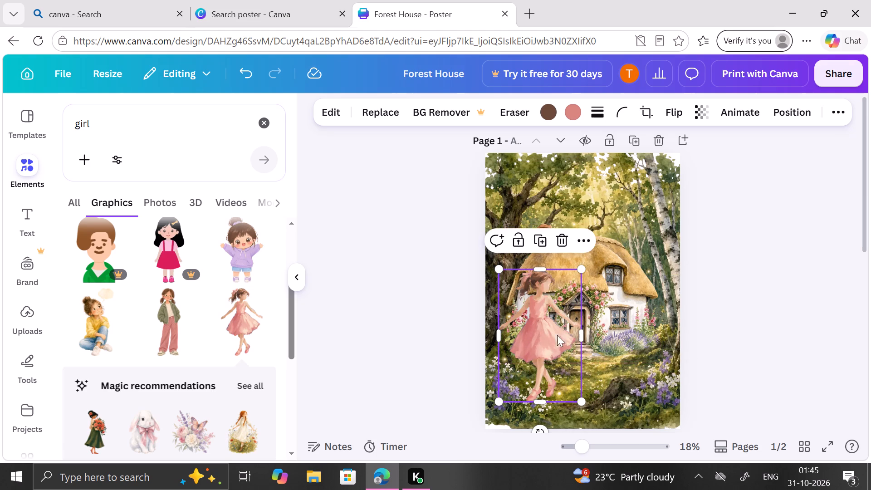
drag(545, 330, 554, 353)
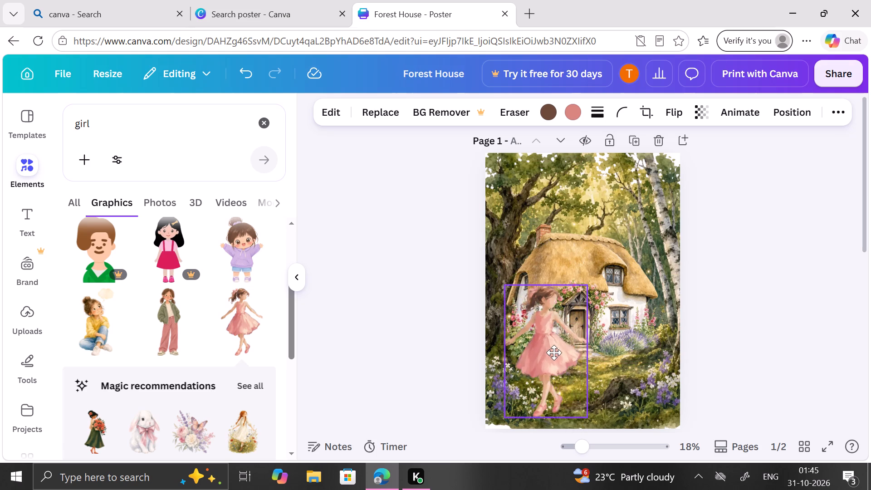
drag(554, 353, 554, 359)
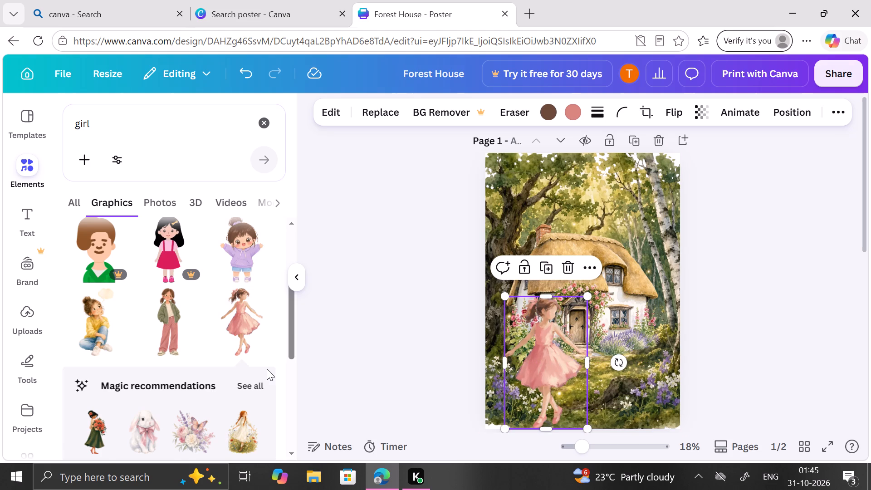
Browse more of the girl graphics, then deselect the girl and collapse the elements list.
scroll(267, 369, down, 4)
scroll(267, 369, up, 2)
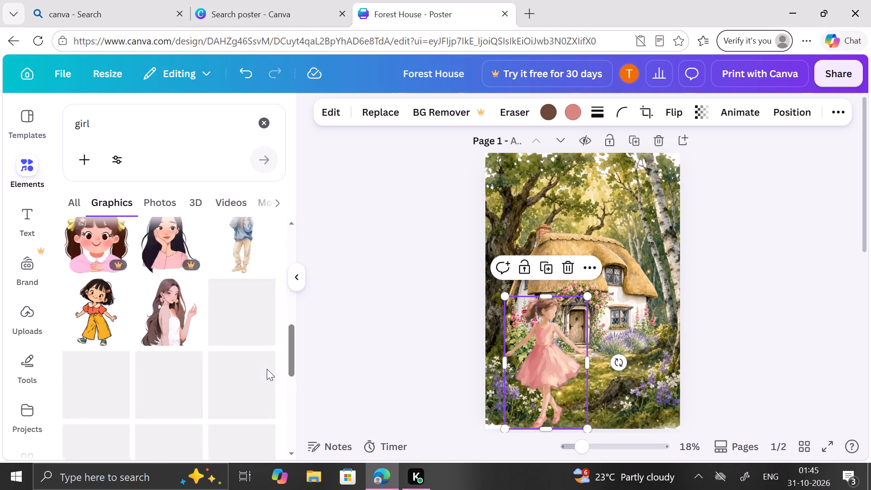
scroll(267, 369, up, 6)
click(439, 264)
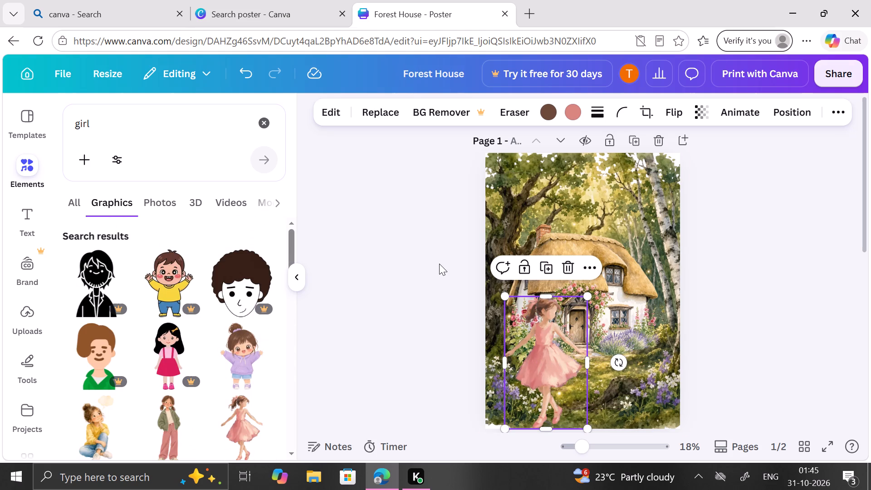
click(294, 269)
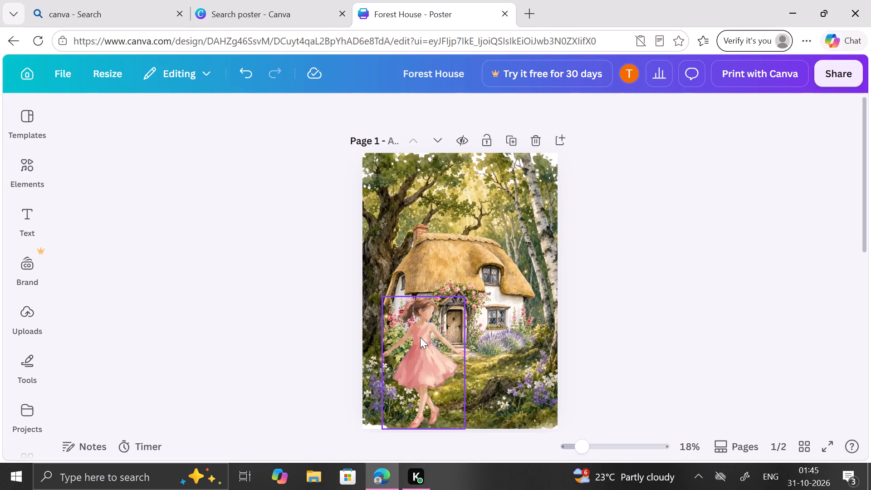
Look at the Image to Video animation option for the forest background image on page 1.
click(420, 337)
click(498, 238)
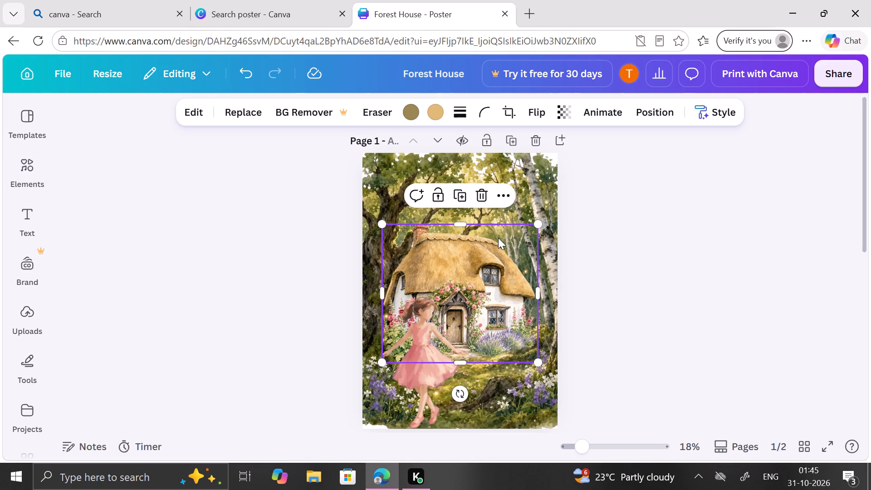
click(529, 183)
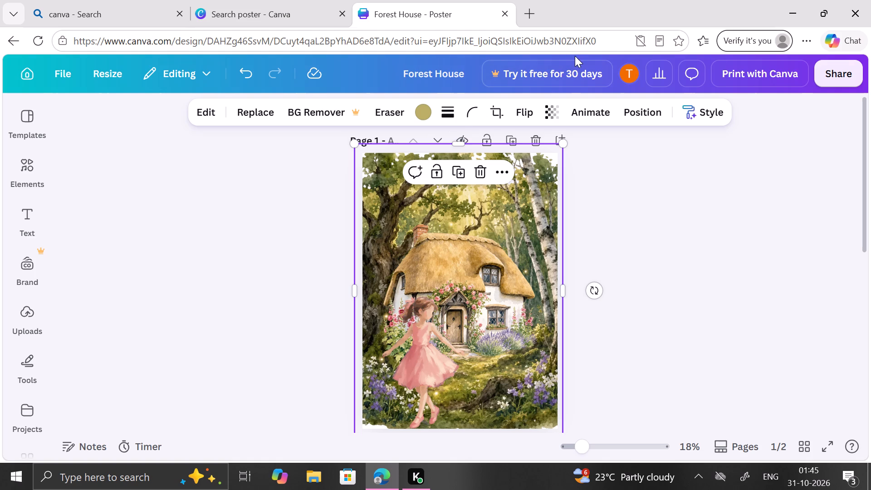
click(581, 110)
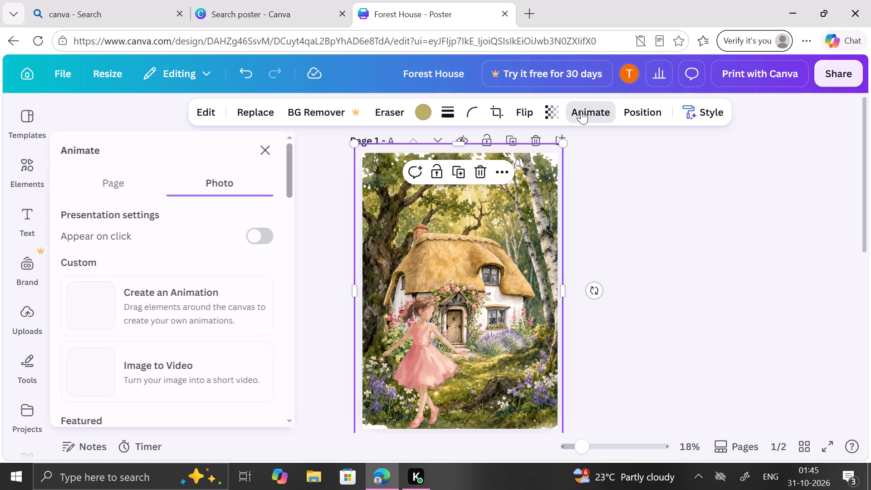
click(149, 359)
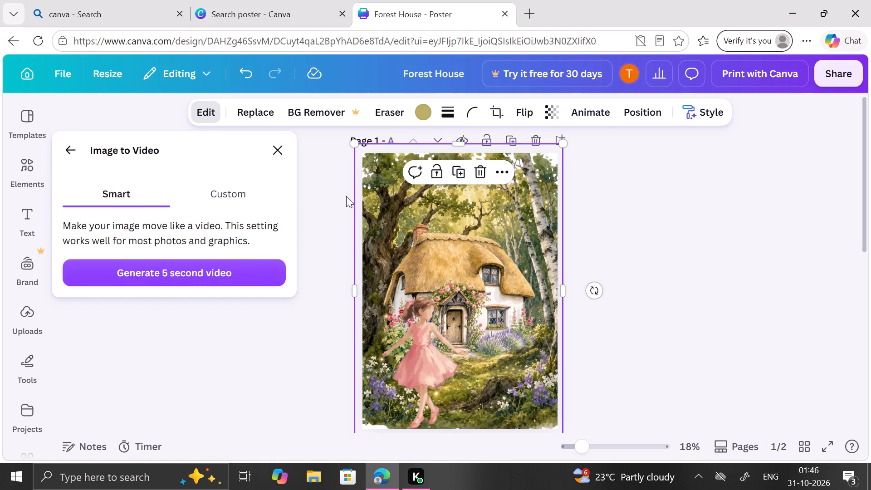
click(419, 237)
click(419, 237)
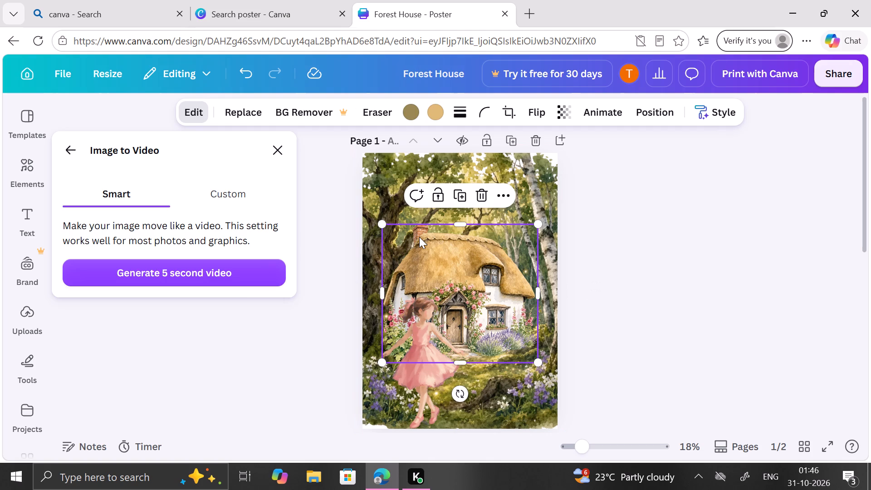
click(403, 197)
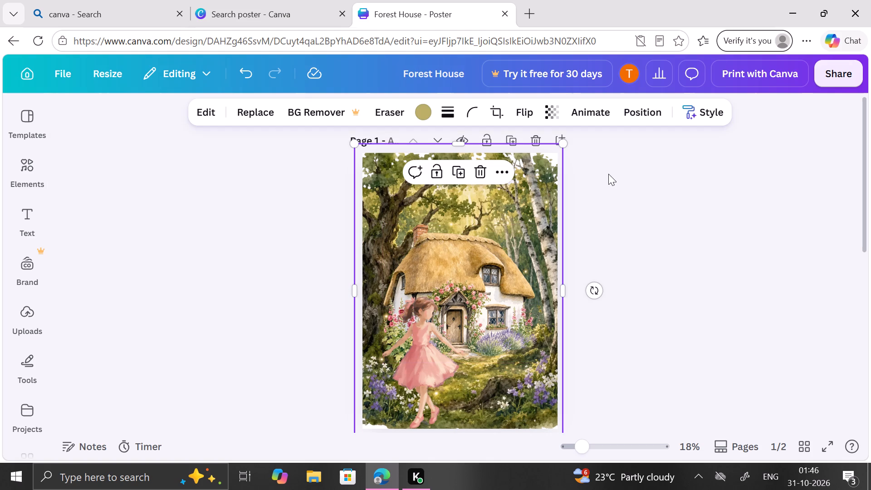
click(608, 174)
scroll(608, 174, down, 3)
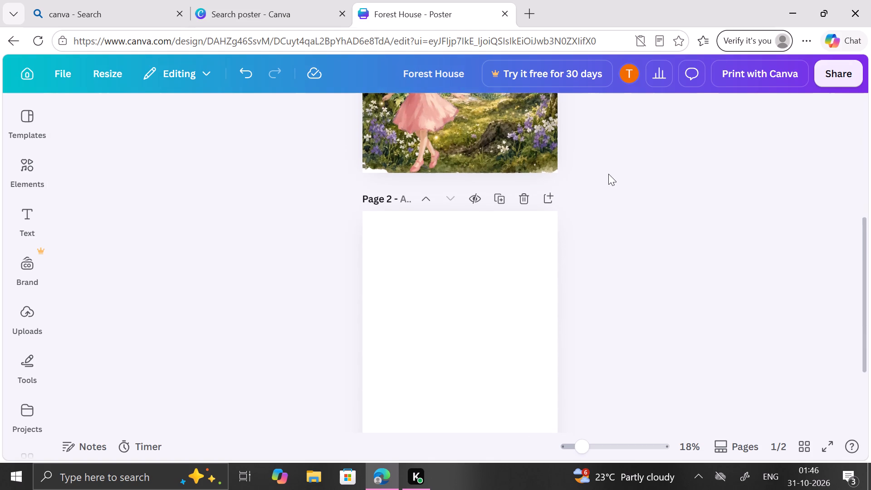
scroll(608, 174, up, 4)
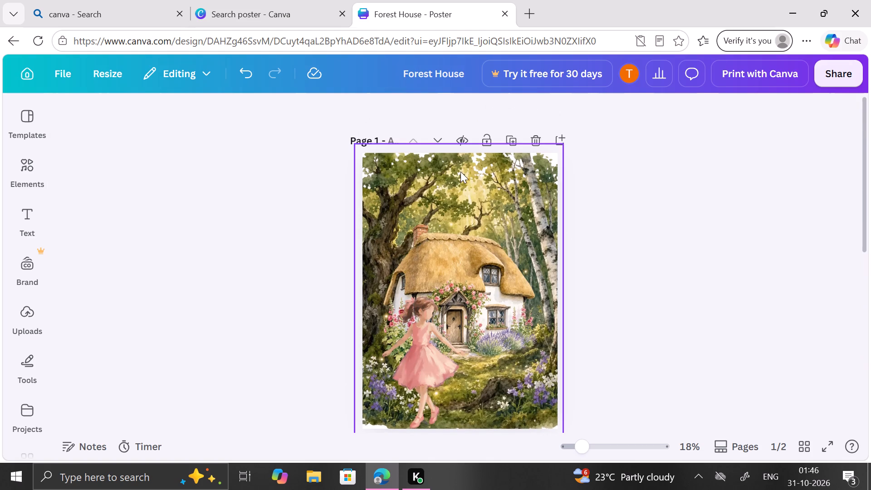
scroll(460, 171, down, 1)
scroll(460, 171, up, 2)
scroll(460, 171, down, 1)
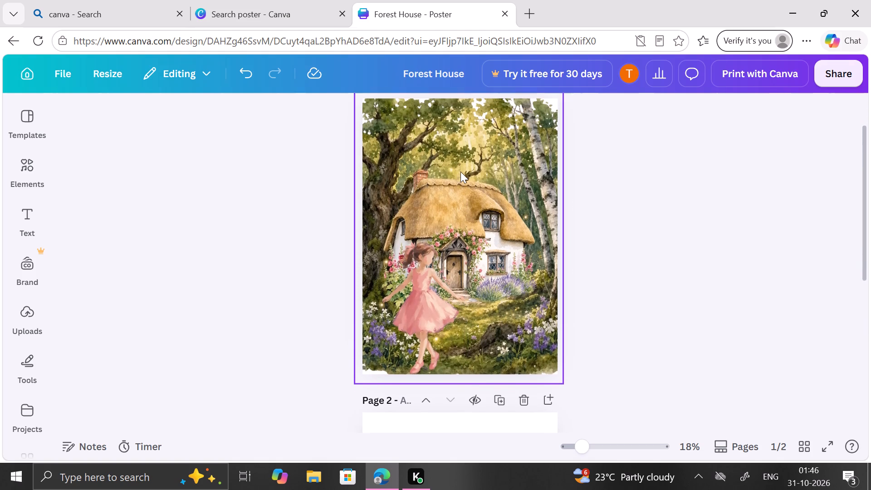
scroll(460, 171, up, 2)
Set the transparency of the forest background image on page 1 to 83.
click(405, 183)
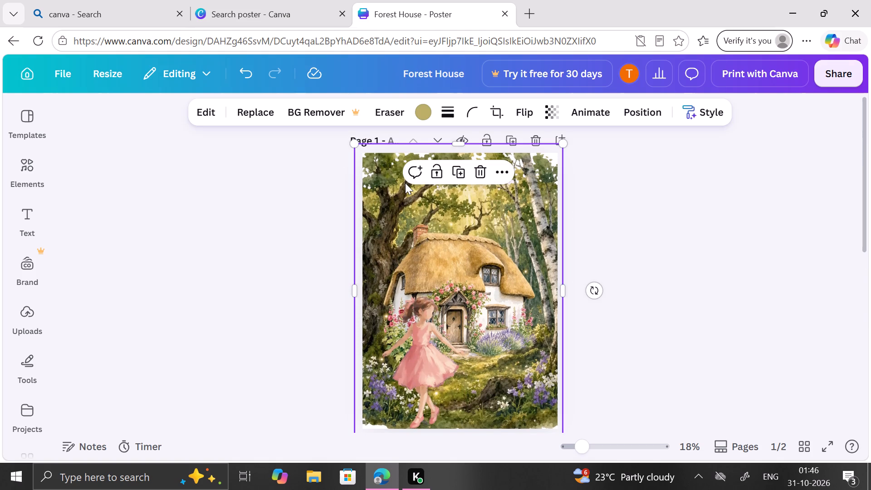
click(562, 112)
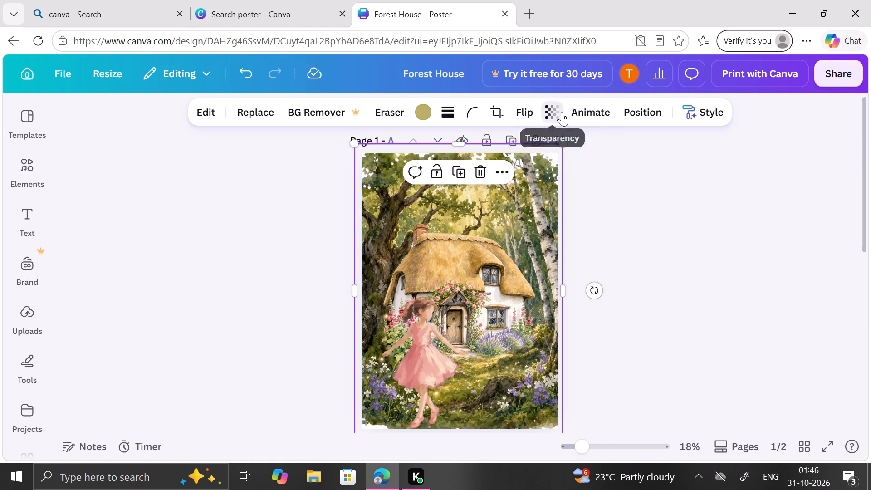
drag(563, 171, 568, 171)
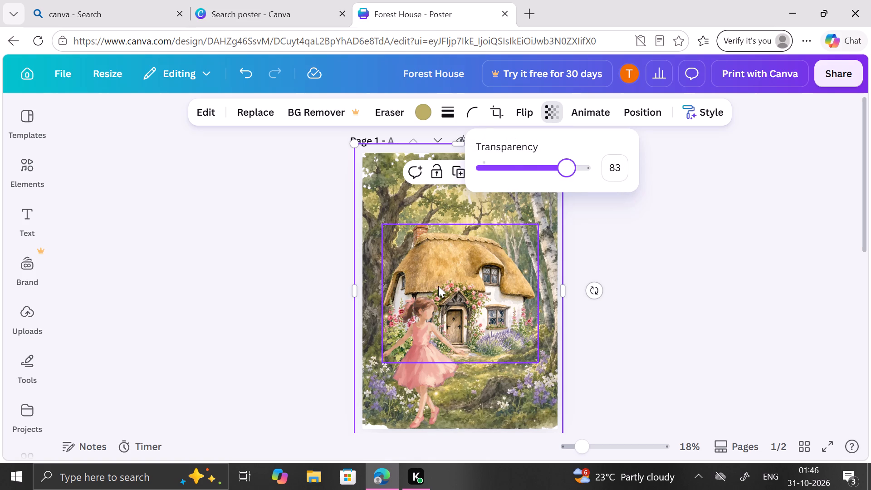
Set the transparency of the thatched cottage image on page 1 to 79.
click(438, 286)
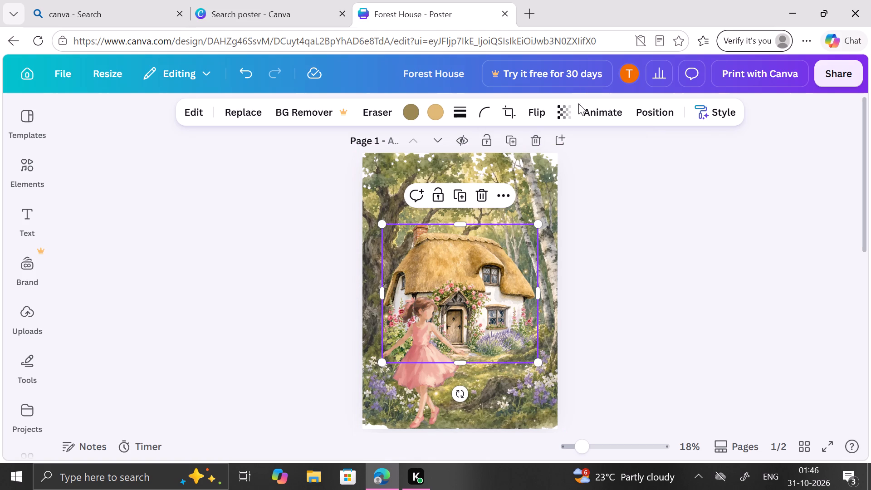
click(578, 107)
click(563, 116)
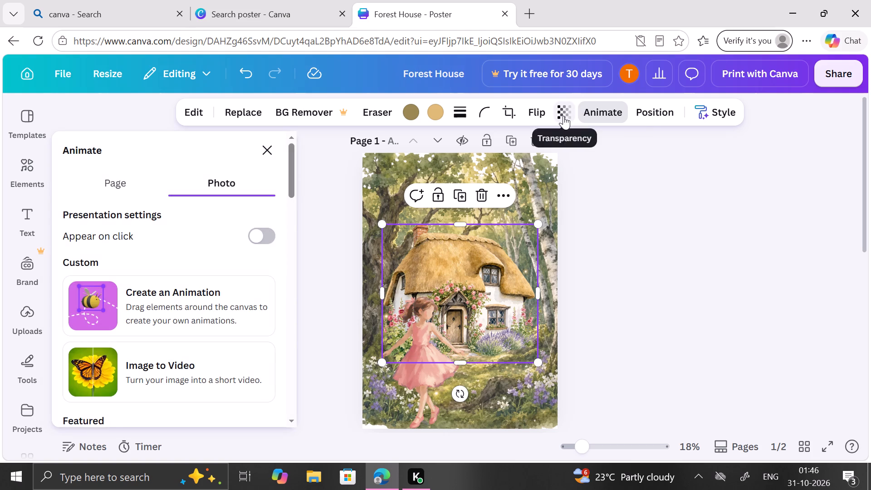
drag(598, 162, 578, 167)
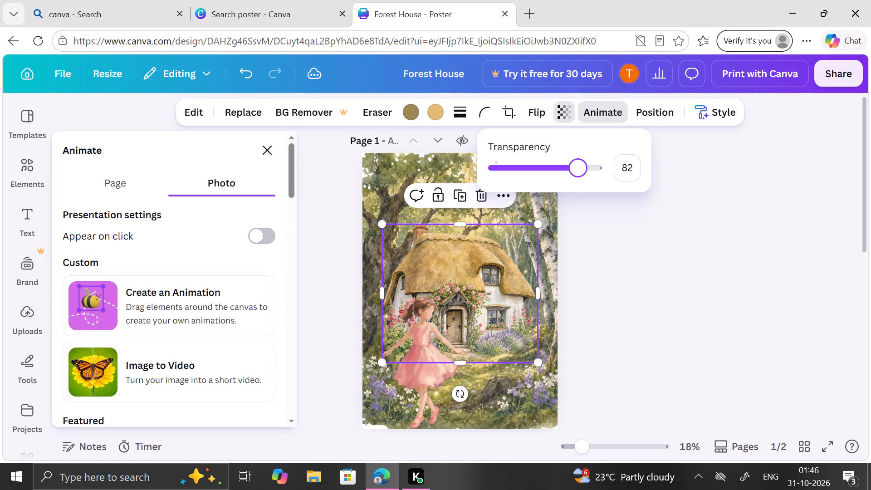
drag(578, 167, 569, 167)
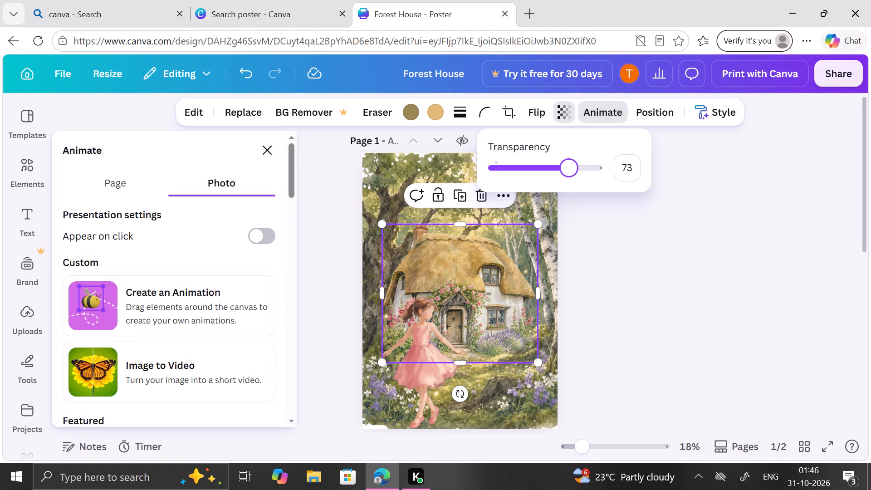
drag(569, 167, 575, 167)
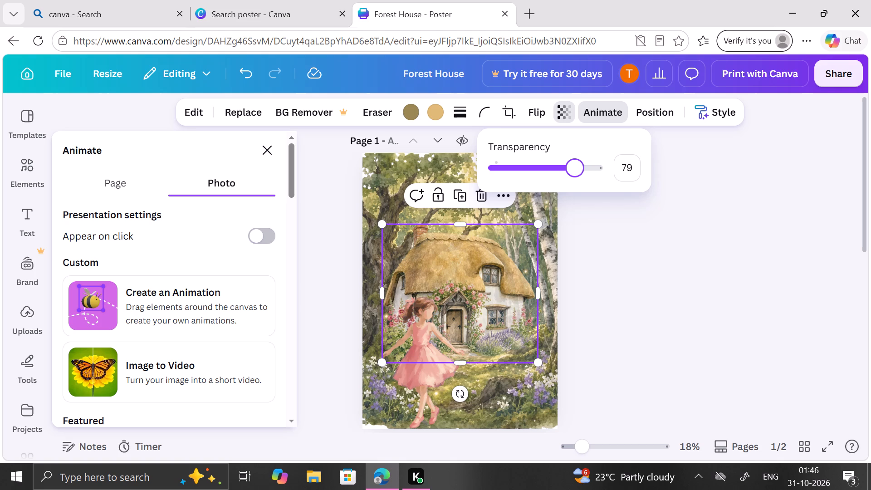
click(619, 254)
Enlarge the girl graphic very slightly and proportionally from her upper corner beside the cottage door, then deselect her.
click(436, 338)
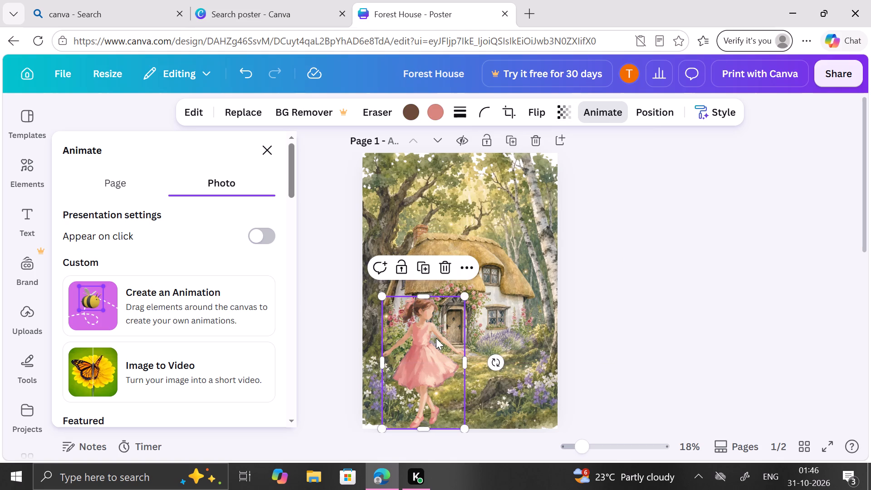
click(647, 269)
click(598, 285)
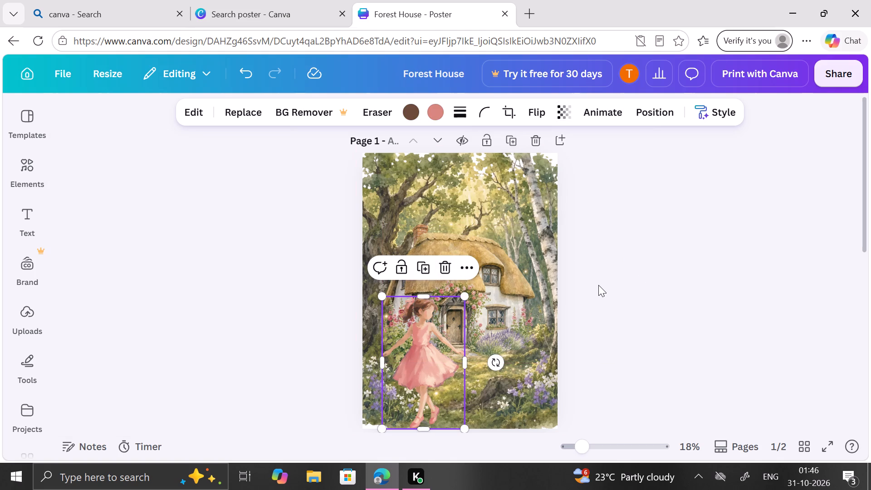
scroll(598, 285, down, 1)
scroll(598, 285, up, 3)
scroll(598, 285, down, 1)
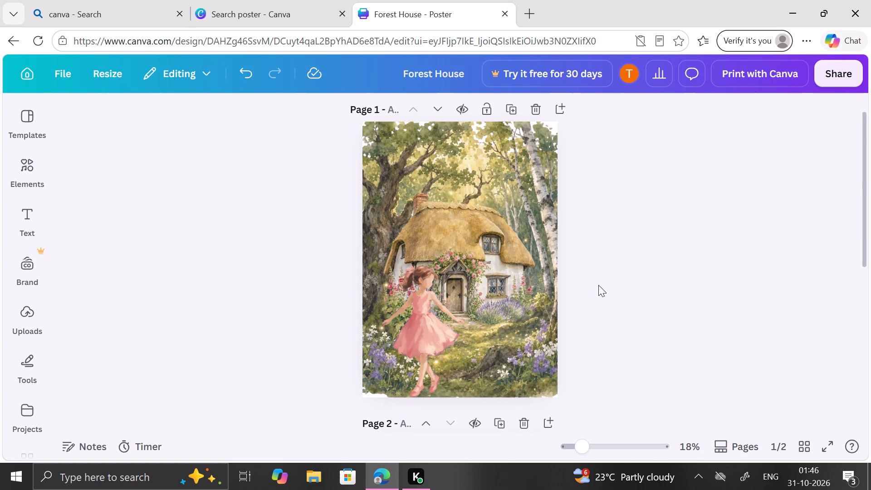
scroll(598, 285, down, 1)
click(430, 305)
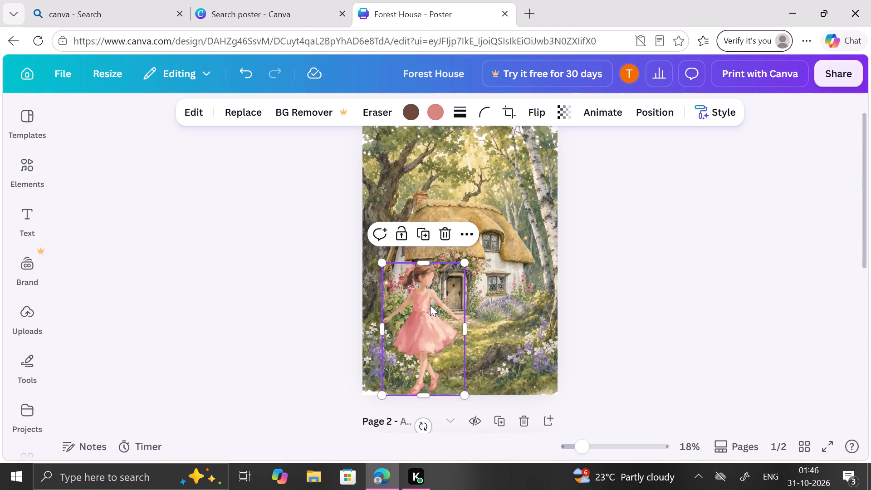
click(466, 262)
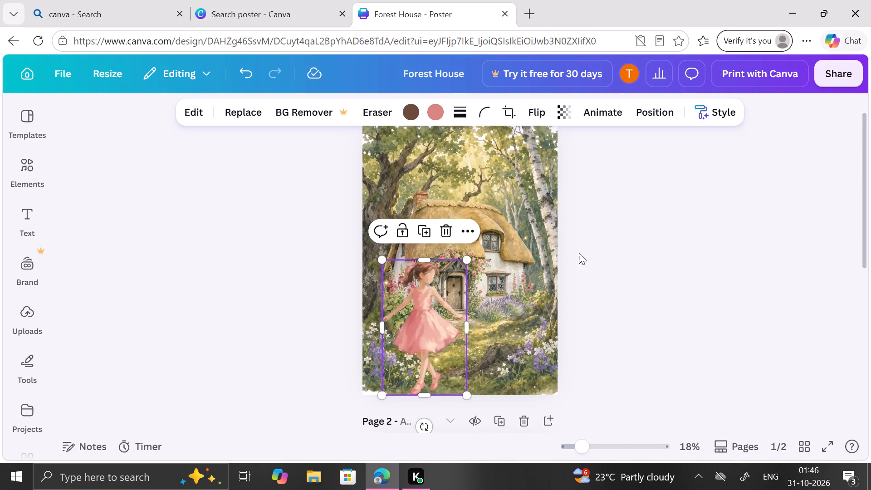
click(586, 252)
Add a blank page directly after page 1.
scroll(539, 339, down, 2)
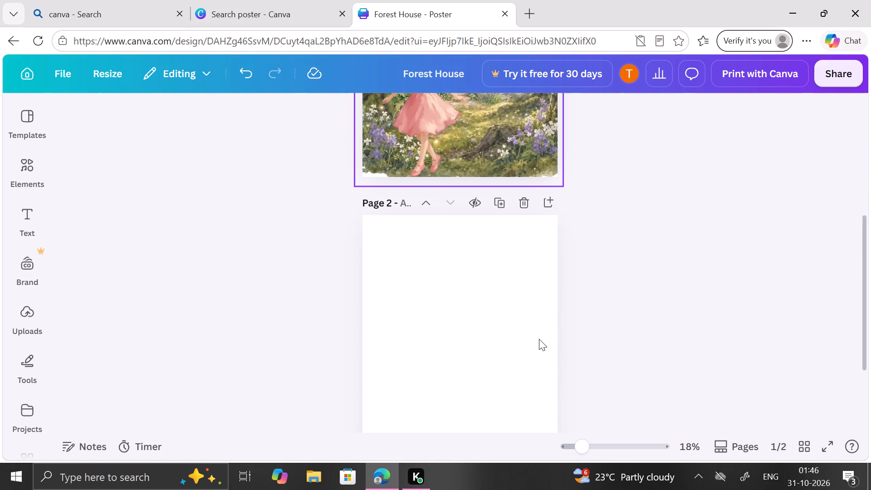
scroll(539, 339, up, 3)
scroll(539, 339, down, 1)
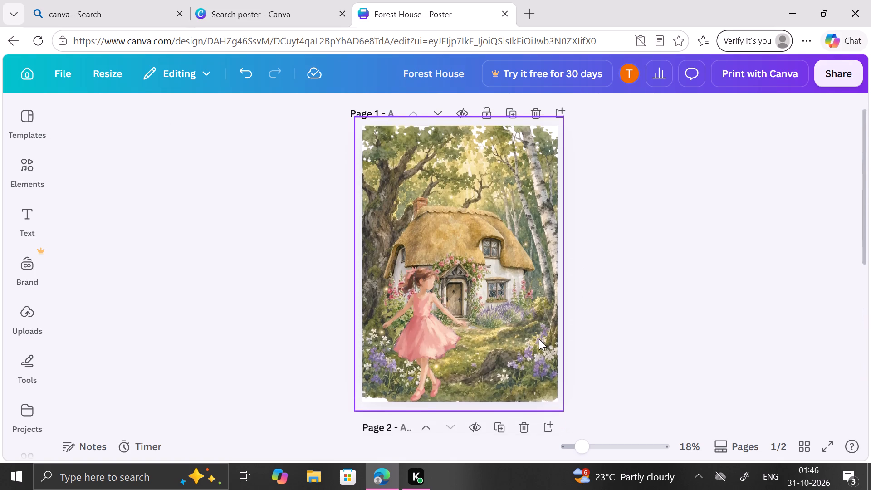
scroll(539, 339, down, 2)
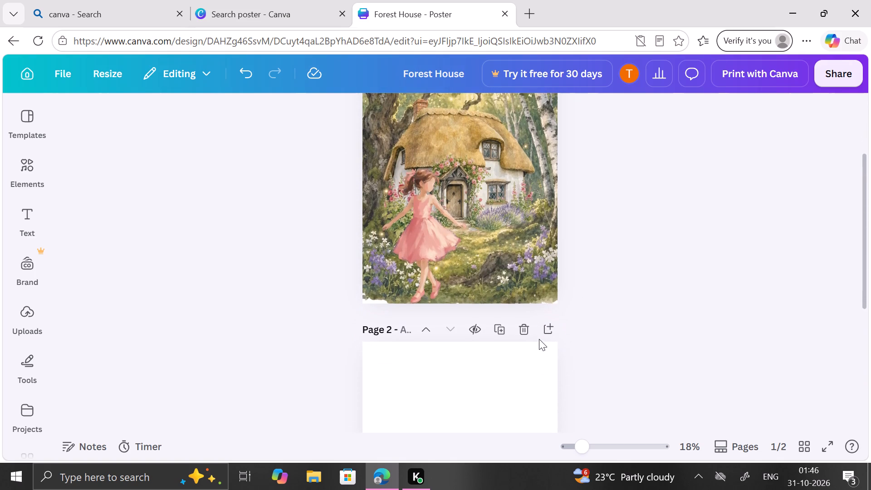
scroll(539, 339, up, 3)
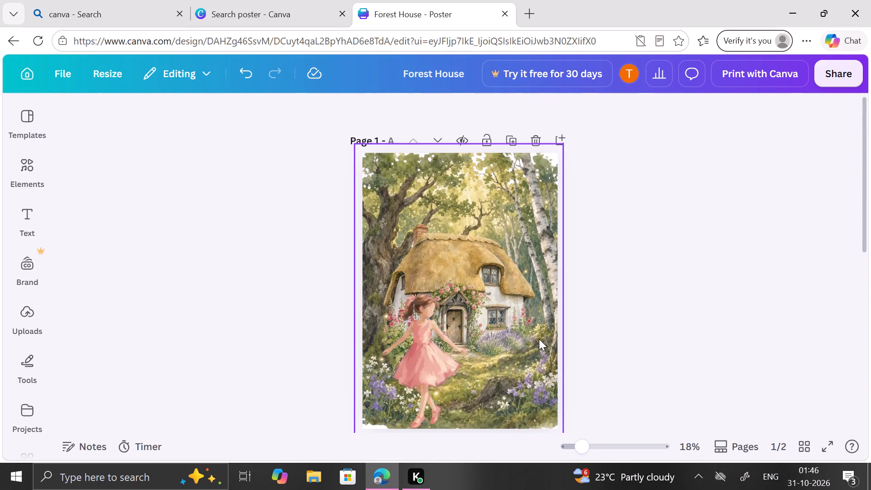
click(537, 221)
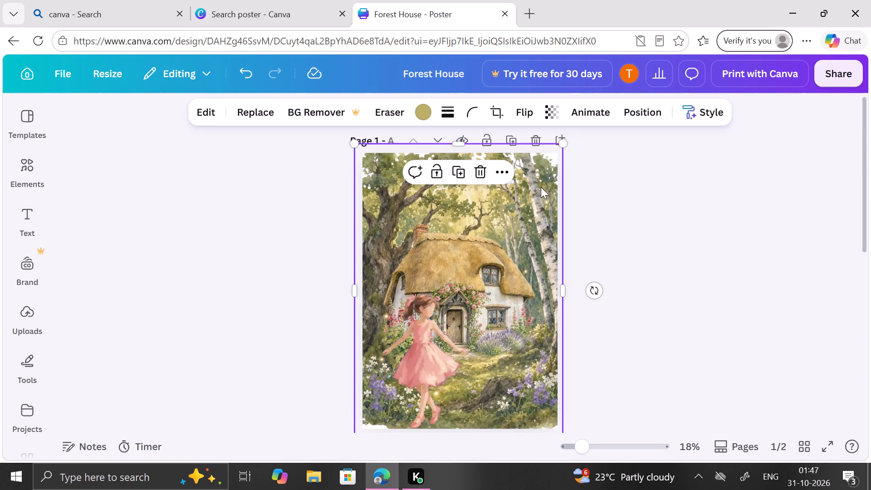
click(604, 138)
click(558, 138)
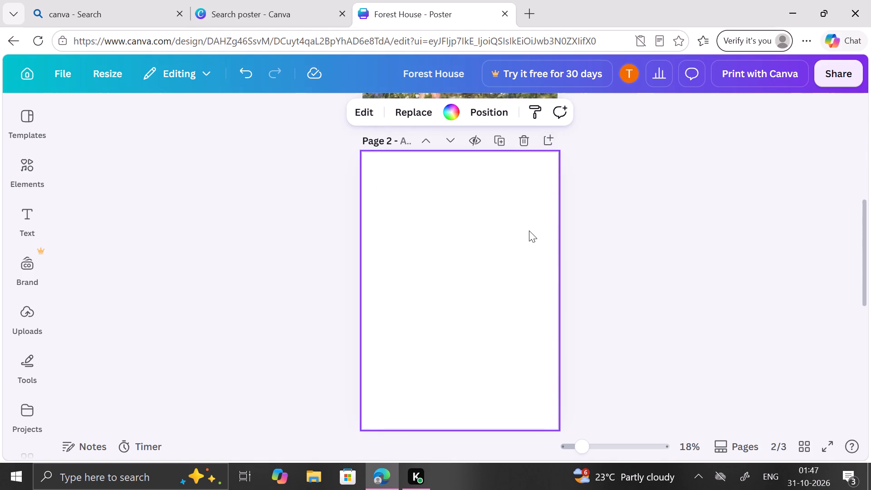
Review the composition of the cottage scene on page 1 and the blank pages that follow it.
scroll(529, 230, down, 4)
scroll(529, 230, up, 3)
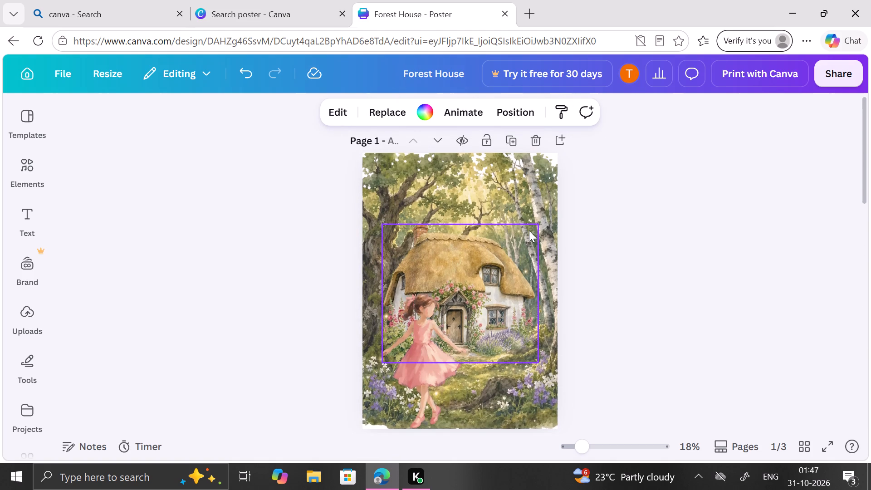
click(604, 228)
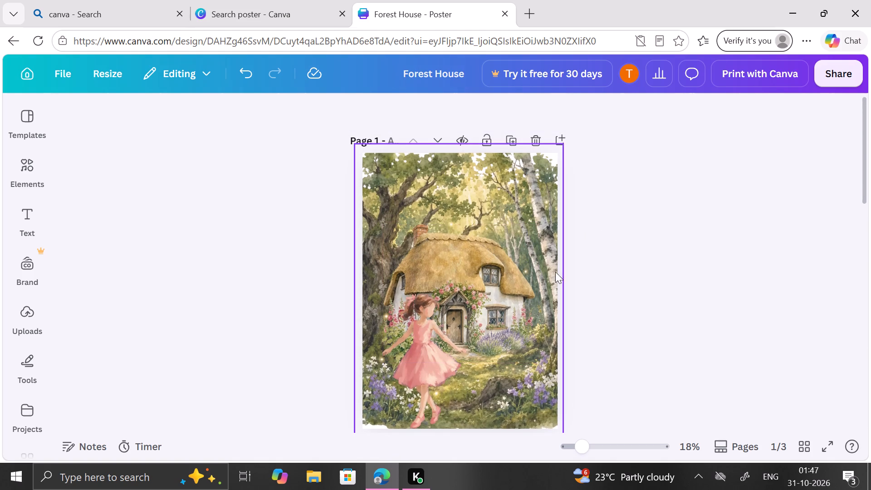
scroll(642, 299, down, 1)
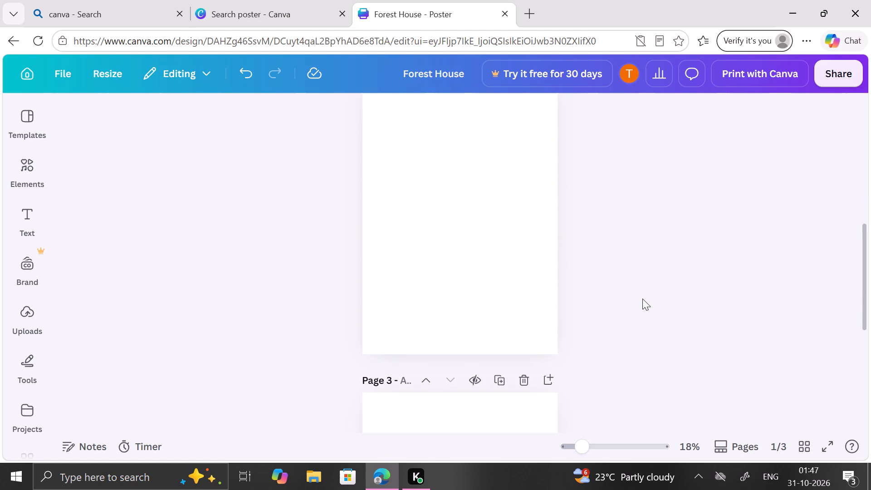
scroll(642, 299, up, 5)
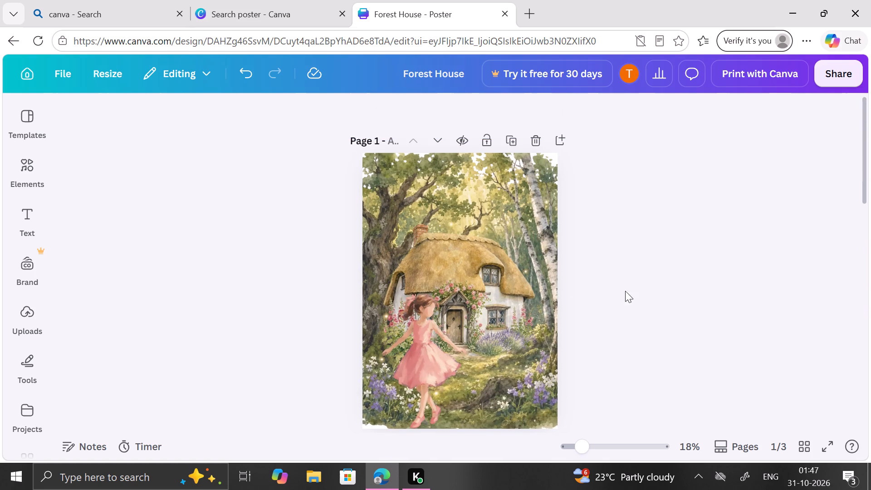
click(457, 202)
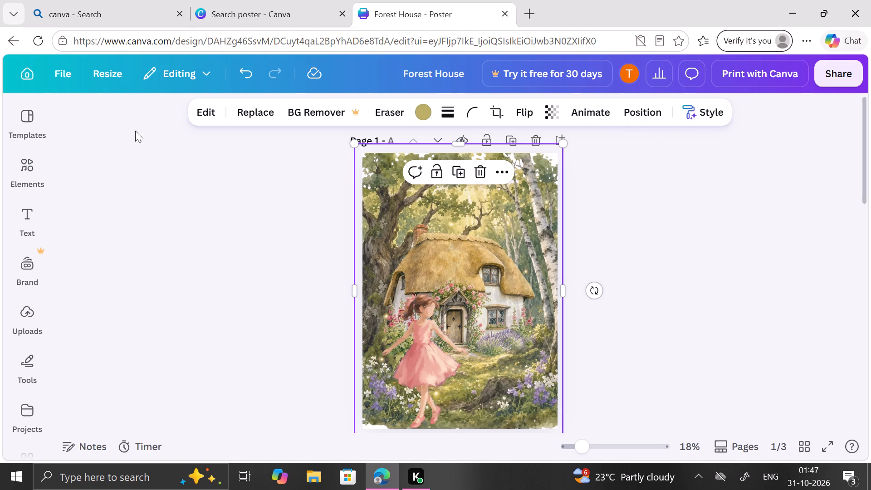
click(155, 186)
scroll(484, 198, down, 1)
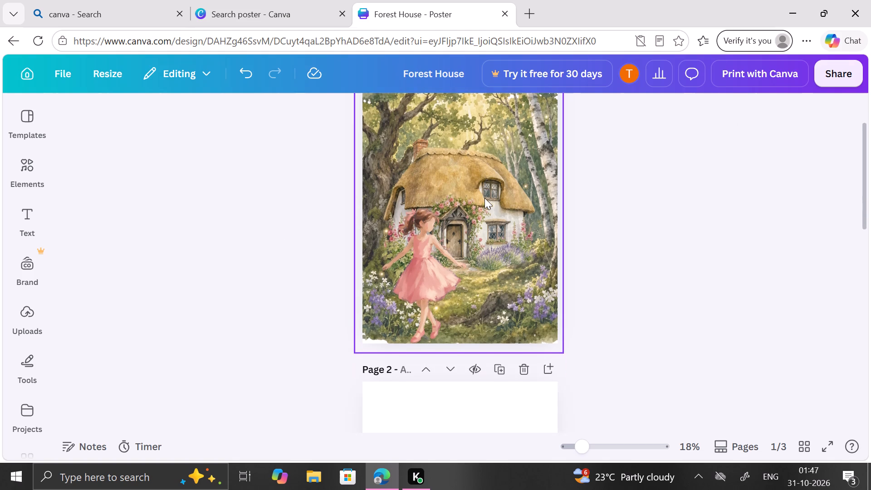
scroll(484, 198, up, 2)
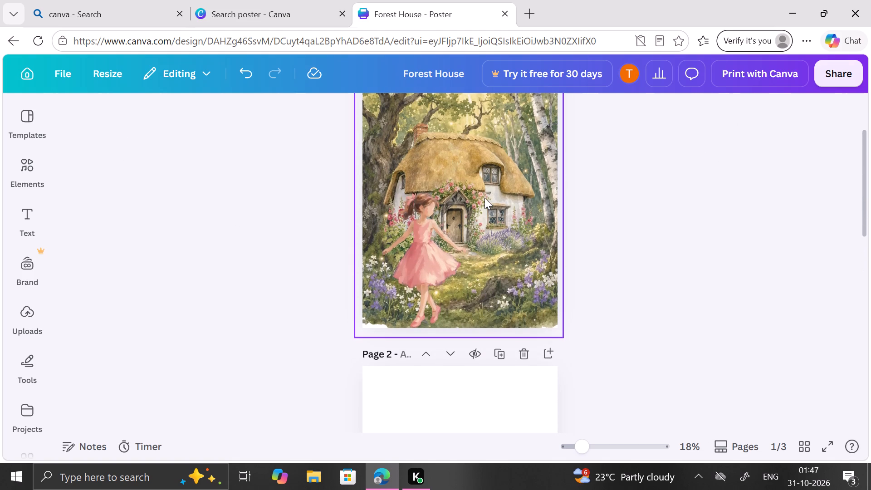
scroll(484, 198, up, 2)
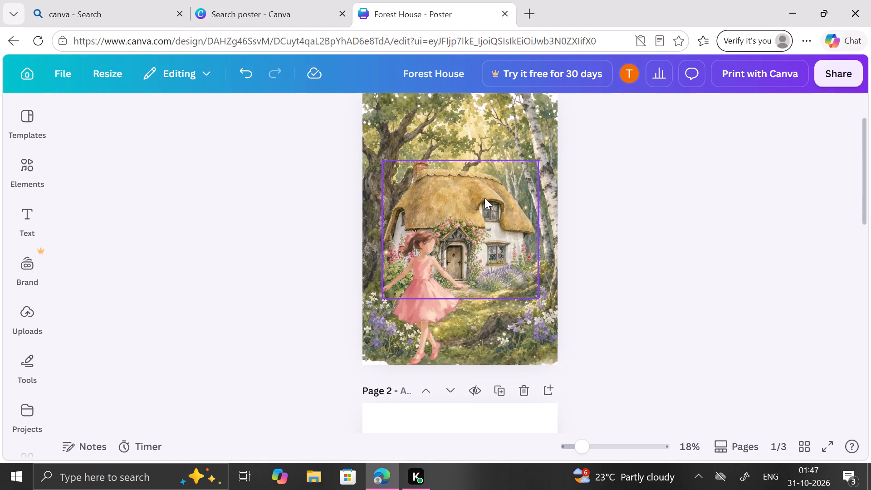
scroll(475, 363, down, 2)
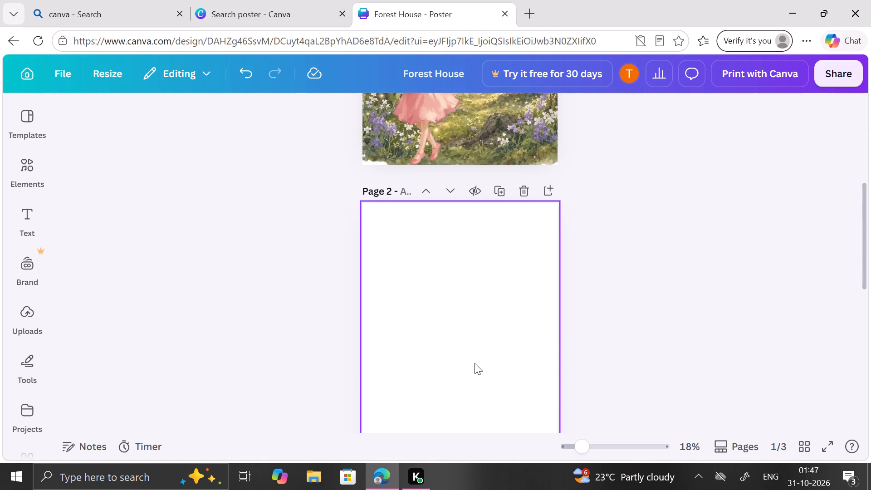
scroll(475, 363, down, 2)
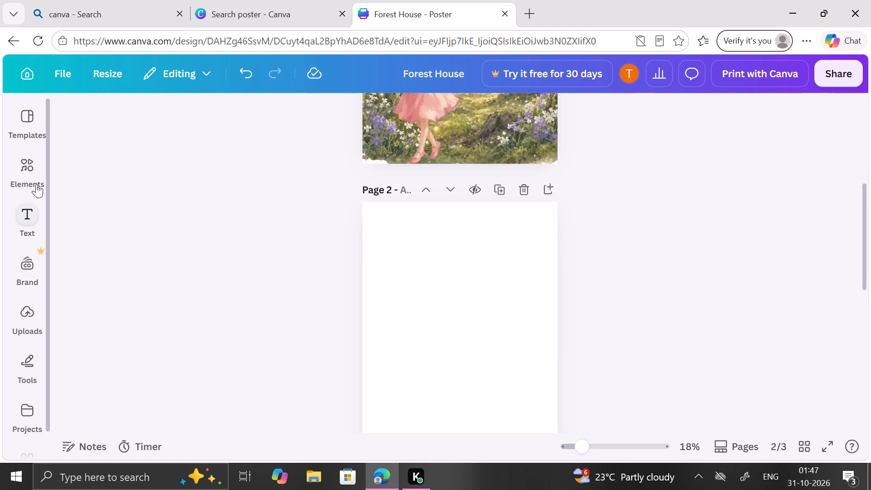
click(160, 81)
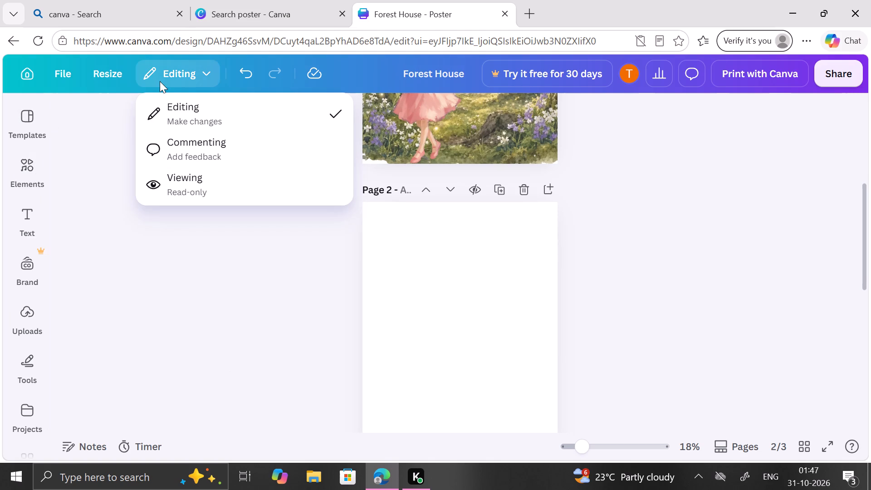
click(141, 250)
Add the white bunny with a pink bow from the girl graphics' recommendations to blank page 2.
click(43, 176)
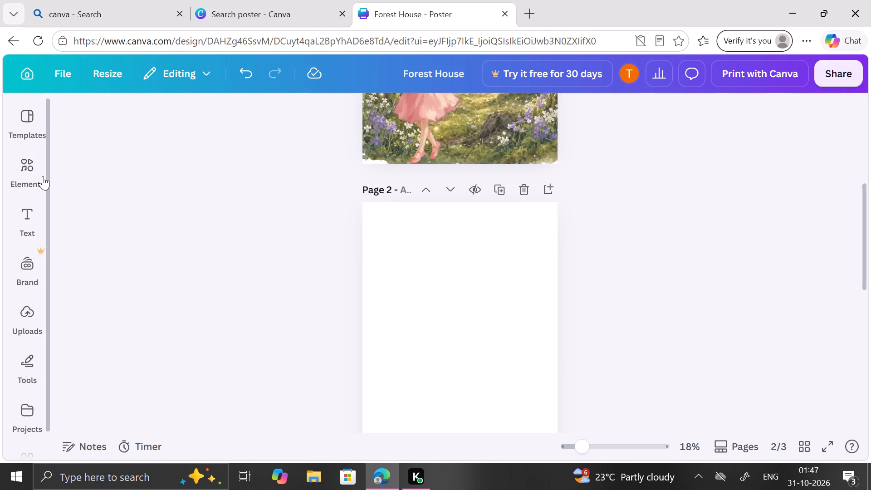
scroll(148, 318, down, 2)
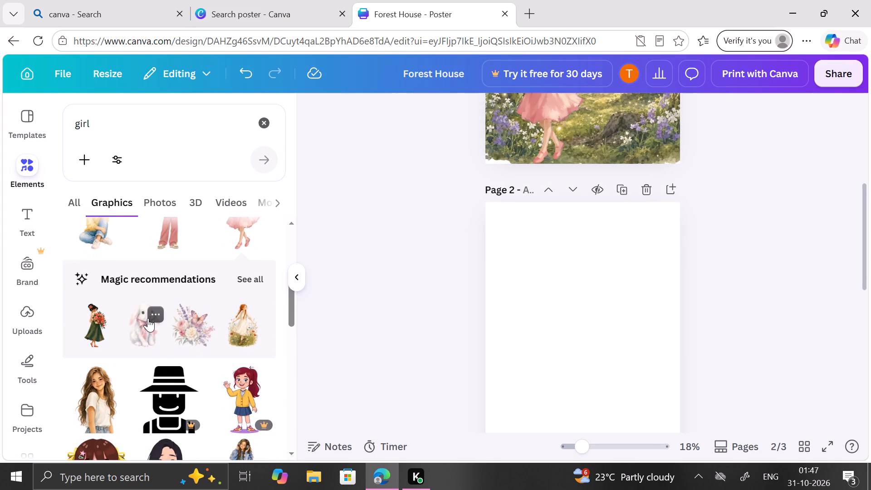
scroll(148, 318, down, 1)
scroll(148, 318, up, 2)
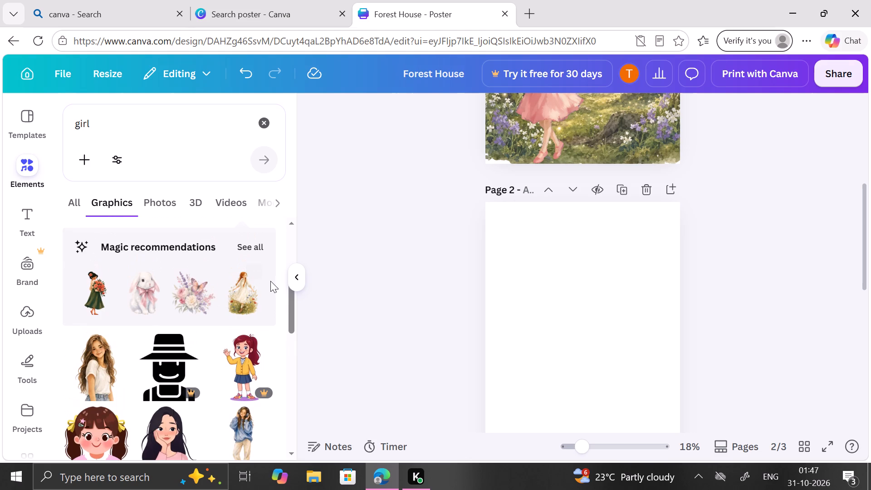
click(255, 282)
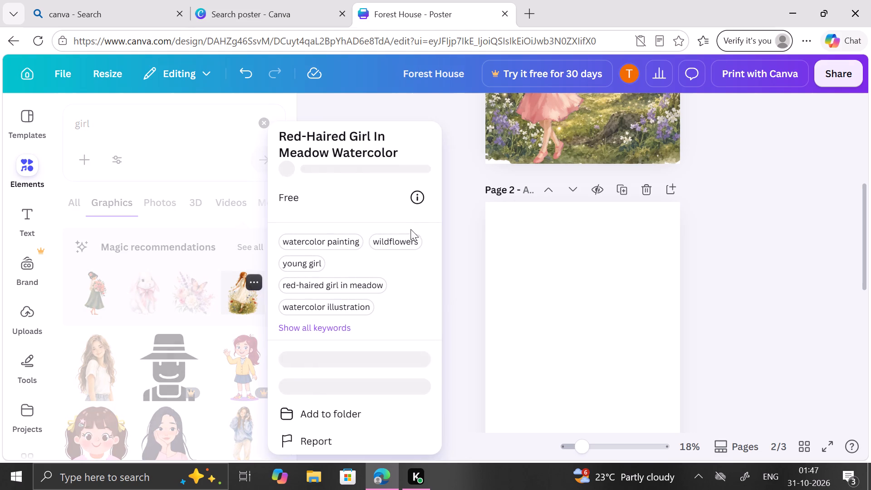
click(260, 201)
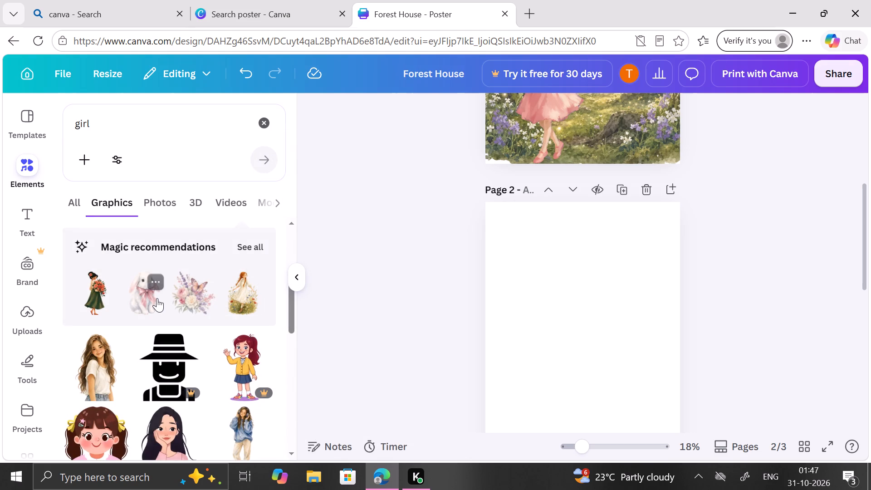
click(157, 298)
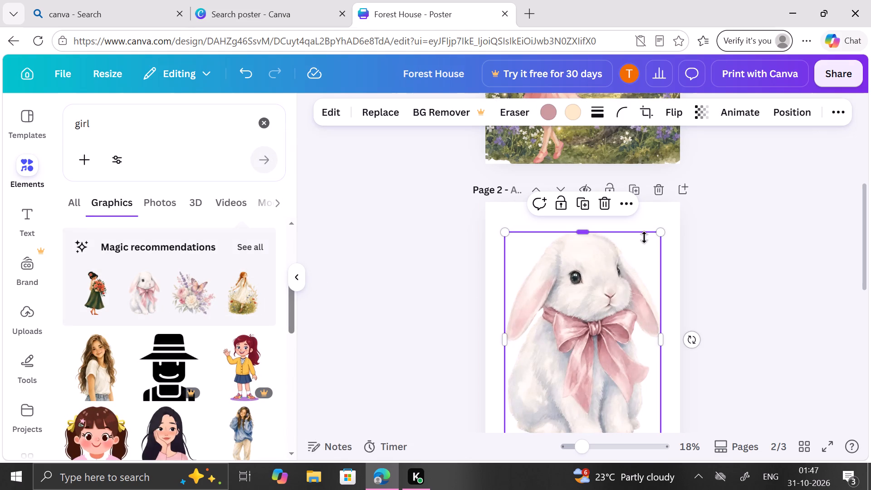
Extend the bunny graphic's upper edge to the top of page 2, and shrink it proportionally to about half the page width.
drag(647, 237, 615, 211)
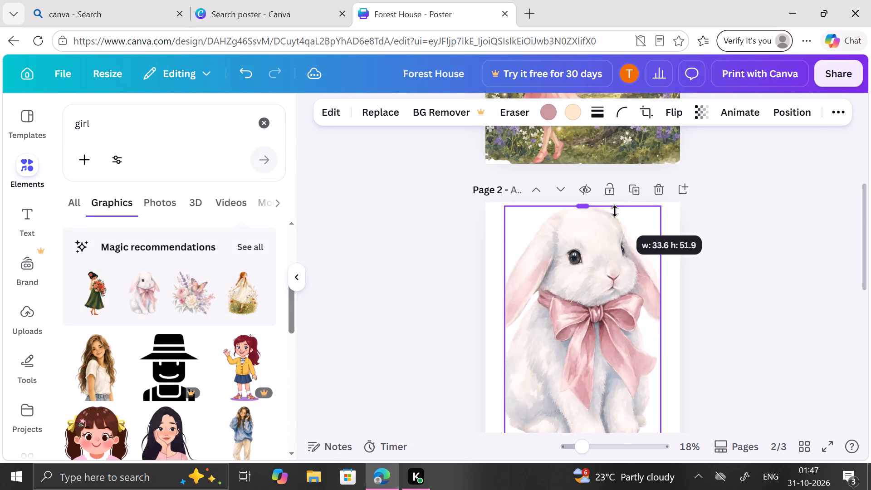
drag(615, 211, 592, 245)
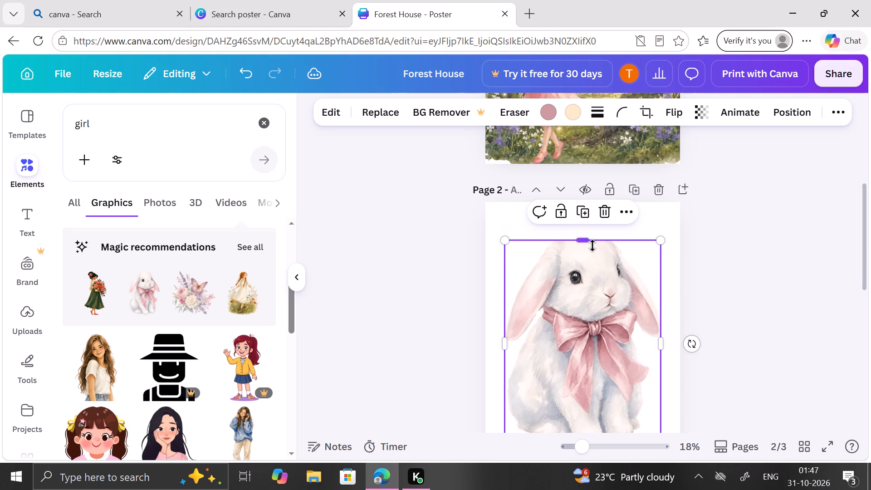
drag(578, 319, 580, 293)
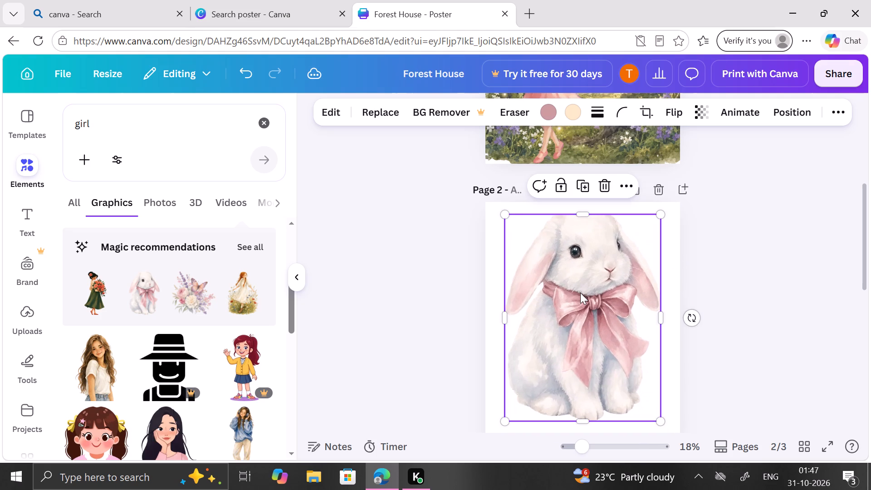
drag(582, 214, 587, 196)
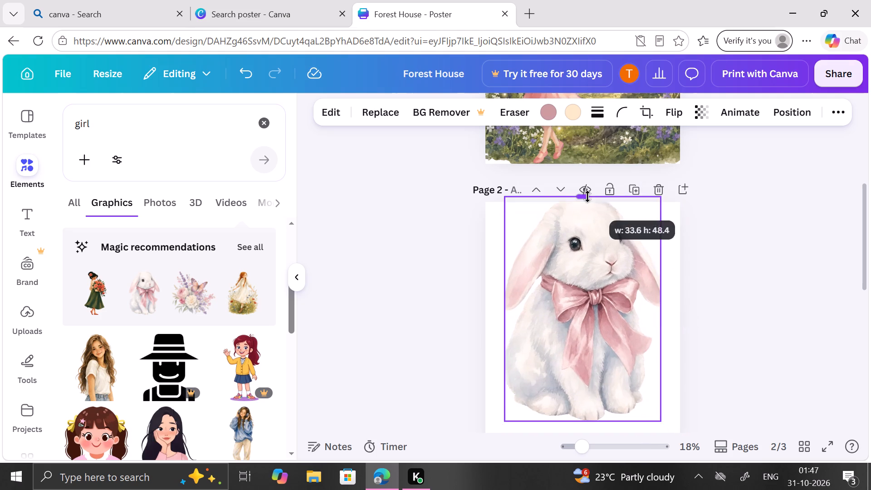
drag(587, 196, 593, 195)
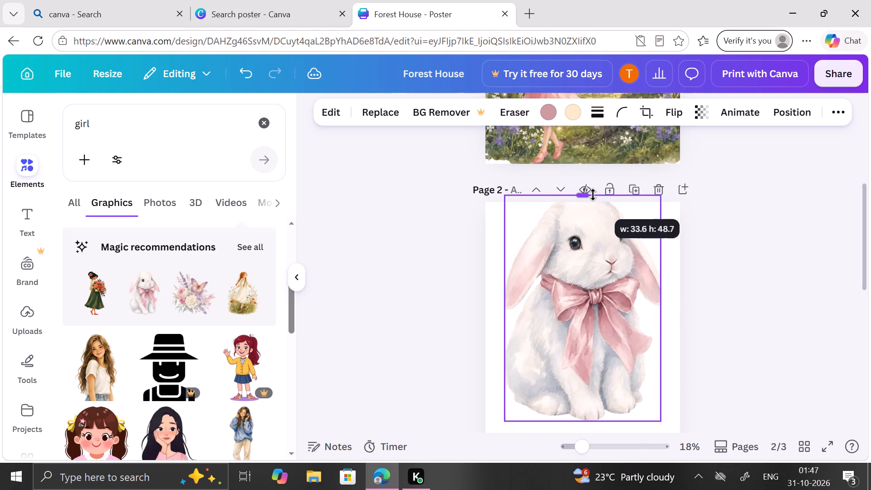
drag(593, 195, 593, 203)
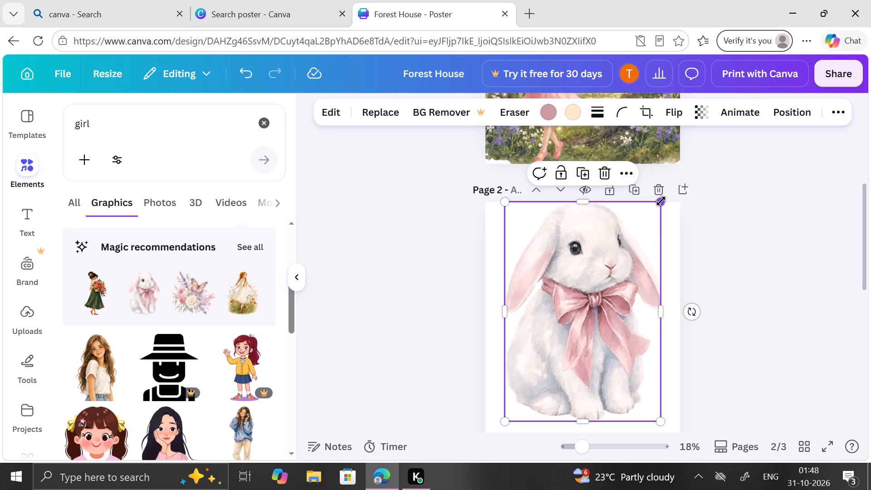
drag(661, 201, 620, 284)
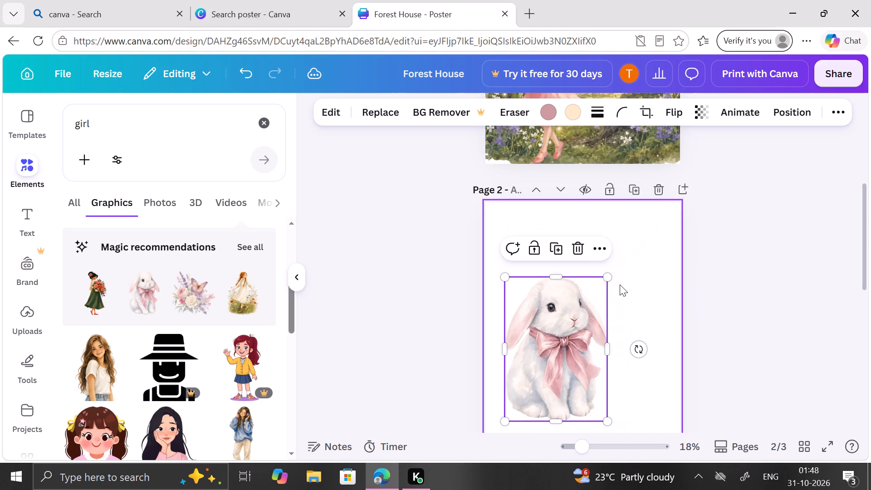
Place the bunny in the lower-left corner of page 2, shrink it slightly, and deselect it.
scroll(680, 265, down, 2)
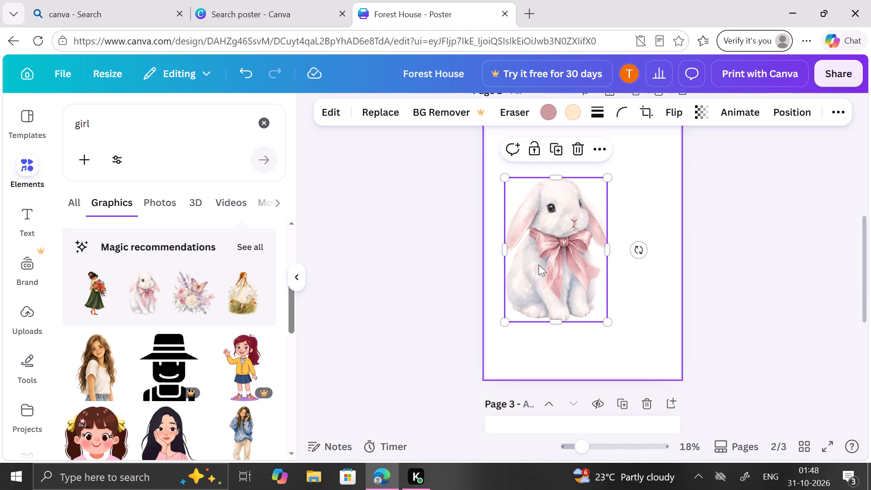
drag(537, 265, 534, 326)
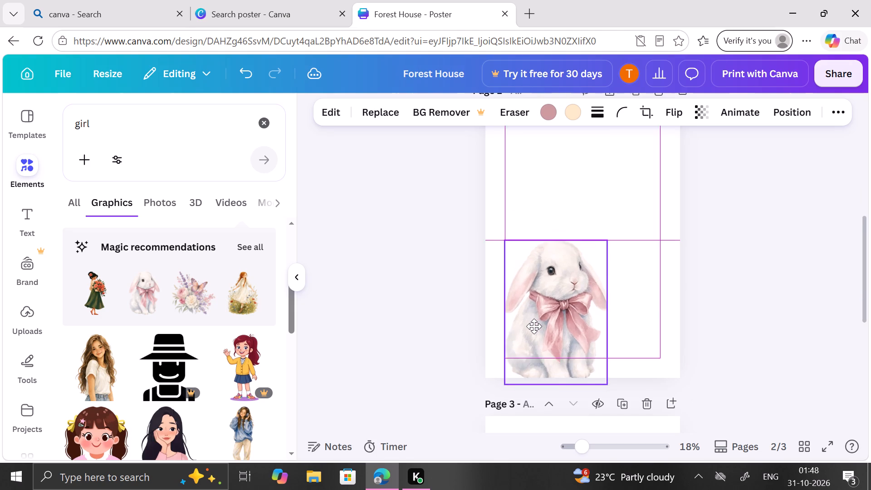
drag(534, 326, 528, 320)
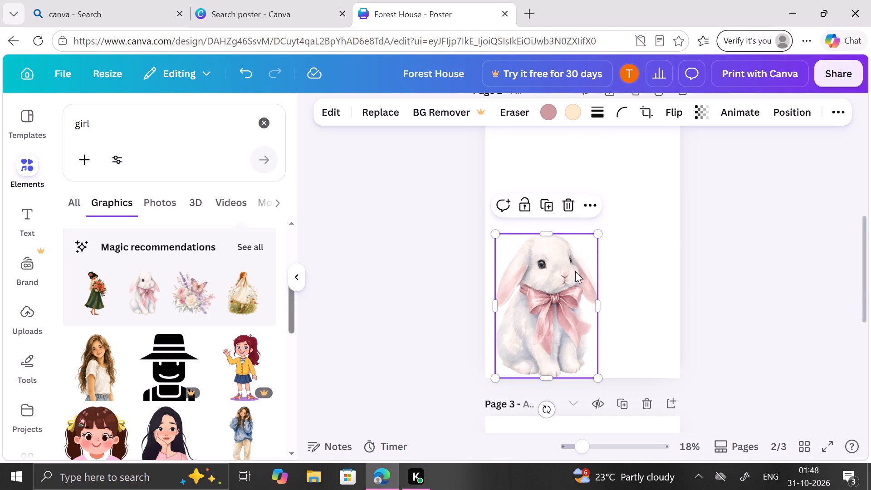
drag(595, 236, 594, 248)
click(523, 142)
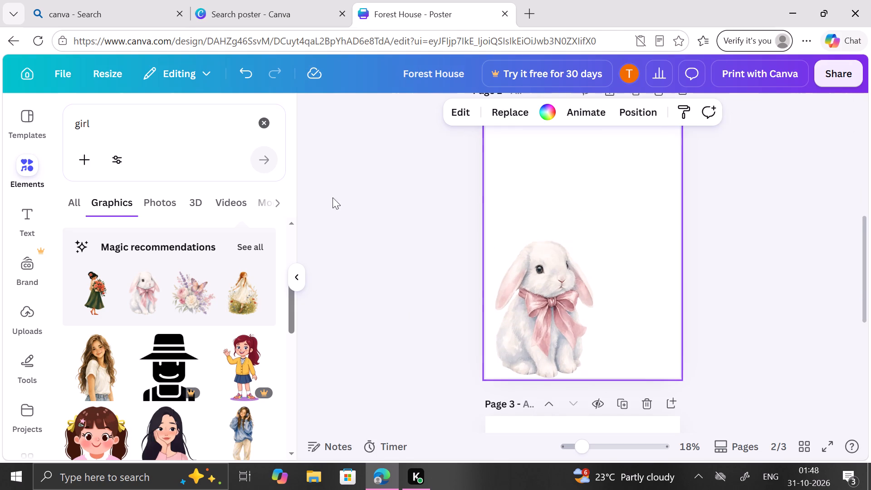
Search the elements for "forest" and add the free graphic of green leafy branches framing a corner to page 2.
click(261, 121)
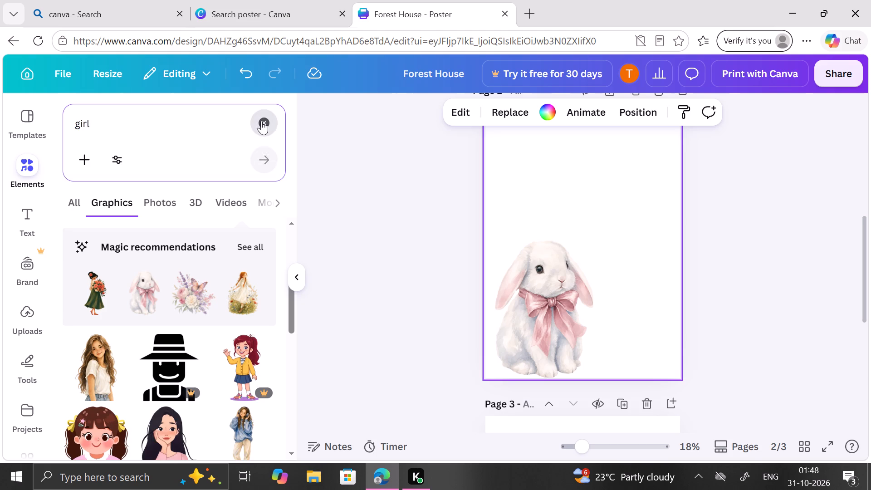
click(217, 122)
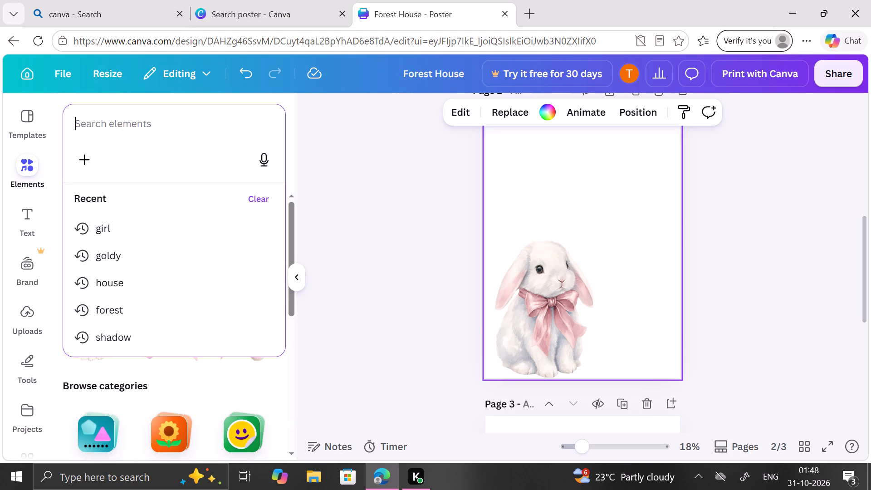
text(forest)
key(space)
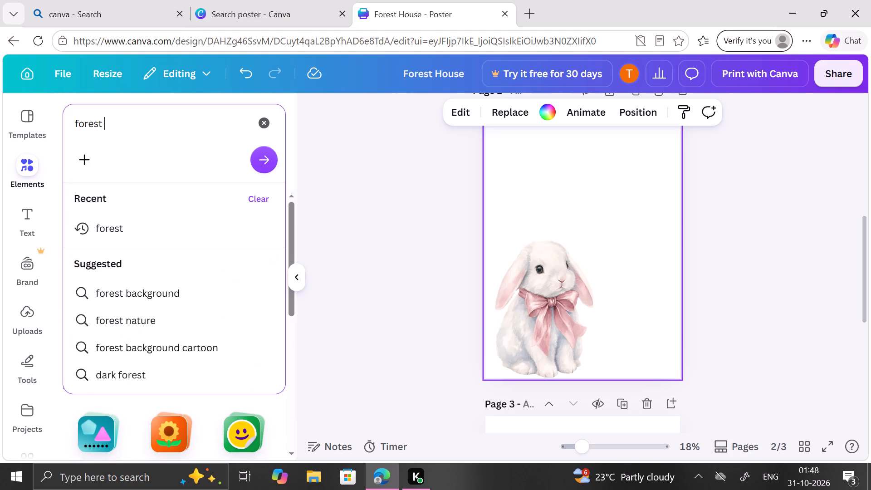
key(Return)
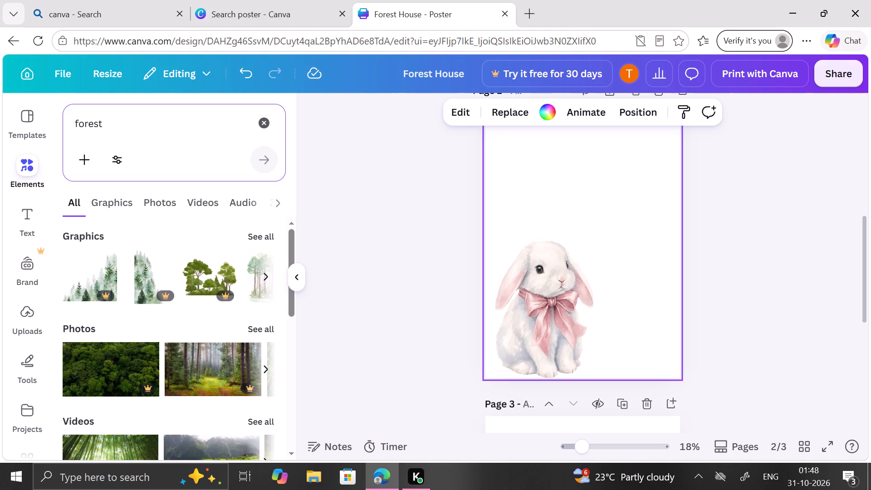
click(251, 237)
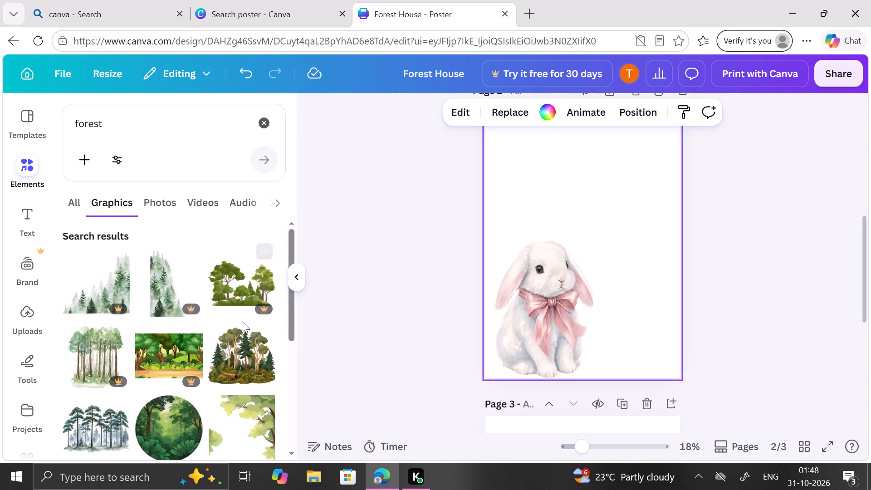
scroll(242, 321, down, 1)
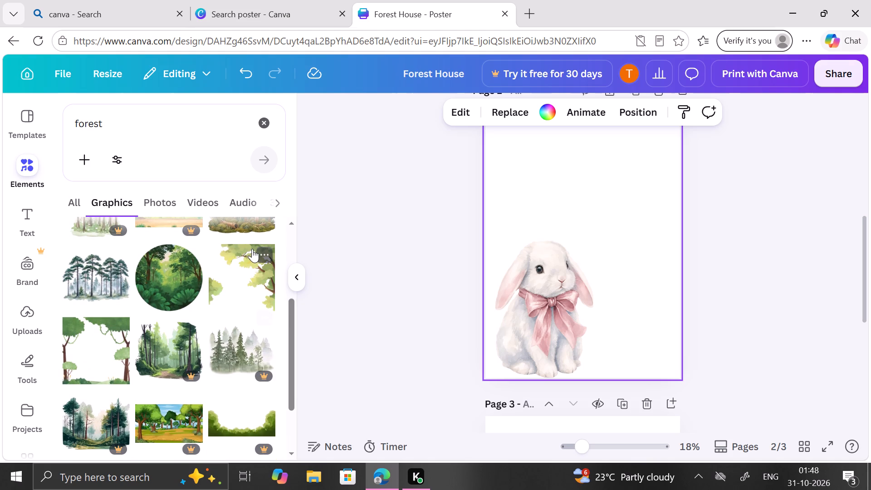
click(252, 258)
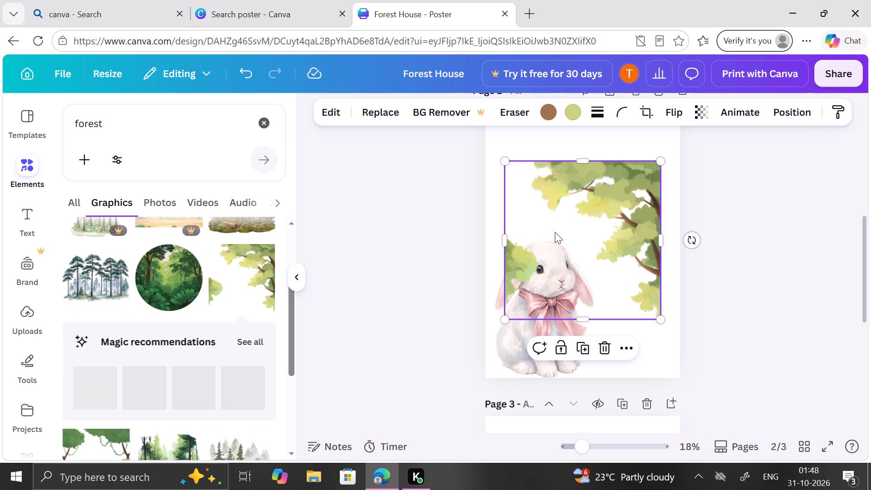
Enlarge the leafy branches graphic toward the left and top edges of page 2, to about 38 wide and 48 high.
scroll(519, 197, up, 1)
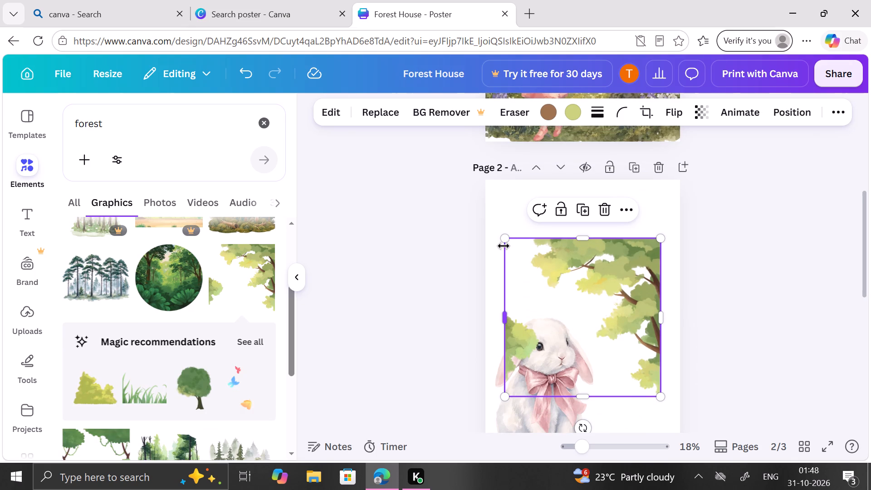
drag(507, 241, 508, 219)
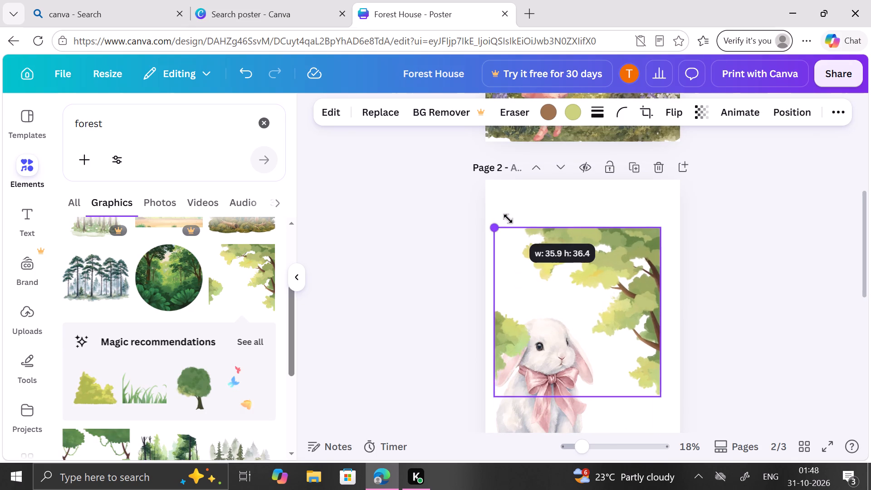
drag(508, 219, 541, 172)
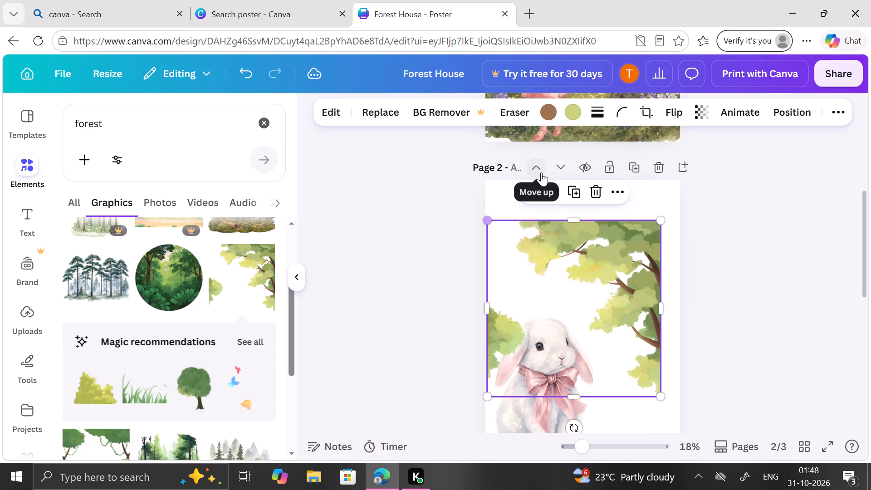
drag(575, 222, 585, 187)
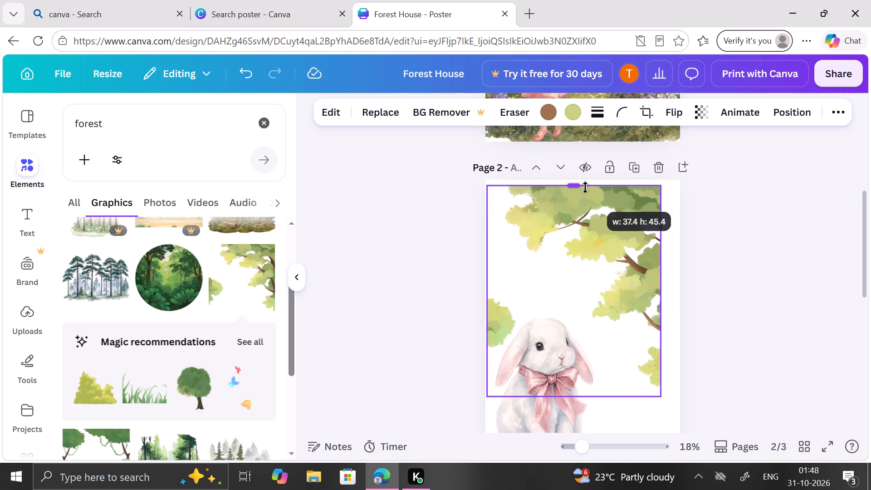
drag(585, 187, 597, 182)
drag(661, 184, 730, 230)
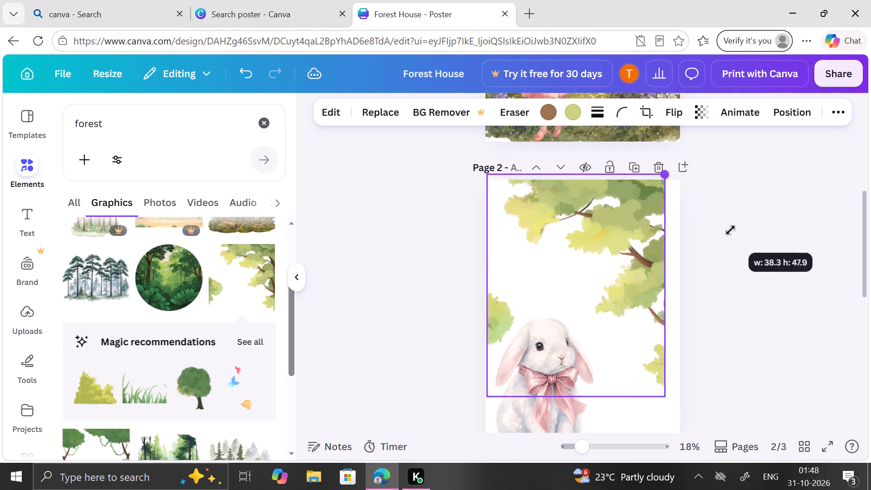
drag(730, 230, 732, 232)
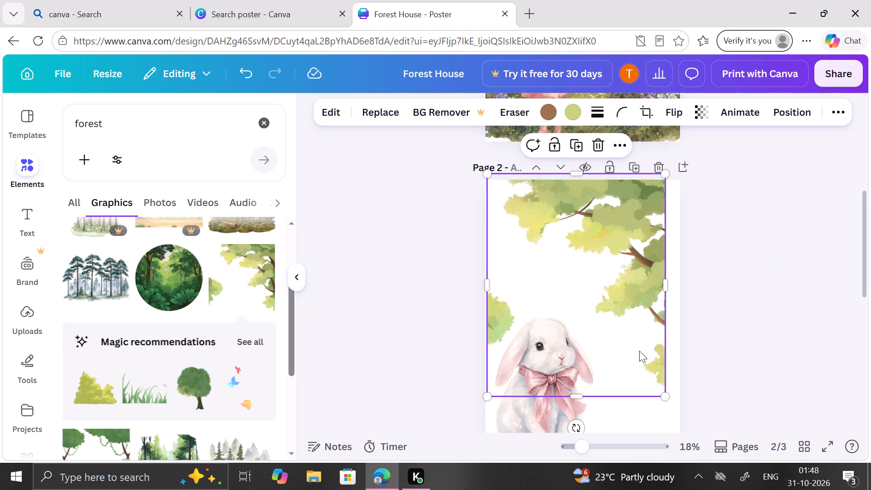
Enlarge the leafy branches graphic past the side and bottom edges of page 2, to about 48.8 wide and 64.5 high.
drag(584, 397, 594, 447)
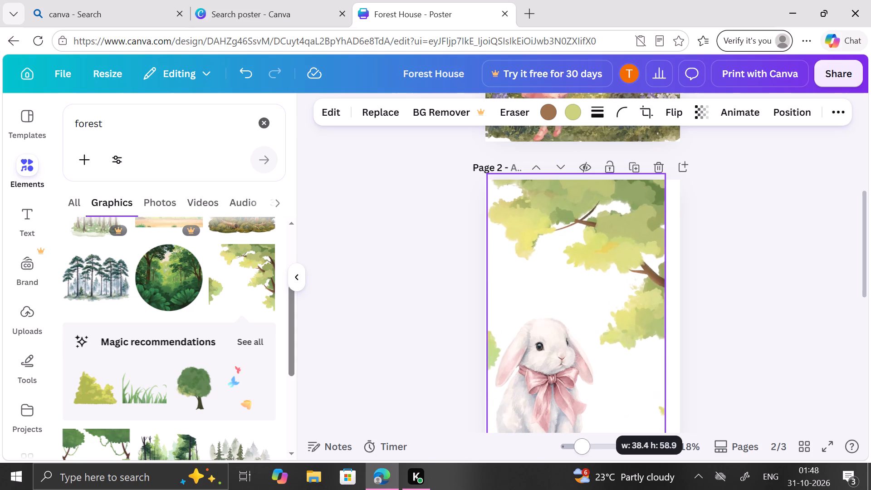
drag(594, 447, 614, 470)
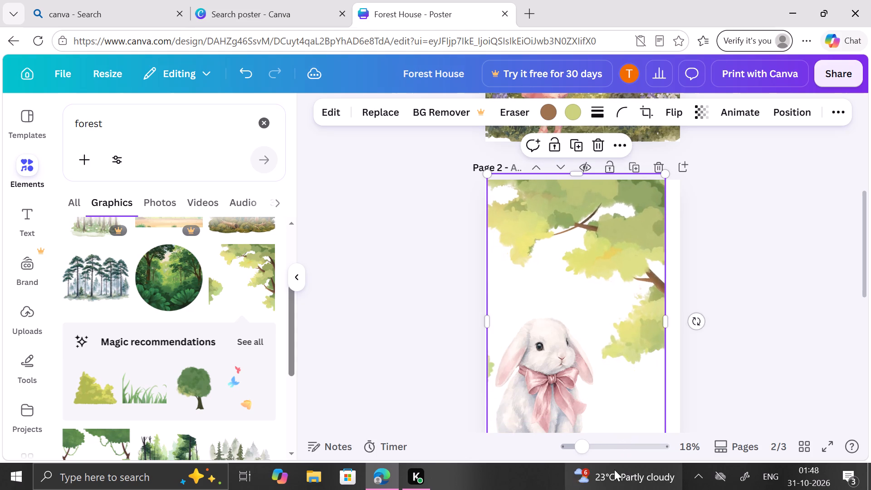
click(145, 362)
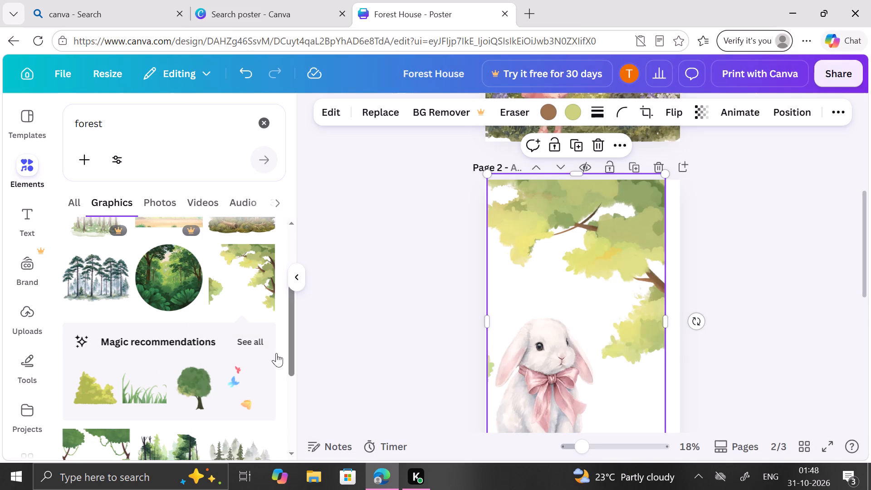
scroll(730, 365, down, 1)
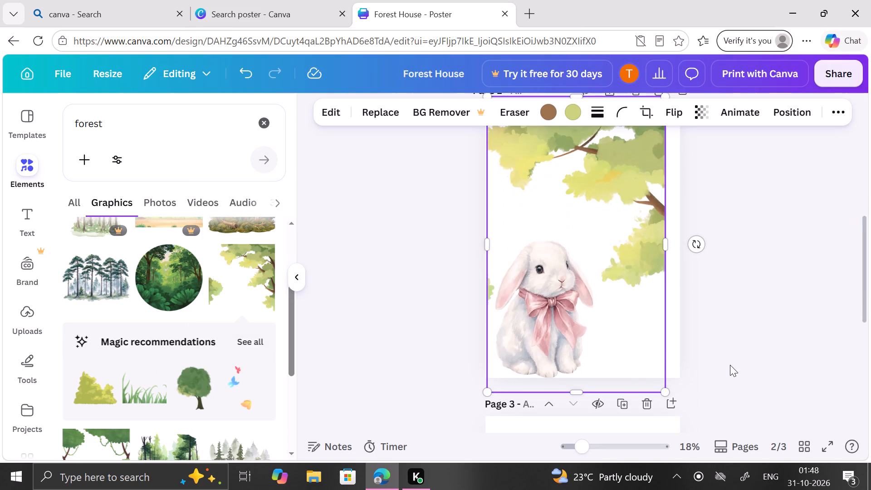
drag(664, 389, 705, 378)
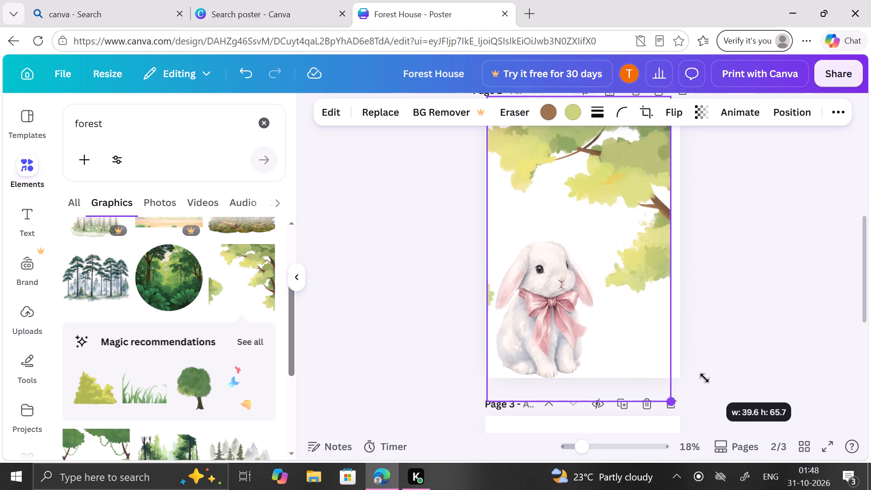
drag(705, 378, 708, 381)
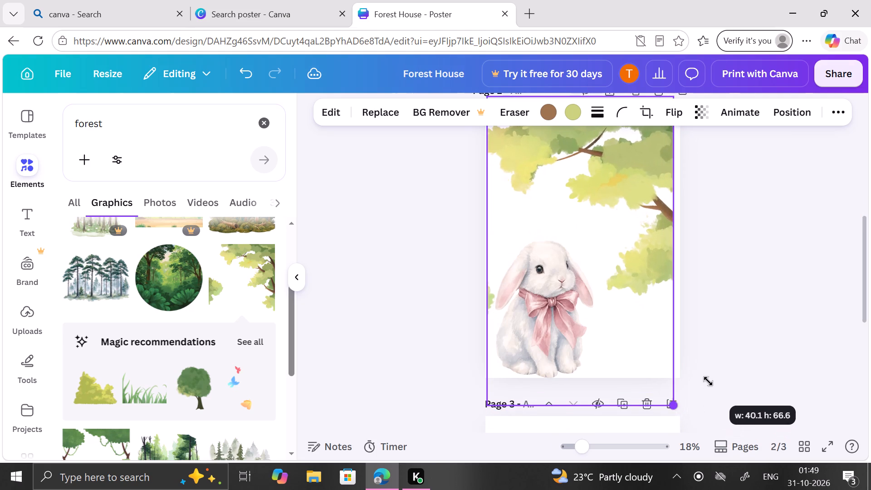
drag(708, 381, 722, 359)
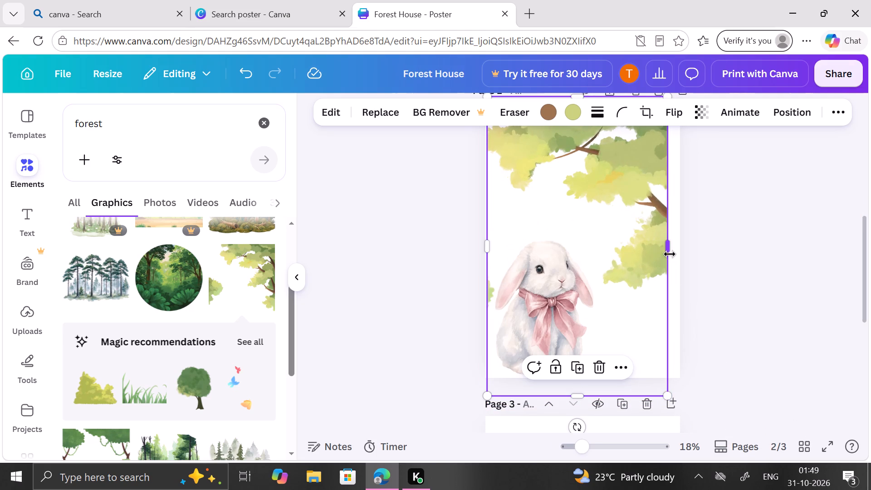
drag(670, 254, 693, 248)
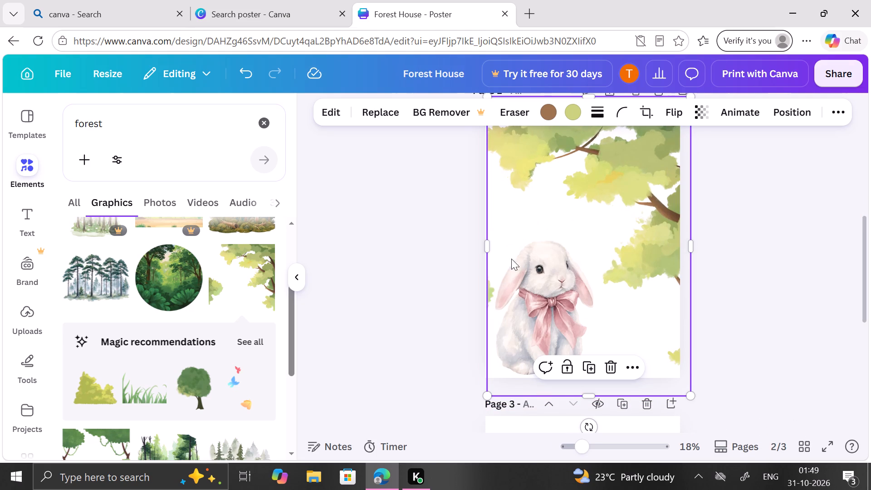
drag(488, 246, 465, 255)
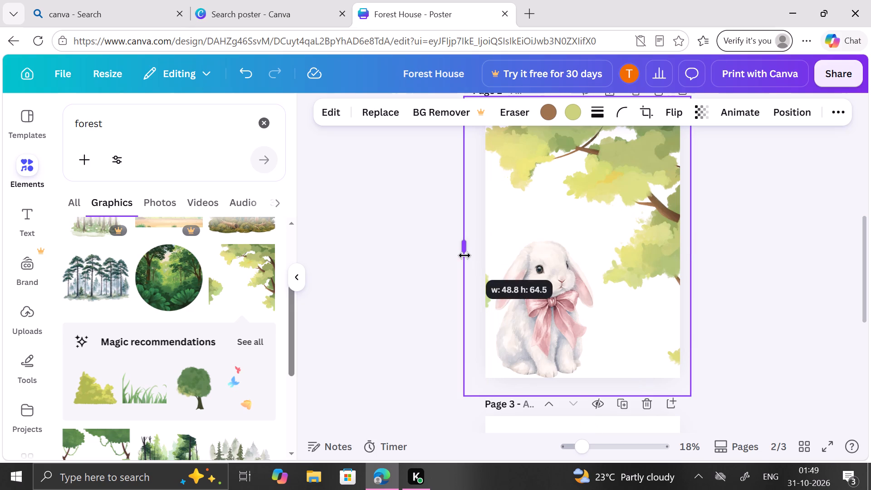
click(755, 196)
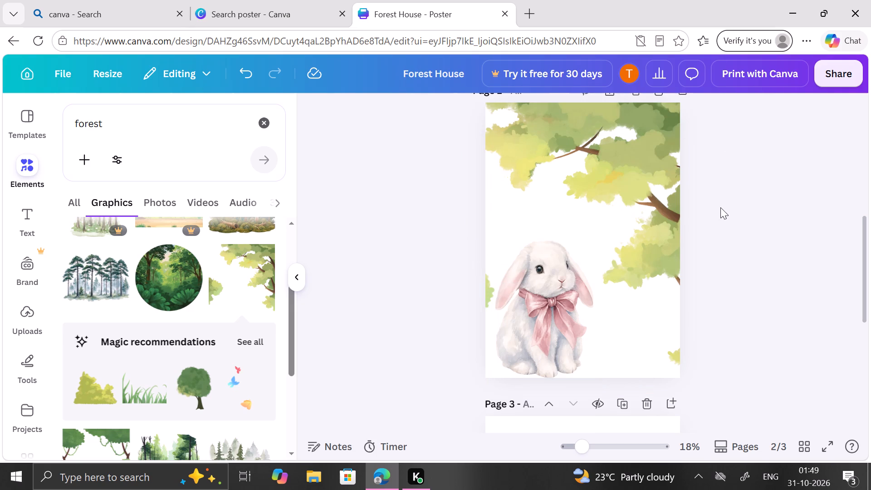
Examine the page 2 composition against the other pages of the poster.
scroll(720, 207, up, 3)
scroll(720, 207, down, 5)
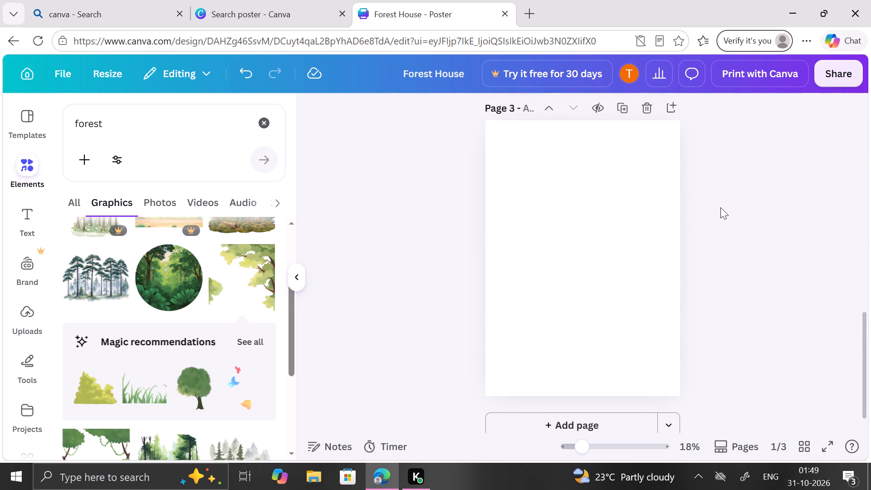
scroll(720, 207, up, 5)
scroll(723, 201, down, 1)
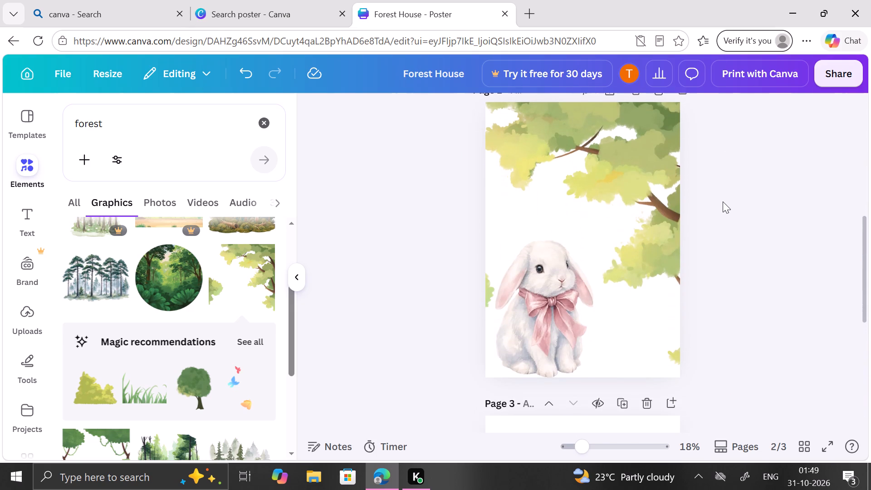
scroll(723, 201, down, 3)
scroll(723, 201, up, 1)
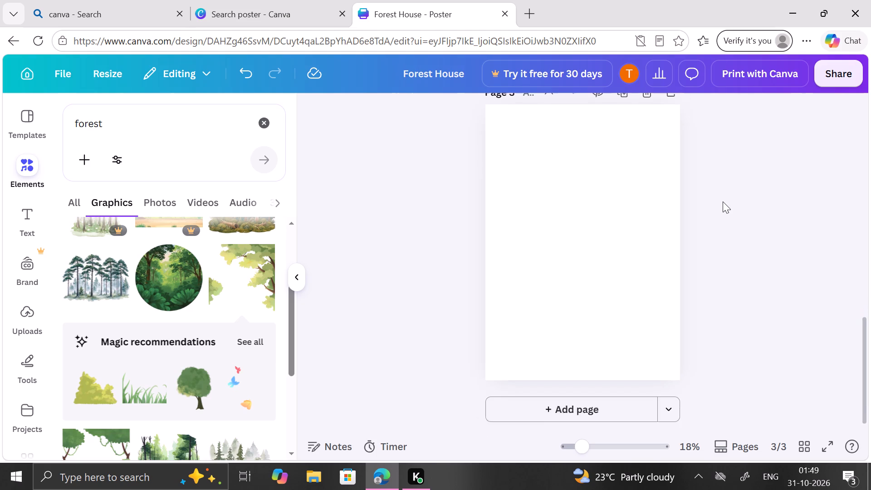
scroll(723, 201, up, 2)
scroll(723, 201, down, 4)
scroll(723, 201, up, 2)
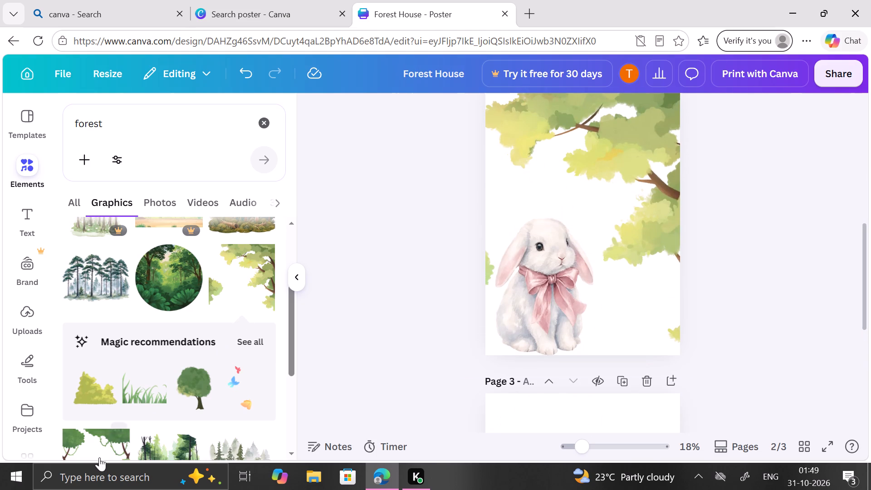
Add the recommended green grass graphic along the bottom of page 2 and widen it past both side edges.
click(154, 401)
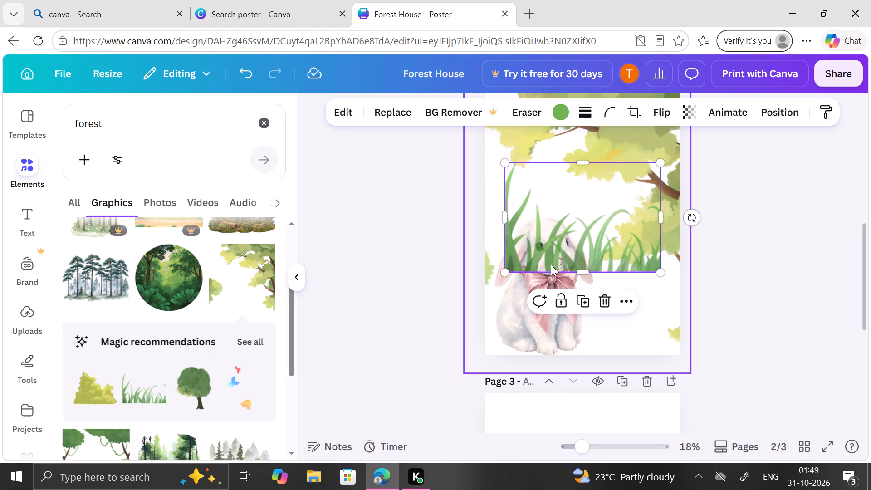
drag(593, 220, 573, 311)
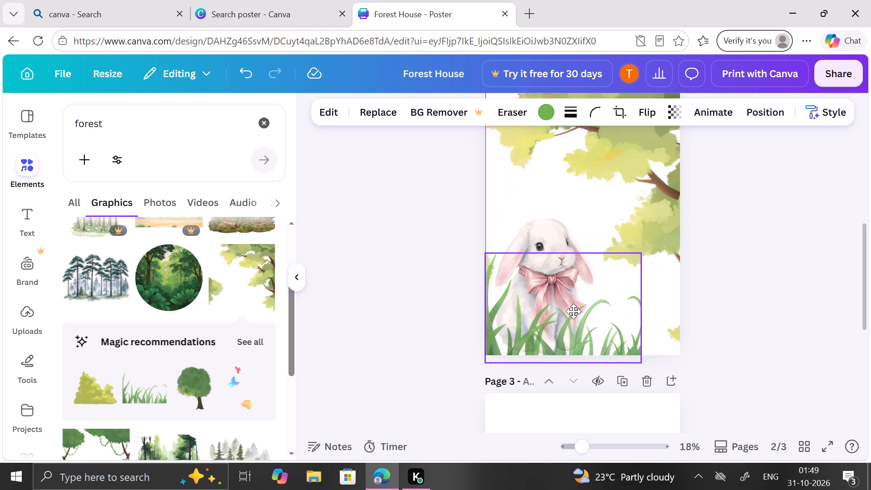
drag(573, 311, 573, 315)
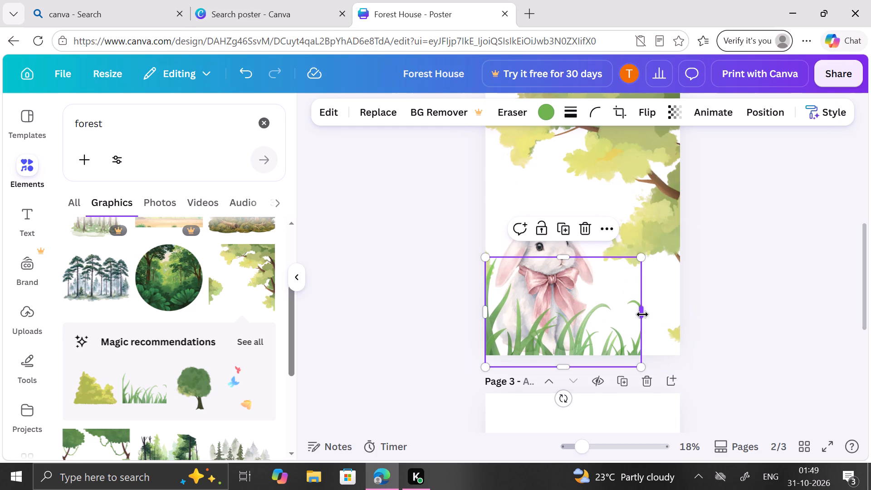
drag(642, 314, 692, 312)
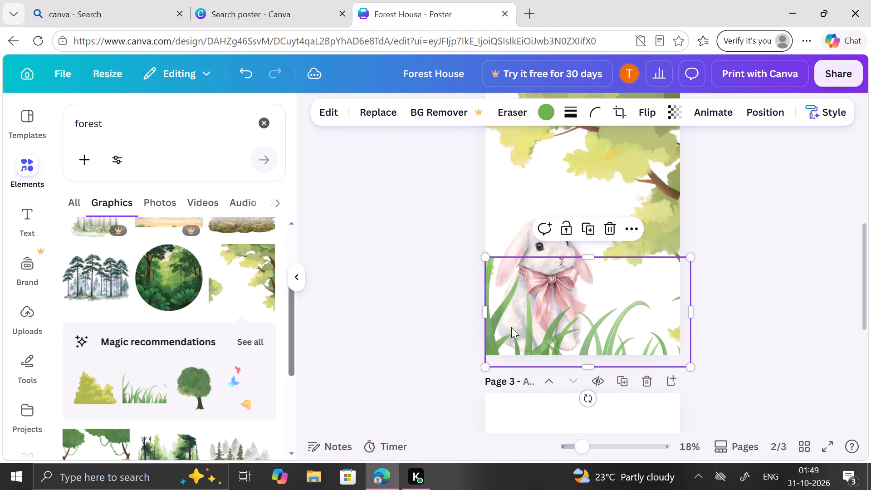
drag(488, 307, 467, 314)
Move the leafy branches graphic on page 2 slightly downward and deselect it.
click(622, 196)
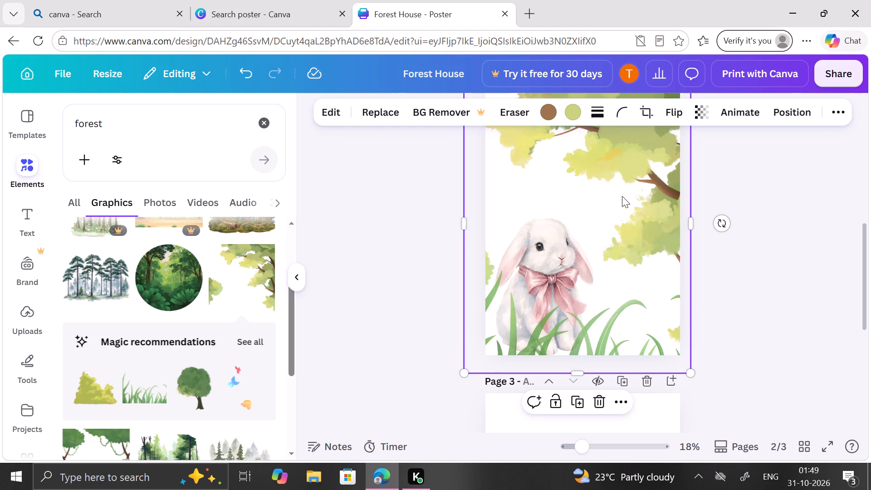
drag(554, 236, 554, 230)
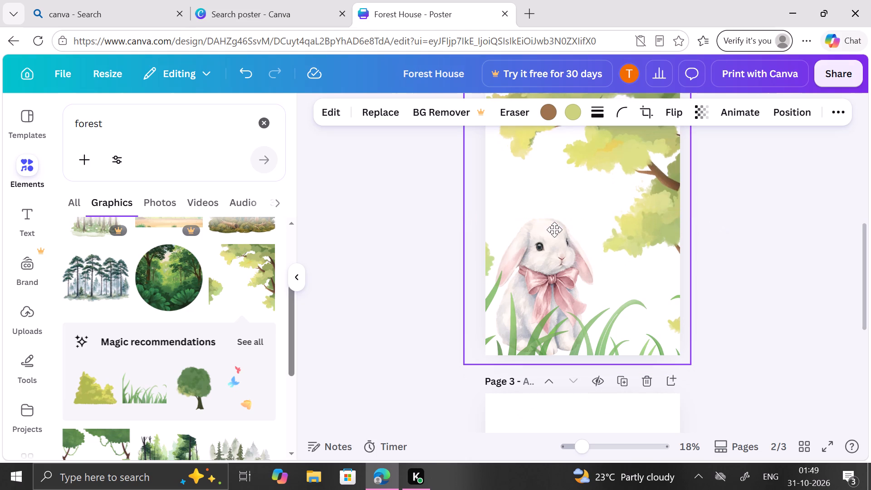
drag(554, 230, 557, 248)
click(739, 195)
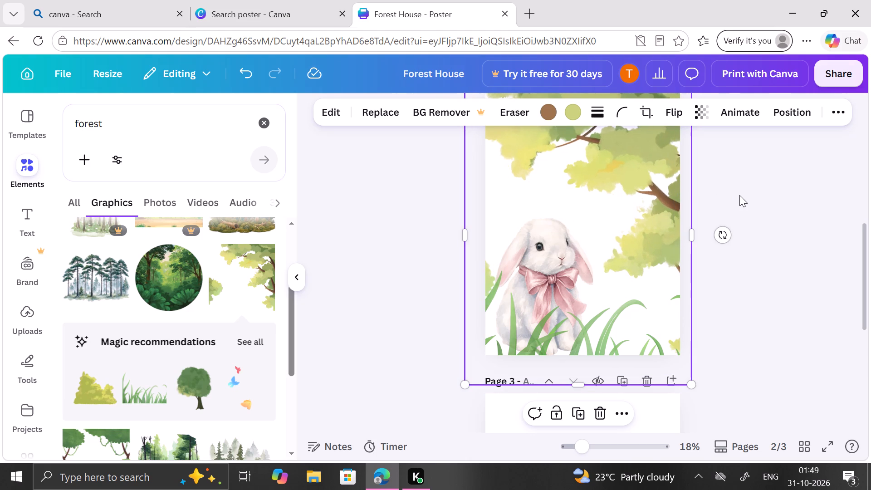
Check the blank third page, browse more forest graphics for it, and clear the "forest" search.
scroll(726, 231, down, 3)
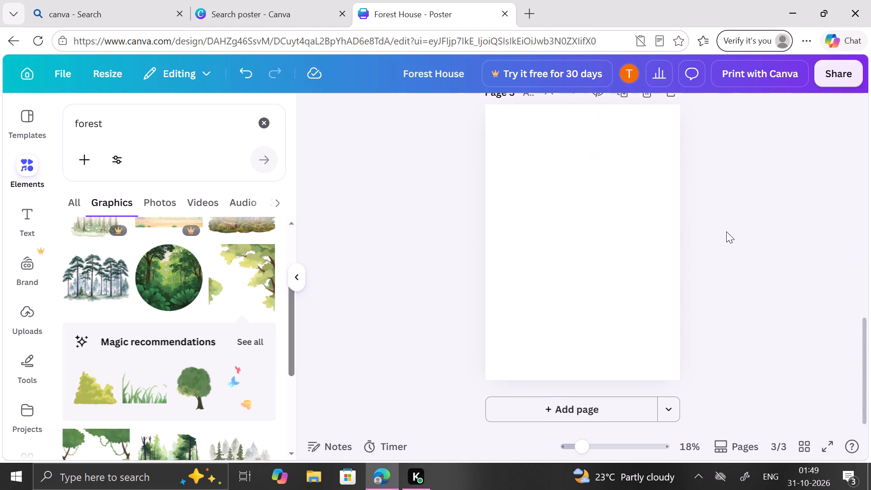
scroll(726, 231, up, 5)
scroll(726, 231, down, 6)
scroll(188, 318, down, 4)
scroll(188, 318, up, 2)
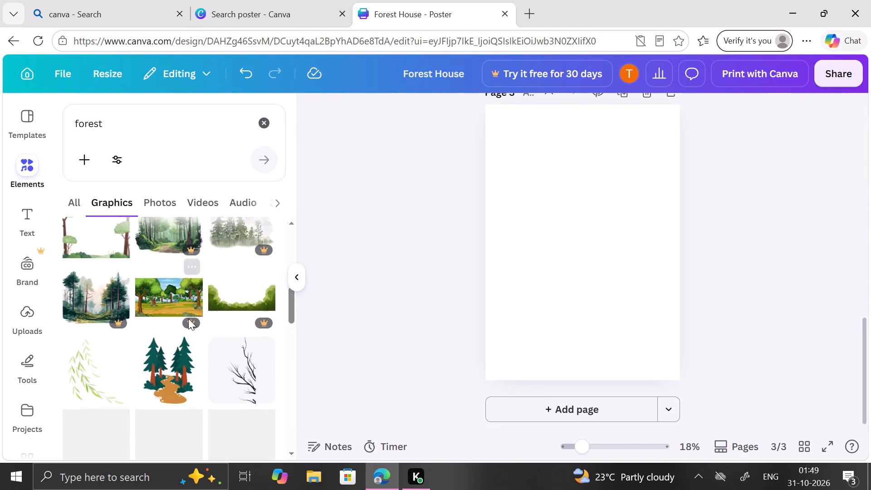
scroll(188, 318, down, 5)
scroll(188, 318, up, 2)
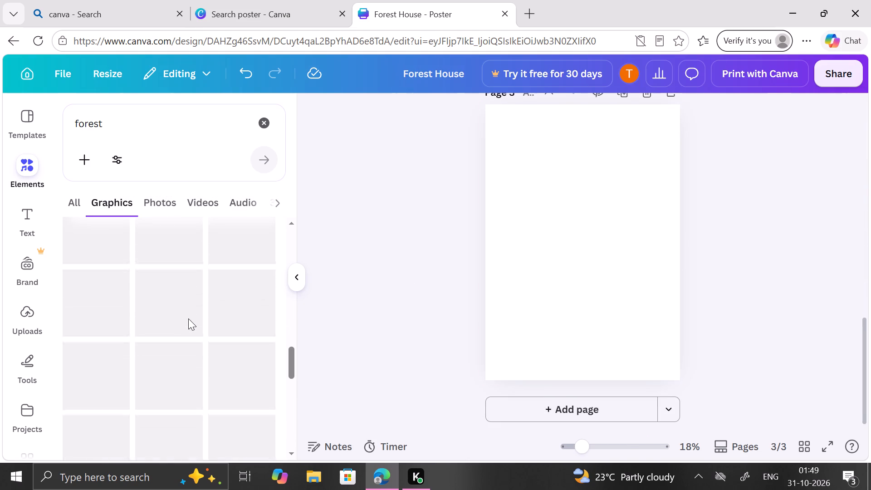
scroll(188, 318, down, 3)
scroll(188, 318, up, 2)
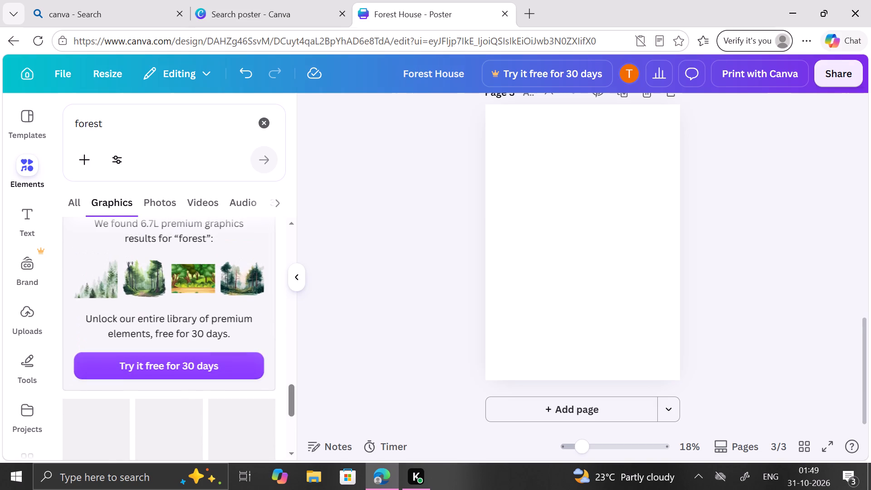
click(249, 130)
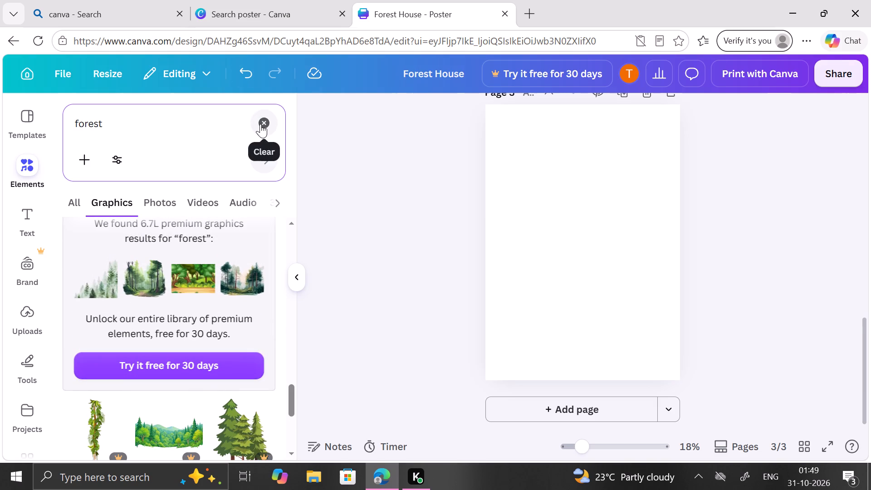
click(260, 124)
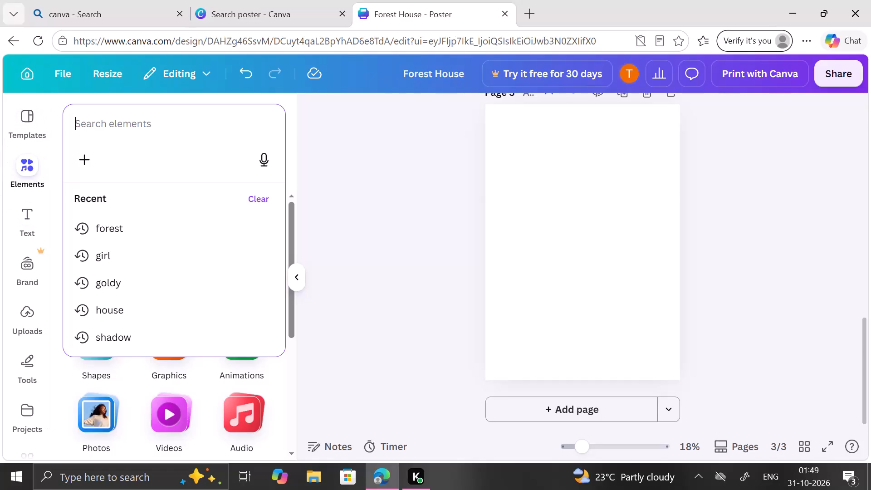
Review the poster from the cottage page through the bunny page to the blank page 3.
scroll(478, 132, up, 6)
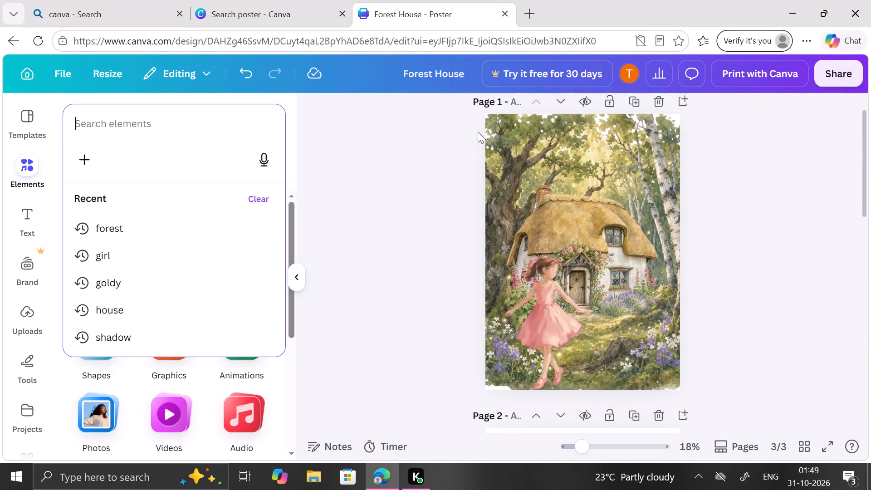
scroll(478, 132, up, 3)
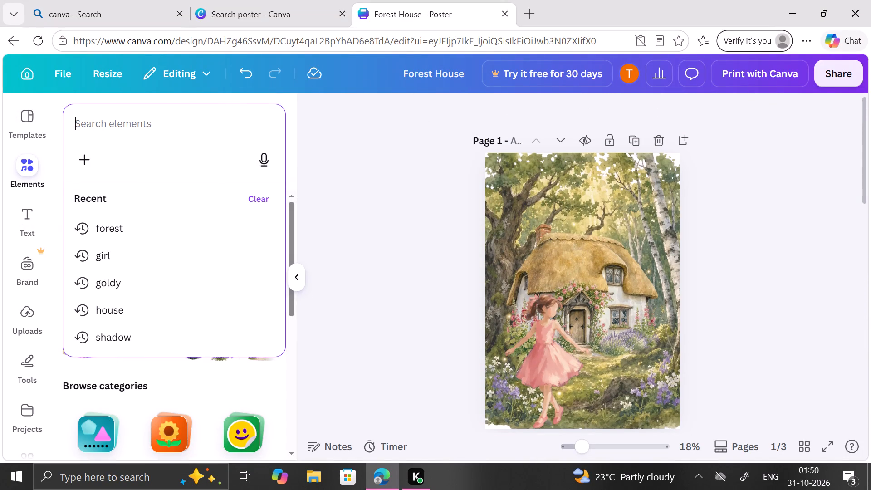
click(221, 113)
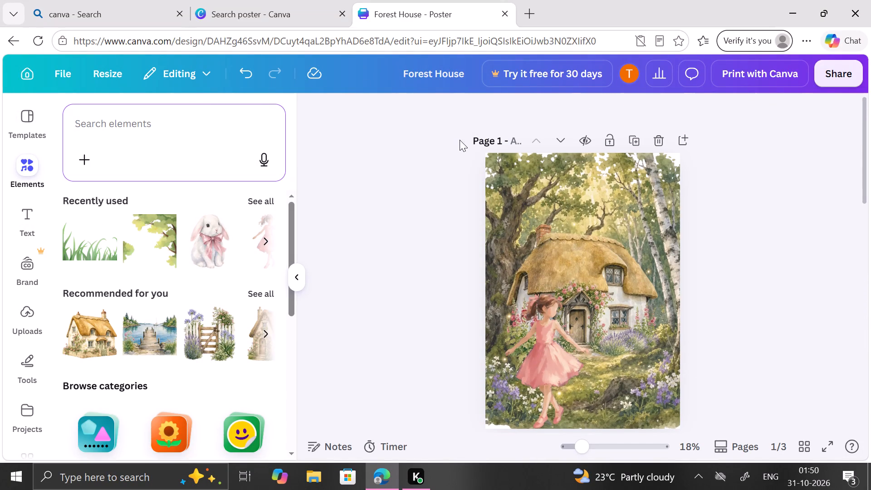
scroll(609, 267, down, 2)
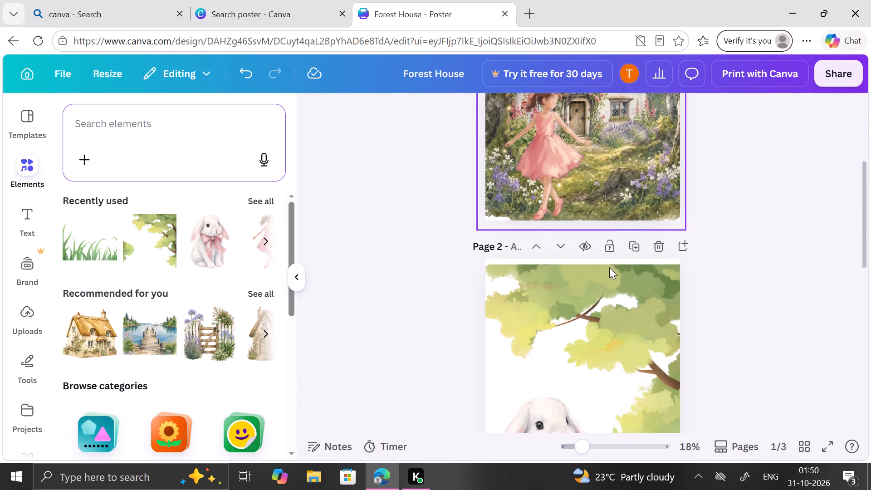
scroll(609, 267, down, 3)
scroll(609, 267, up, 1)
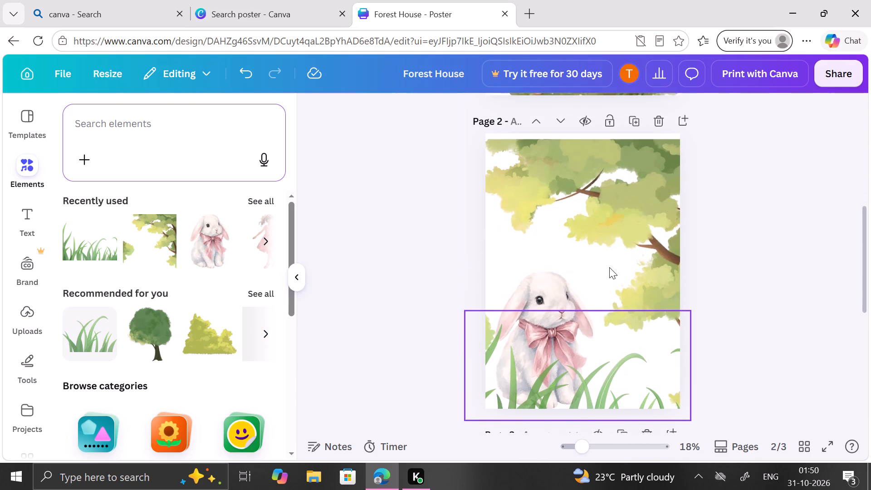
scroll(609, 267, down, 1)
scroll(609, 267, up, 2)
scroll(609, 267, down, 5)
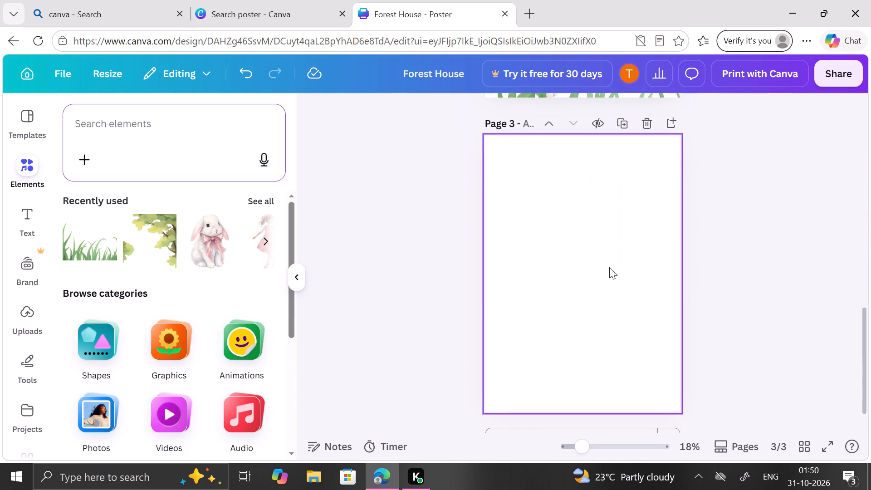
Add the recently used pine tree and snowy mountain graphic to the blank page 3.
click(609, 267)
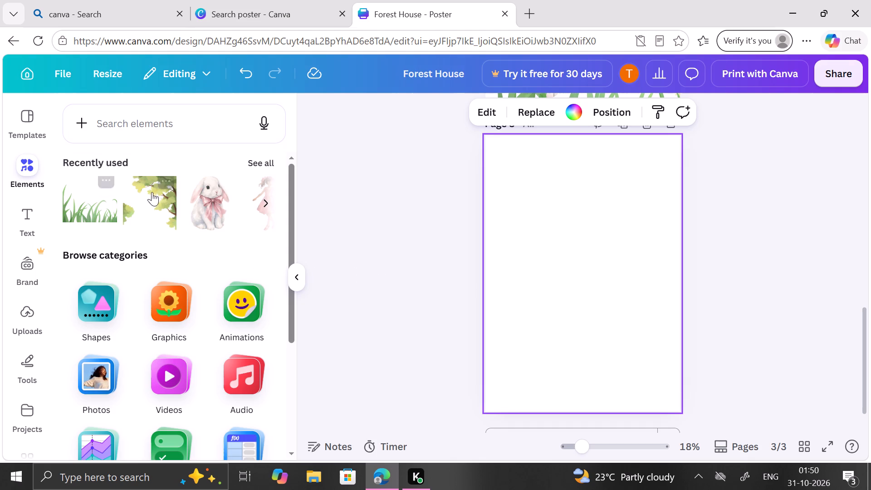
click(269, 208)
click(269, 208)
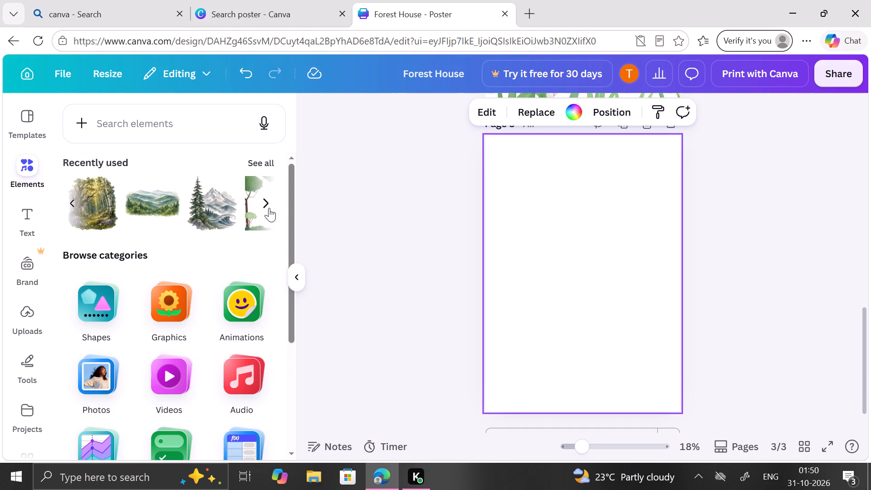
click(269, 208)
click(269, 208)
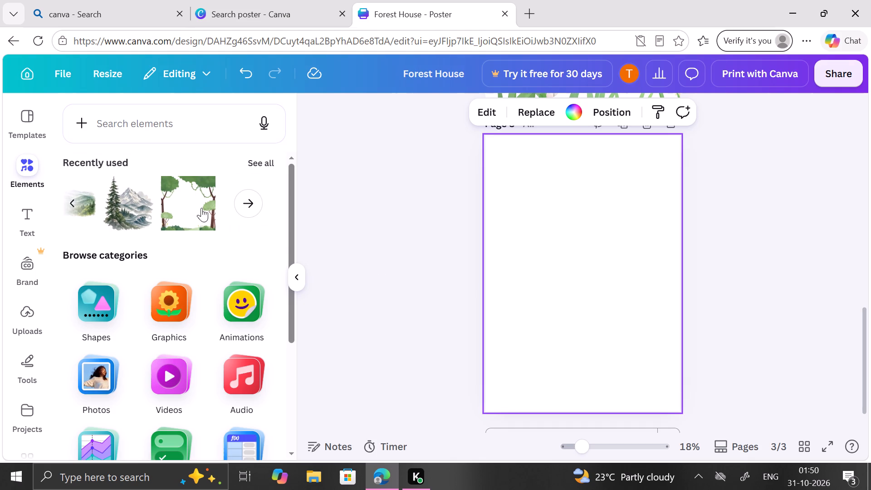
click(126, 199)
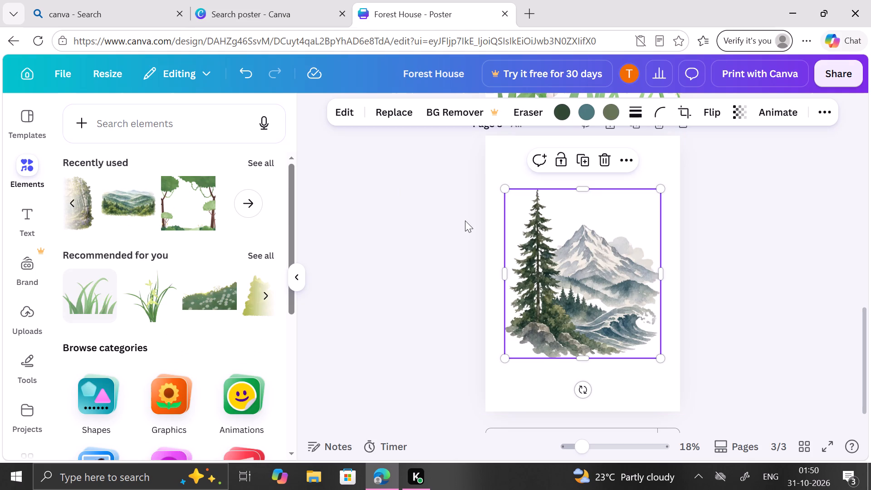
Enlarge the pine and mountain graphic to cover page 3, about 49.4 wide and extending slightly past the side and bottom edges, and deselect it.
drag(506, 186, 506, 176)
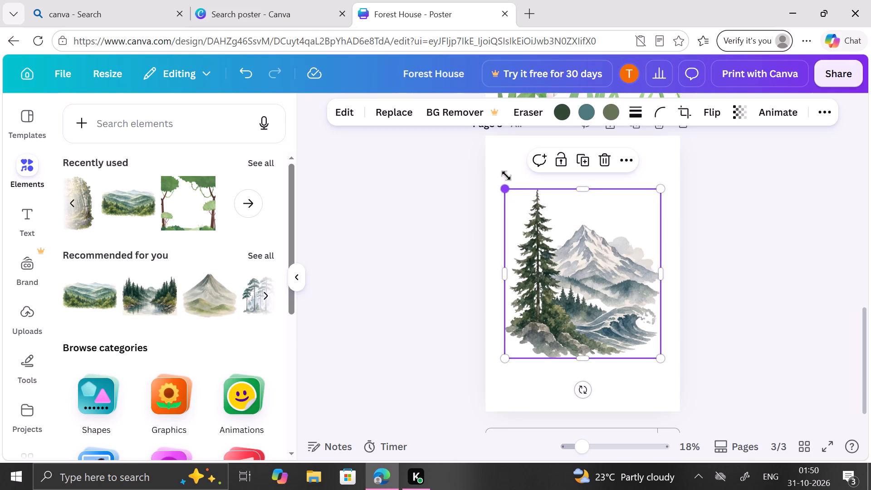
drag(506, 176, 506, 153)
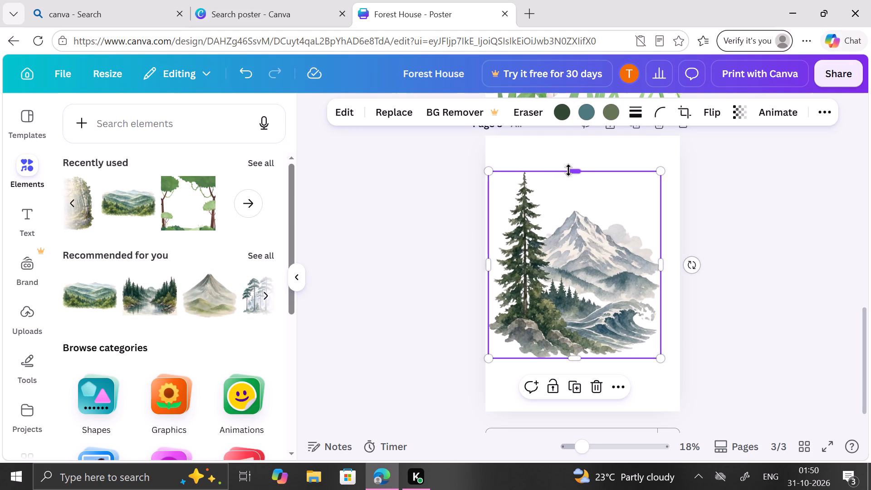
drag(568, 170, 616, 139)
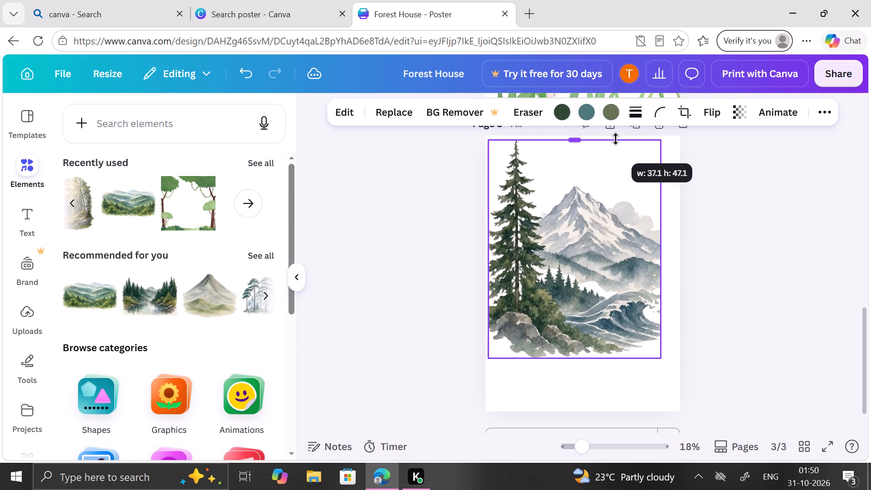
drag(616, 139, 657, 139)
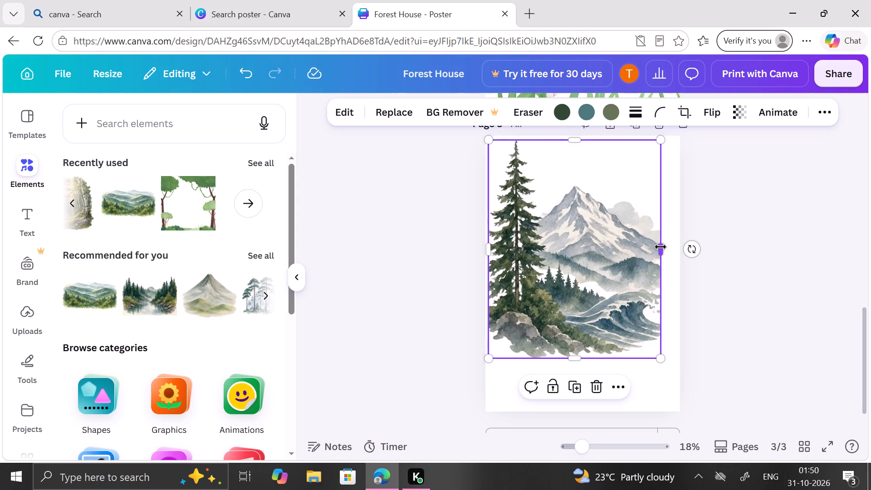
drag(661, 247, 704, 241)
drag(597, 141, 597, 134)
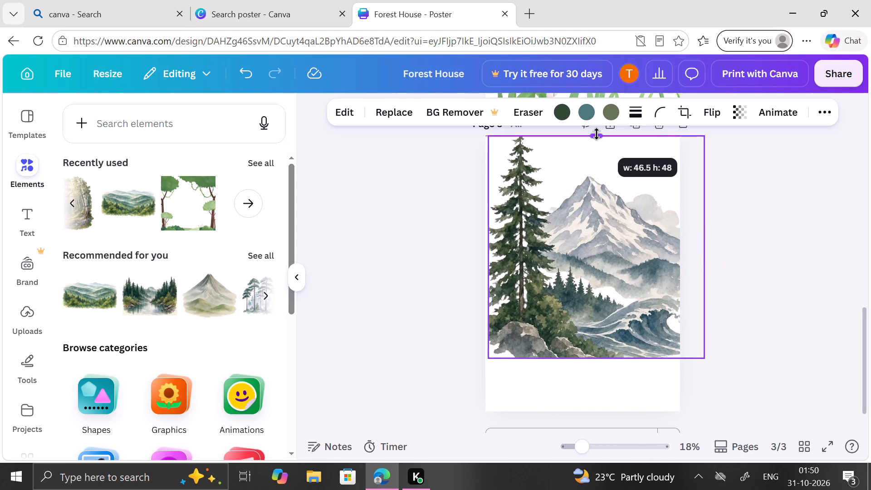
drag(597, 134, 596, 134)
drag(493, 244, 480, 245)
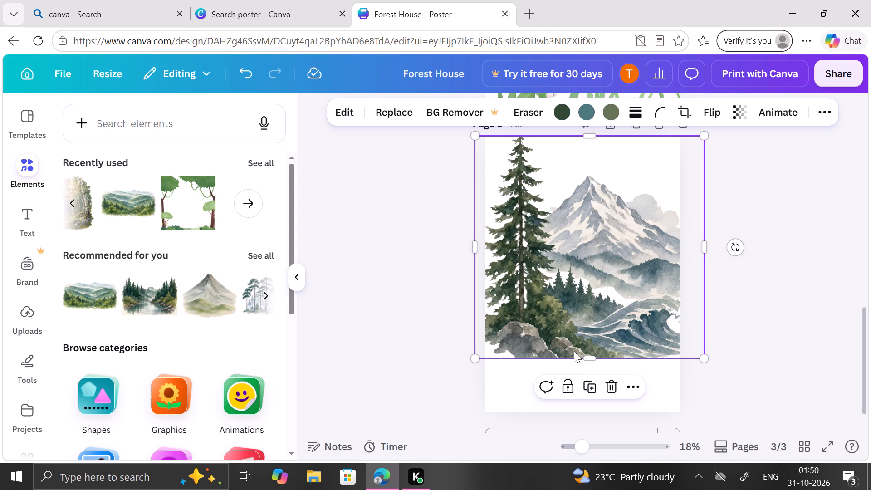
drag(592, 358, 590, 400)
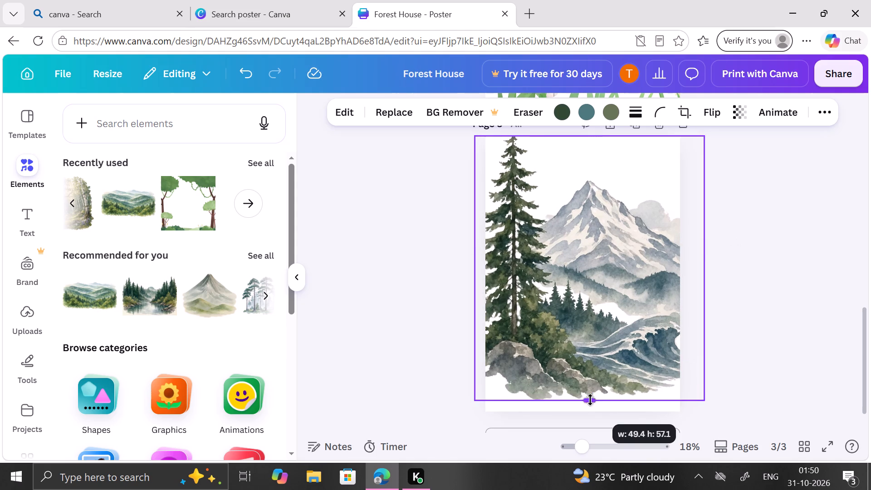
drag(590, 400, 591, 424)
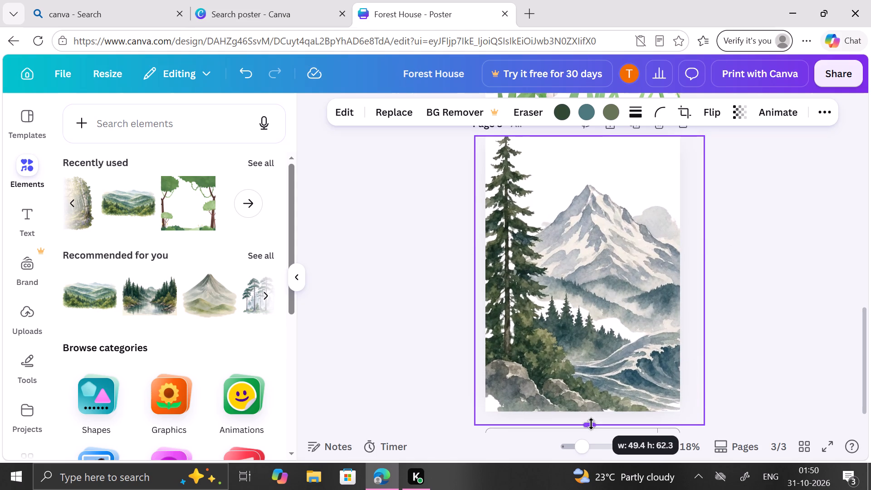
drag(591, 424, 593, 416)
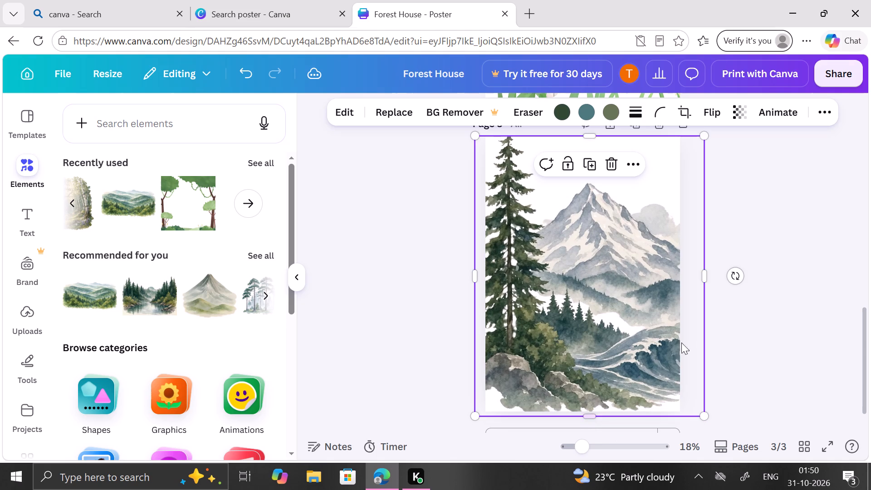
click(769, 305)
Check the finished pages and add a blank fourth page after the mountain page.
scroll(769, 305, up, 4)
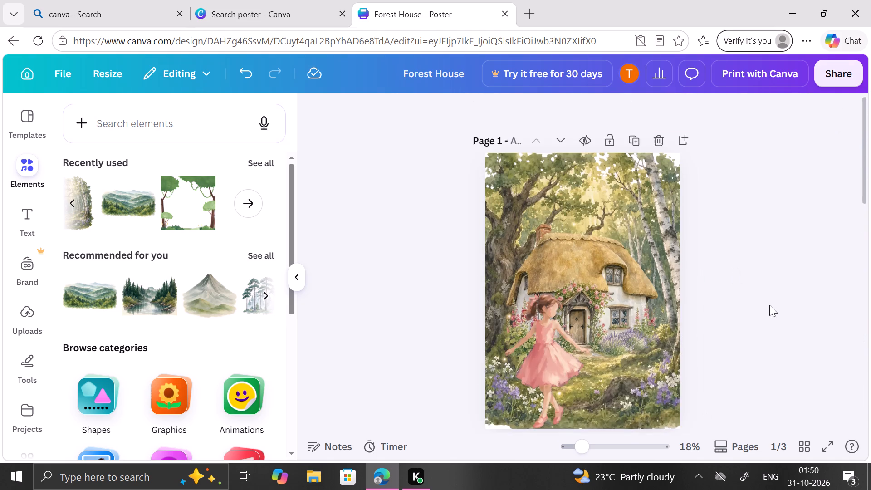
scroll(769, 305, down, 6)
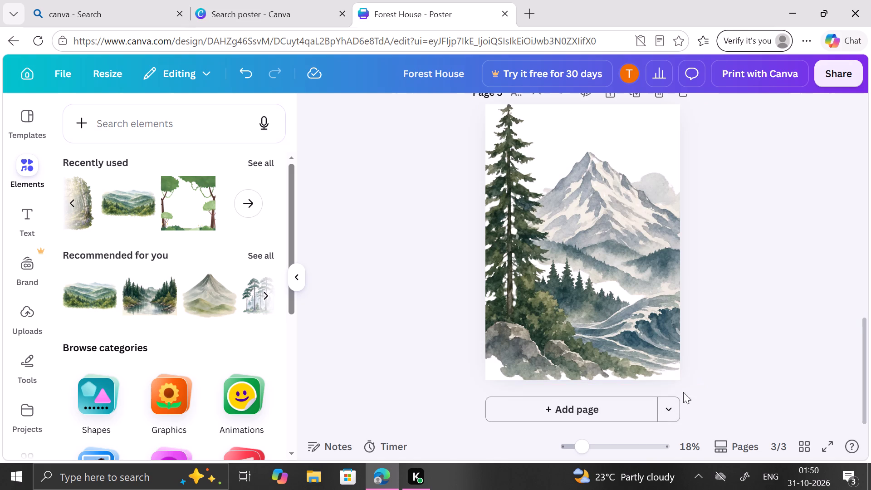
click(642, 409)
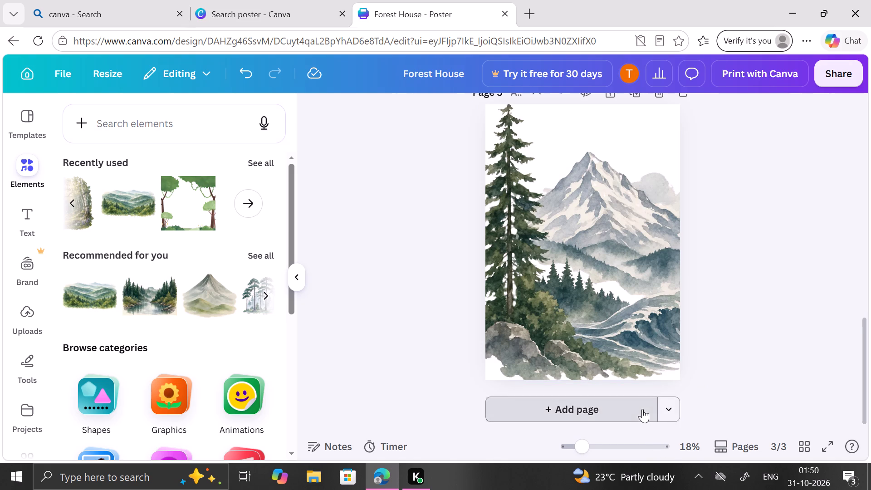
scroll(192, 259, down, 1)
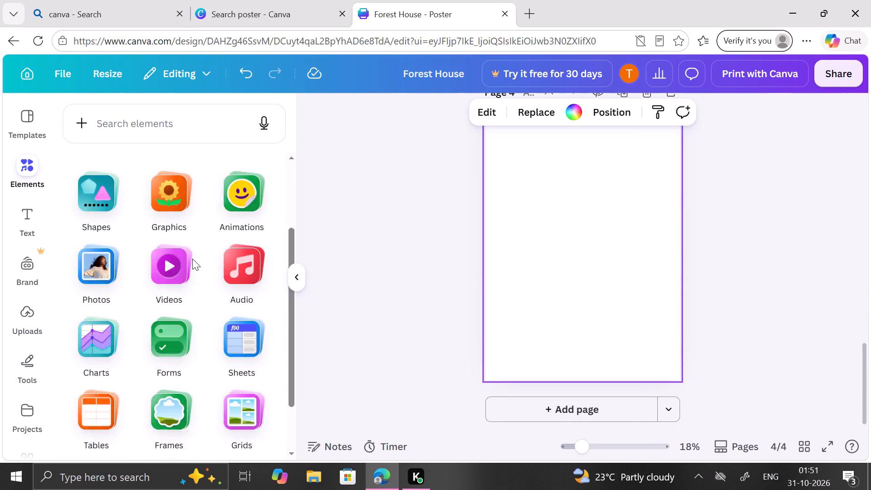
Search the elements library for "animals" and show all matching graphics.
scroll(192, 259, down, 1)
scroll(192, 259, up, 3)
click(191, 117)
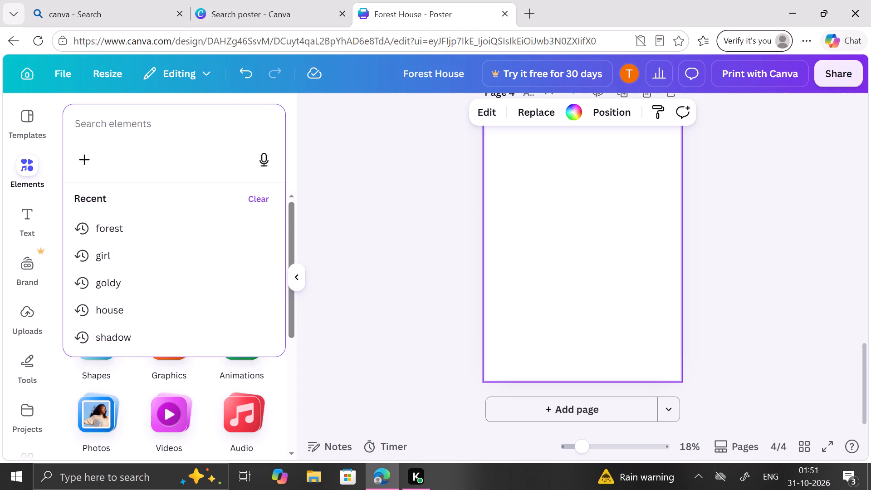
text(animals)
key(space)
key(Return)
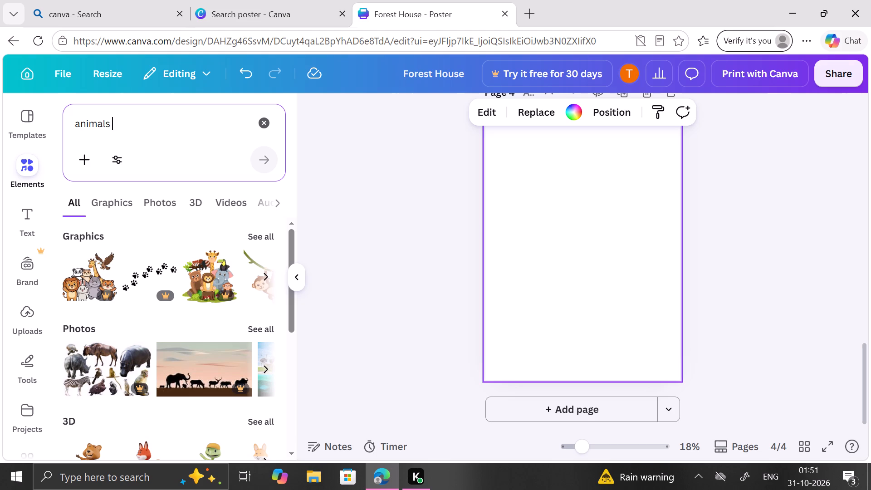
triple_click(260, 235)
click(260, 235)
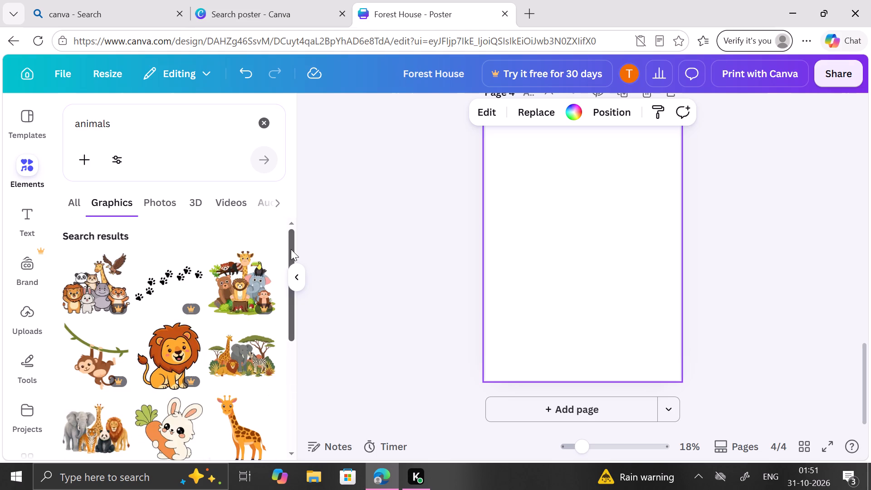
Examine the animal graphics for page 4 and compare them with the bunny and mountain pages.
scroll(240, 270, down, 4)
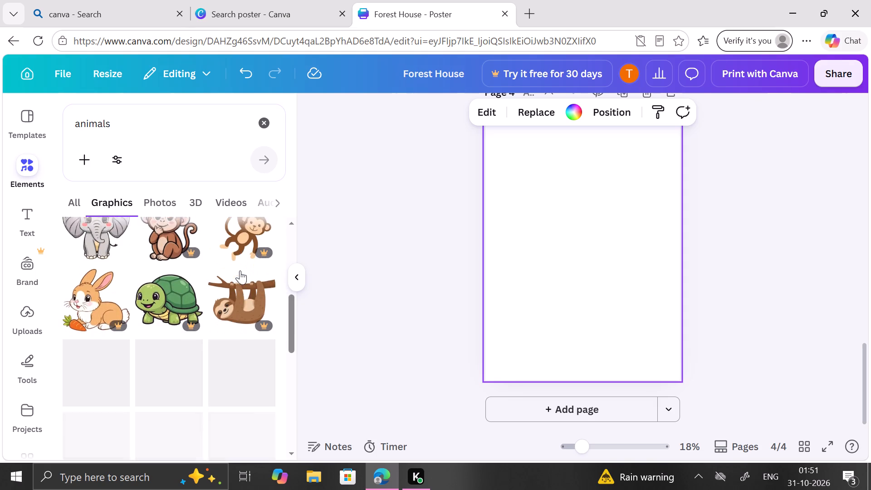
scroll(240, 270, right, 2)
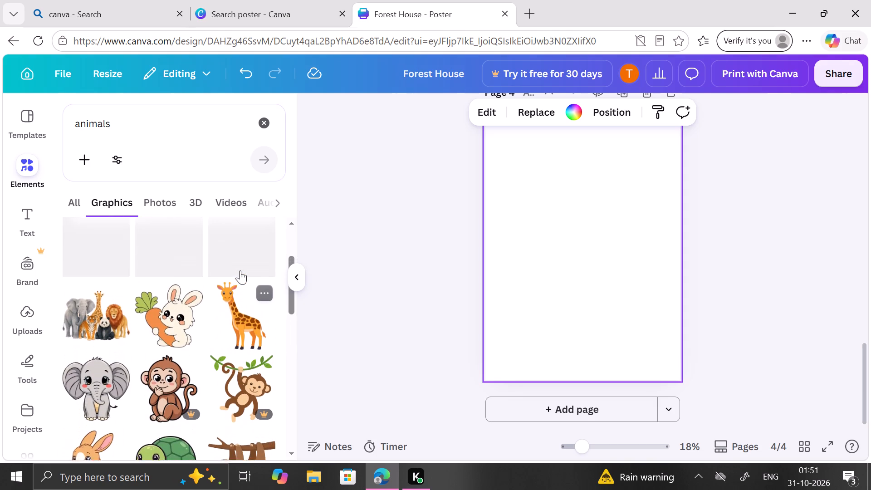
scroll(240, 270, up, 4)
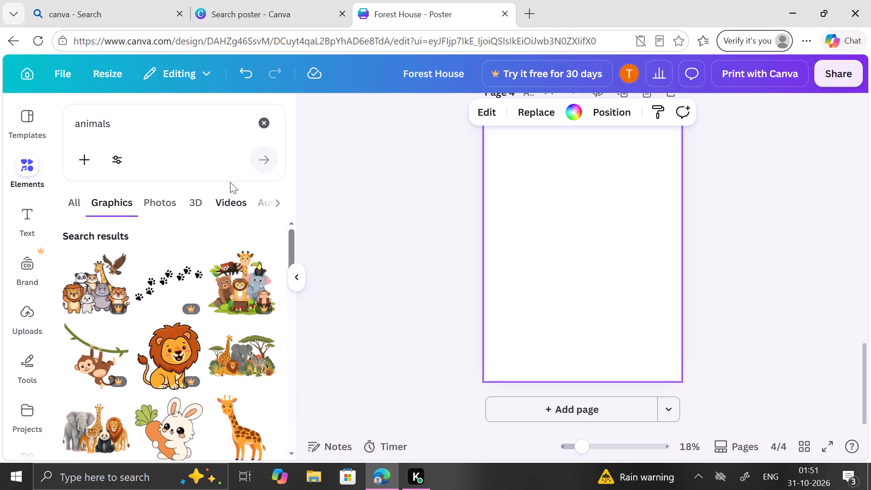
scroll(230, 279, down, 2)
scroll(477, 221, up, 4)
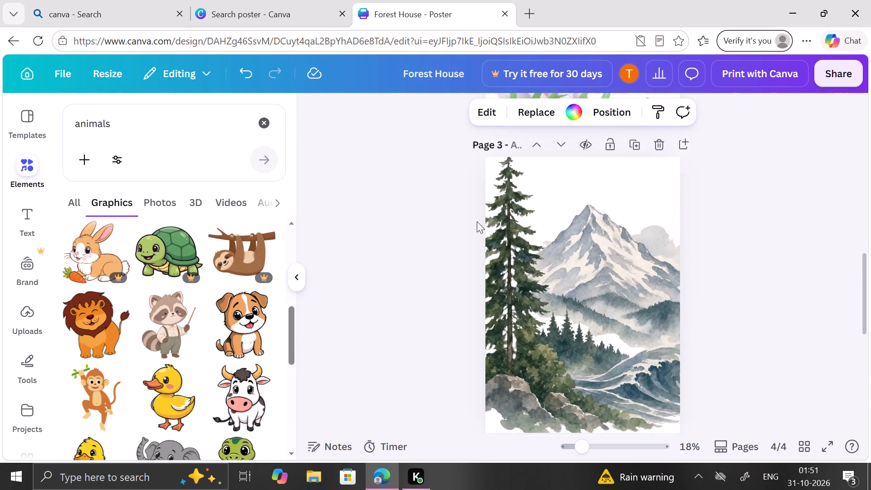
scroll(477, 221, up, 3)
scroll(477, 221, down, 2)
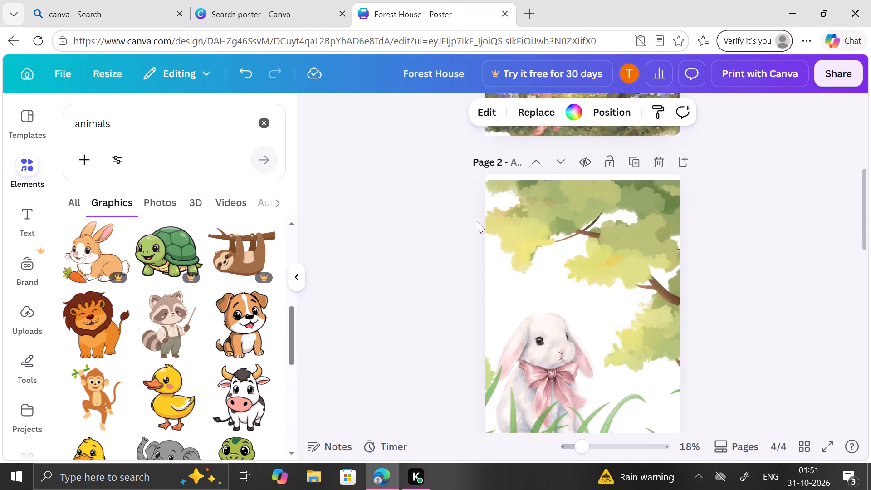
scroll(477, 221, down, 7)
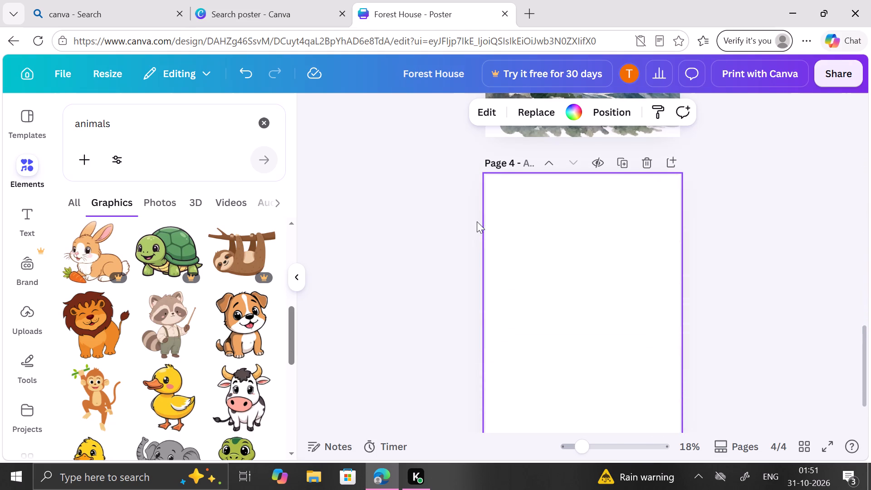
Examine more of the animal graphics for one that suits the blank page 4.
scroll(254, 392, down, 3)
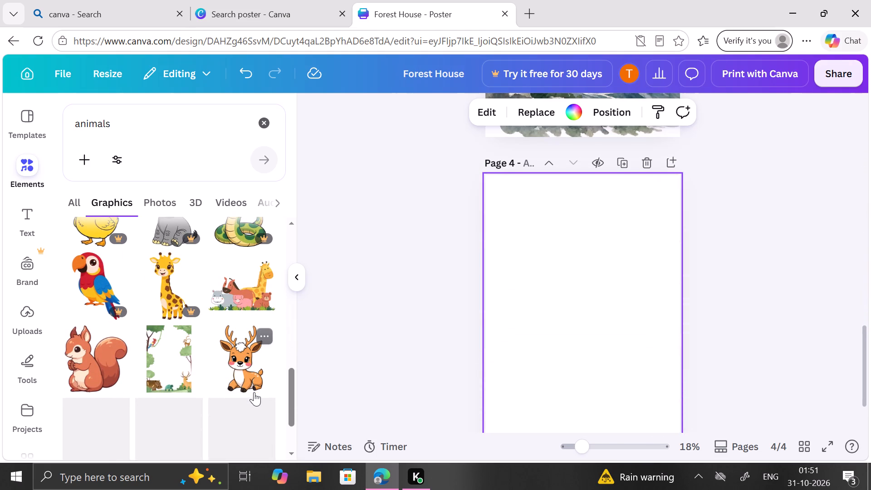
scroll(254, 392, down, 2)
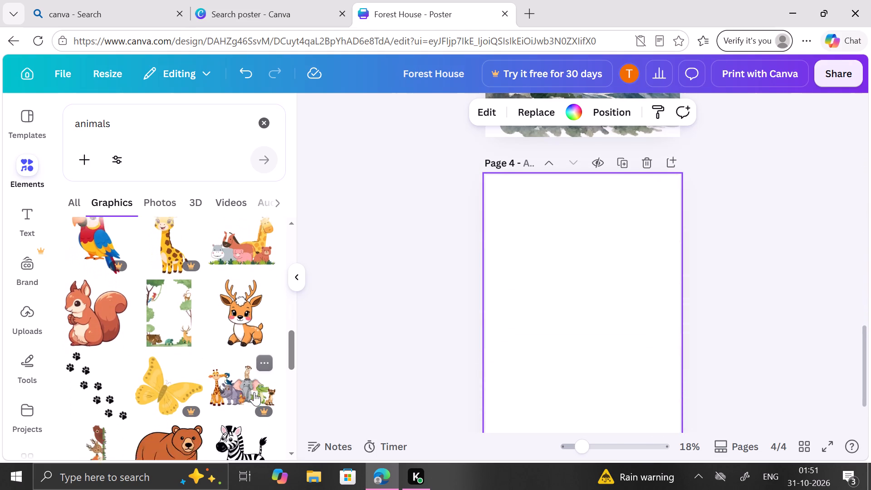
scroll(254, 392, down, 1)
scroll(254, 392, up, 2)
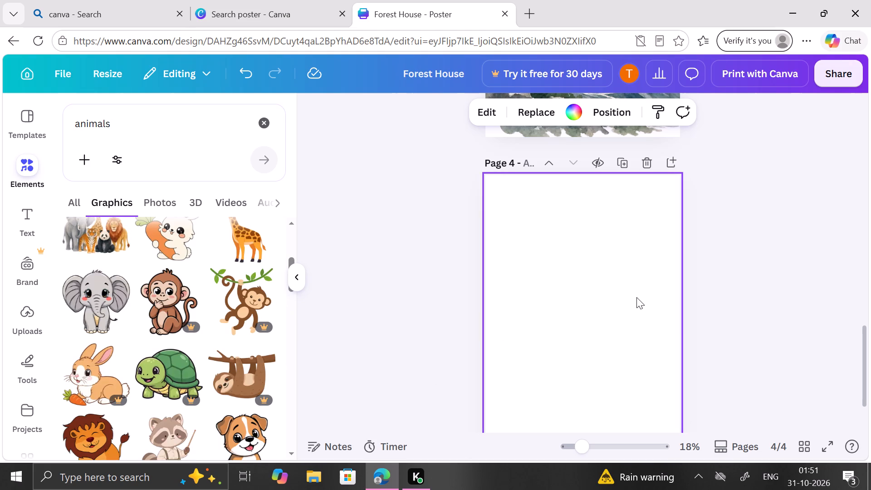
Review the poster pages from the cottage page through the bunny and mountain pages to the blank page 4.
scroll(636, 297, up, 5)
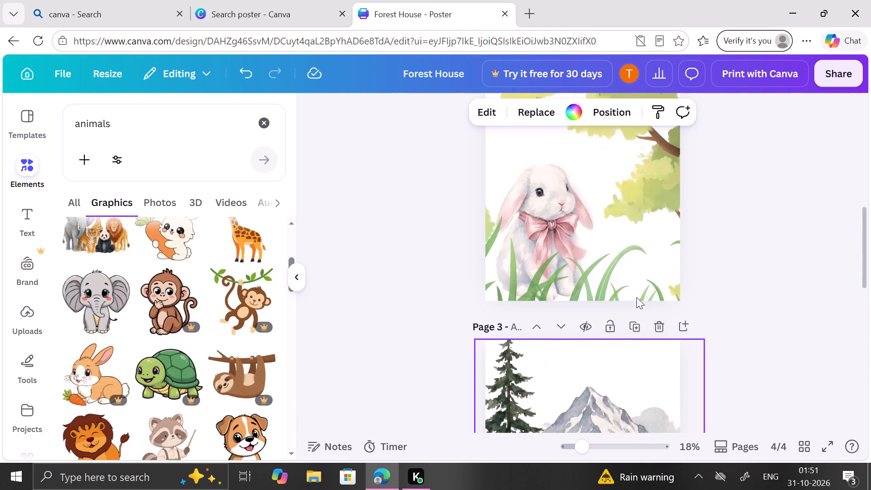
scroll(636, 297, up, 1)
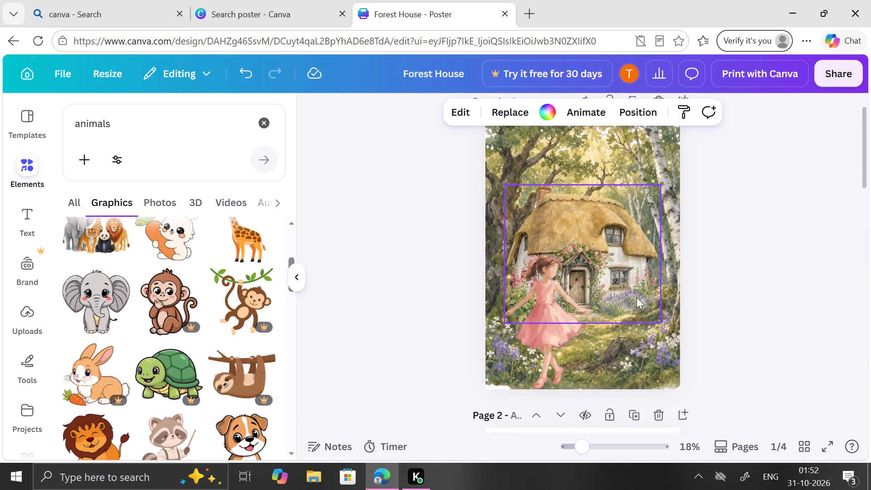
scroll(636, 297, down, 5)
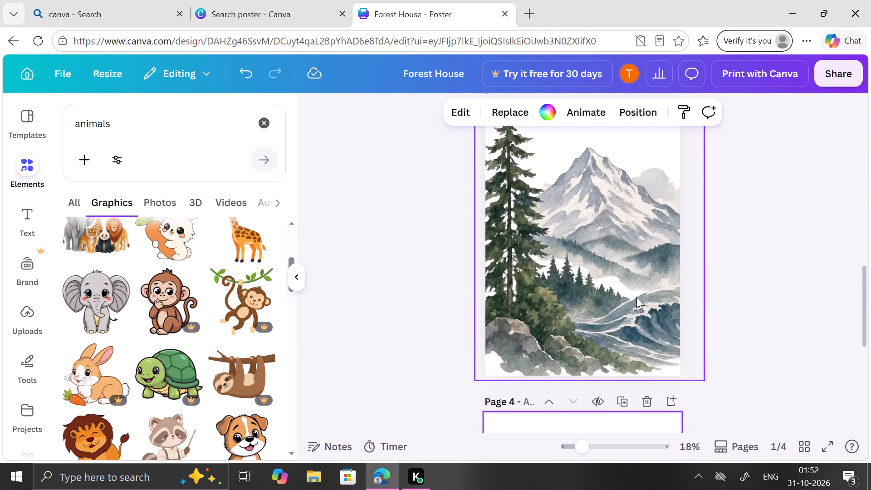
scroll(636, 297, down, 3)
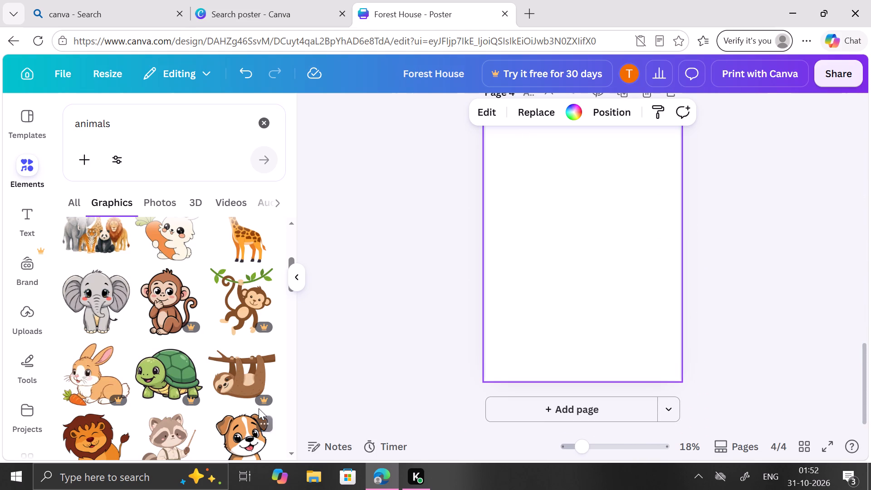
Examine more of the animal graphics for one that suits the blank page 4.
scroll(259, 395, down, 3)
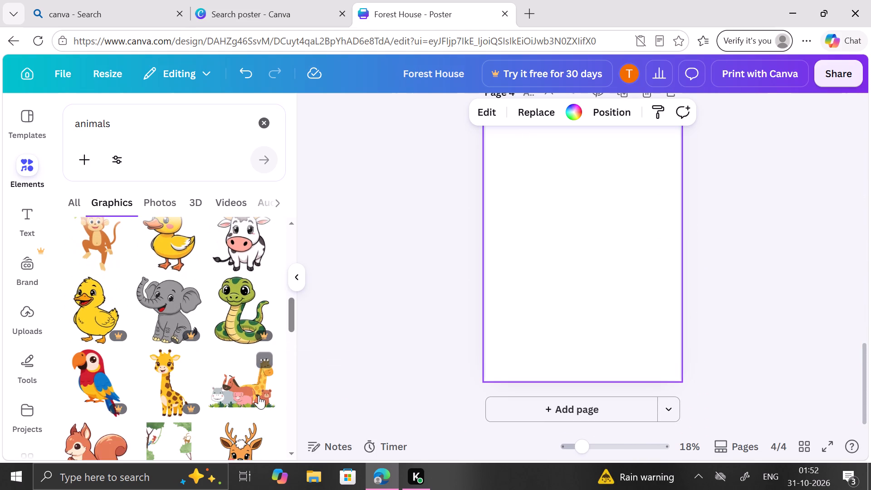
scroll(259, 395, down, 3)
scroll(259, 395, up, 1)
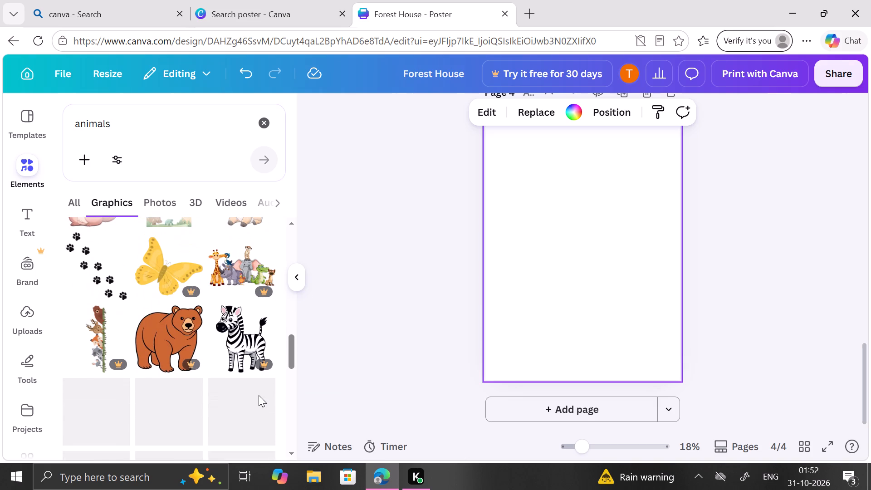
scroll(187, 376, down, 2)
scroll(187, 376, up, 1)
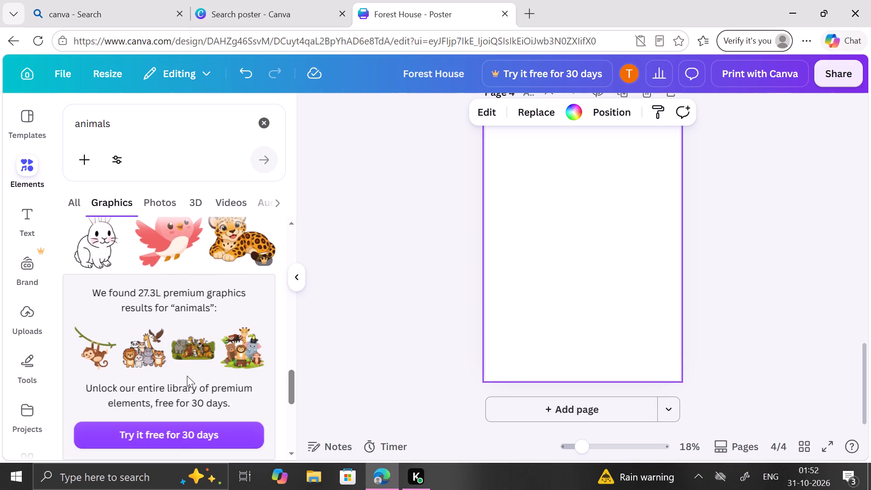
scroll(187, 376, up, 1)
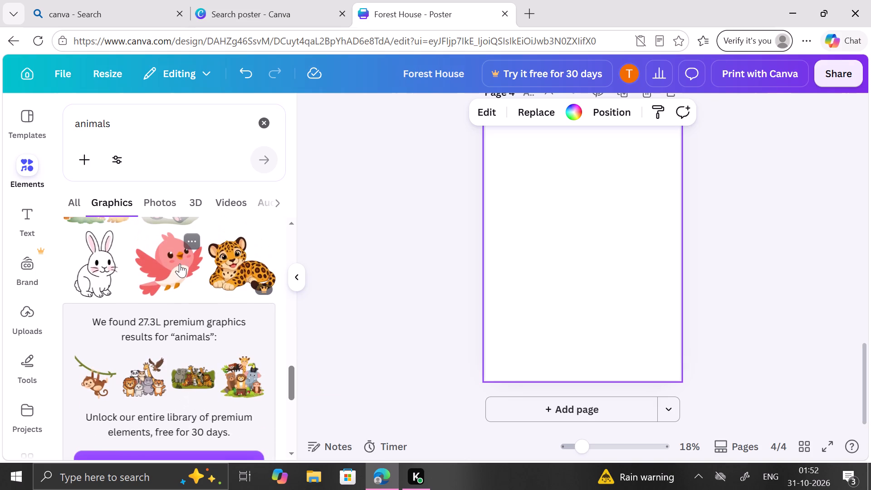
scroll(259, 341, down, 2)
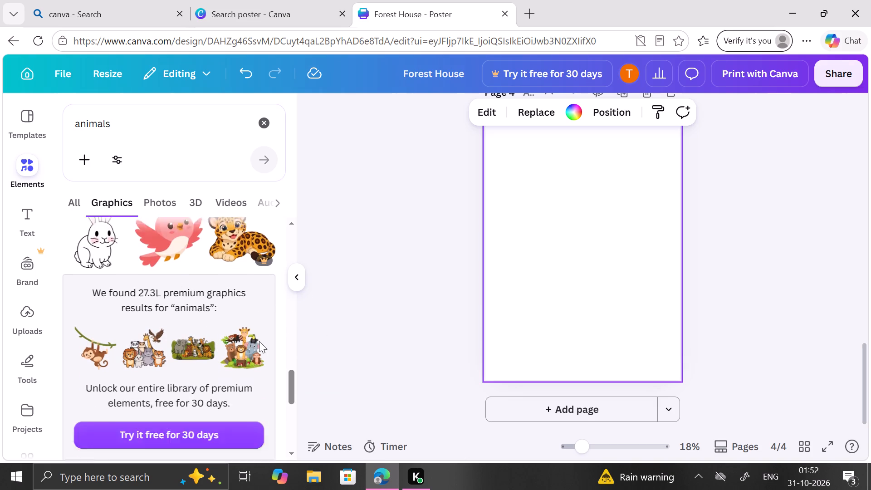
scroll(259, 341, down, 2)
scroll(259, 341, up, 1)
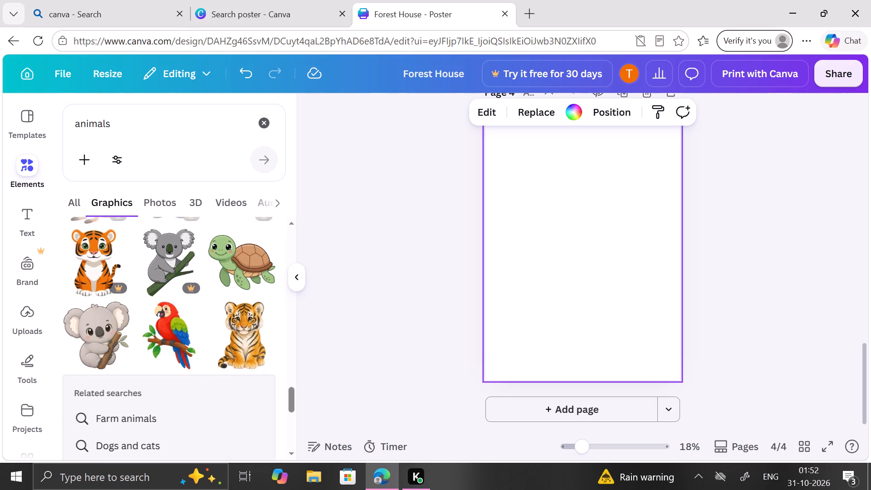
Search the elements library for "bird" and look through all matching graphics.
click(271, 117)
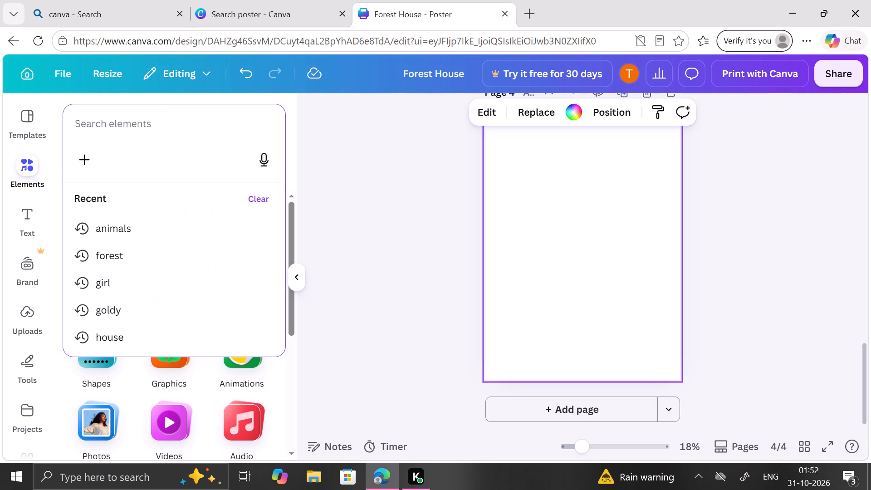
text(bird)
key(Return)
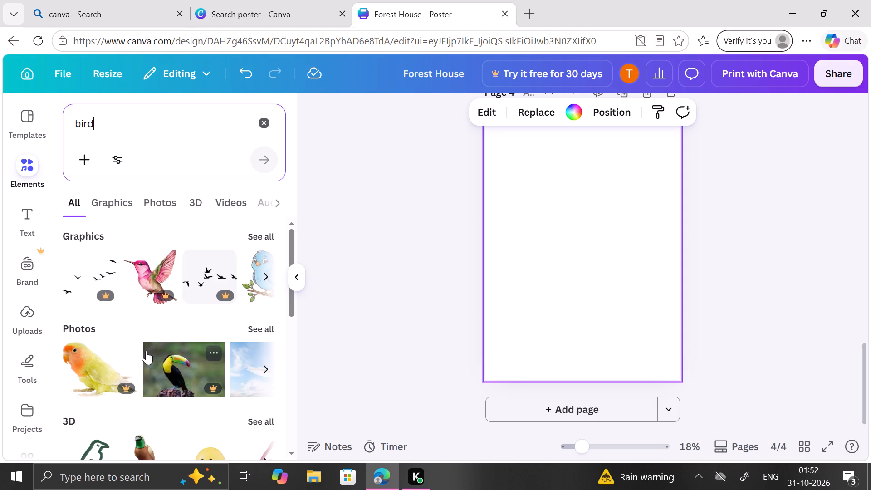
click(265, 240)
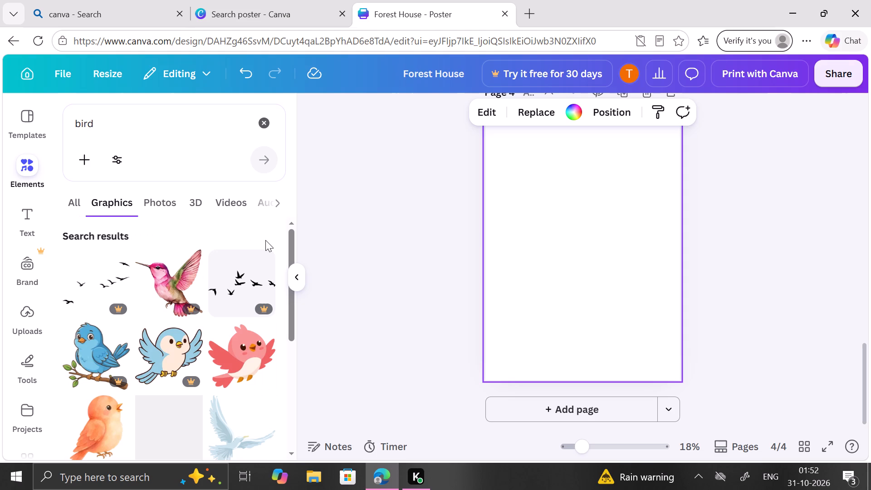
scroll(265, 240, down, 2)
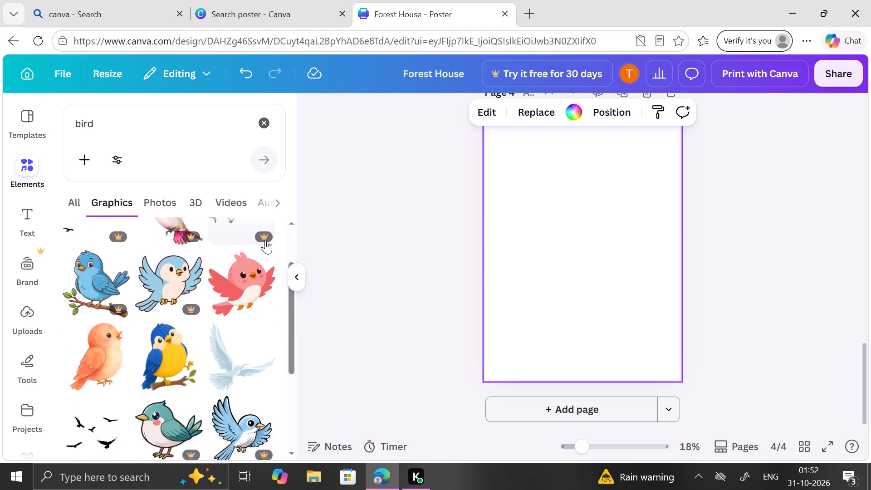
scroll(265, 240, down, 1)
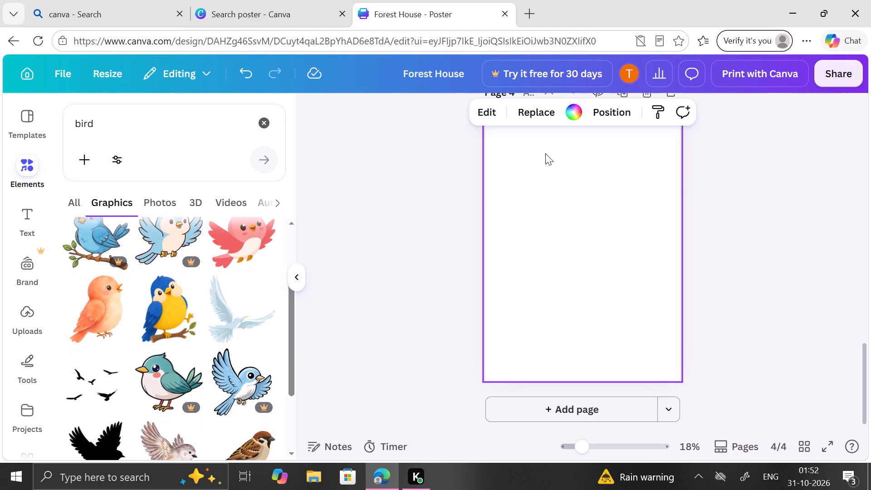
Set page 4's background to the light lavender colour of the Perennial Plum palette.
click(574, 101)
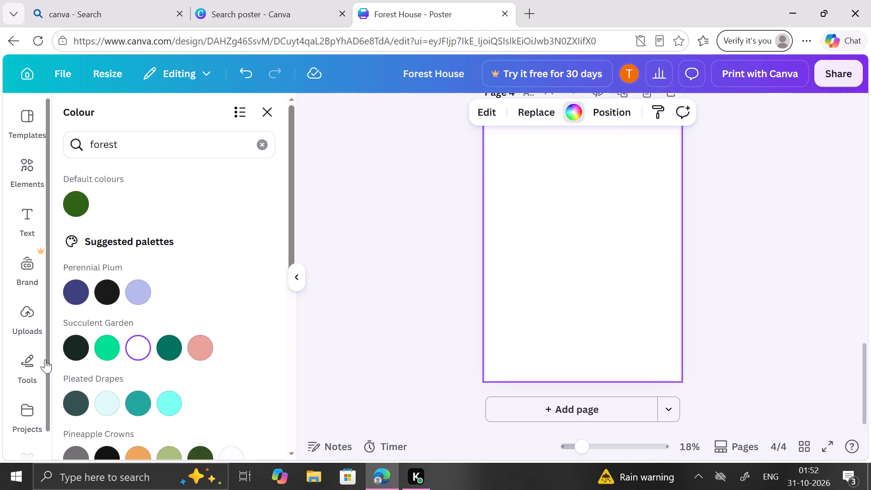
click(143, 283)
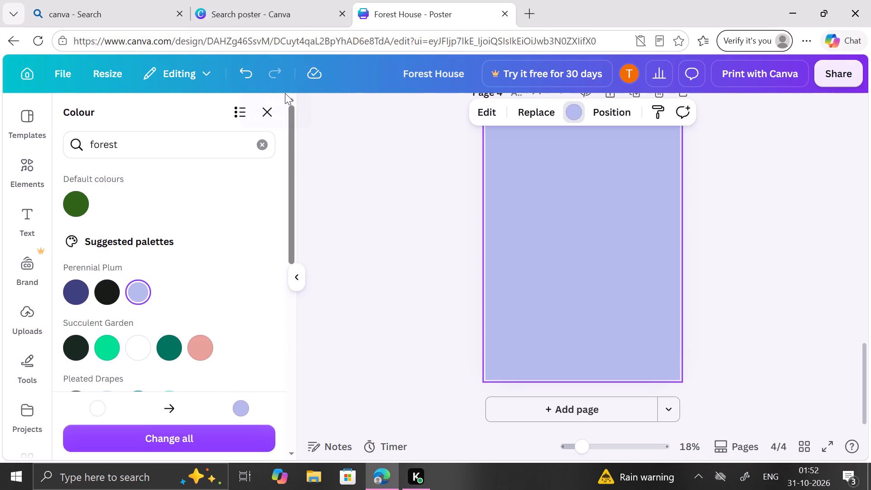
click(275, 110)
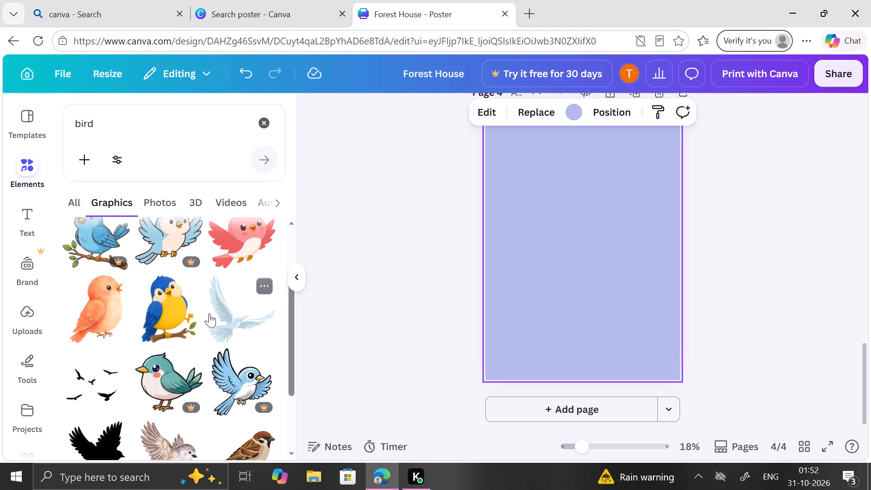
Add the free pale blue flying bird graphic to page 4 and enlarge it to span nearly the full page width.
click(209, 314)
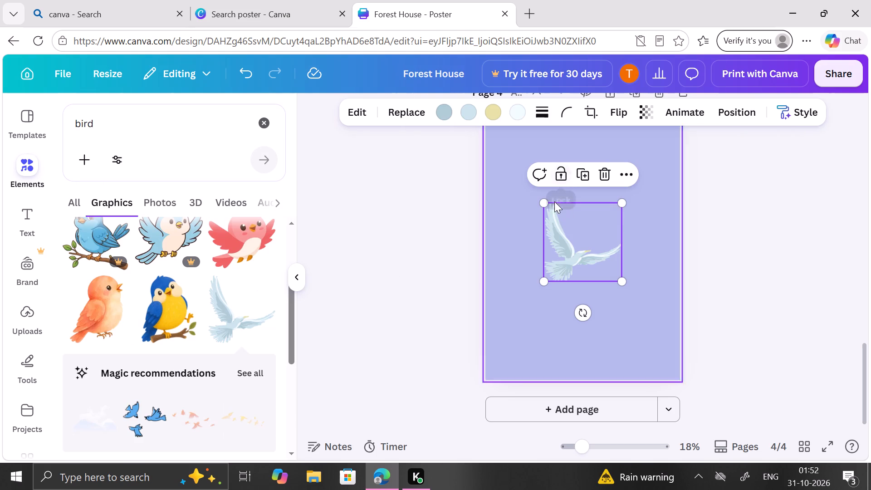
drag(543, 203, 519, 155)
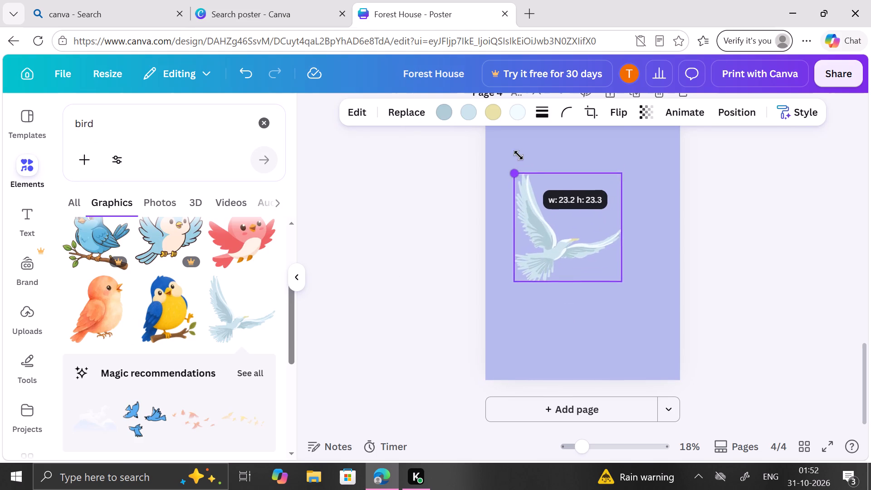
drag(519, 155, 536, 103)
drag(622, 276, 667, 325)
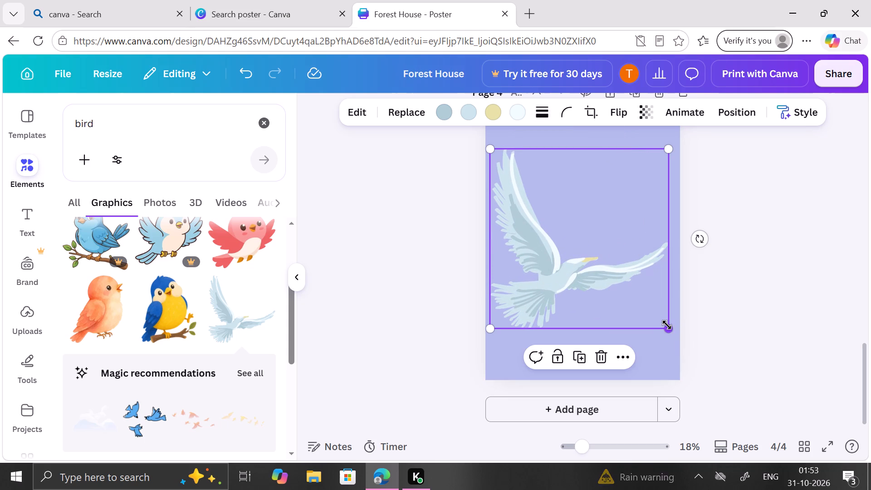
click(723, 281)
Review the bunny, mountain and flying bird pages and add a fifth page after page 4.
scroll(690, 268, up, 2)
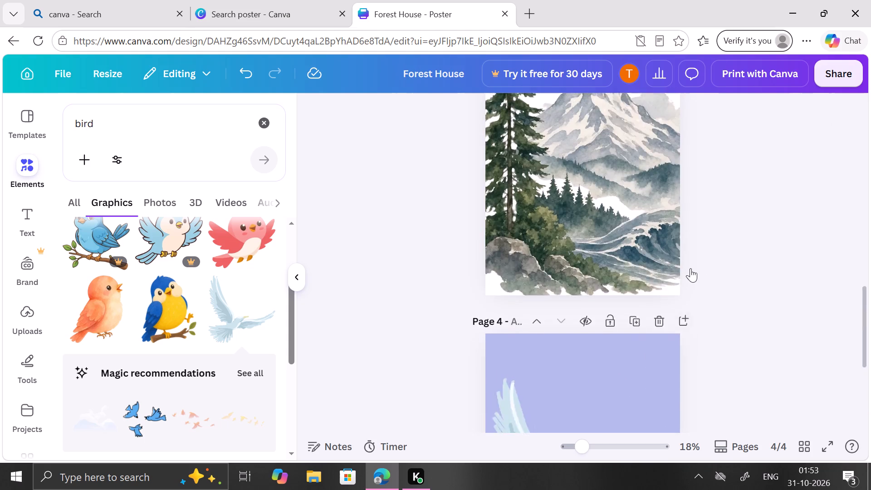
scroll(690, 268, up, 4)
scroll(690, 268, down, 6)
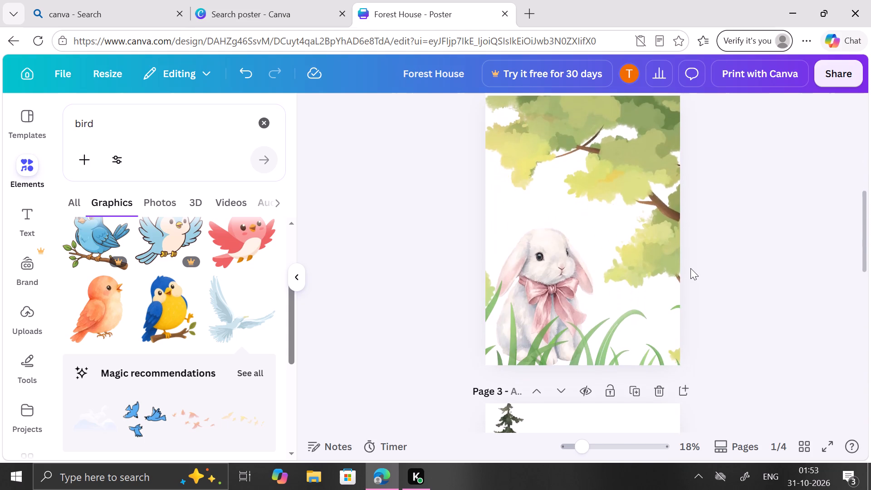
scroll(690, 268, down, 4)
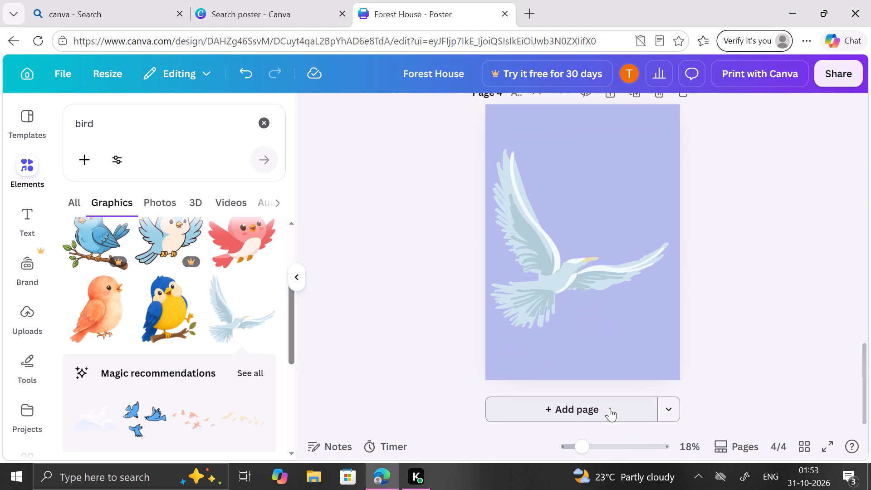
click(610, 408)
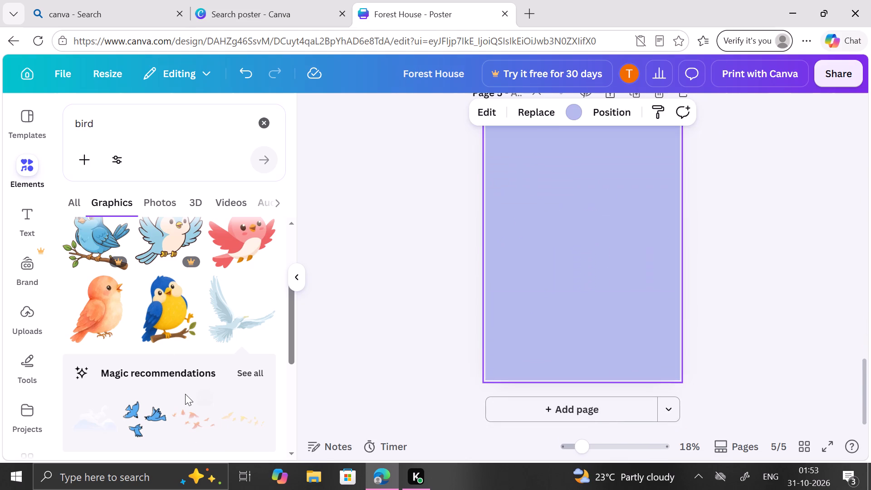
Search the elements library for "nest" and show all matching graphics.
scroll(185, 396, down, 1)
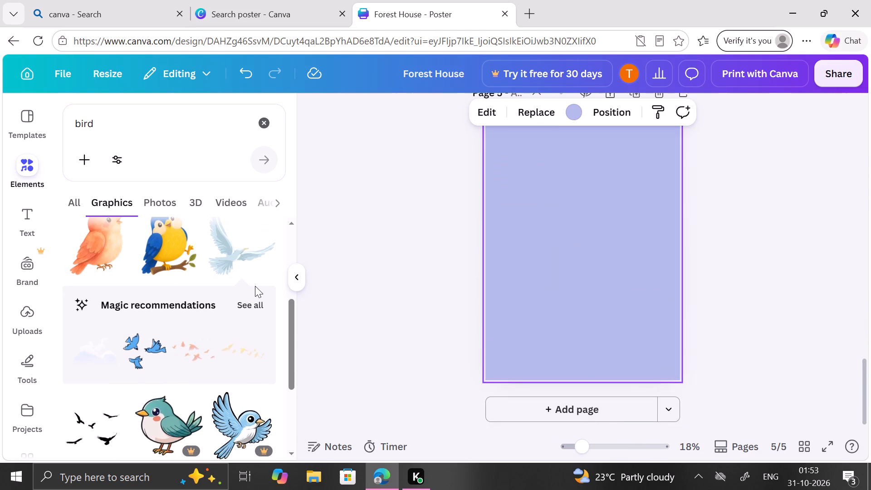
click(266, 119)
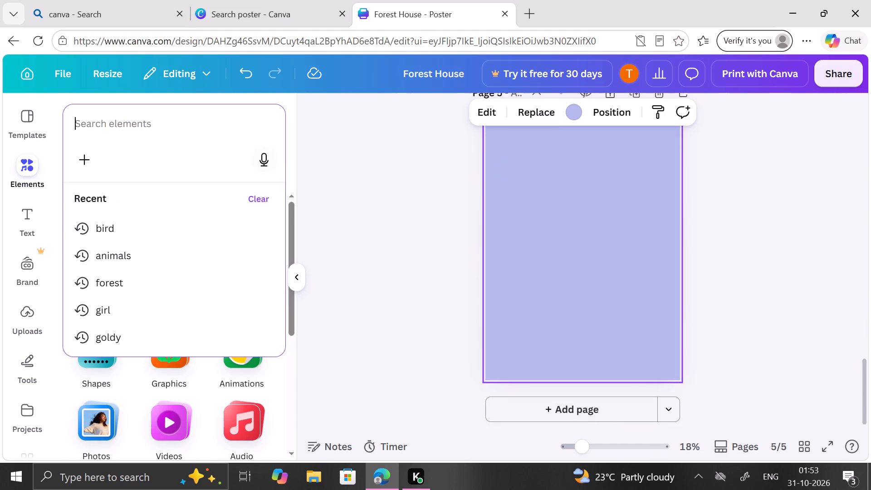
click(239, 131)
text(nest)
key(Return)
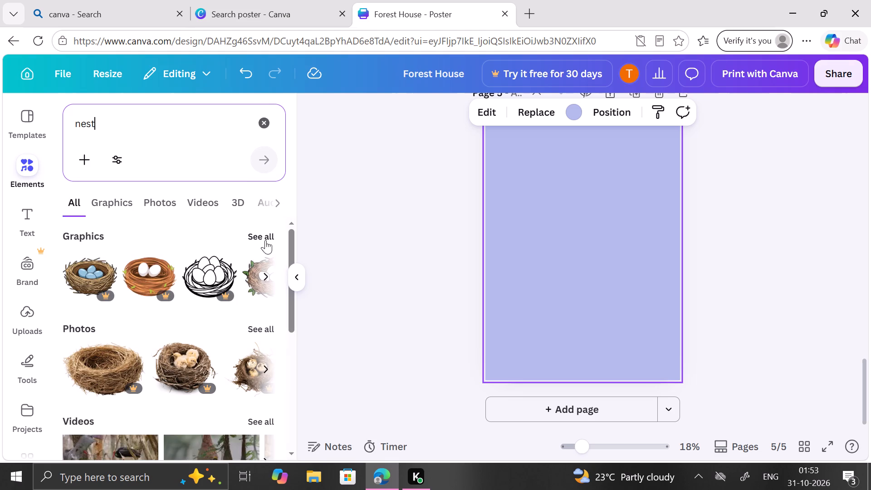
click(265, 240)
Add the graphic of a robin beside a nest with blue eggs to page 5, with its branch touching the page's left edge.
scroll(265, 240, down, 1)
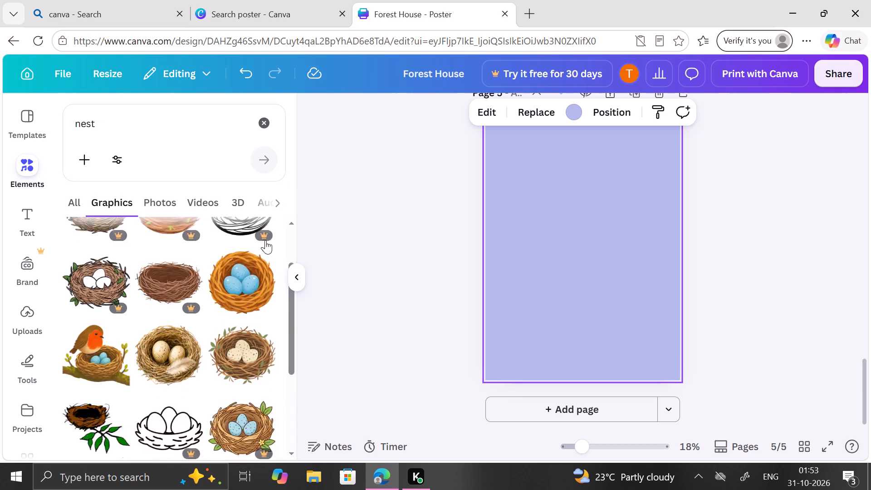
scroll(265, 240, down, 3)
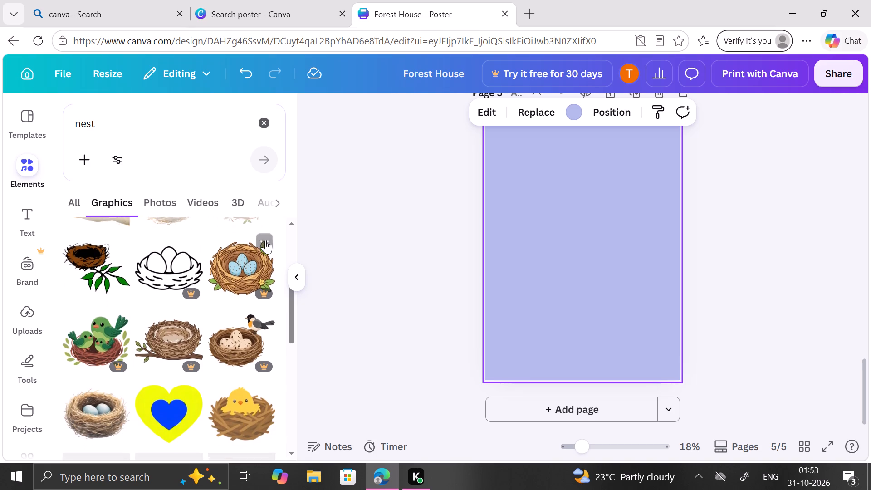
scroll(265, 240, down, 3)
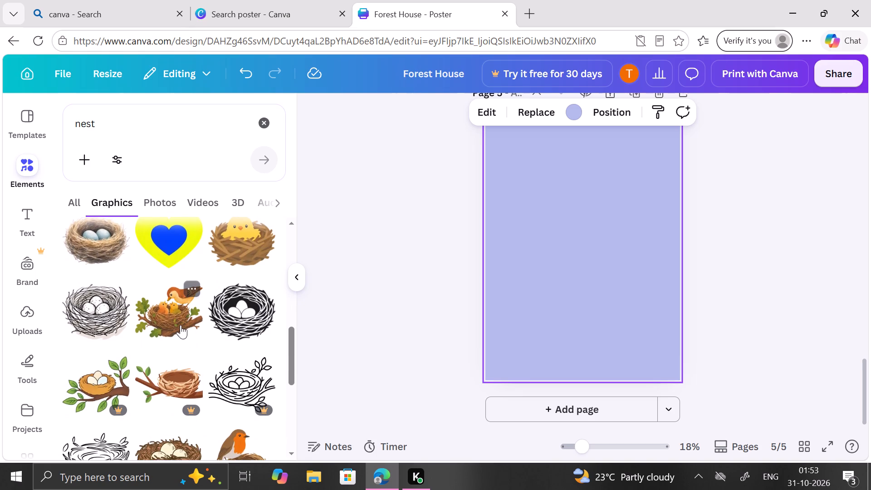
scroll(181, 325, down, 2)
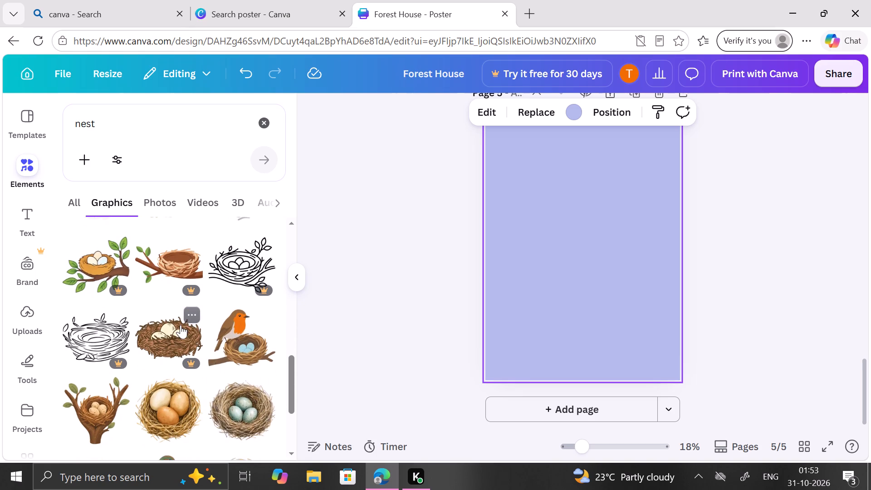
click(258, 334)
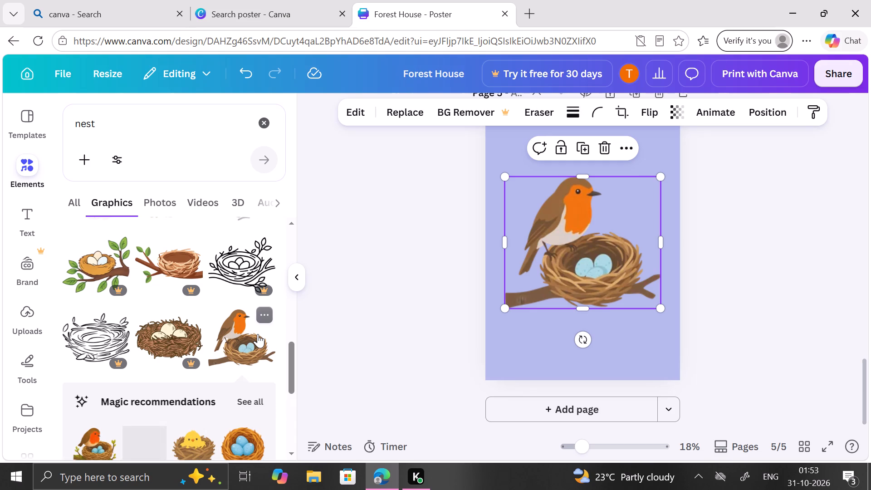
drag(607, 198, 596, 211)
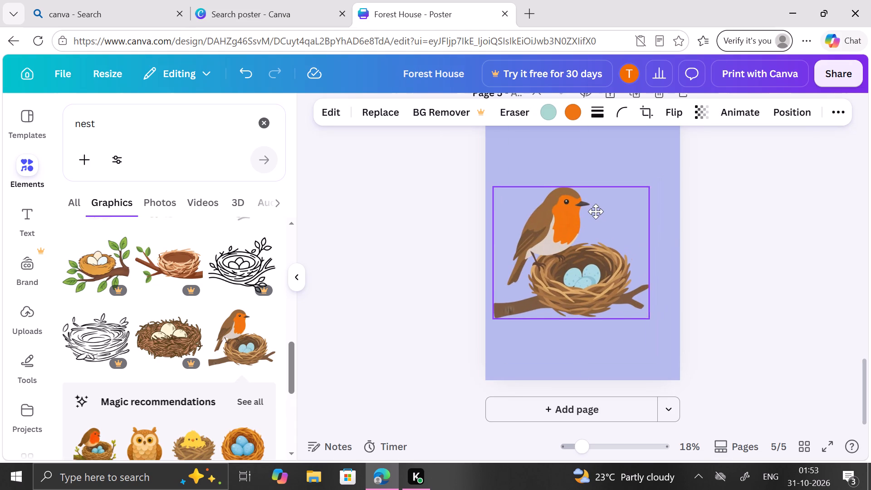
drag(596, 211, 585, 211)
click(585, 211)
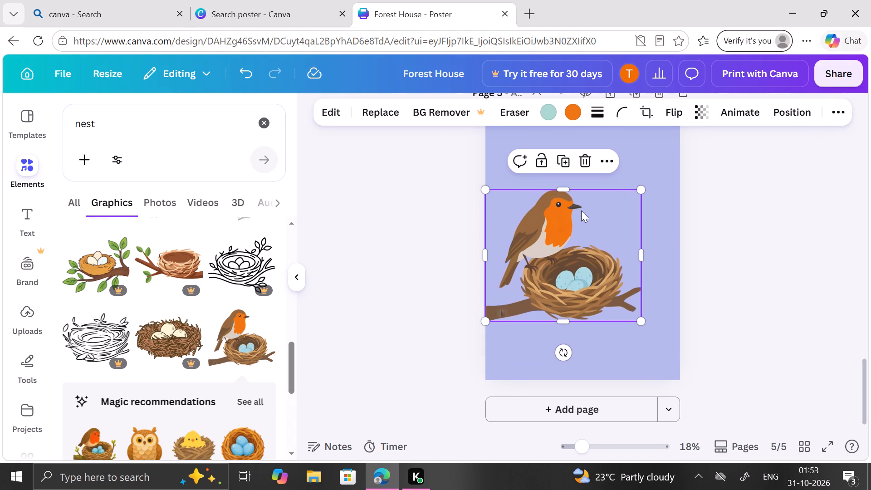
click(651, 167)
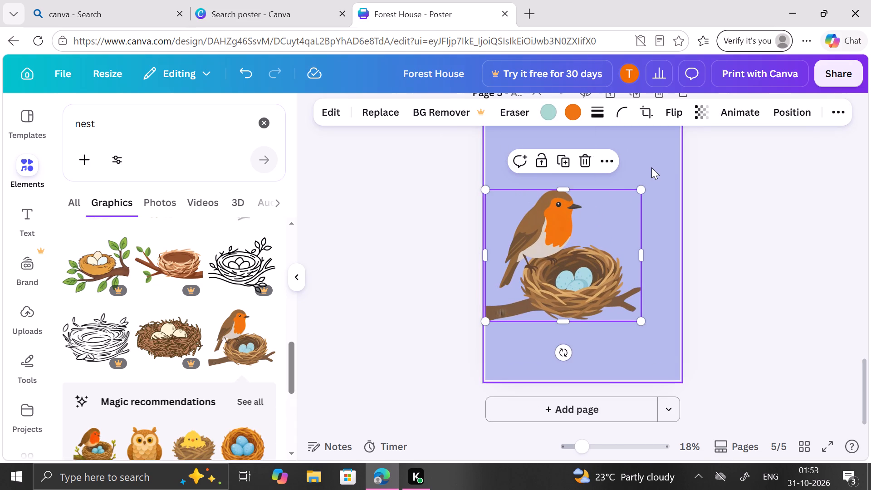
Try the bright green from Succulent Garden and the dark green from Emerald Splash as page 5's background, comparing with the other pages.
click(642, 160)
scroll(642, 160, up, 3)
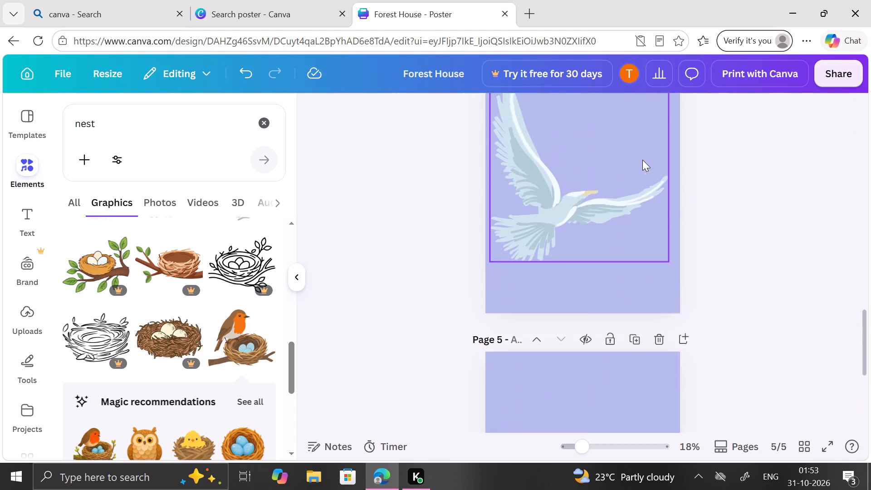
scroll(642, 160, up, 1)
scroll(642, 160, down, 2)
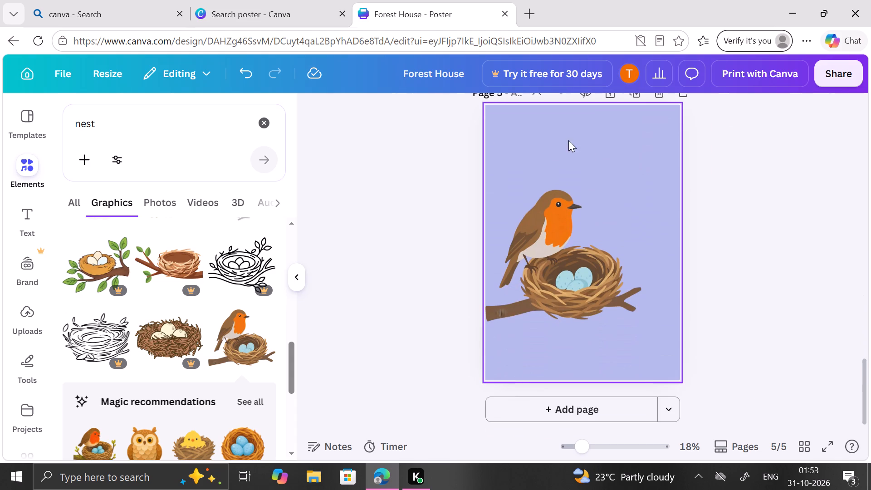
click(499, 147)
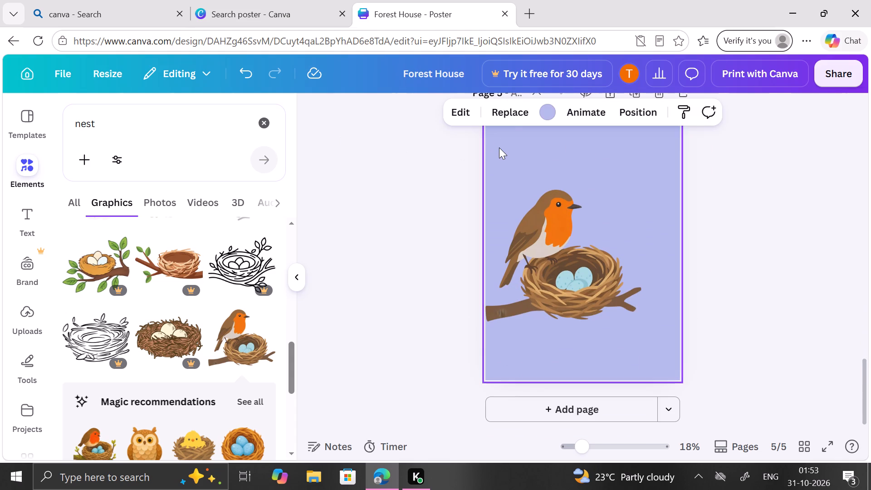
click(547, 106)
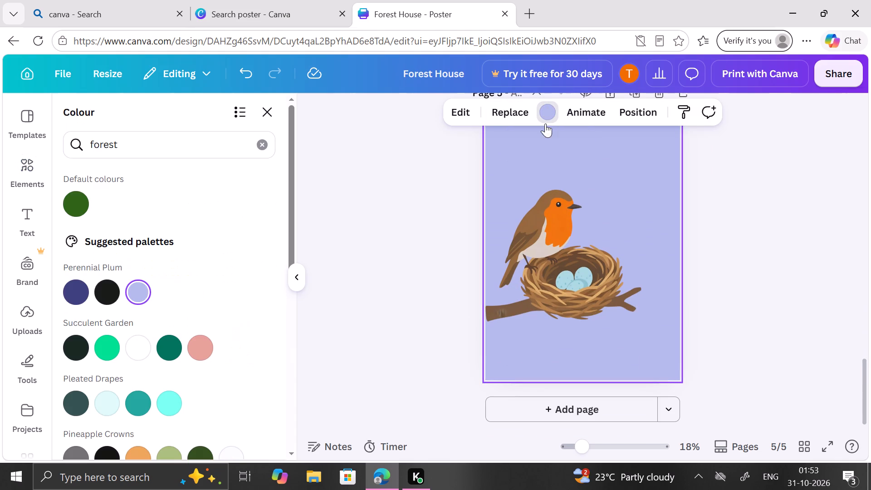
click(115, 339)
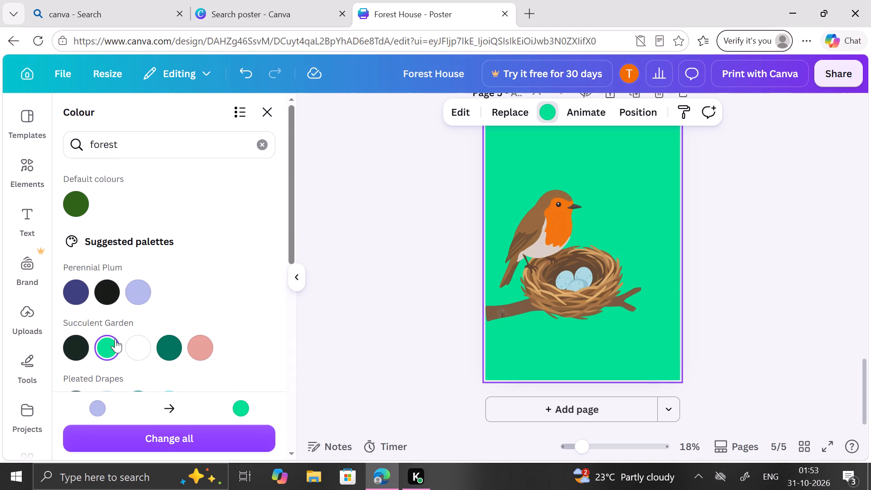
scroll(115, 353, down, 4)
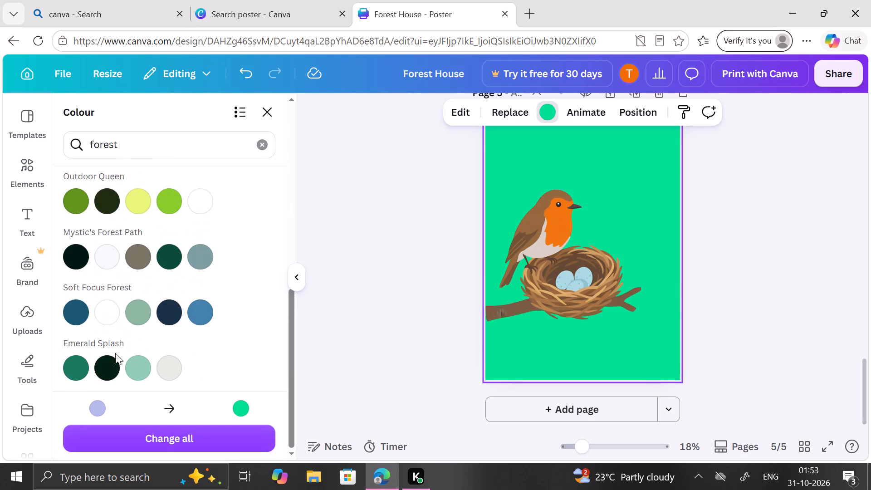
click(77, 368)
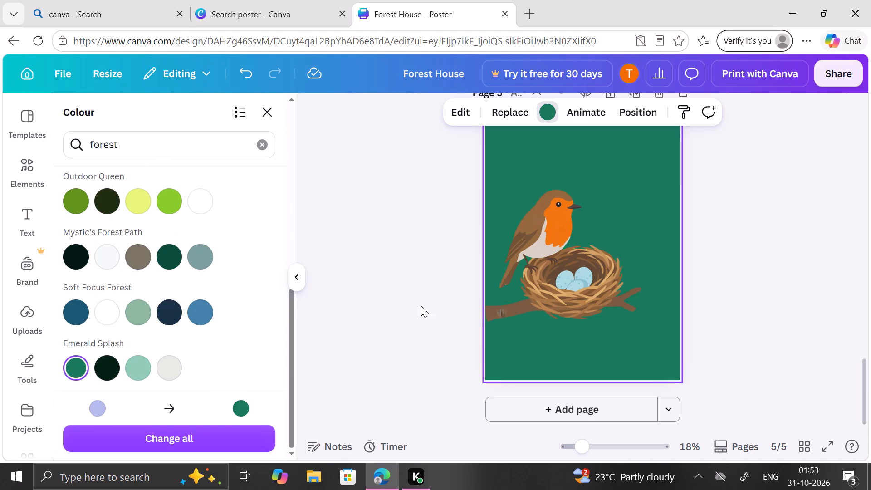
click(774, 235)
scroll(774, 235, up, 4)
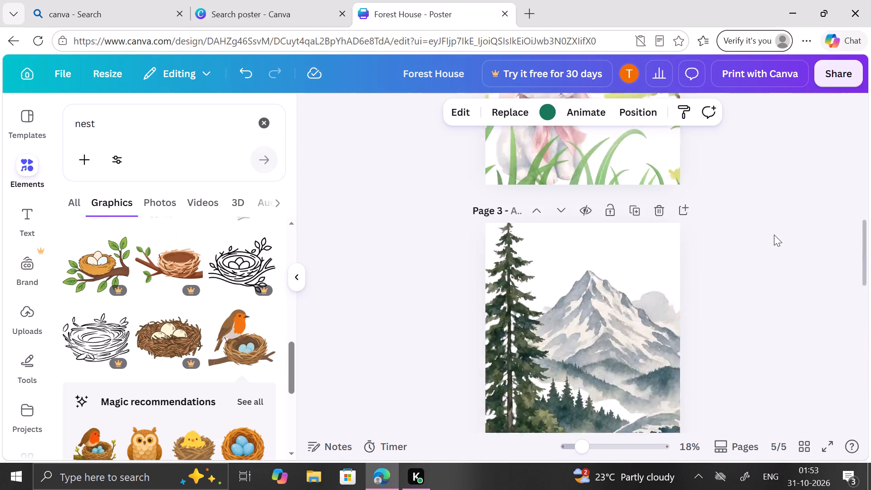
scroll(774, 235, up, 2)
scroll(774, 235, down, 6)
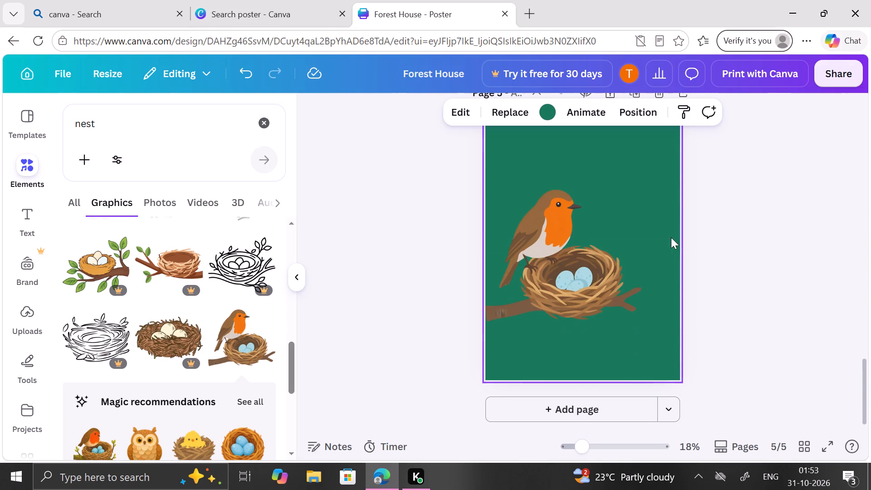
Set page 5's background behind the robin to the turquoise #8fcdb5 of the Emerald Splash palette, after trying Outdoor Queen's lime green.
click(657, 238)
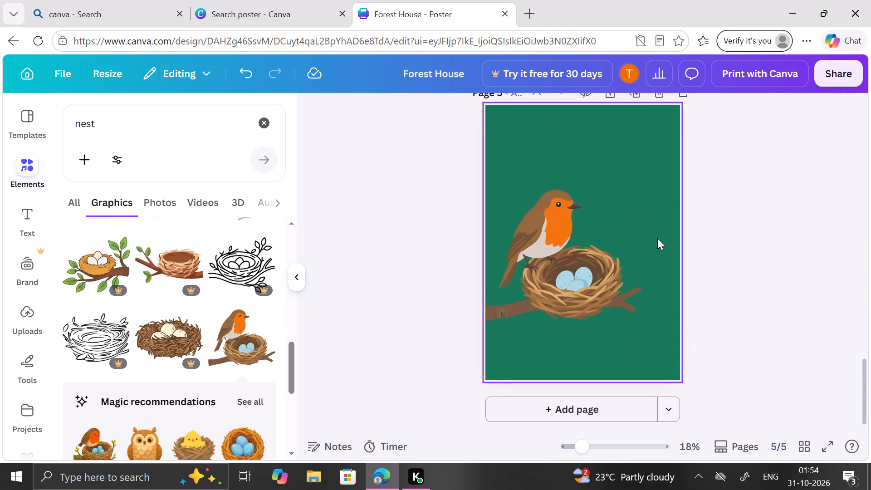
scroll(657, 238, down, 2)
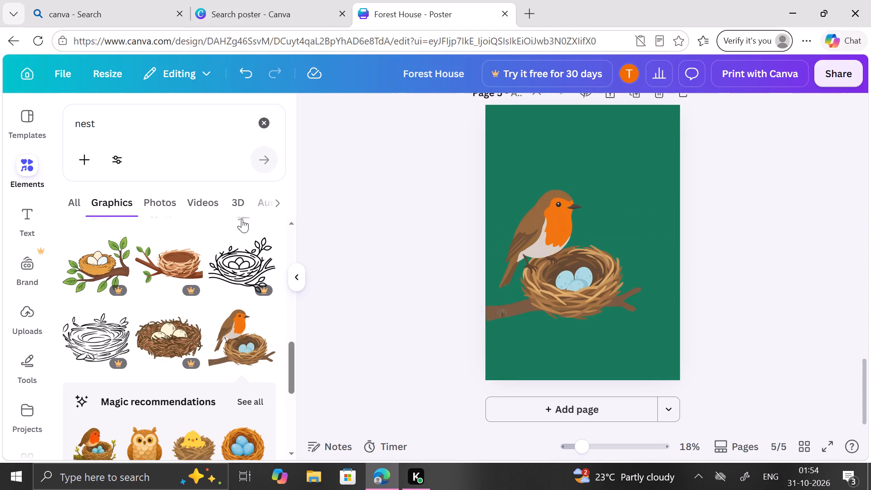
click(557, 179)
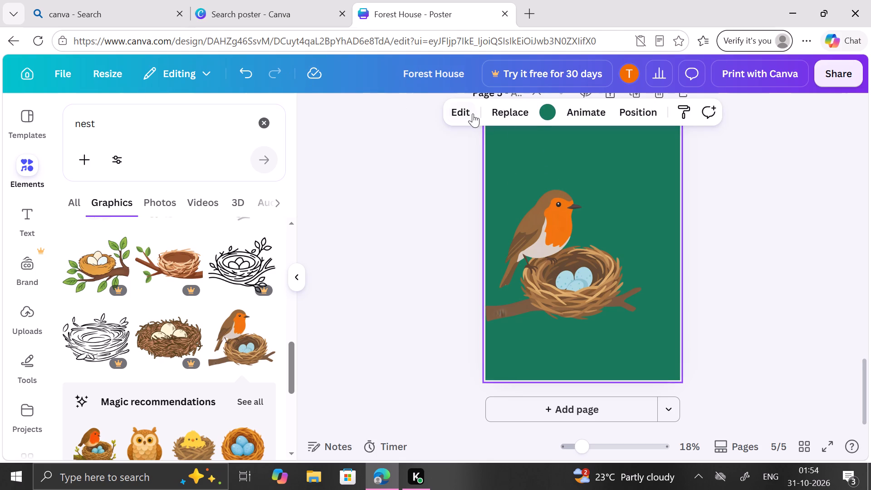
click(543, 122)
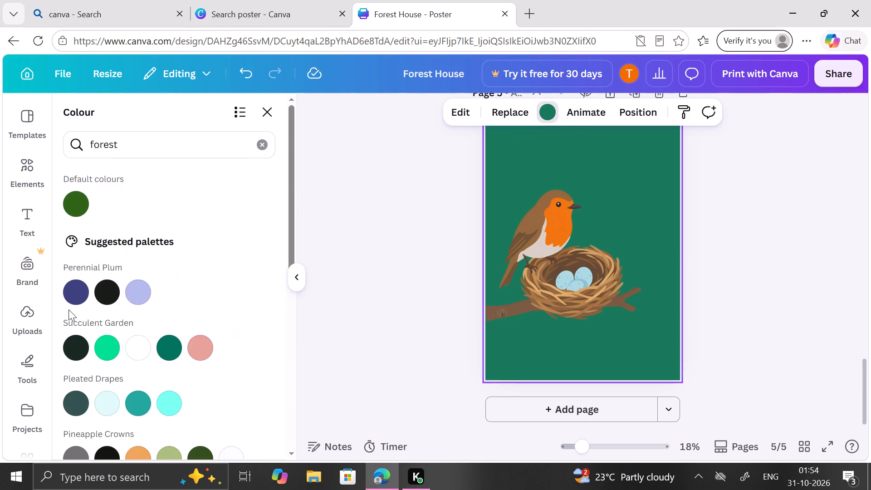
scroll(69, 309, down, 3)
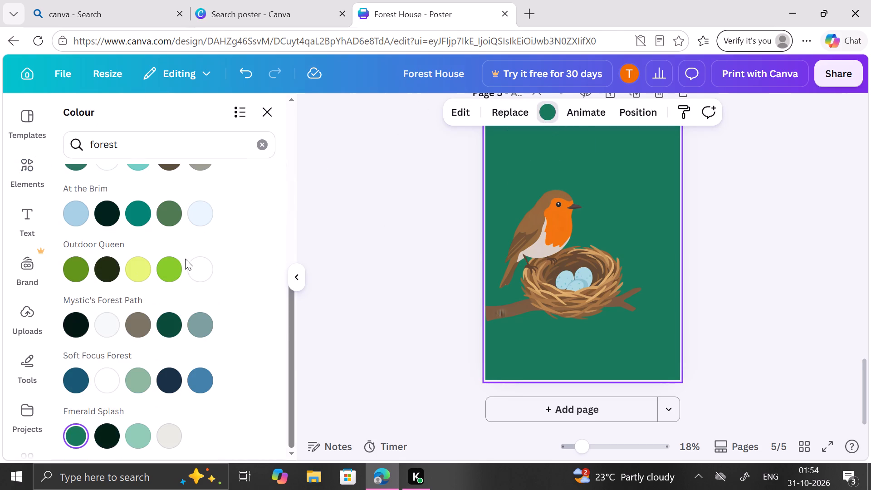
click(181, 264)
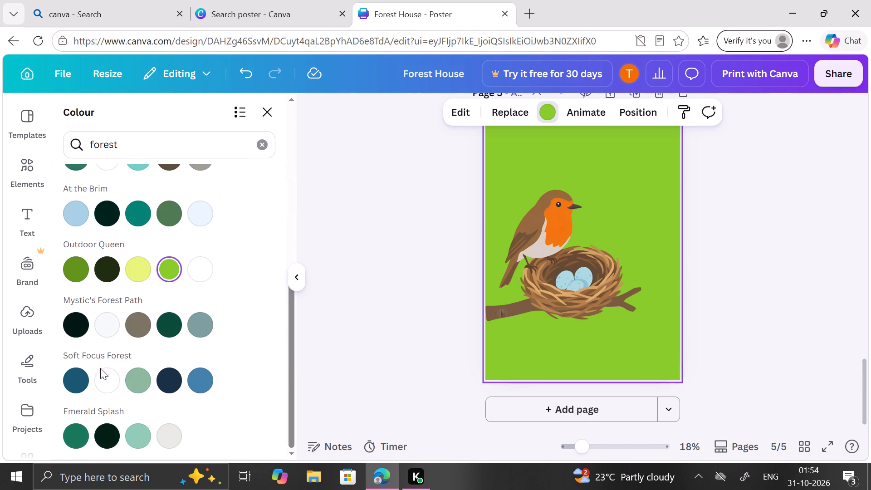
click(135, 445)
click(664, 174)
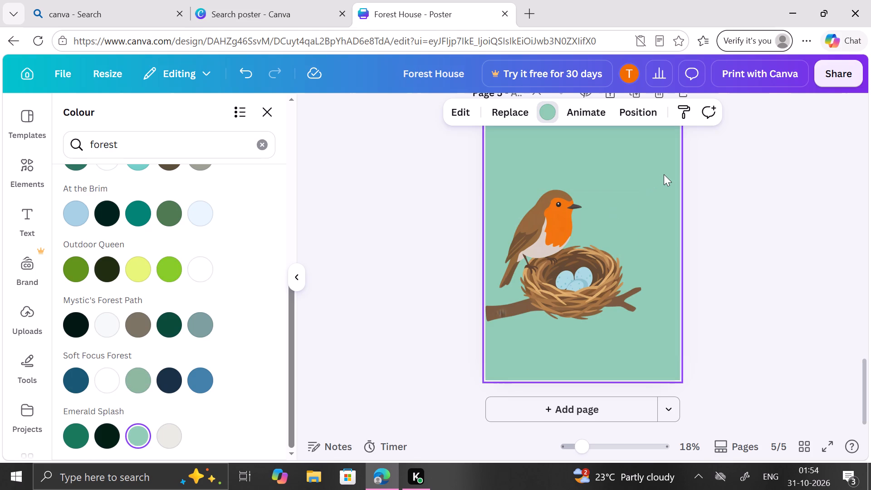
Move the flying bird on page 4 lower, so it sits close to the page's bottom edge.
scroll(664, 174, up, 8)
scroll(664, 174, down, 5)
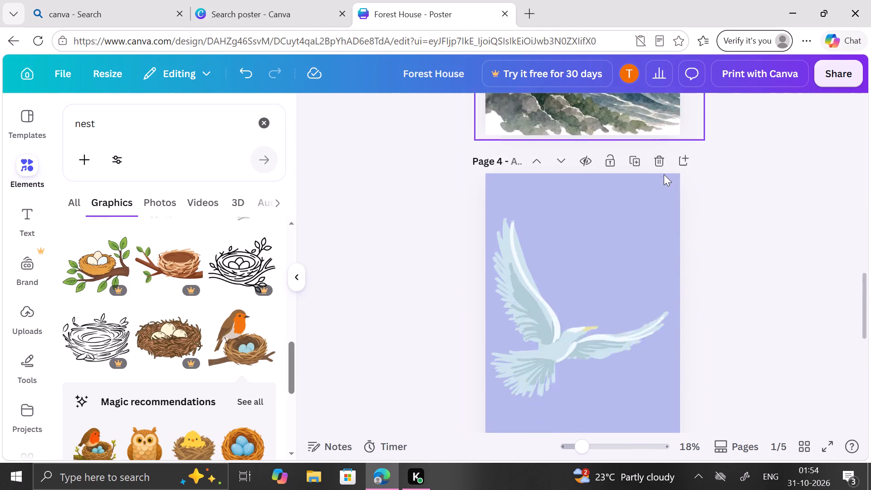
scroll(664, 174, down, 2)
scroll(664, 174, up, 2)
scroll(664, 174, down, 4)
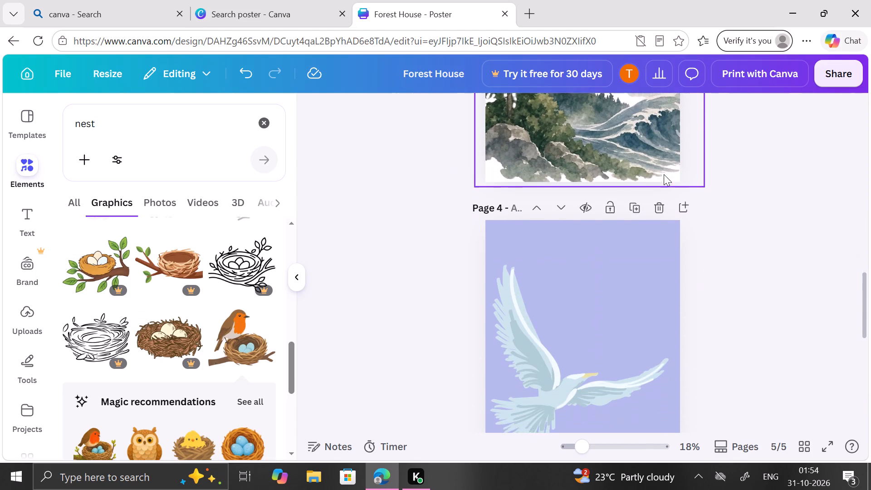
scroll(664, 174, down, 1)
drag(589, 304, 594, 281)
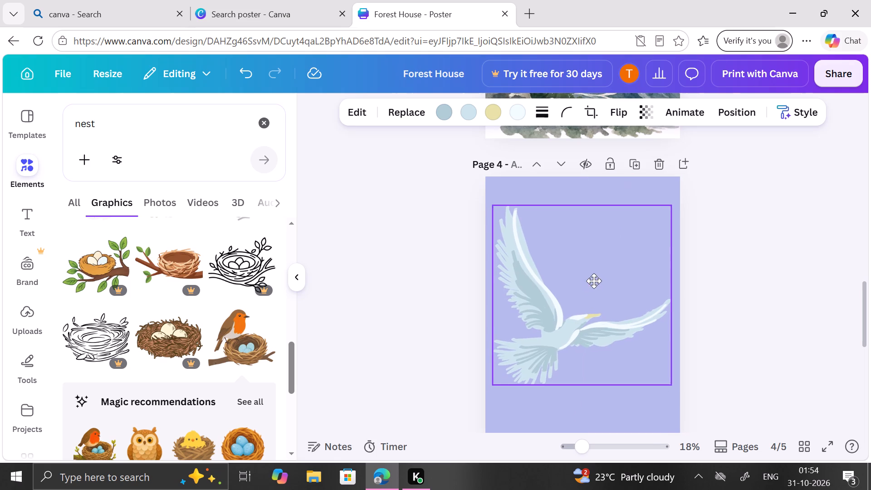
drag(594, 281, 589, 341)
click(720, 295)
Add a sixth page after the robin nest page and set its background to white.
scroll(720, 295, down, 2)
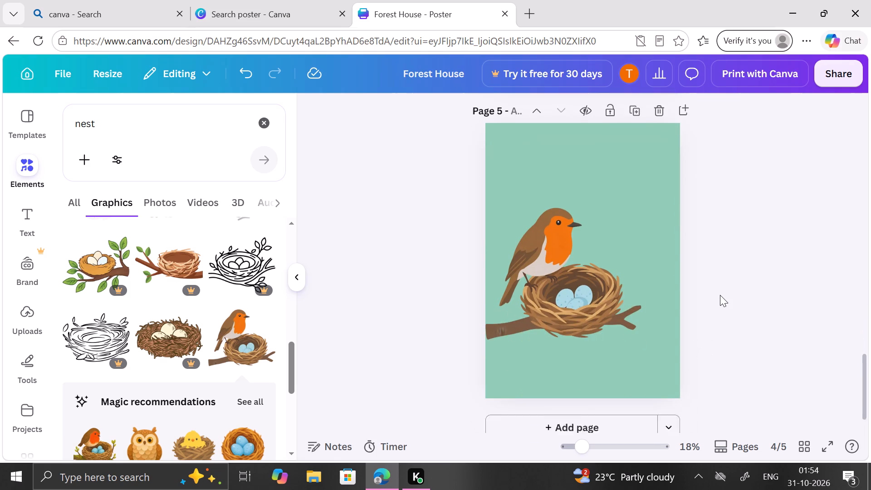
scroll(720, 295, down, 3)
click(626, 422)
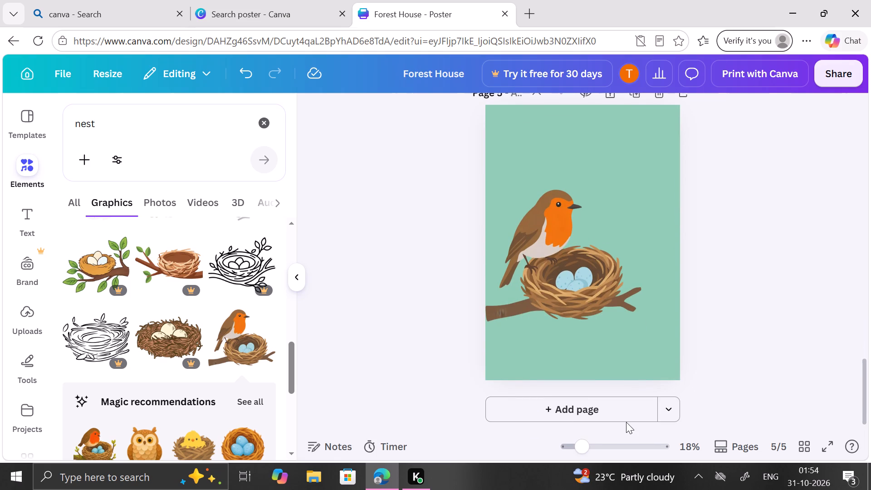
click(628, 409)
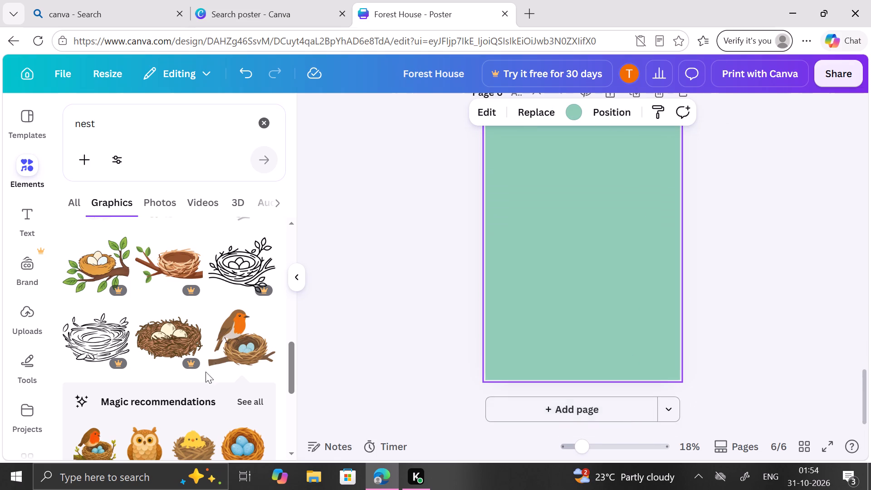
click(610, 269)
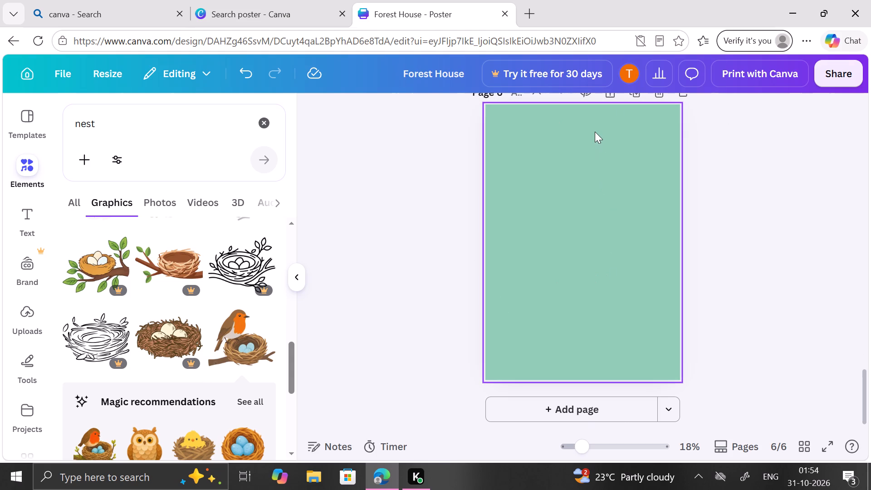
click(595, 132)
click(582, 113)
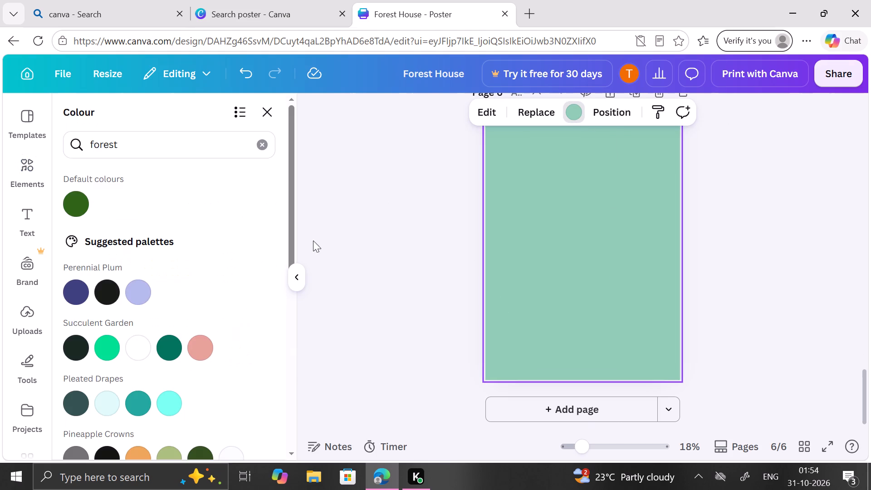
click(142, 341)
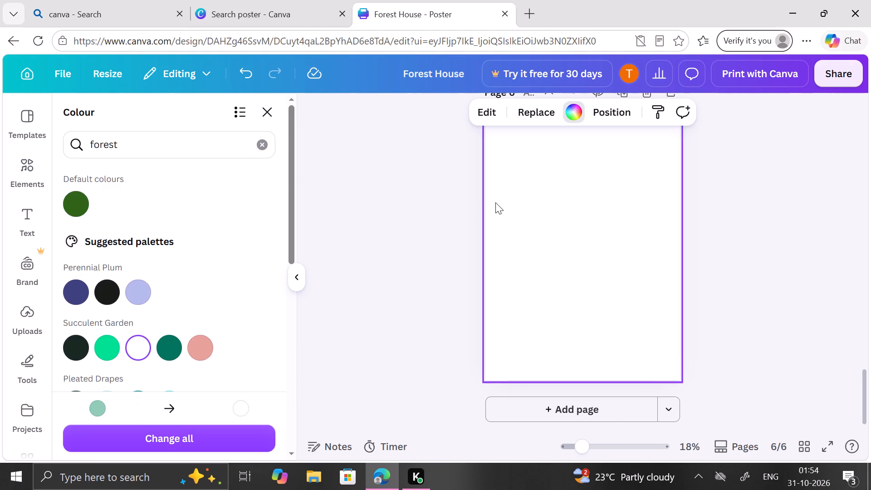
click(456, 205)
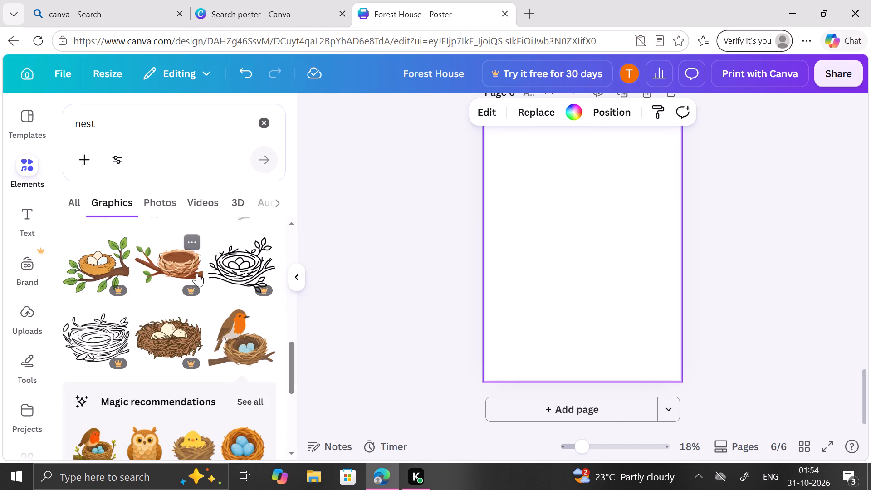
Search the elements library for "rabbit and tortoise" and show all matching graphics.
scroll(197, 273, down, 3)
scroll(197, 273, up, 2)
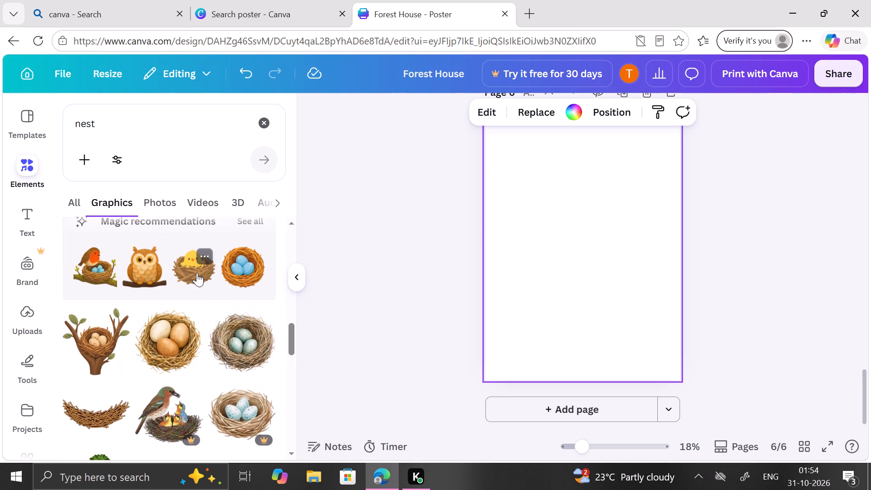
click(263, 131)
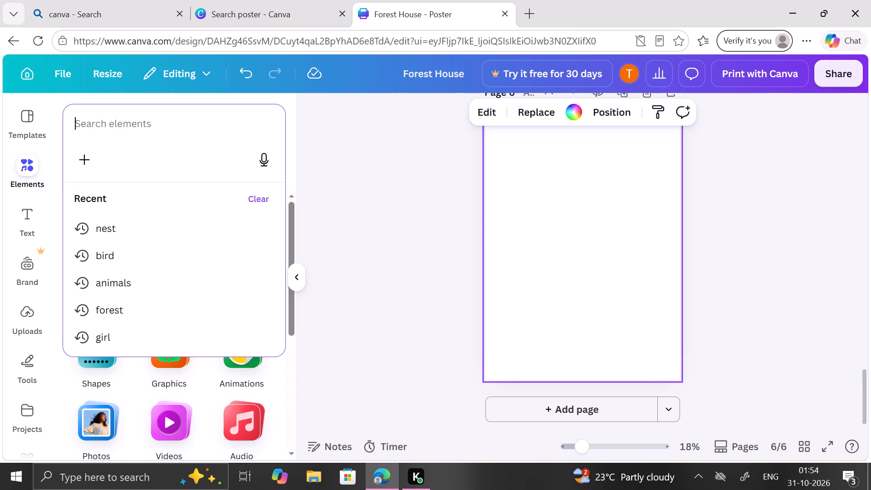
key(r)
text(abbit t)
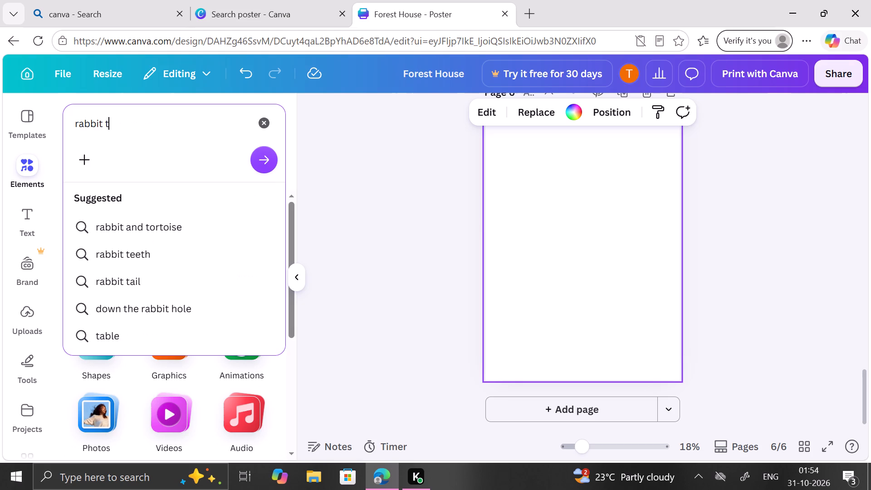
click(197, 227)
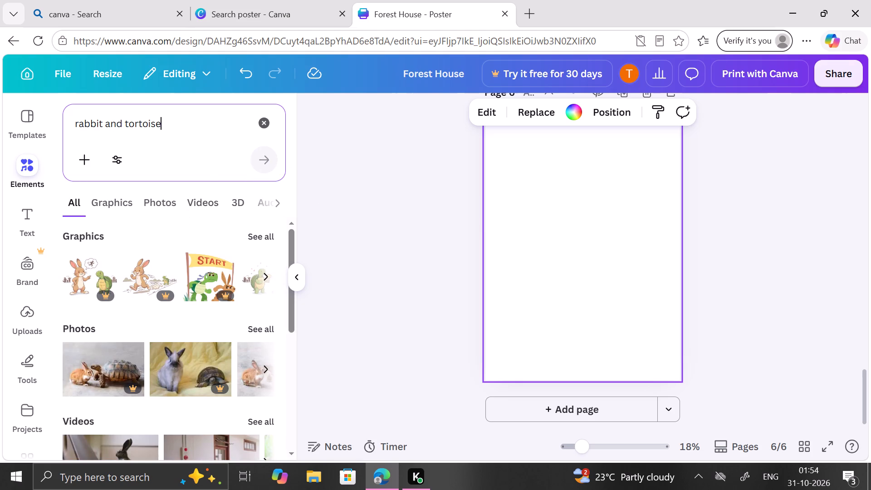
click(257, 234)
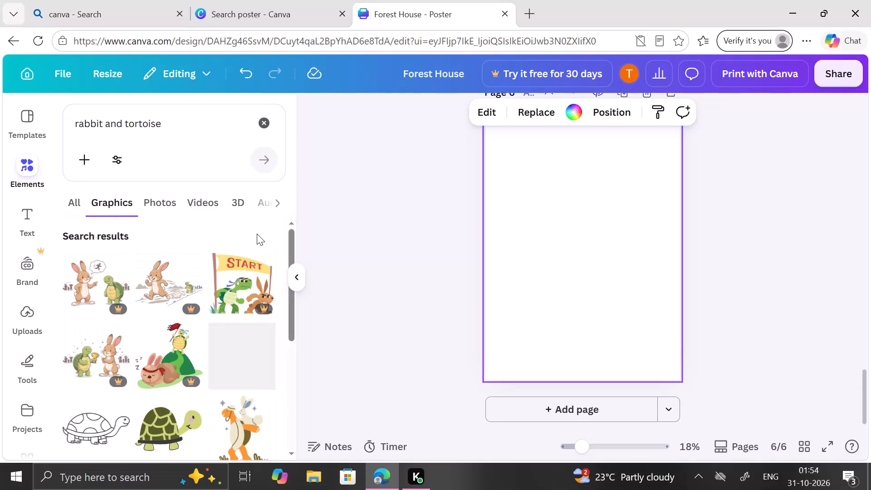
Look through the rabbit and tortoise graphics for illustrations that suit page 6.
scroll(257, 234, down, 1)
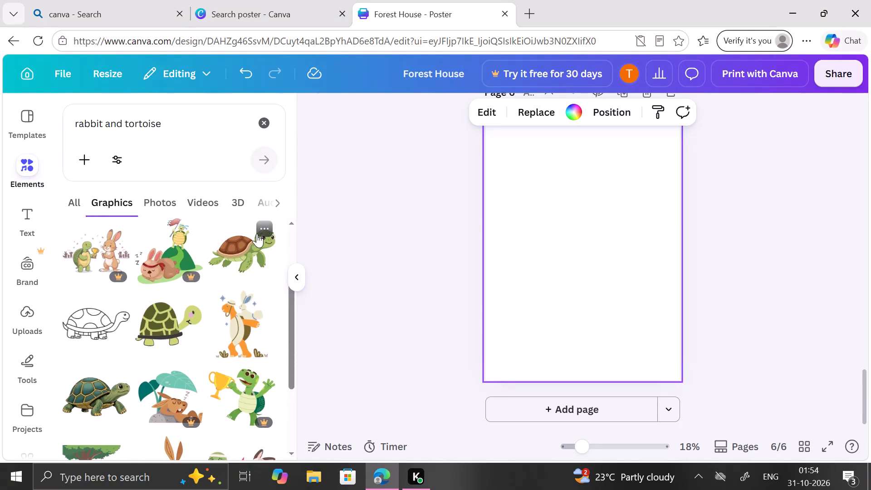
scroll(257, 234, down, 1)
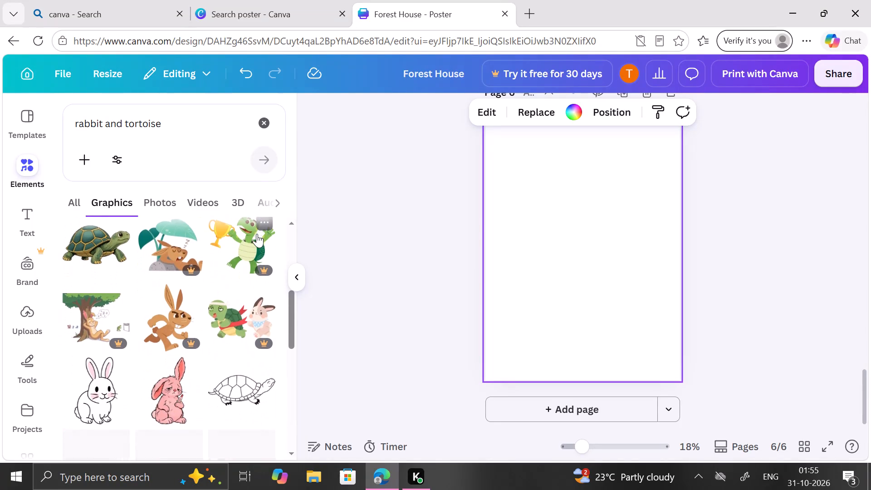
scroll(257, 234, down, 2)
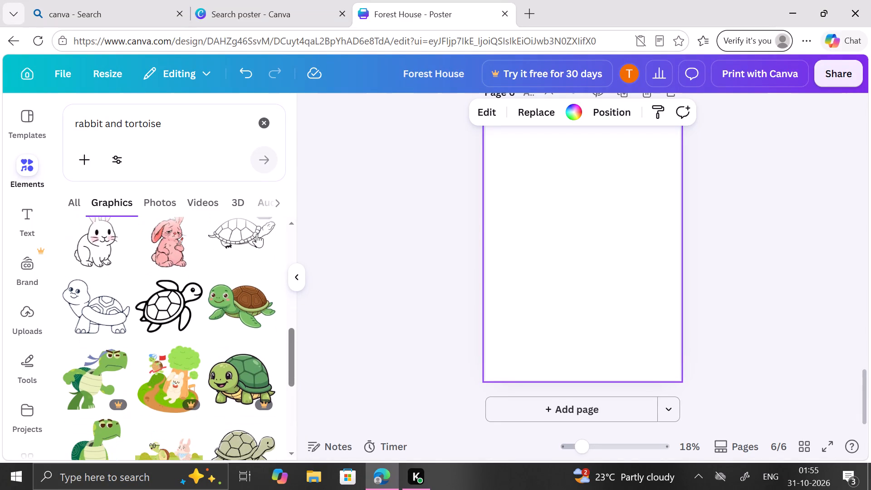
Review the existing poster pages, from the cottage and girl on page 1 to the robin nest on page 5.
scroll(447, 237, up, 2)
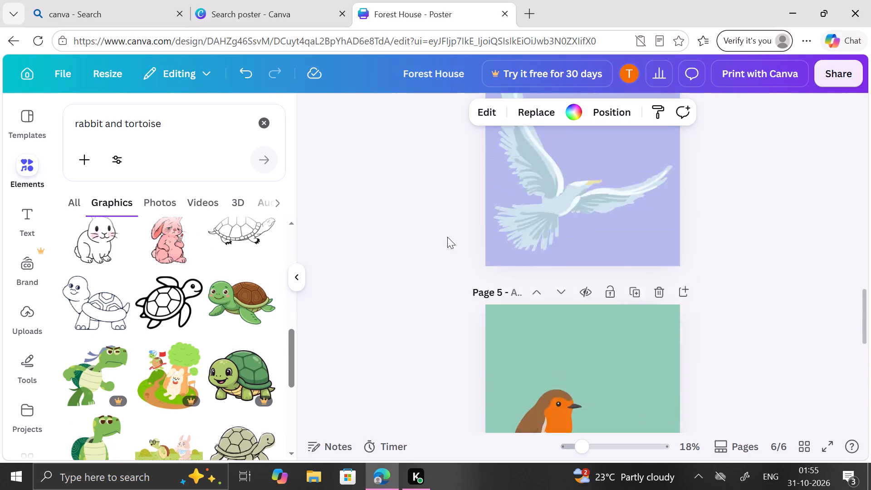
scroll(447, 237, up, 8)
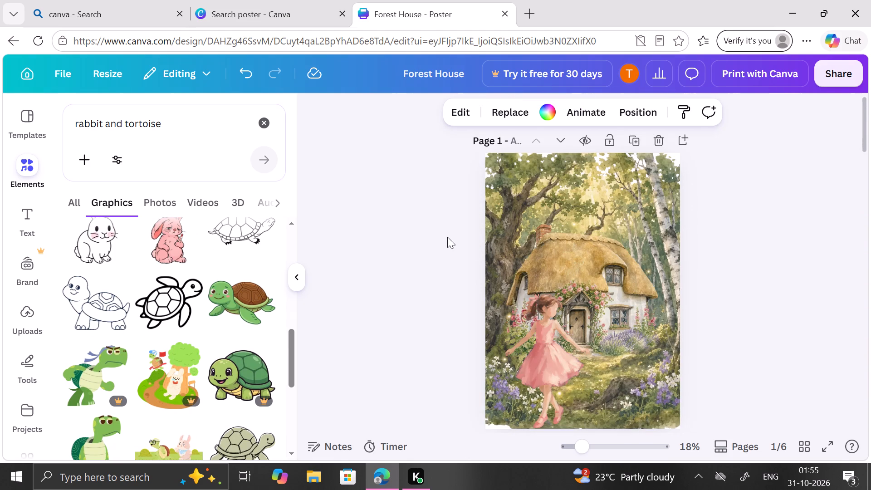
scroll(447, 237, down, 1)
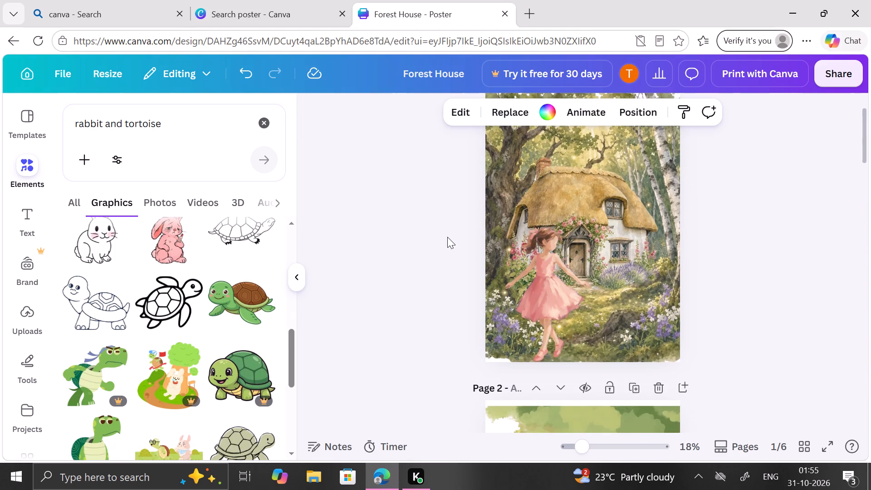
scroll(447, 237, down, 4)
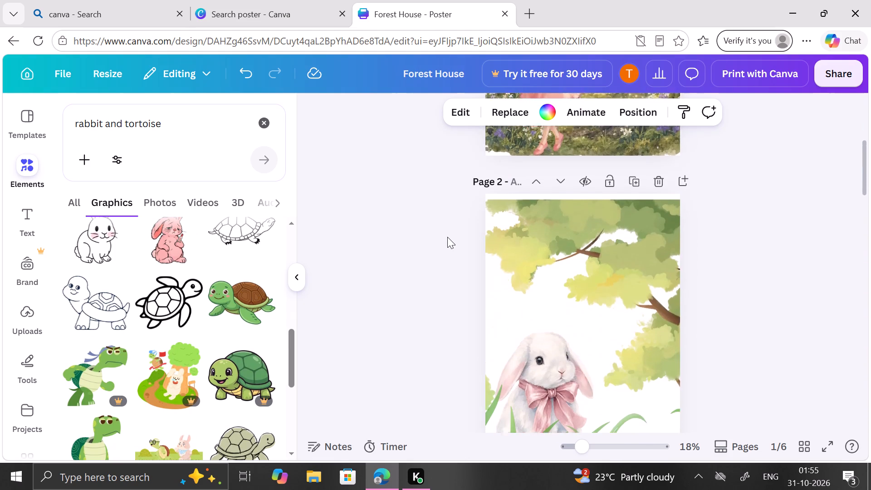
scroll(447, 237, down, 2)
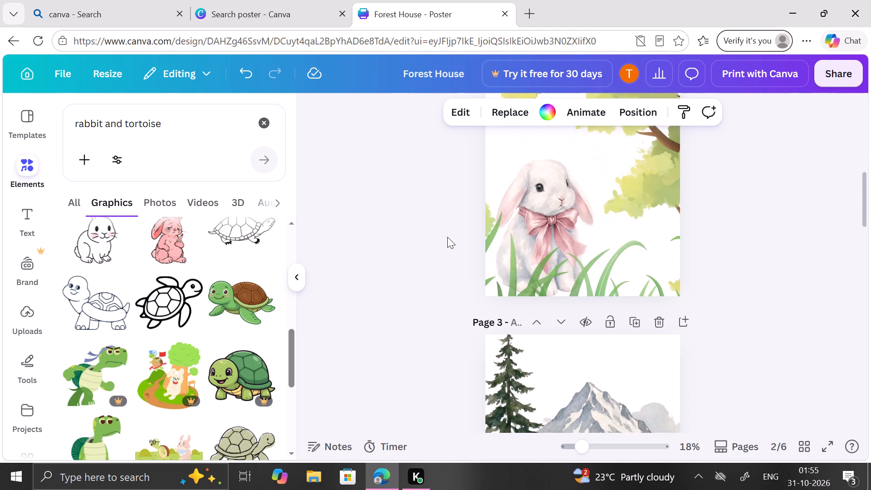
scroll(447, 237, down, 7)
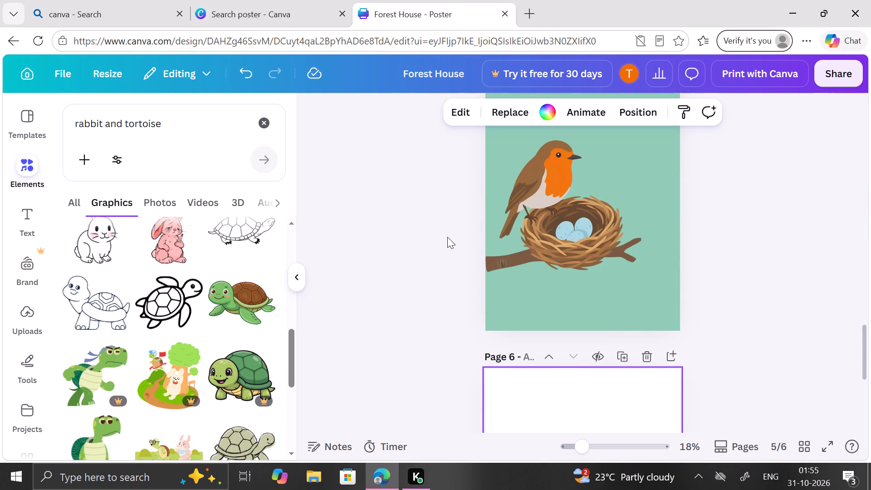
Insert the watercolor grey-and-white rabbit eating a carrot from the rabbit and tortoise graphics onto blank page 6.
scroll(134, 357, down, 3)
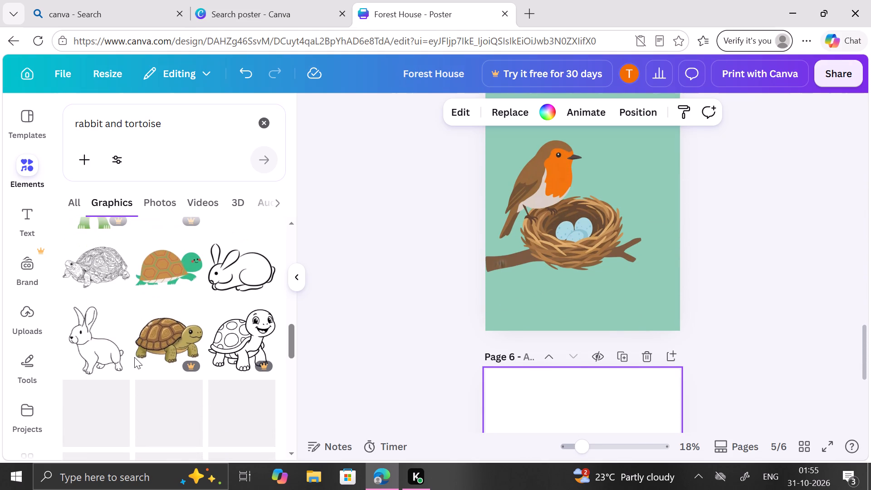
scroll(134, 357, up, 3)
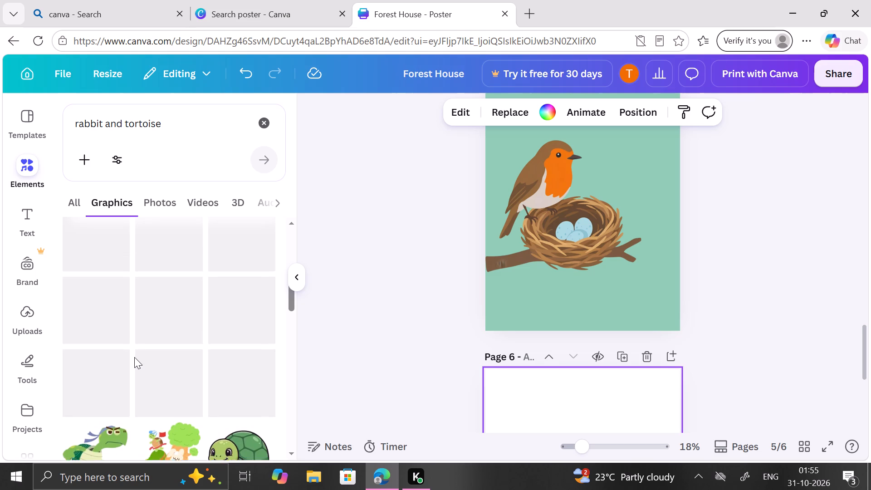
scroll(134, 357, down, 1)
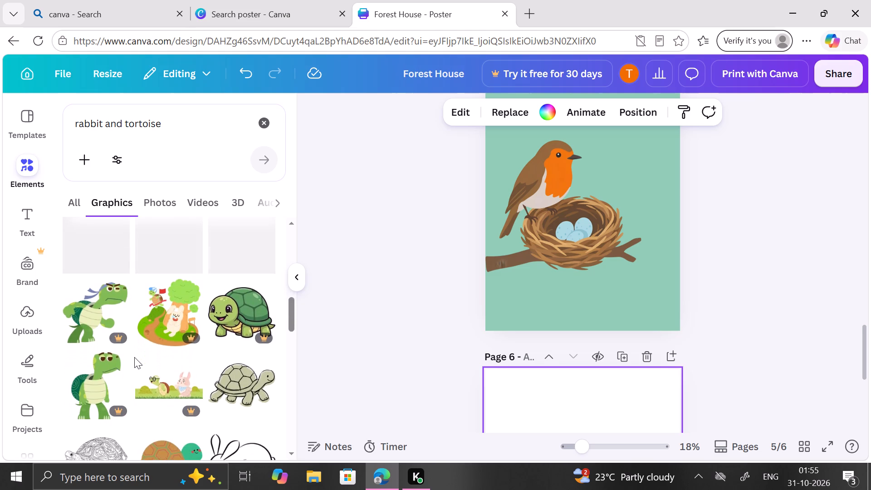
scroll(134, 357, up, 10)
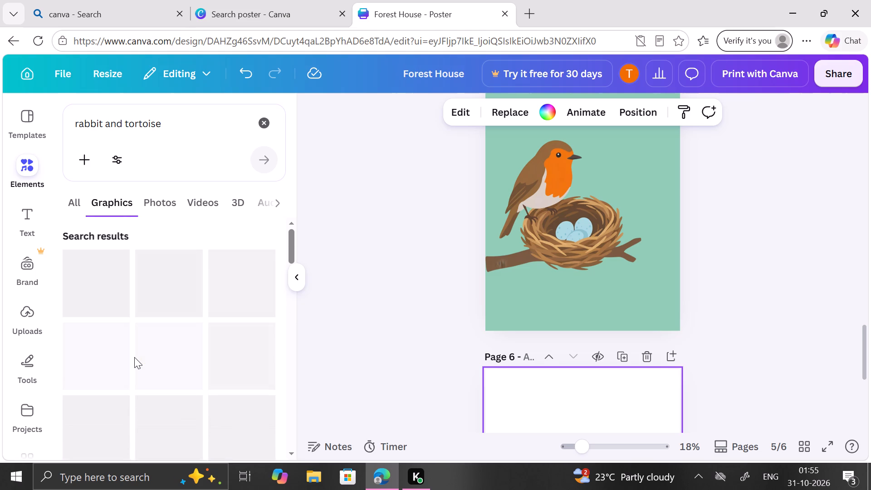
scroll(134, 357, up, 2)
scroll(134, 357, down, 2)
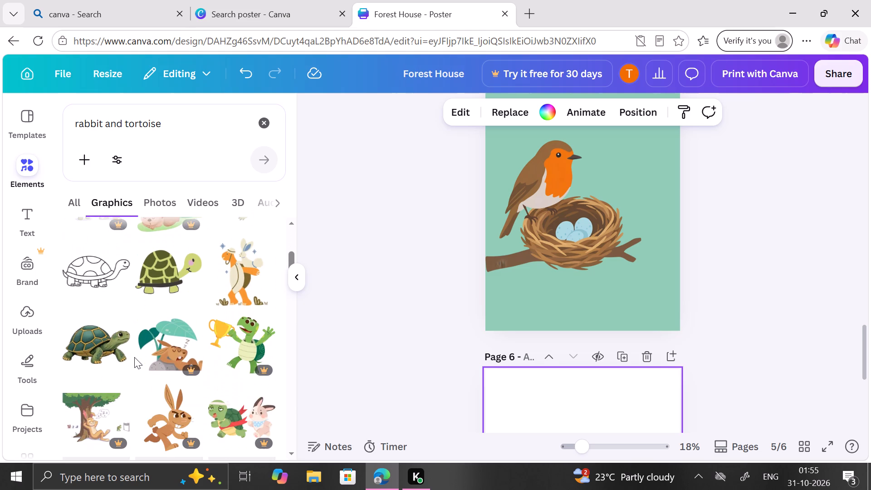
scroll(134, 357, down, 2)
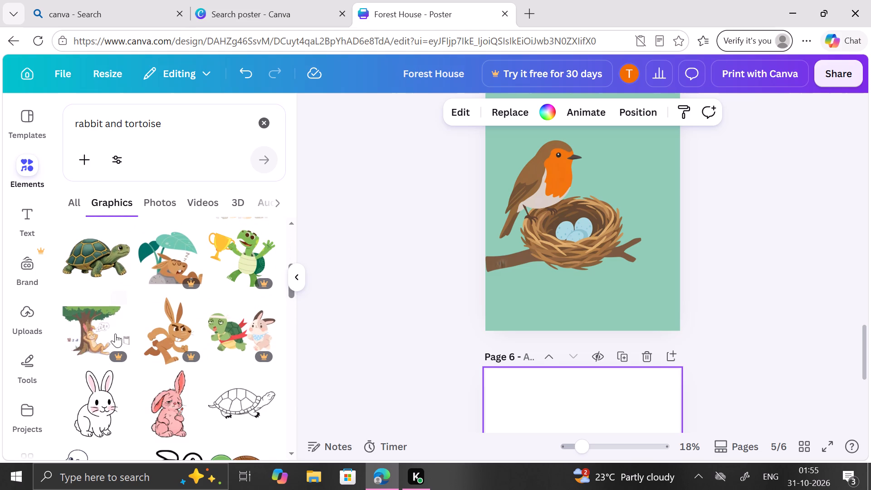
scroll(168, 413, down, 2)
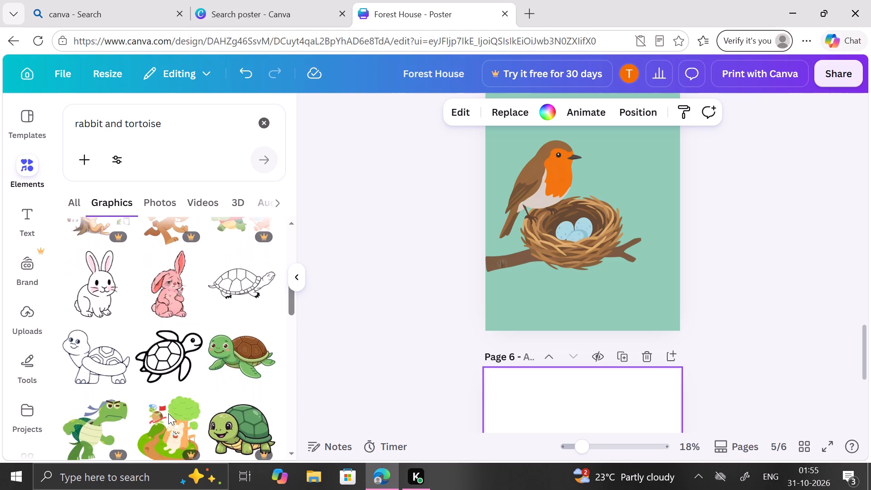
scroll(168, 413, down, 3)
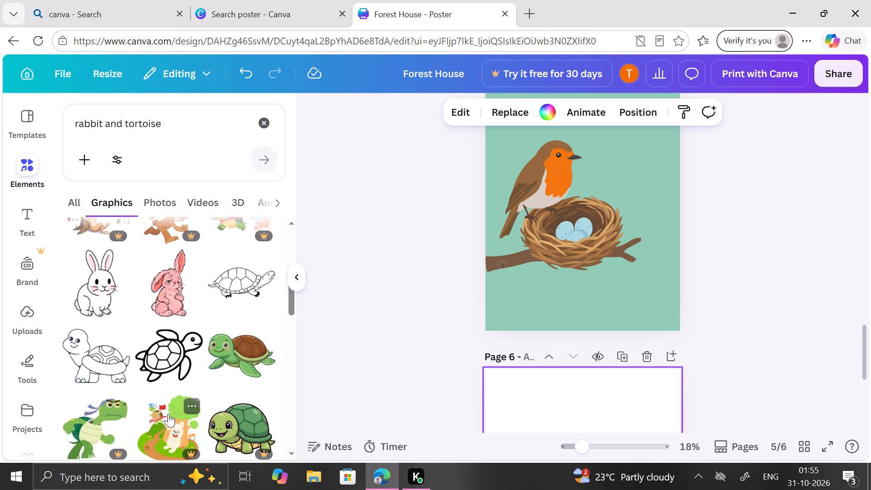
scroll(168, 413, down, 3)
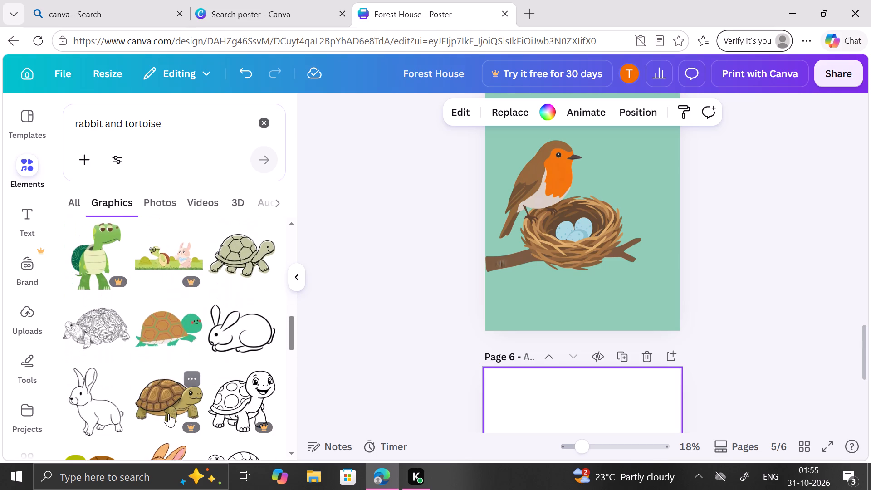
scroll(168, 413, down, 4)
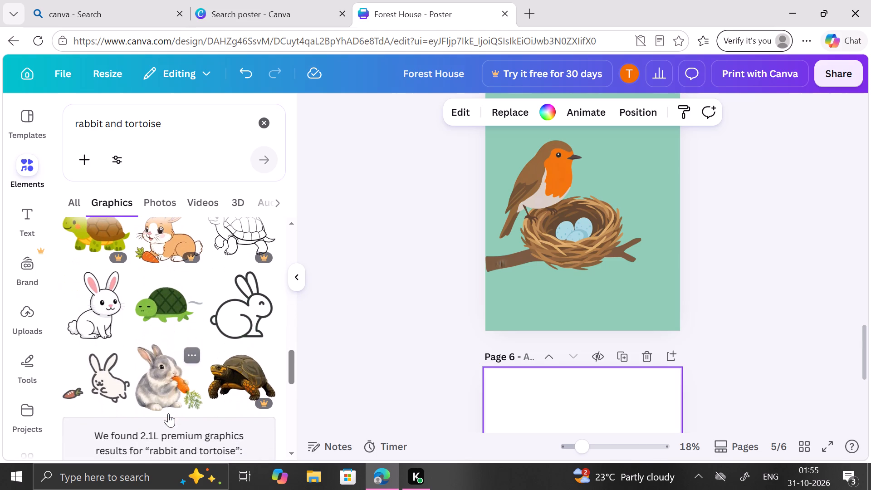
scroll(168, 413, down, 1)
scroll(168, 413, up, 1)
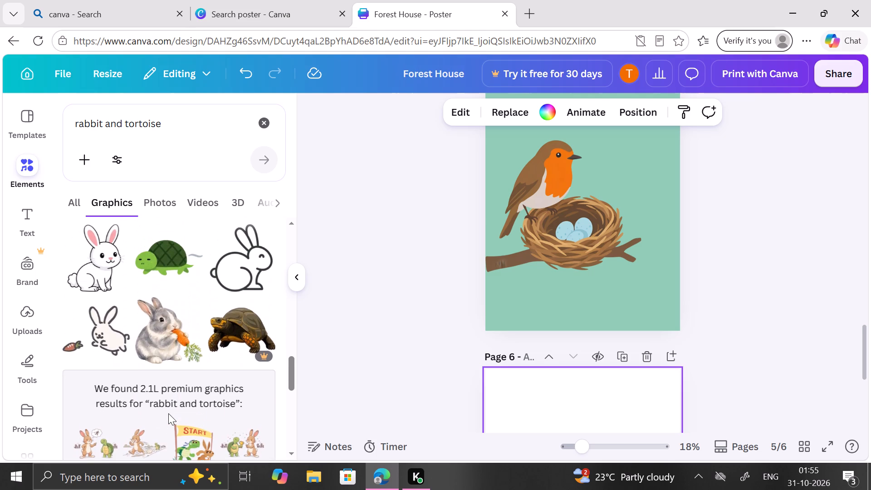
scroll(168, 413, up, 1)
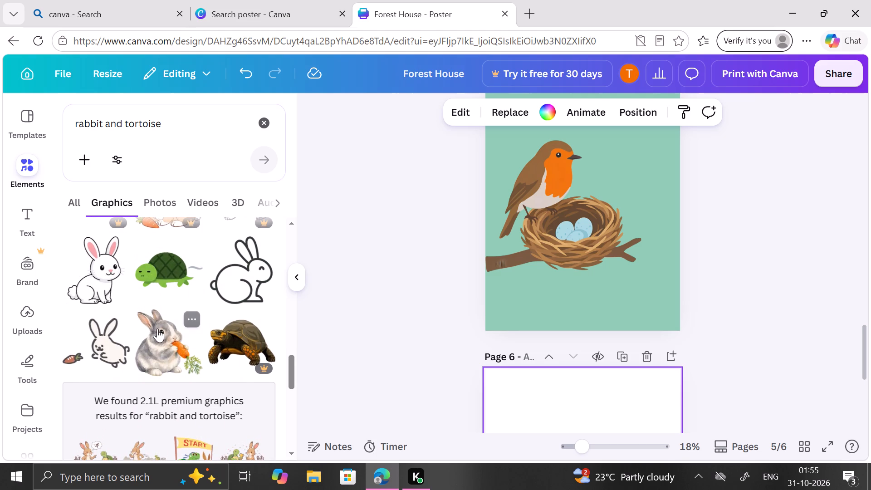
scroll(564, 333, down, 3)
click(564, 333)
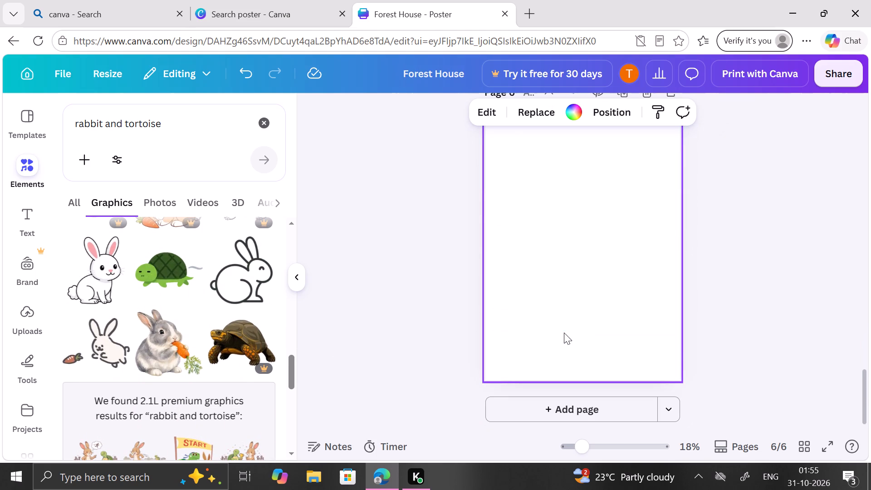
click(140, 352)
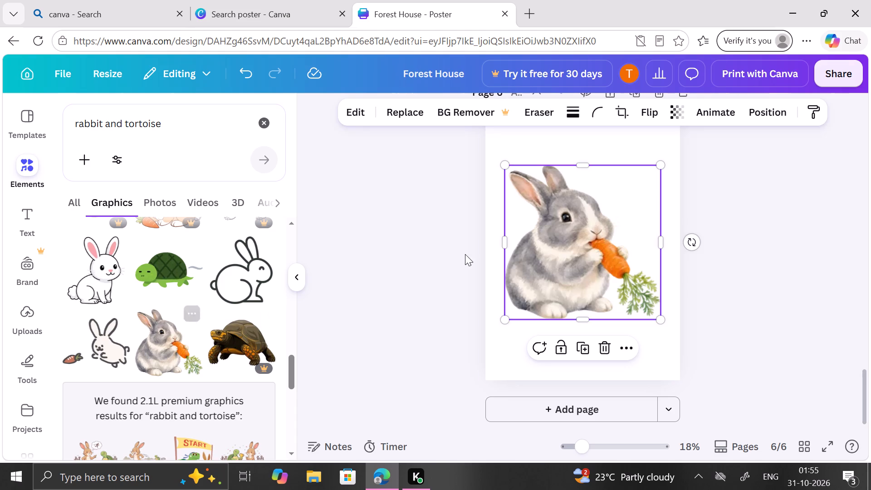
Insert the dark green tortoise with gold-lined shell from the rabbit and tortoise graphics onto page 6.
scroll(245, 314, up, 3)
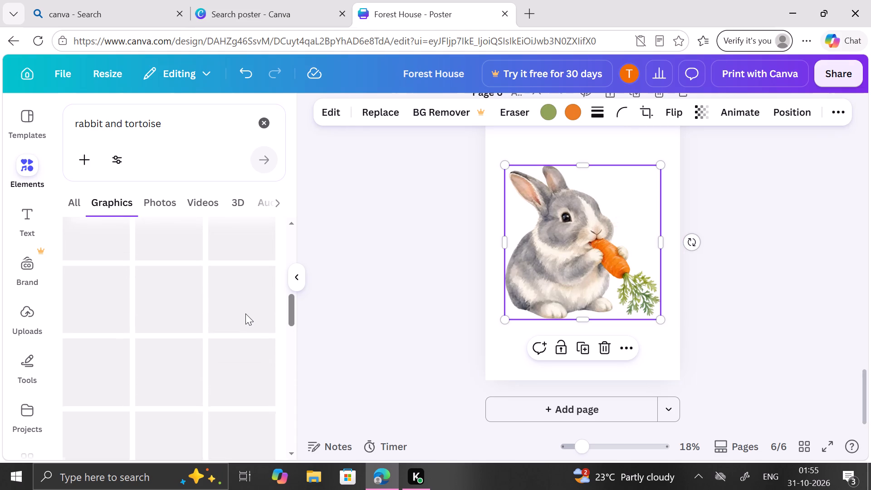
scroll(245, 314, up, 4)
scroll(245, 314, down, 5)
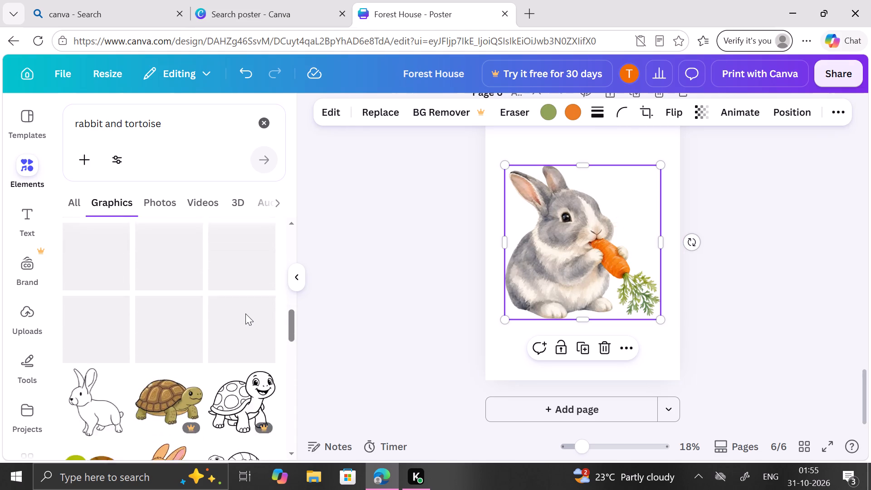
scroll(219, 391, down, 1)
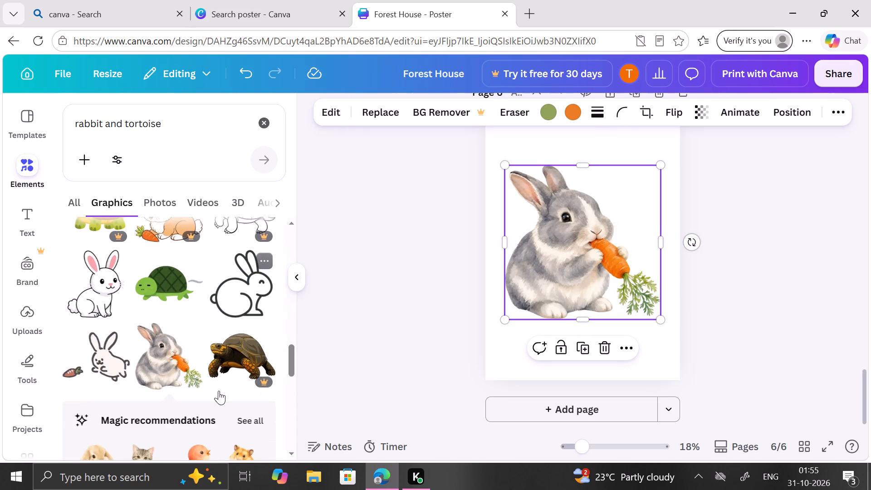
scroll(219, 391, down, 1)
scroll(215, 366, up, 4)
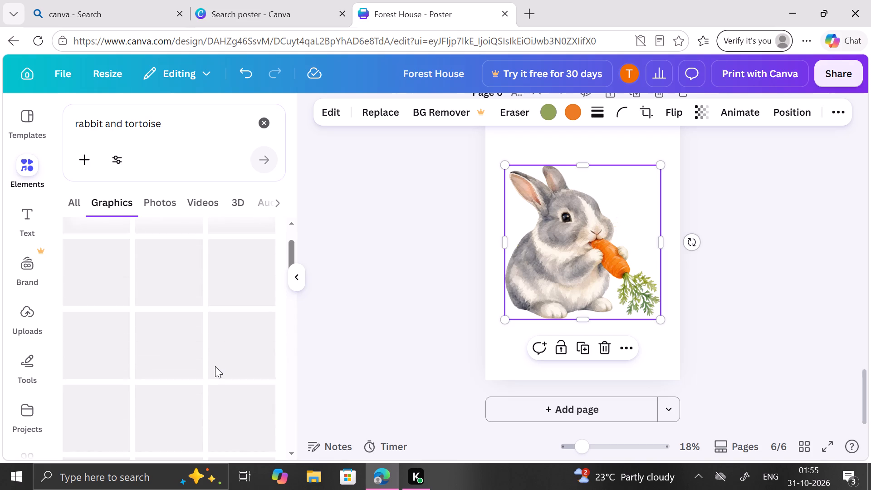
scroll(215, 366, down, 1)
scroll(215, 366, up, 1)
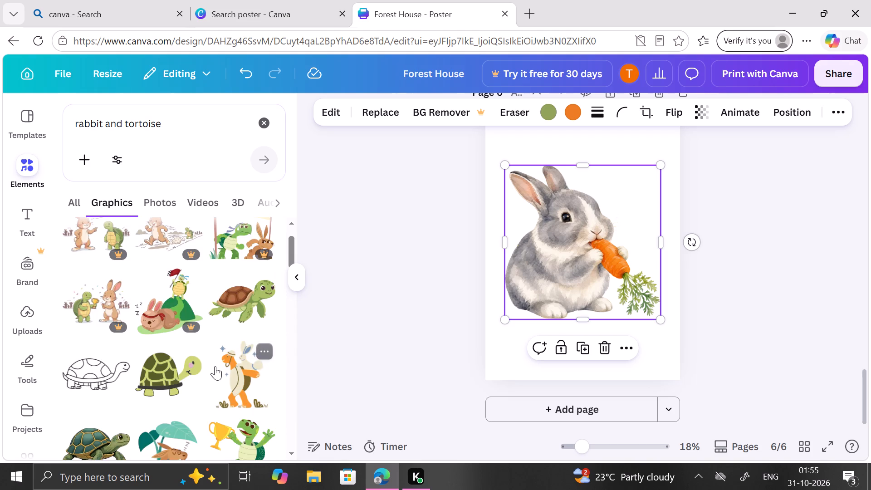
scroll(215, 366, up, 2)
scroll(215, 366, down, 2)
scroll(215, 366, up, 1)
scroll(215, 366, down, 1)
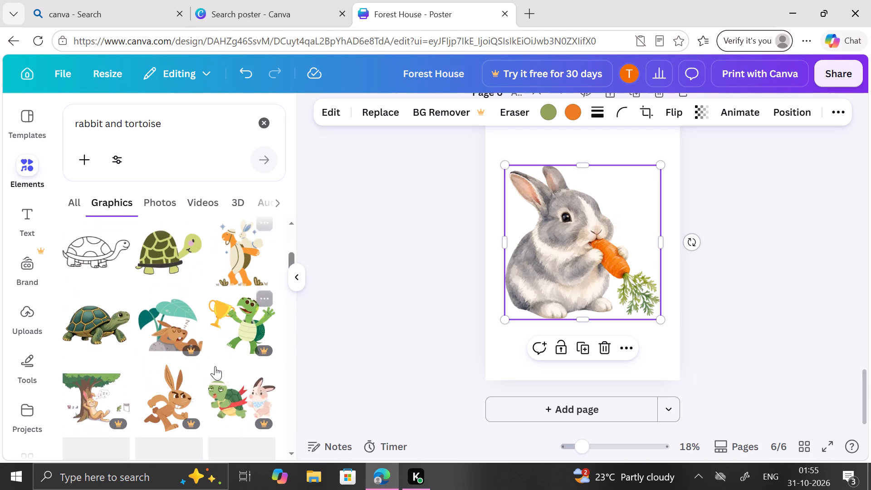
scroll(215, 366, down, 1)
click(104, 333)
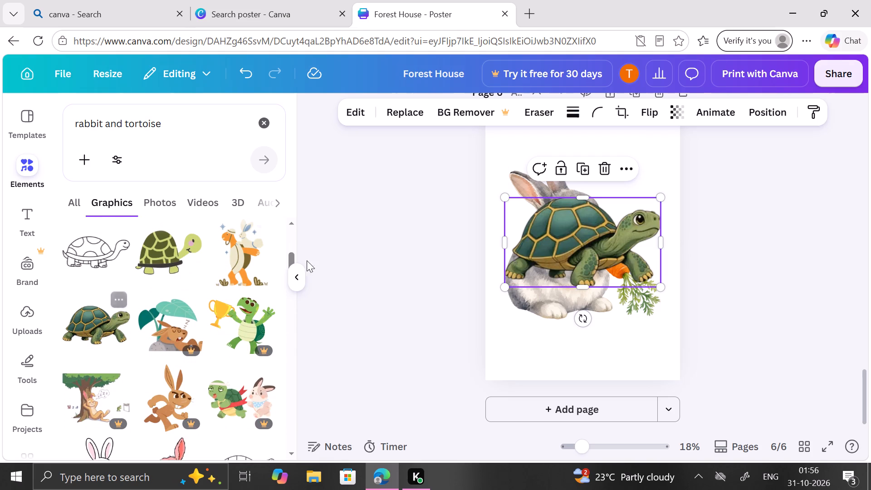
Shrink the tortoise slightly and place it in page 6's bottom-right corner, below the rabbit.
drag(657, 201, 670, 214)
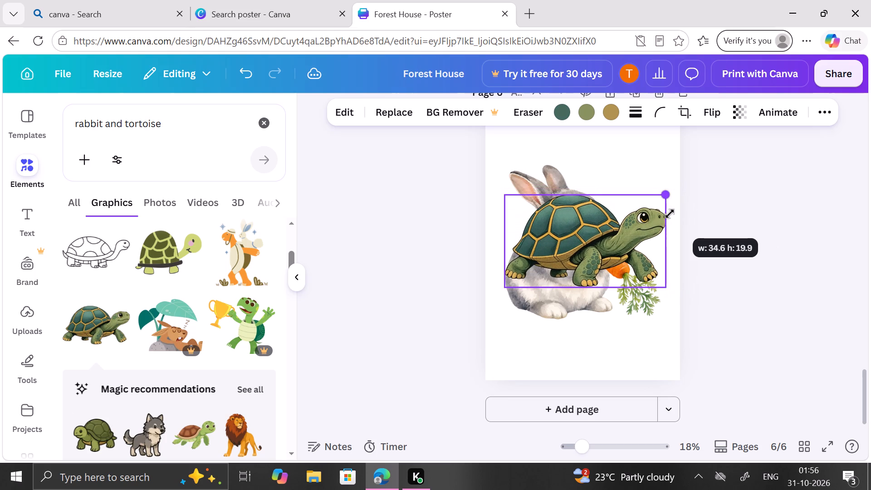
drag(670, 214, 654, 216)
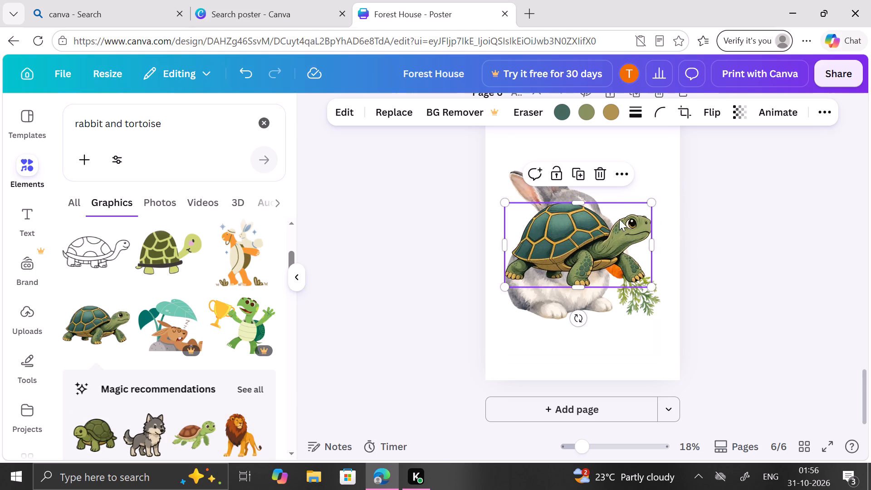
drag(610, 214, 628, 279)
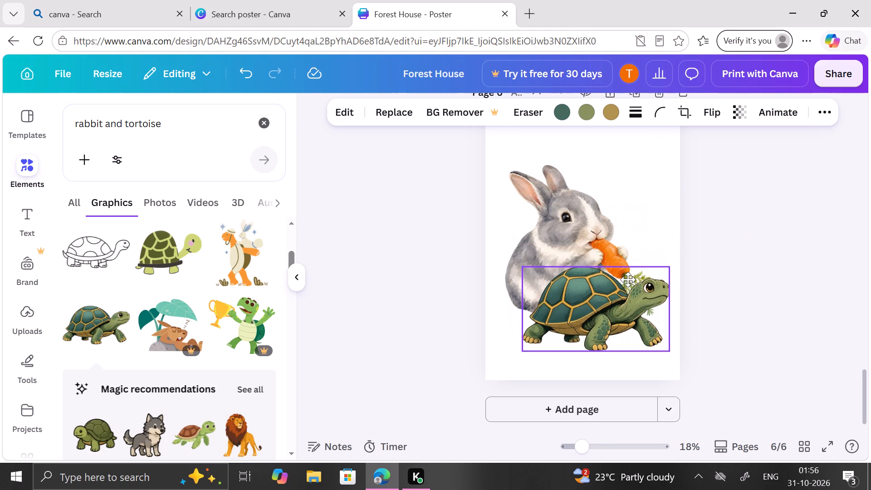
drag(628, 279, 641, 308)
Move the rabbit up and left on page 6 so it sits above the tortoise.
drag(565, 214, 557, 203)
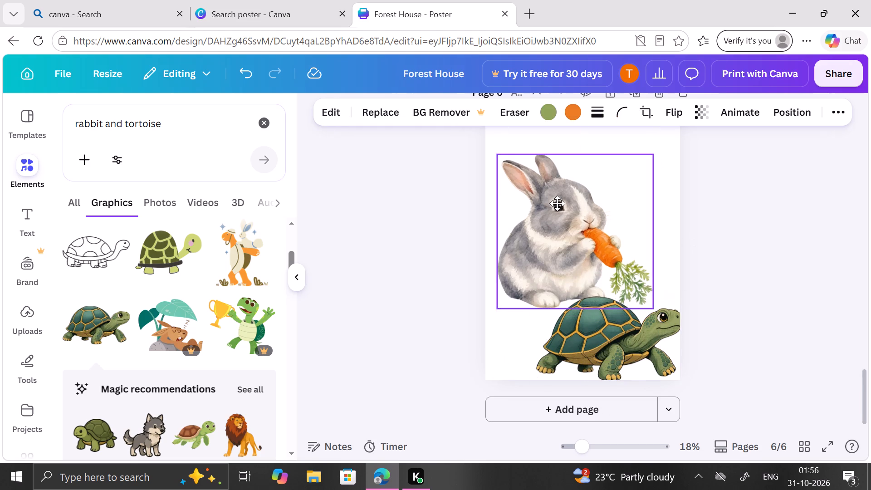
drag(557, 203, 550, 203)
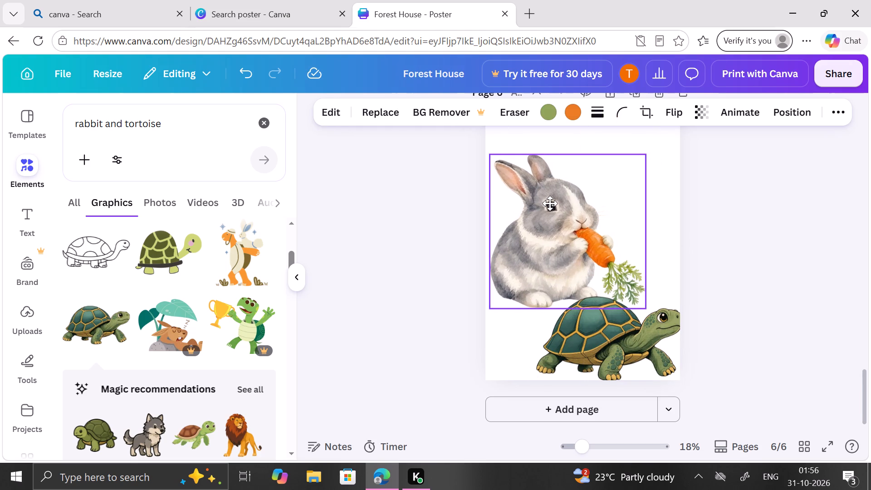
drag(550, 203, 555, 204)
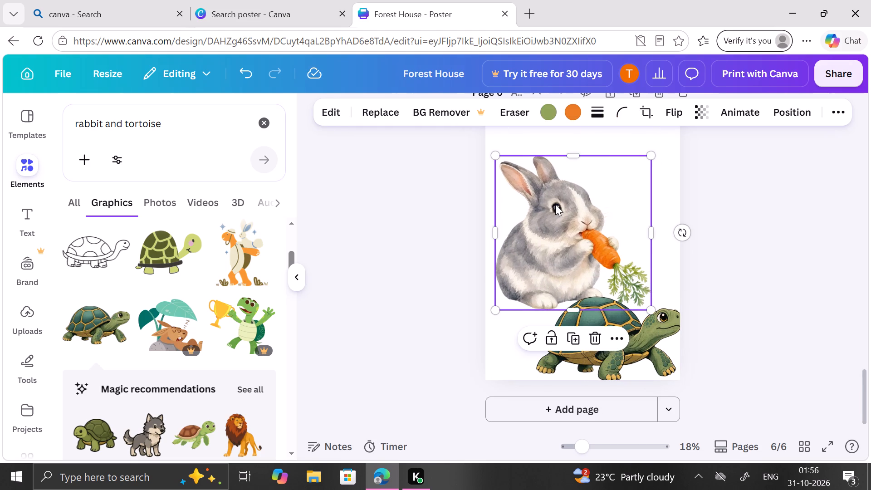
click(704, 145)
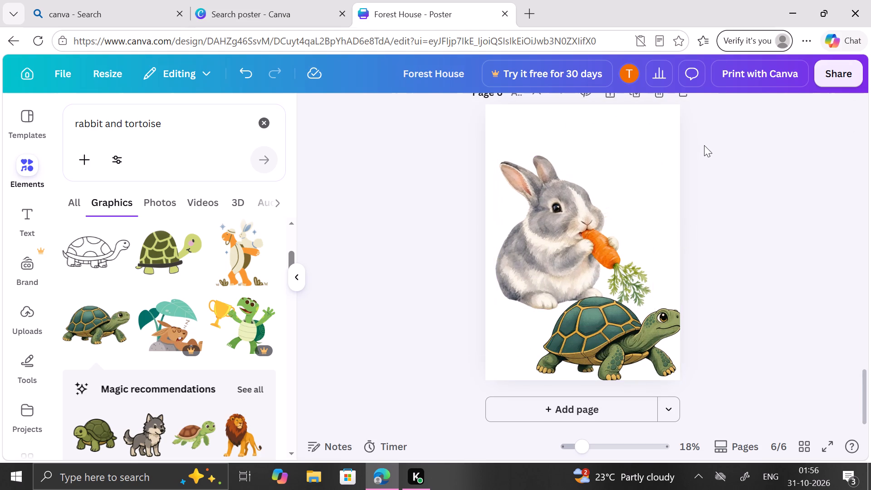
Search the elements for forest and browse the full set of graphics for a new page 6 illustration.
click(261, 118)
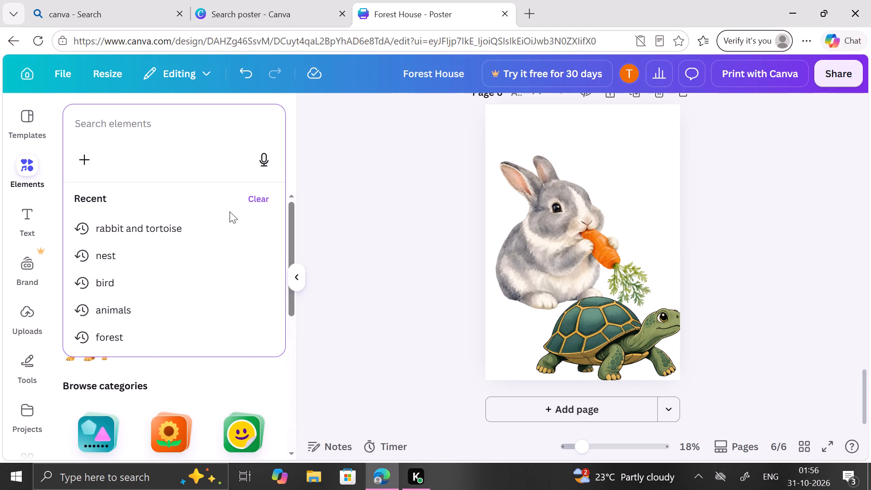
click(143, 346)
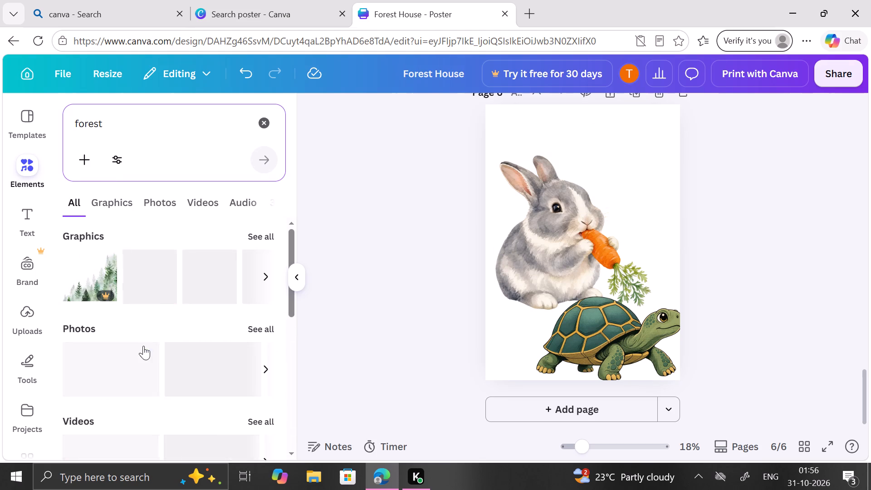
click(257, 227)
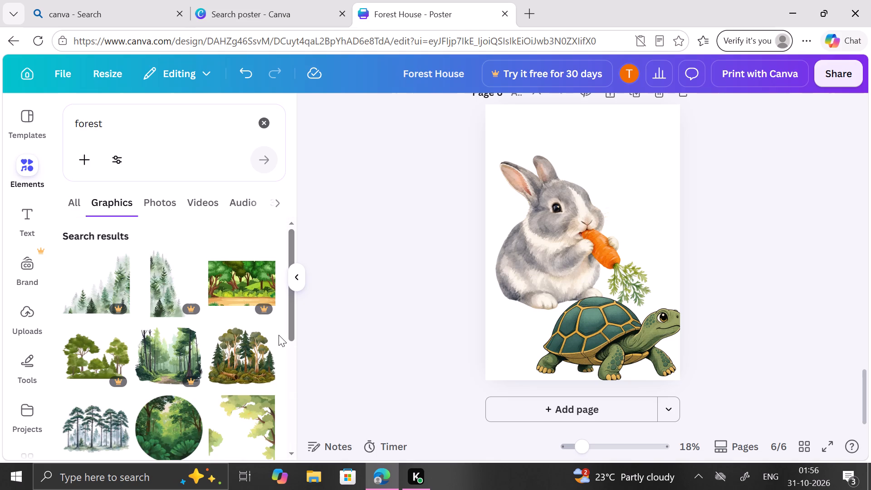
scroll(279, 335, down, 2)
scroll(279, 335, up, 2)
scroll(279, 339, down, 1)
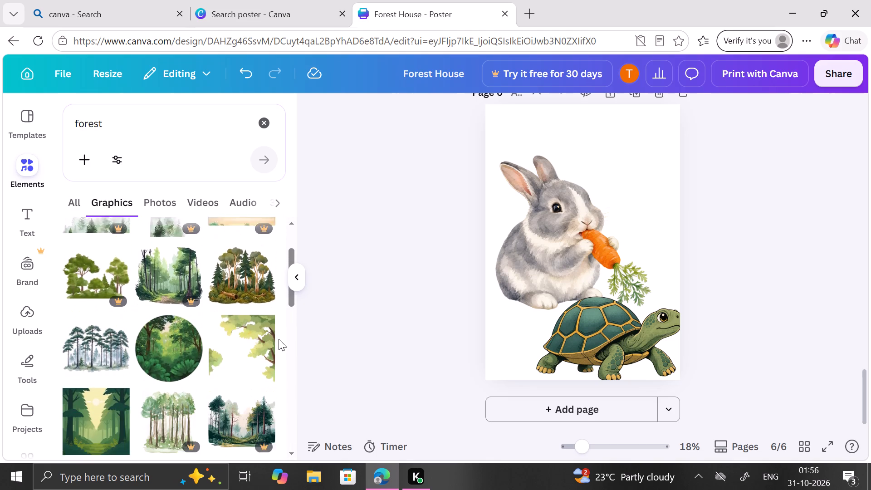
scroll(279, 339, down, 3)
scroll(279, 339, up, 2)
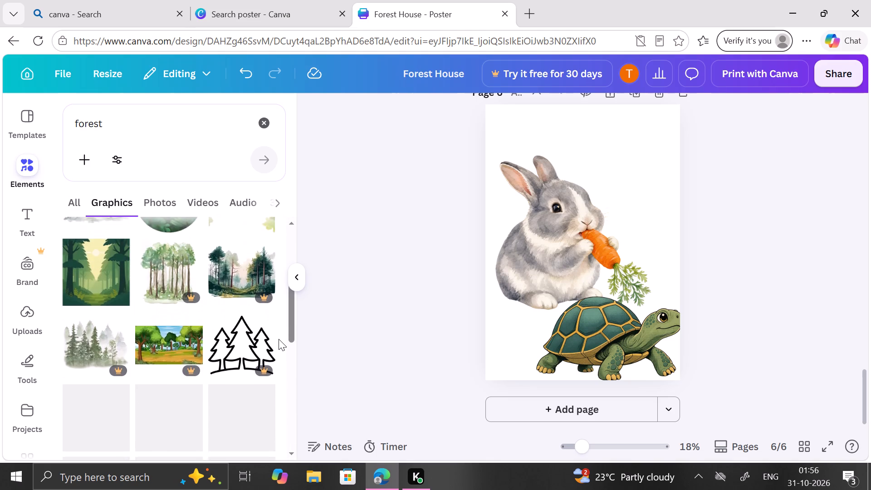
scroll(279, 339, up, 2)
scroll(279, 339, down, 4)
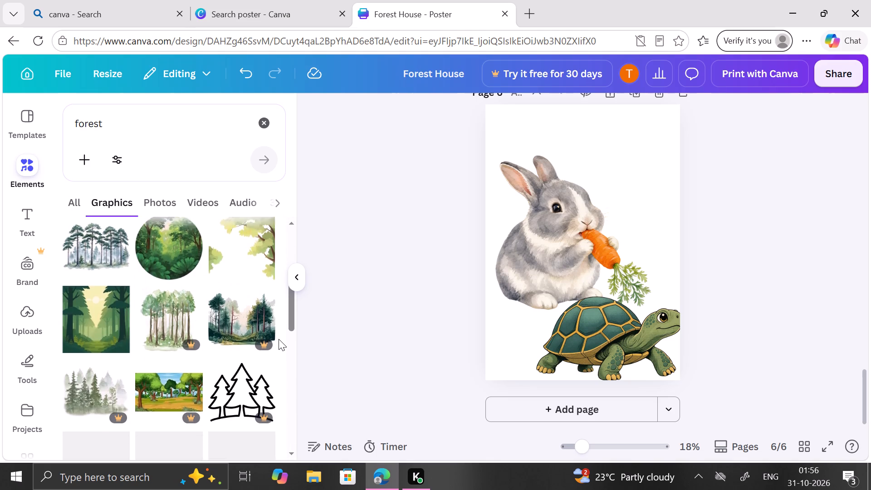
scroll(279, 339, down, 2)
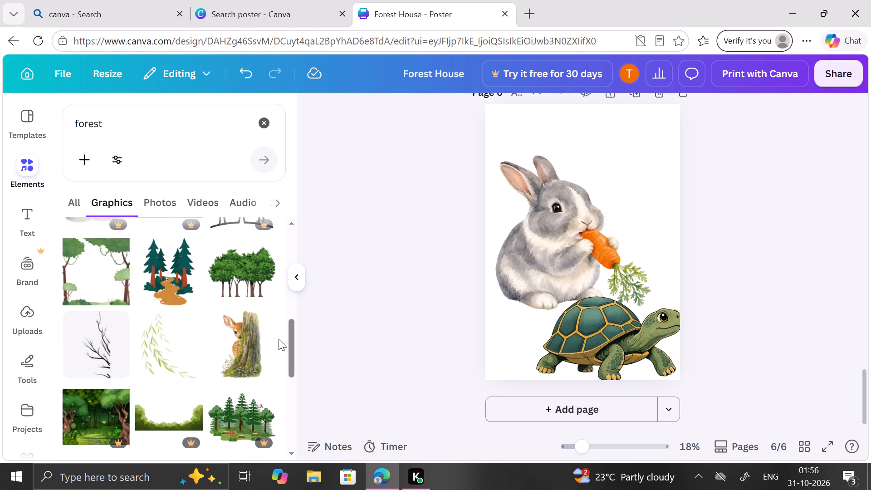
scroll(279, 339, down, 3)
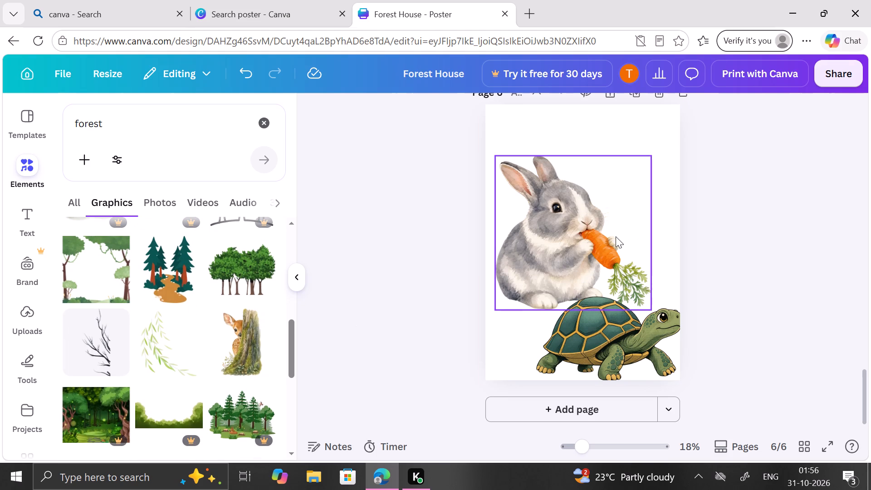
Delete the rabbit and the tortoise from page 6.
key(BackSpace)
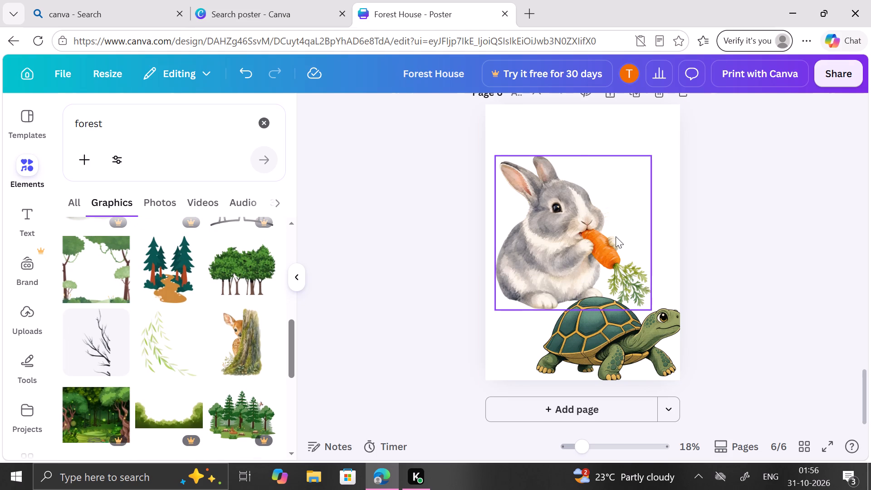
click(616, 236)
key(BackSpace)
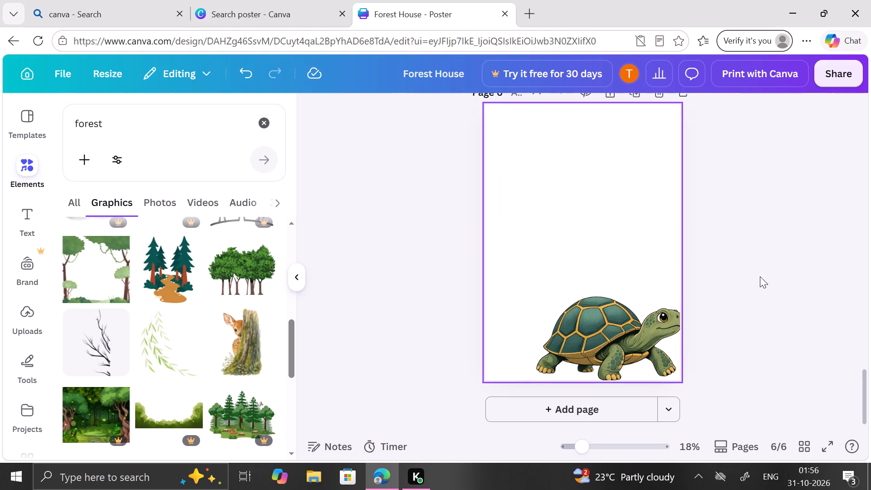
click(642, 334)
key(BackSpace)
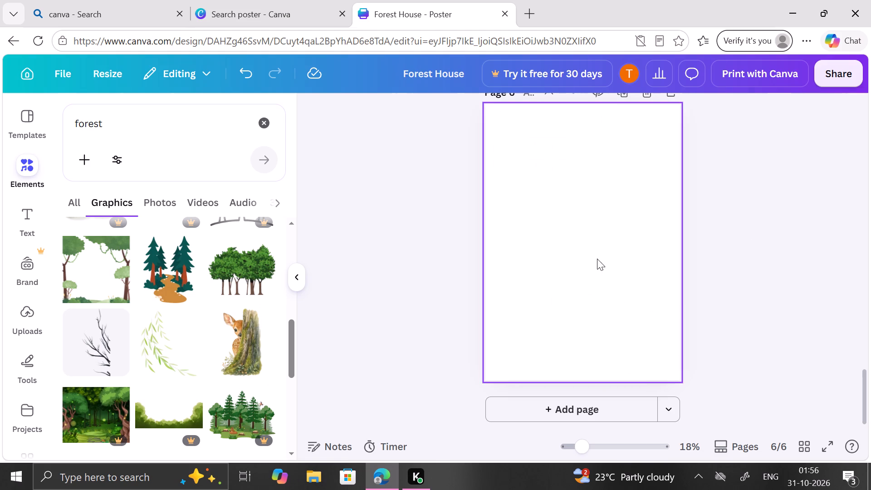
Insert the fawn peeking from behind a mossy tree trunk on page 6 and enlarge it to about 36.7 by 59.6.
scroll(601, 259, up, 1)
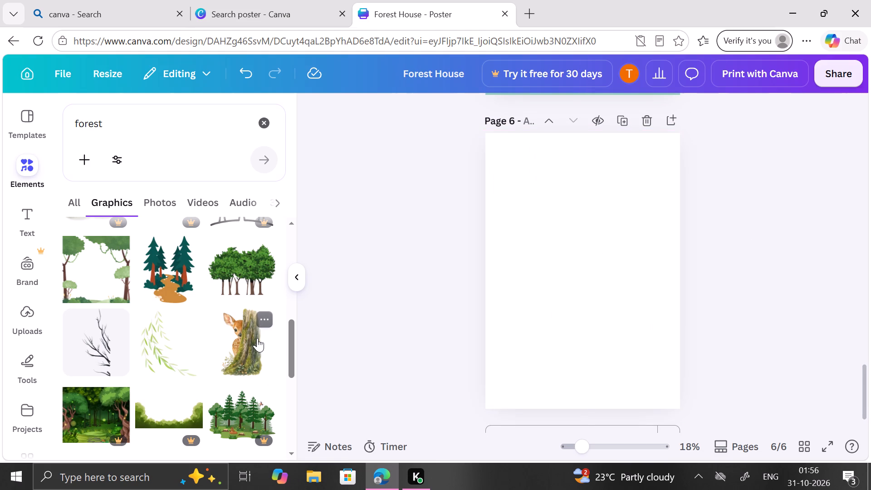
click(257, 338)
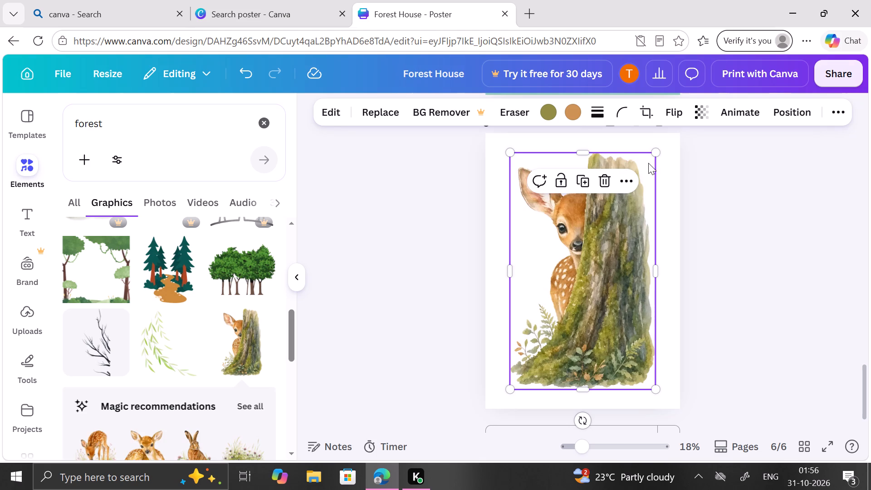
drag(657, 151, 697, 129)
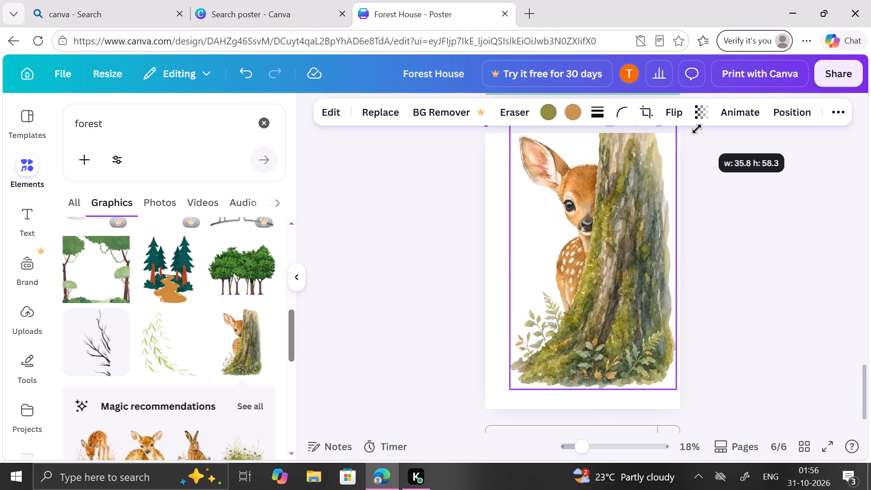
drag(697, 129, 701, 135)
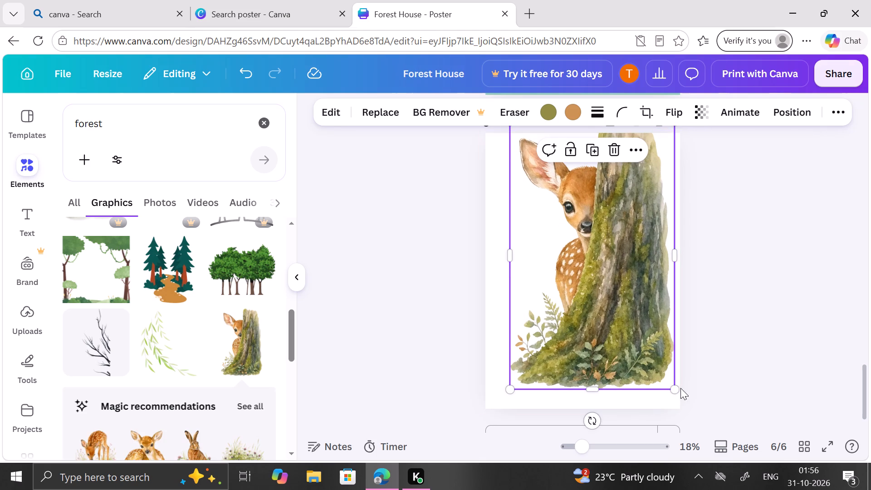
drag(675, 385, 682, 398)
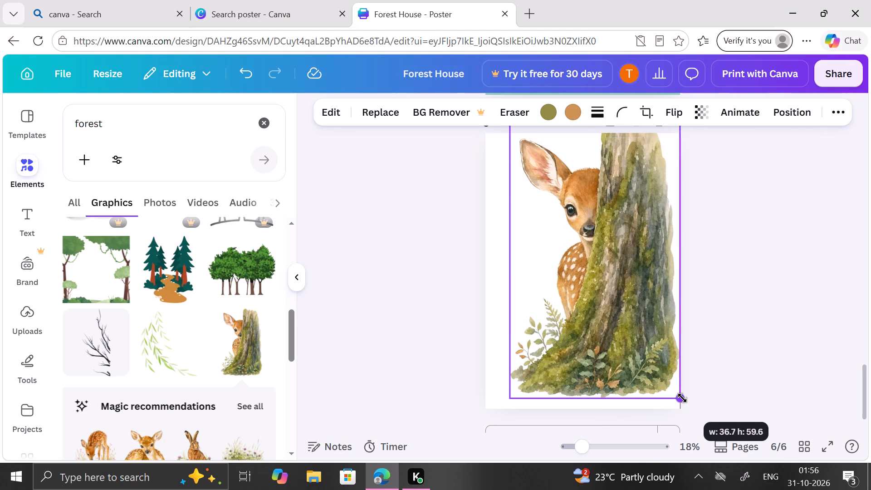
click(729, 294)
Delete the flying bird page and the robin nest page from the poster.
scroll(729, 294, up, 2)
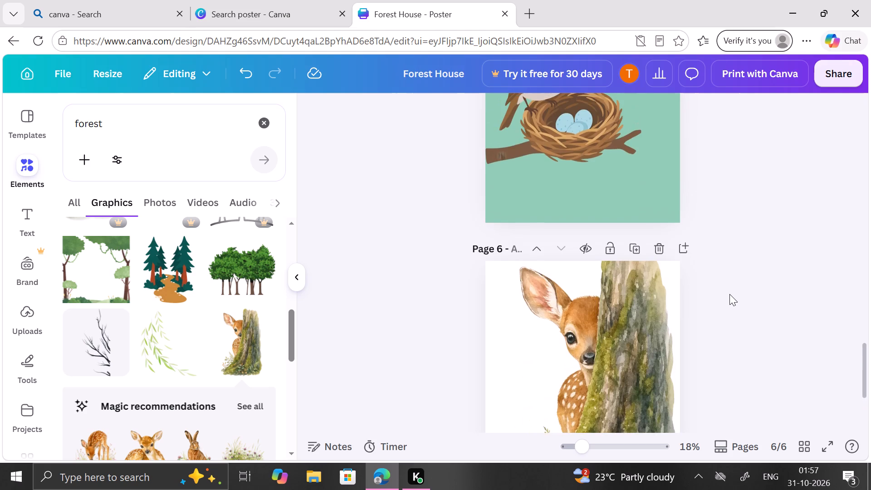
scroll(729, 294, up, 8)
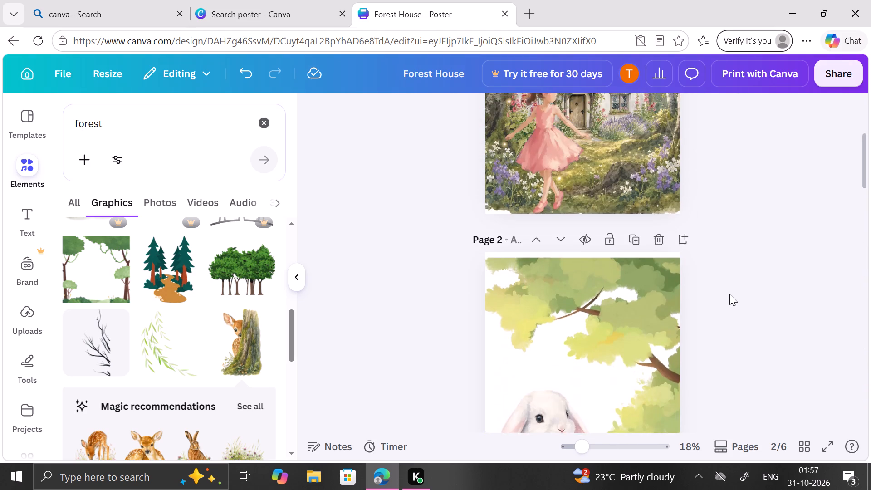
scroll(729, 294, up, 2)
scroll(729, 294, down, 7)
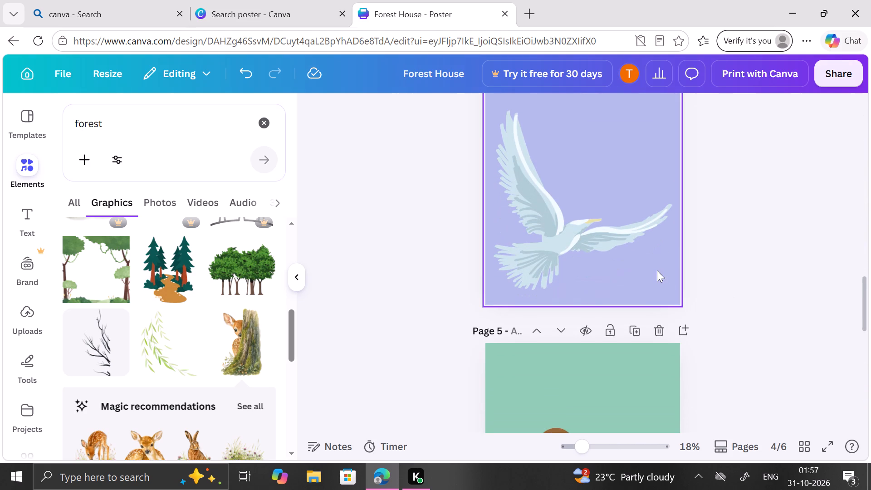
scroll(715, 308, up, 2)
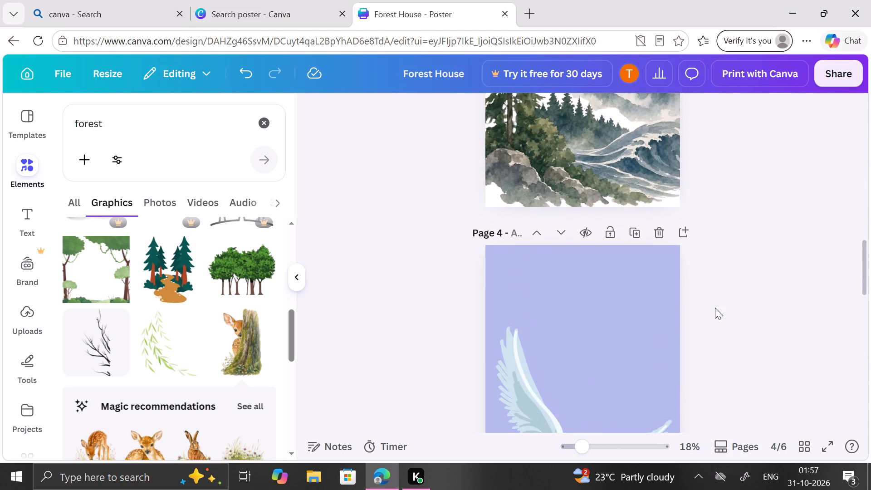
click(665, 236)
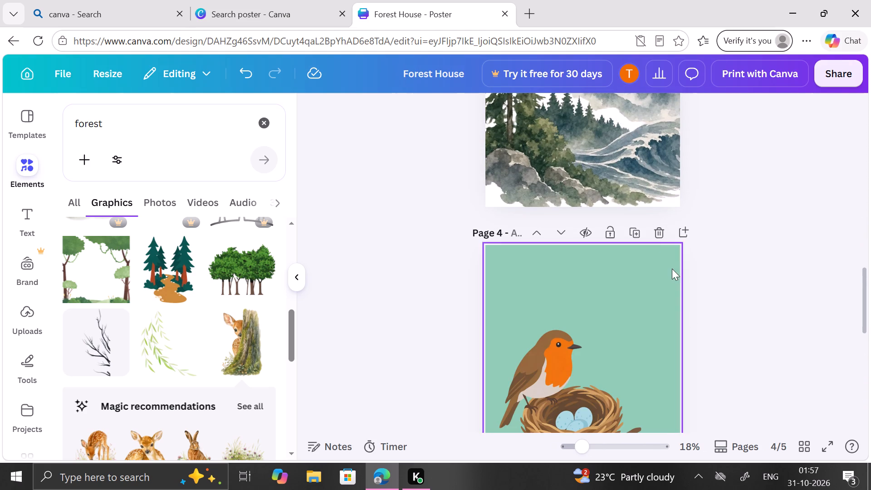
click(659, 239)
Add a blank page 5 after the fawn page.
scroll(659, 239, down, 1)
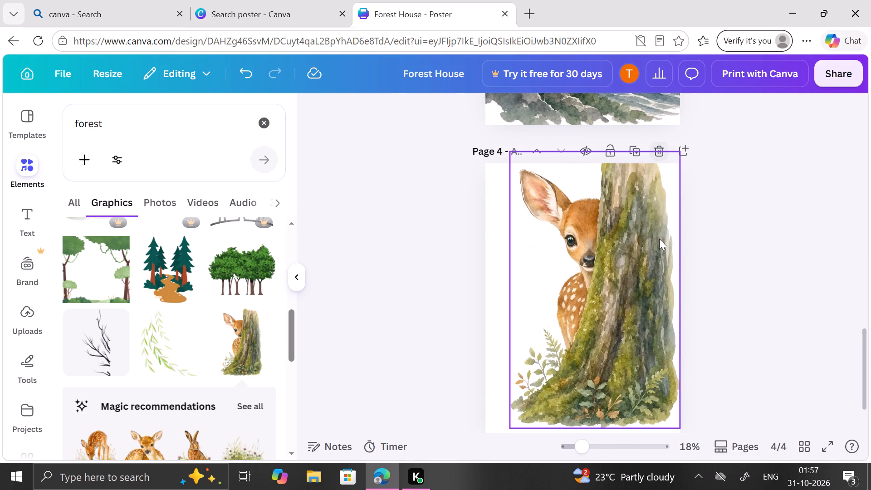
scroll(659, 239, down, 2)
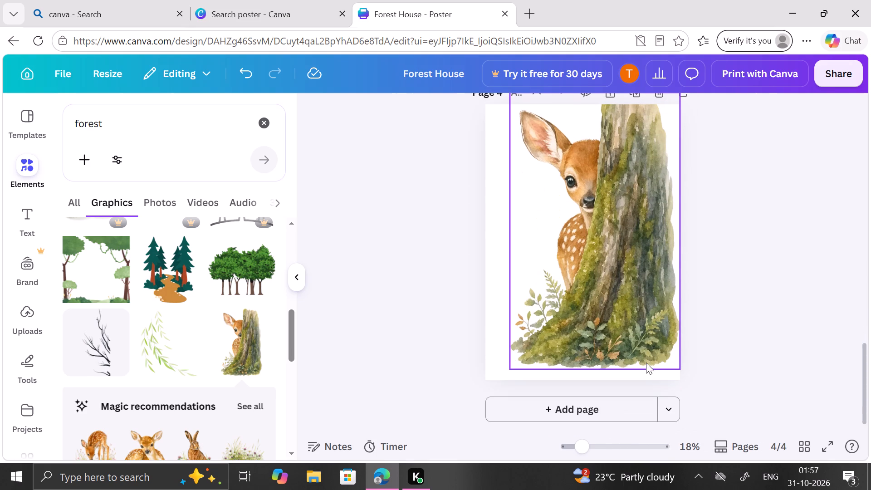
click(635, 408)
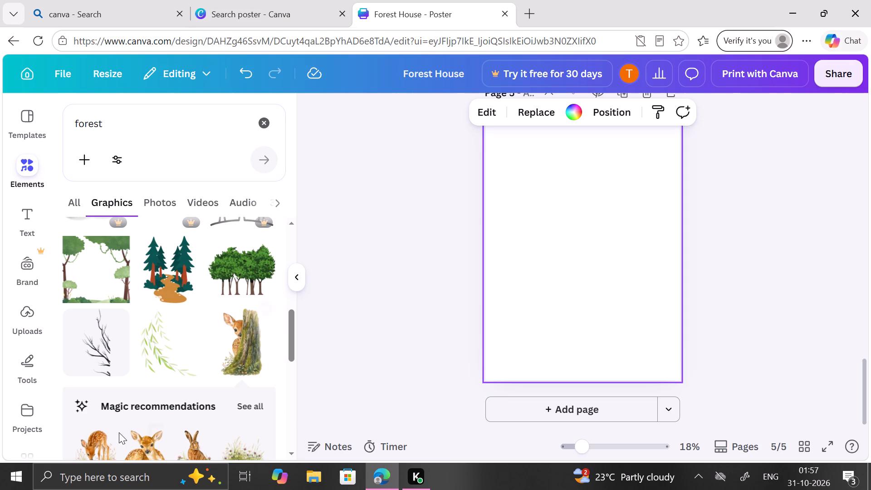
Browse the forest graphics results for an illustration suited to the blank page 5.
scroll(135, 432, down, 6)
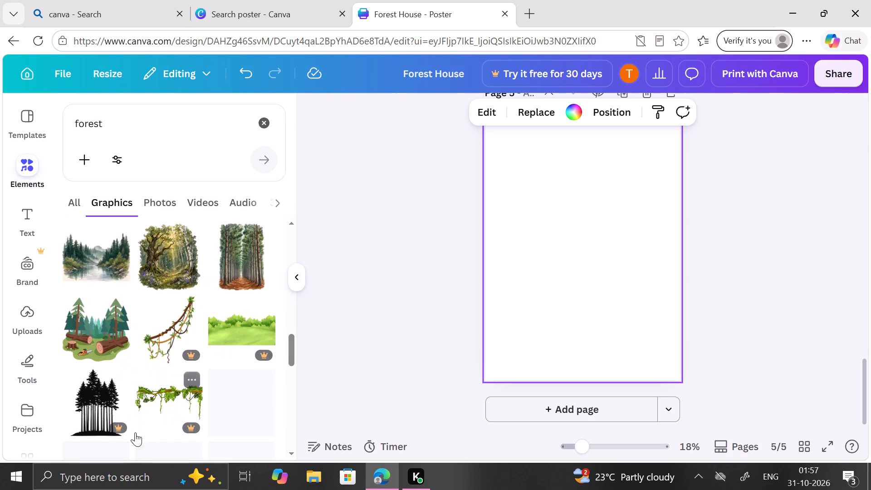
scroll(135, 432, down, 2)
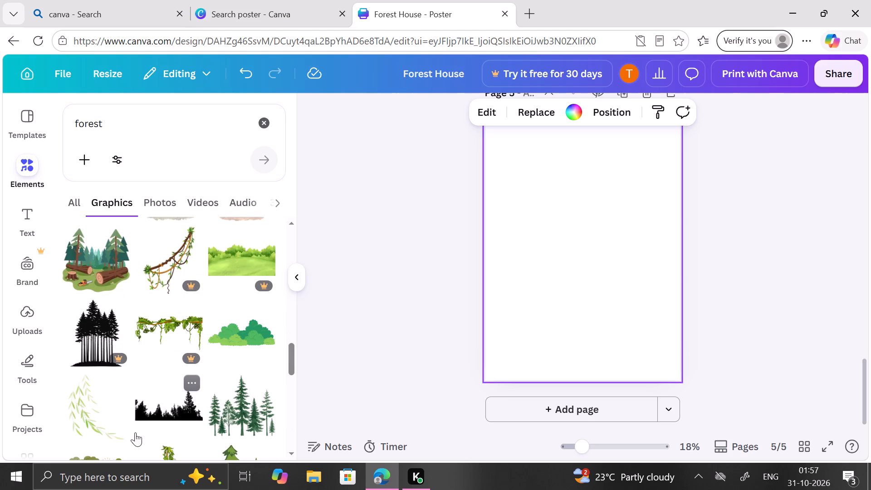
scroll(135, 432, down, 8)
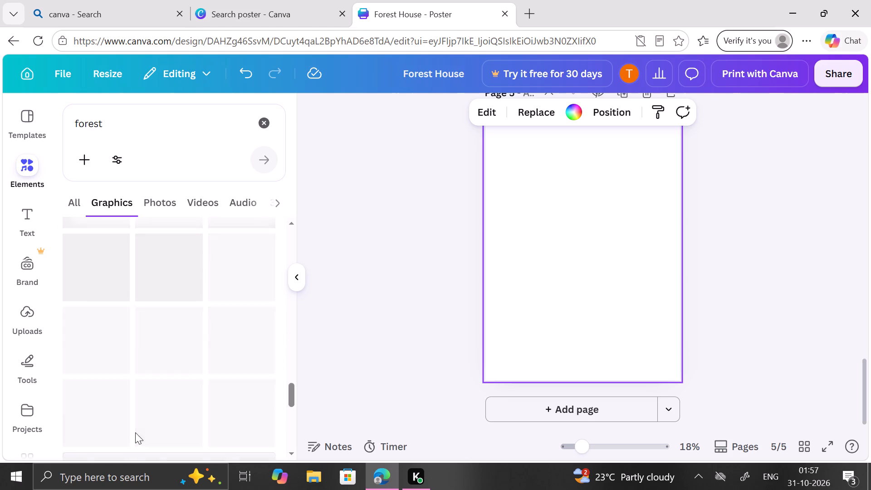
scroll(135, 432, down, 3)
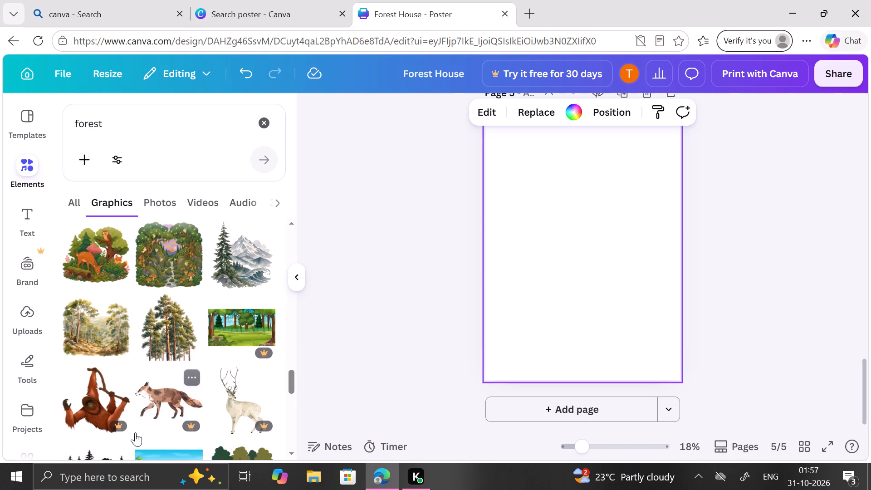
scroll(135, 432, down, 4)
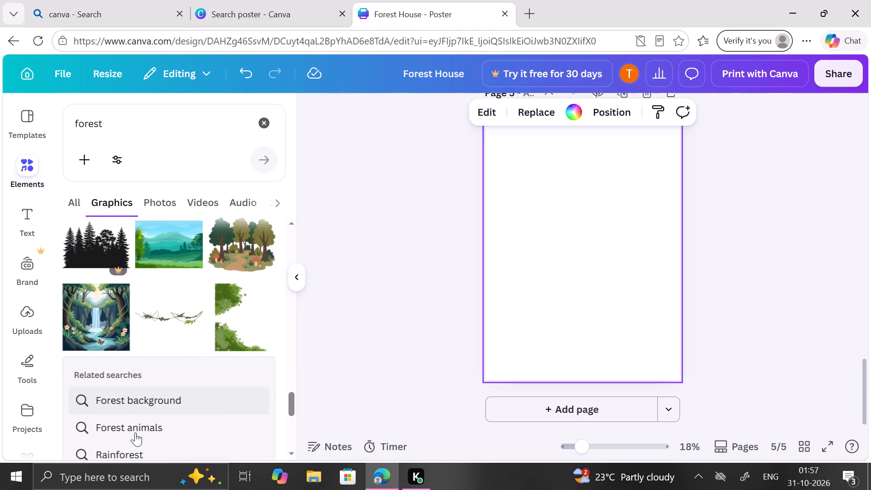
scroll(135, 432, down, 6)
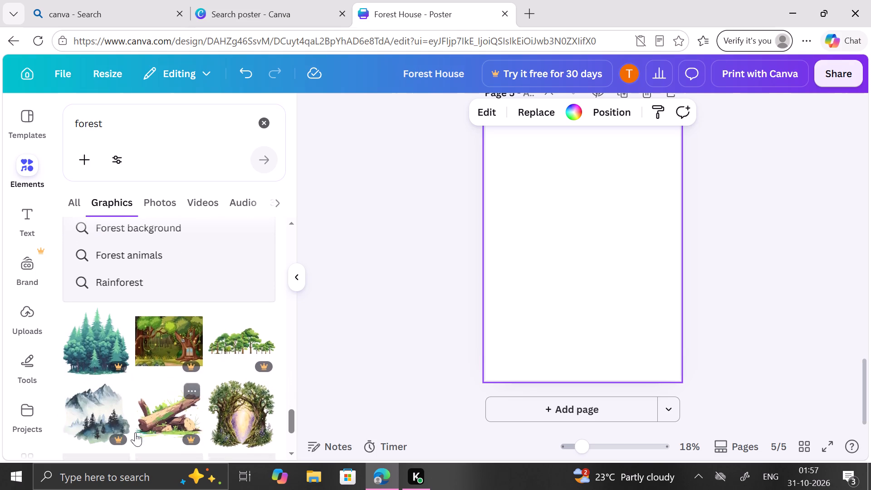
scroll(135, 432, down, 2)
scroll(135, 432, up, 1)
scroll(135, 432, down, 2)
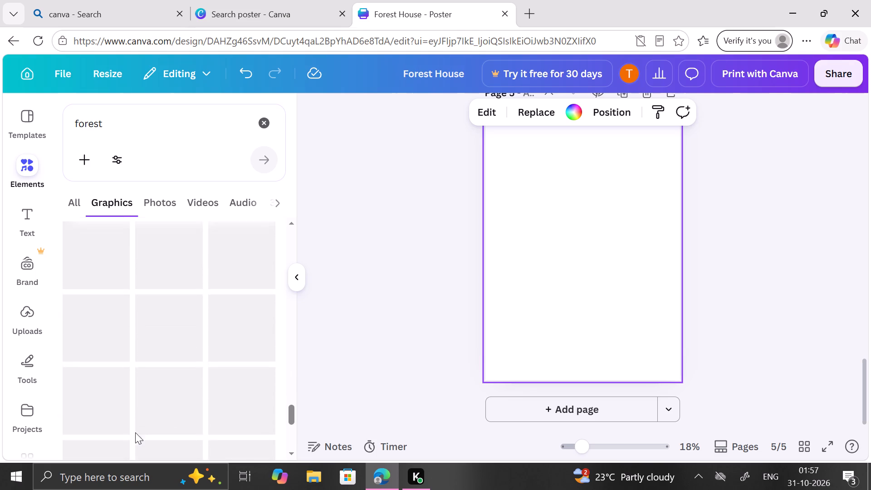
scroll(135, 432, up, 14)
scroll(135, 432, right, 1)
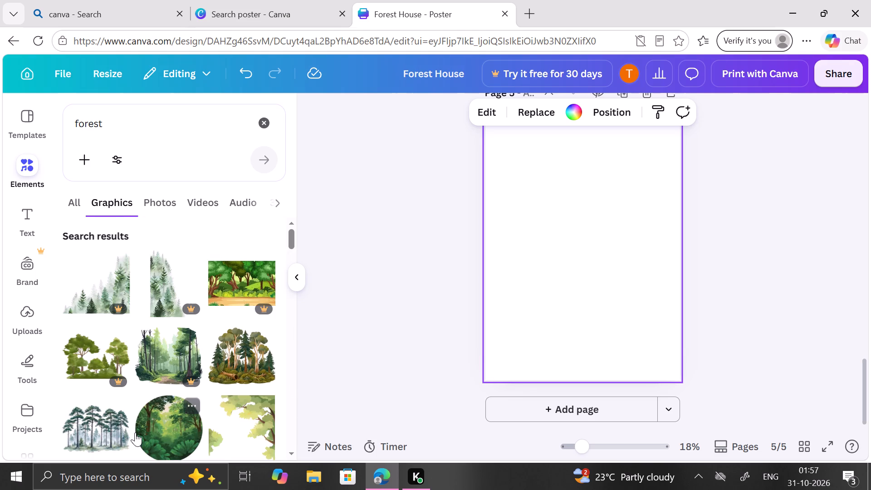
scroll(135, 432, right, 2)
Clear the forest search and collapse the elements library to free up the canvas.
click(269, 127)
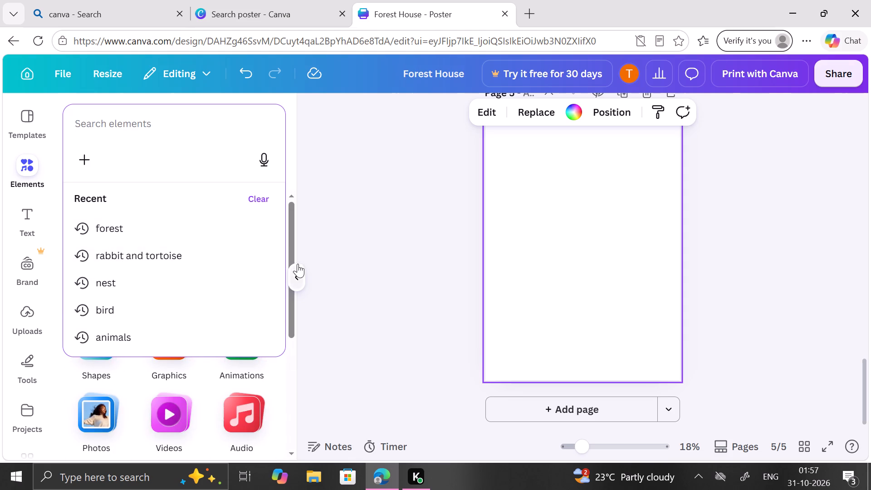
click(307, 282)
click(298, 277)
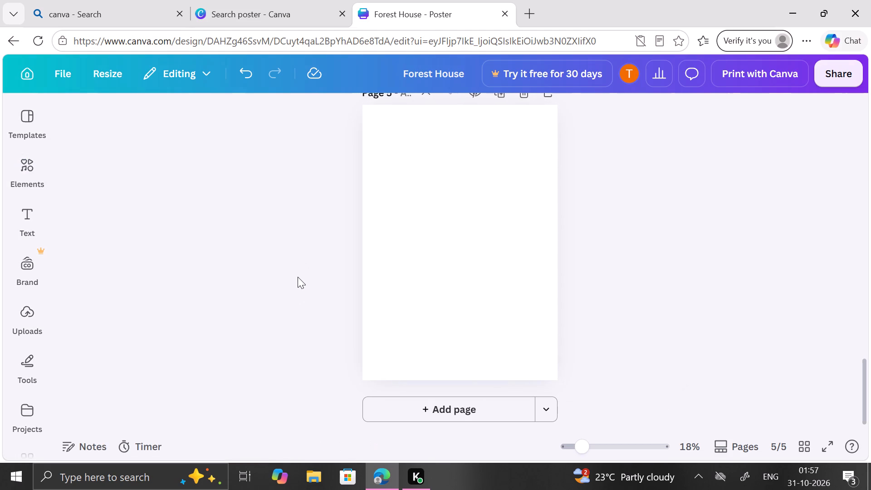
Review the poster pages from the cottage page through to the blank page 5.
scroll(298, 277, up, 12)
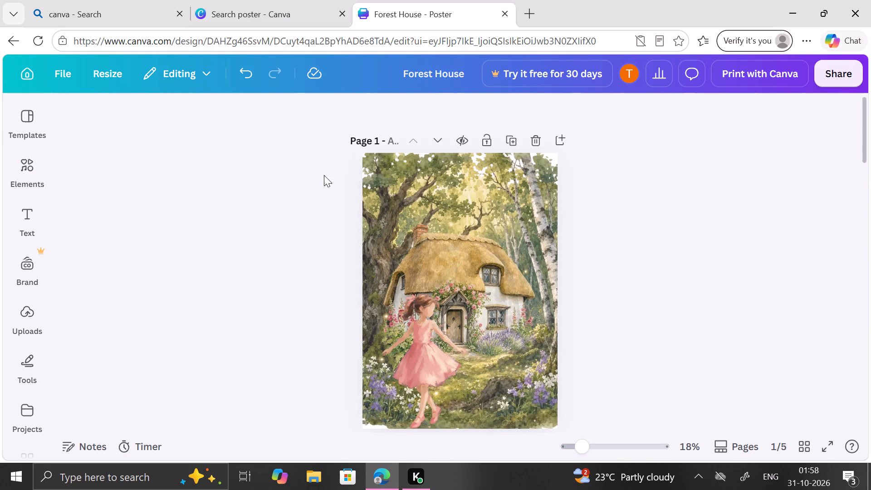
scroll(380, 230, down, 10)
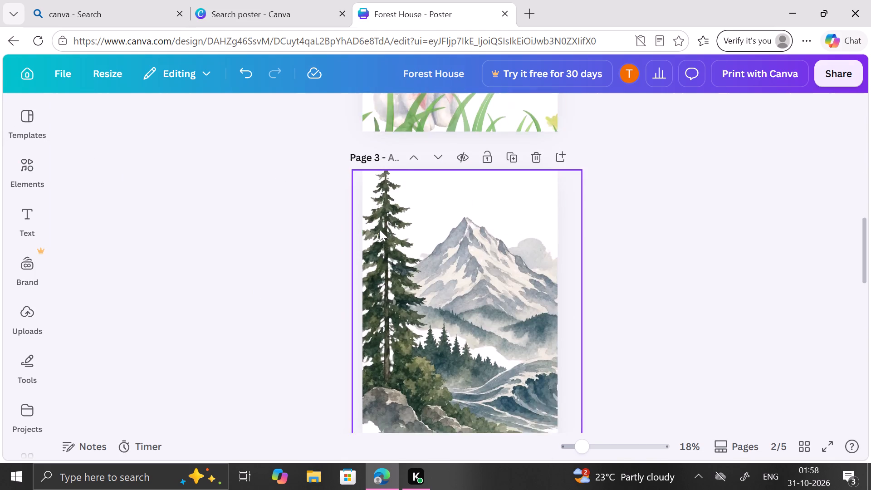
scroll(380, 230, down, 5)
scroll(380, 230, right, 1)
scroll(380, 230, up, 5)
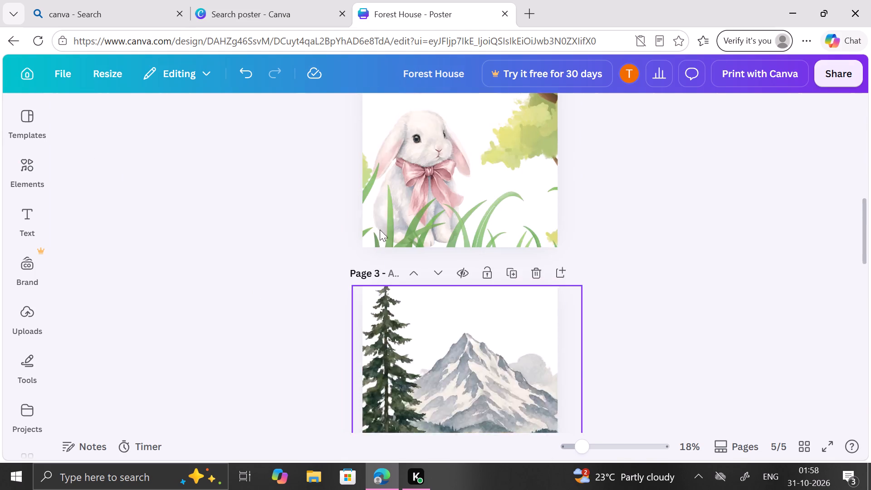
scroll(380, 230, up, 5)
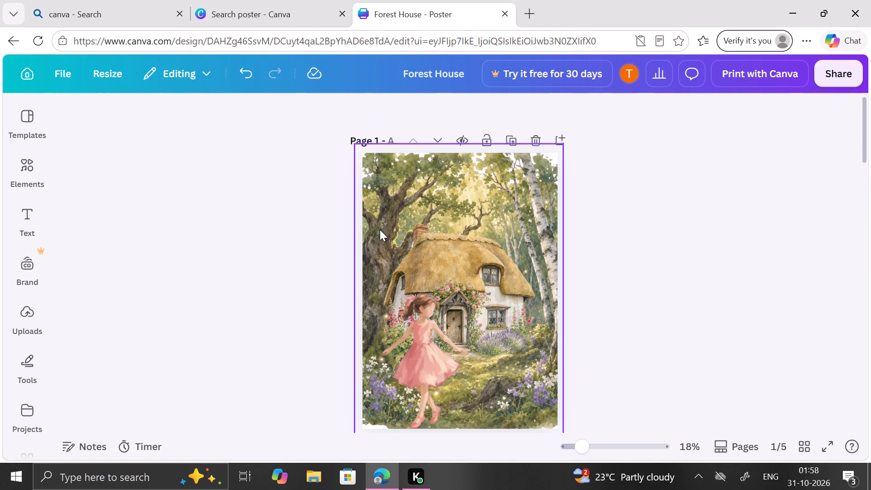
scroll(380, 230, down, 7)
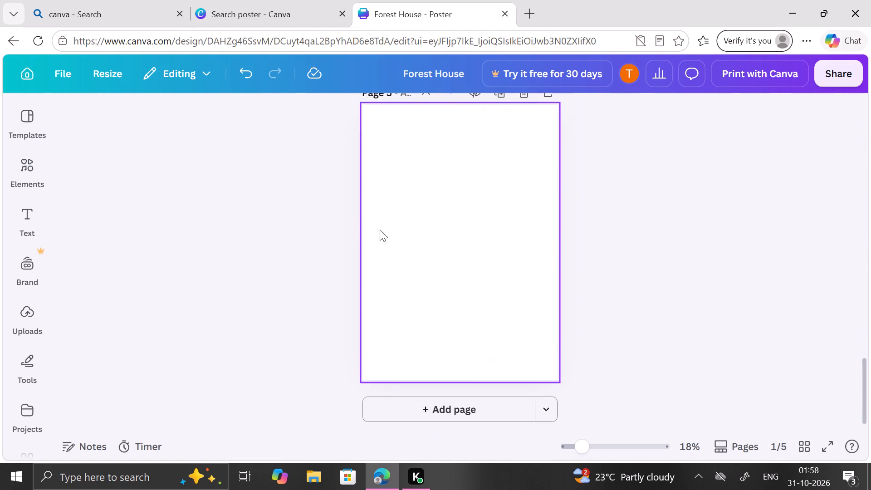
scroll(380, 230, up, 6)
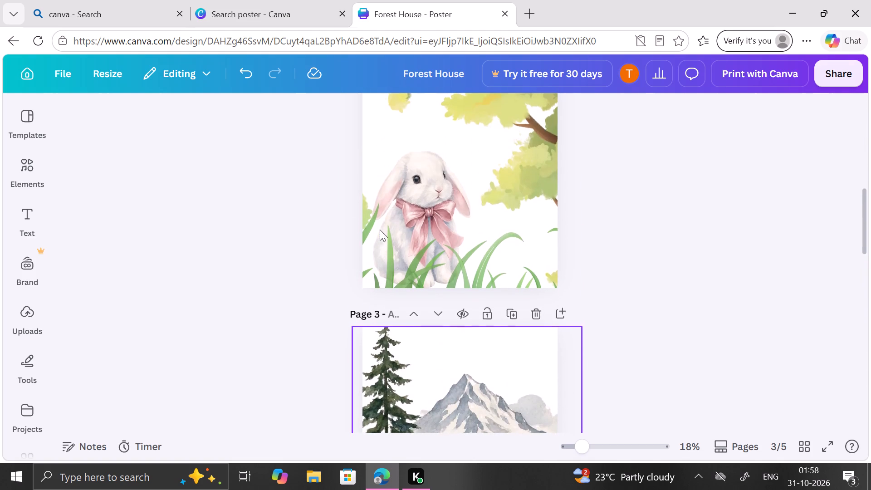
scroll(380, 230, up, 1)
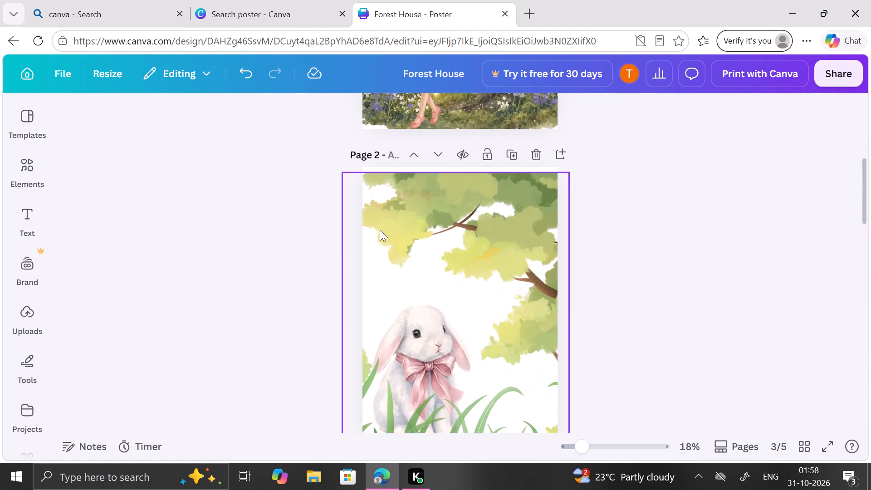
scroll(380, 230, up, 3)
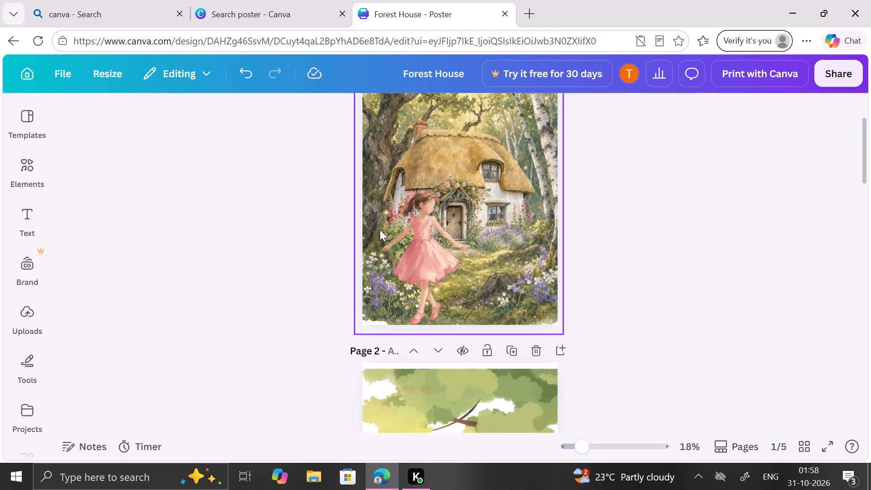
Stretch the tree foliage graphic on the bunny page upward past the page's top edge to cover the white gap.
click(403, 390)
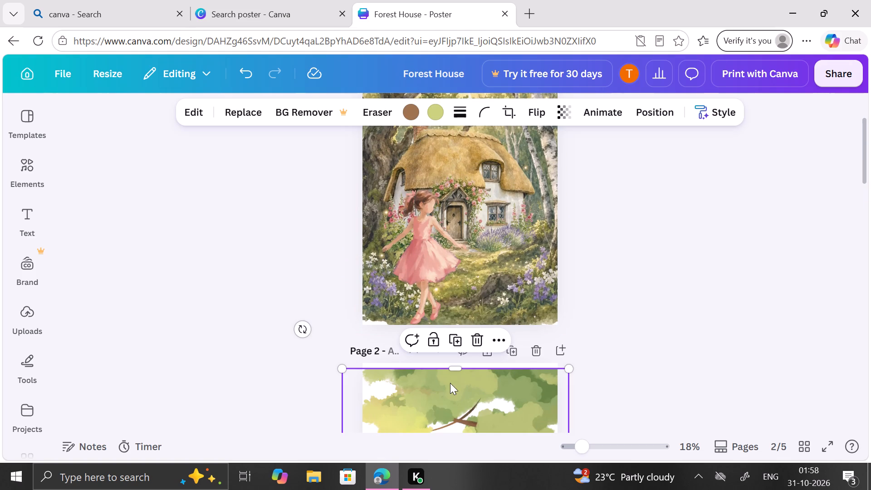
drag(452, 372, 455, 360)
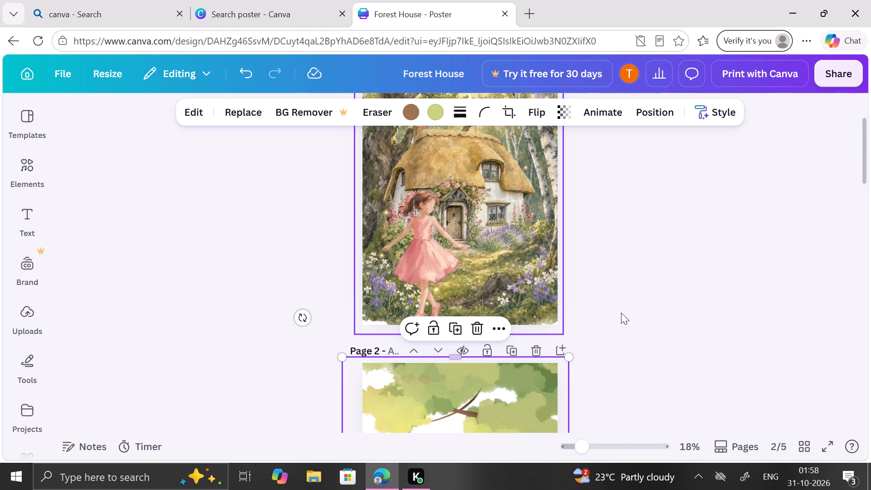
Review all five poster pages again, checking the cottage, bunny, mountain, fawn and blank pages.
scroll(621, 313, down, 9)
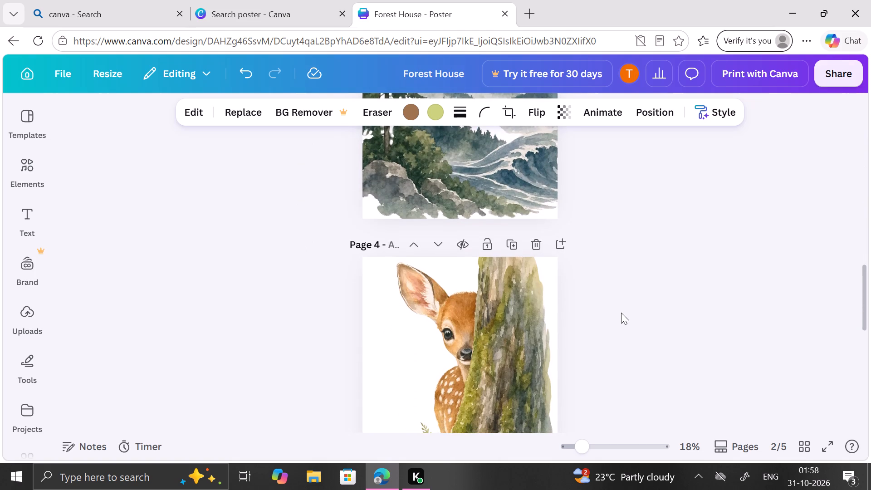
scroll(621, 313, down, 3)
scroll(621, 313, up, 1)
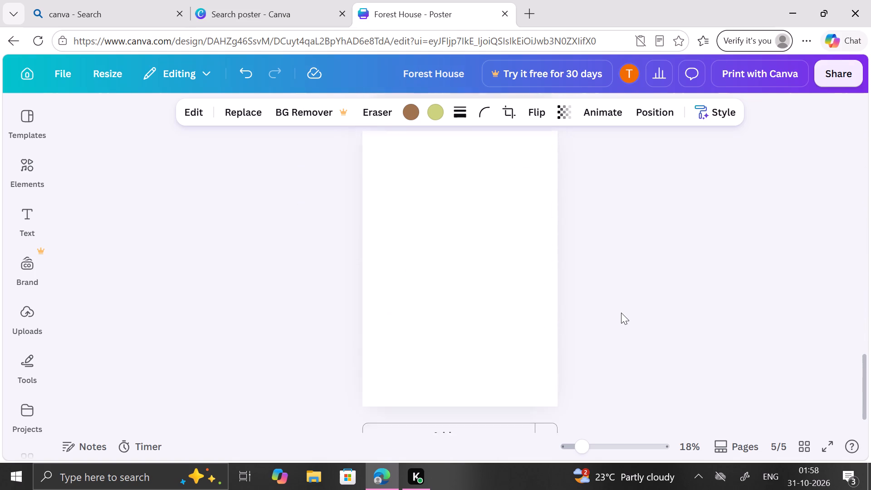
scroll(621, 313, up, 3)
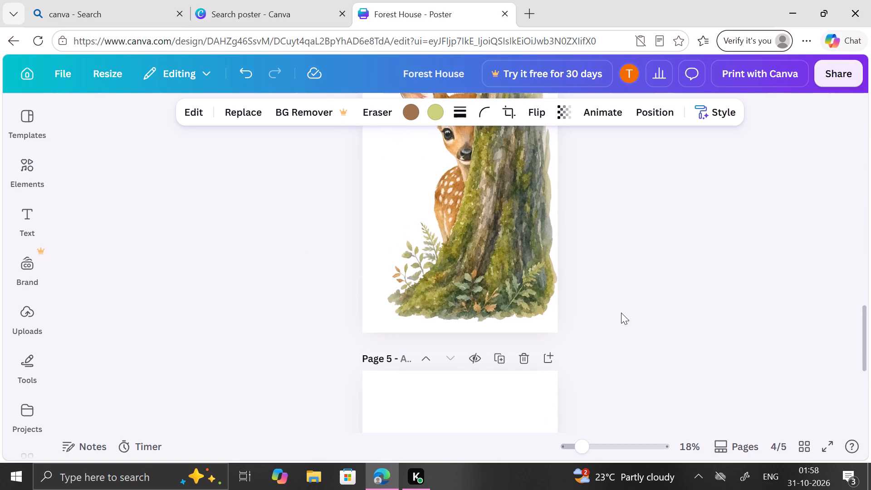
scroll(621, 313, up, 2)
scroll(585, 296, up, 1)
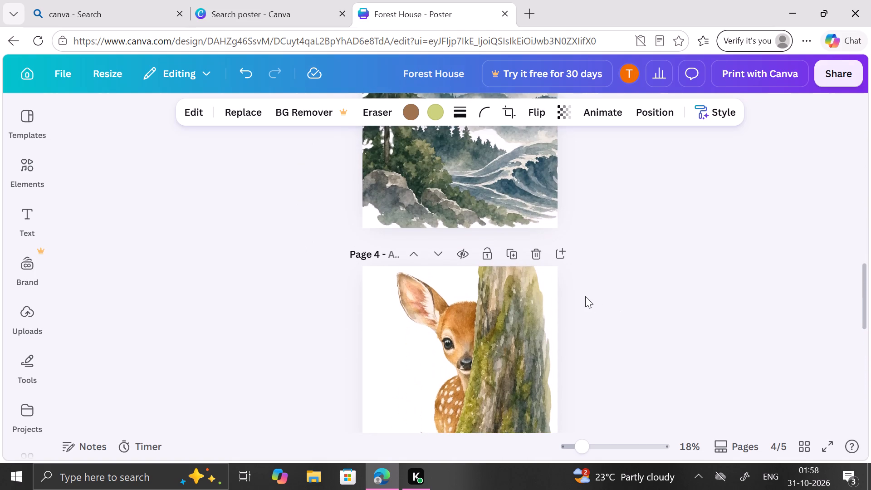
scroll(585, 296, up, 6)
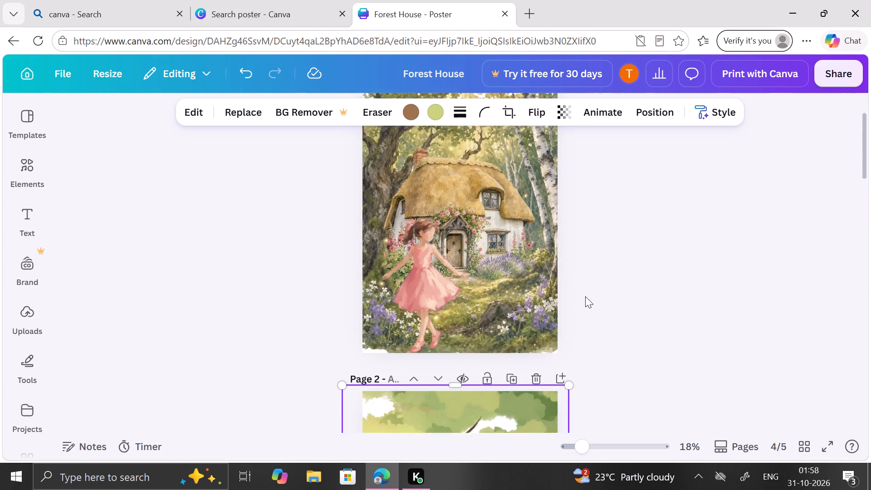
scroll(585, 296, up, 2)
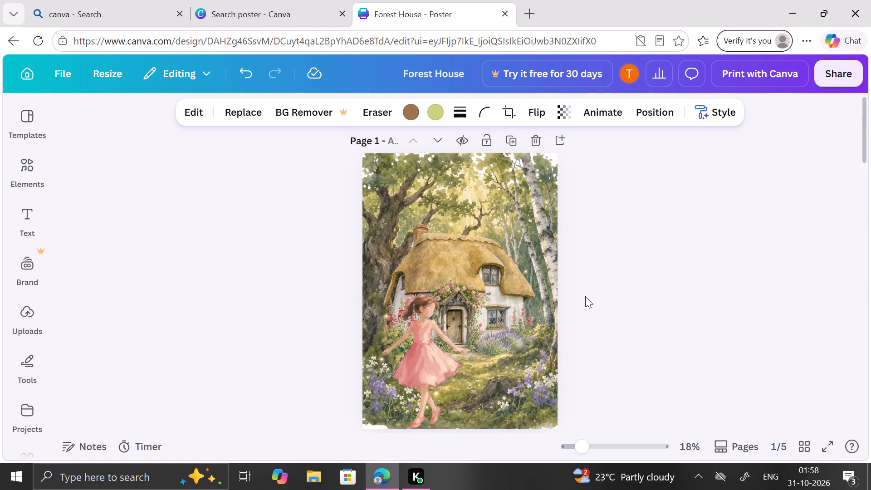
scroll(585, 296, down, 2)
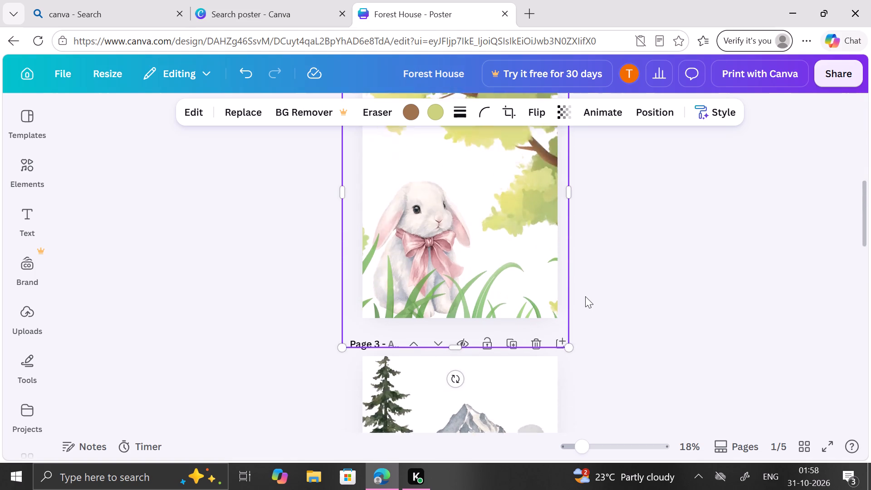
scroll(585, 296, down, 3)
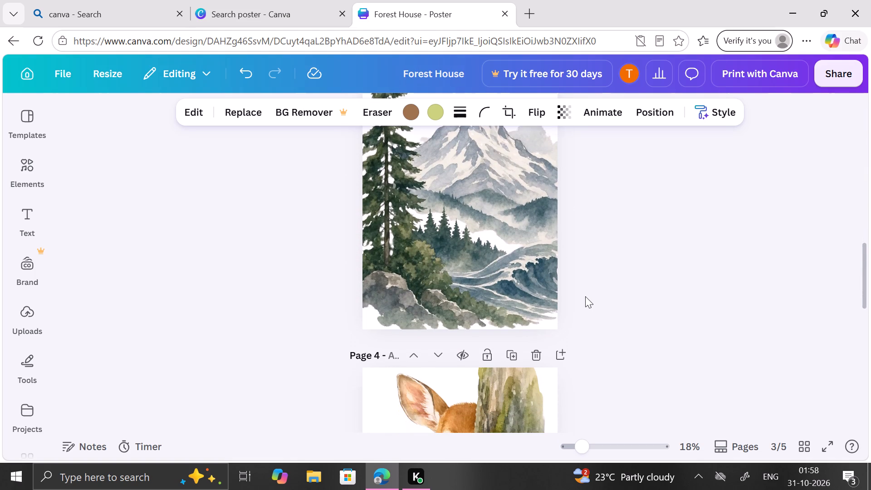
scroll(585, 296, down, 5)
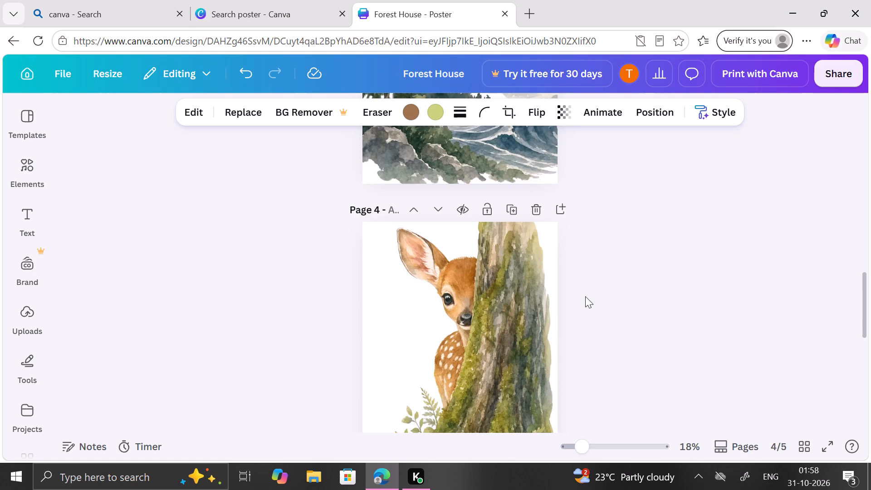
scroll(585, 296, down, 5)
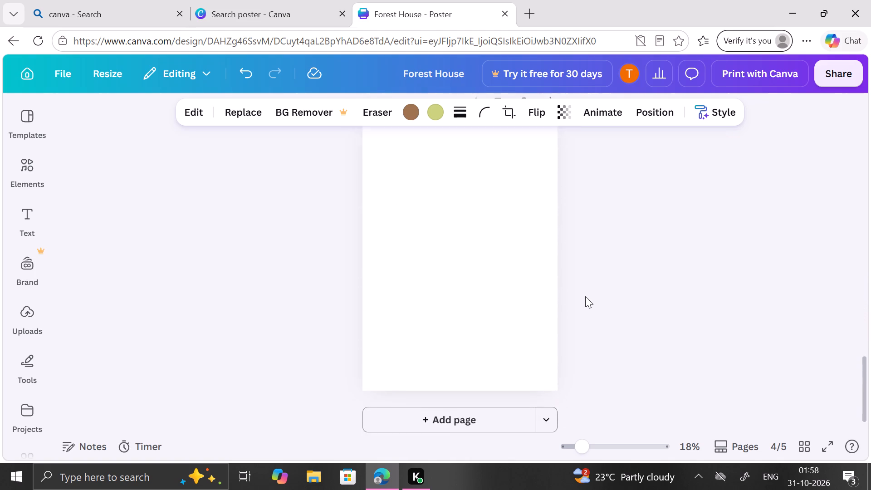
scroll(585, 296, up, 1)
scroll(585, 296, down, 4)
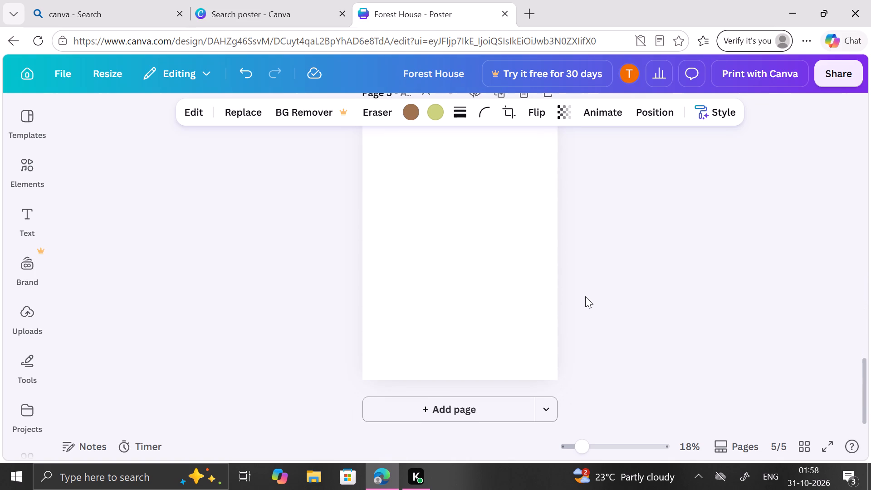
scroll(585, 296, down, 1)
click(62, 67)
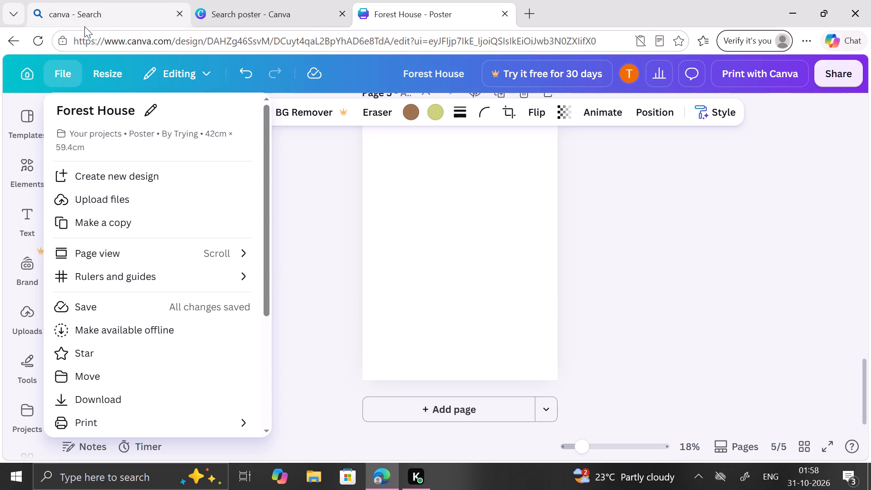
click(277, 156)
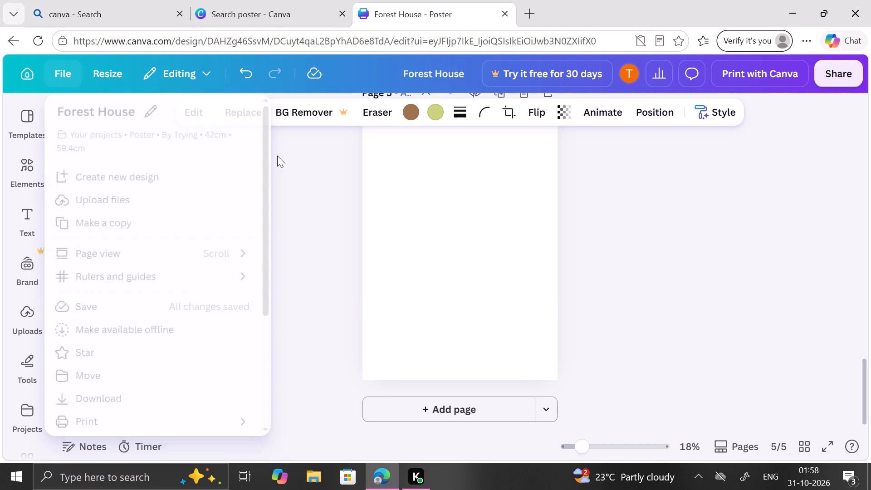
Open the elements library and look through the full collection of recently used graphics.
click(14, 159)
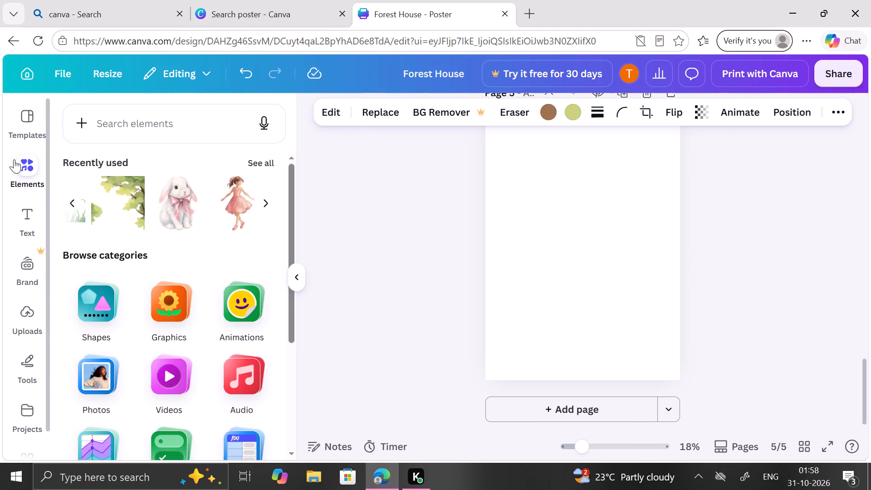
scroll(205, 253, down, 2)
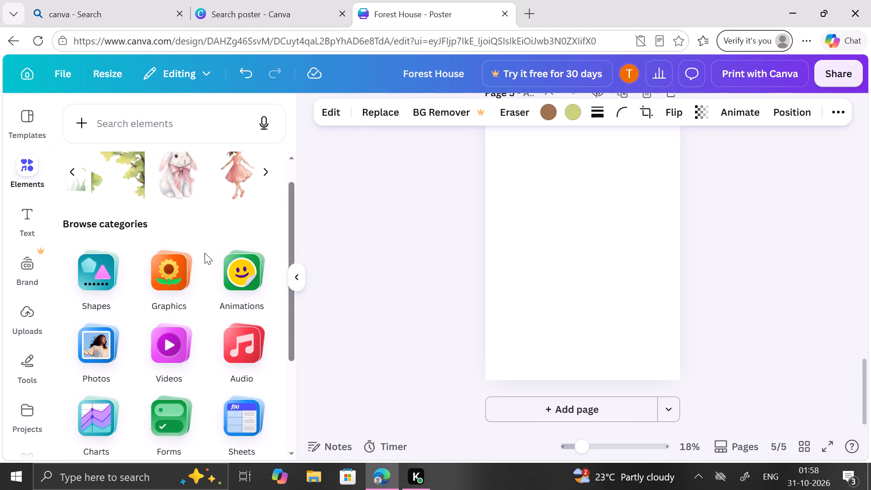
scroll(205, 253, up, 2)
click(252, 164)
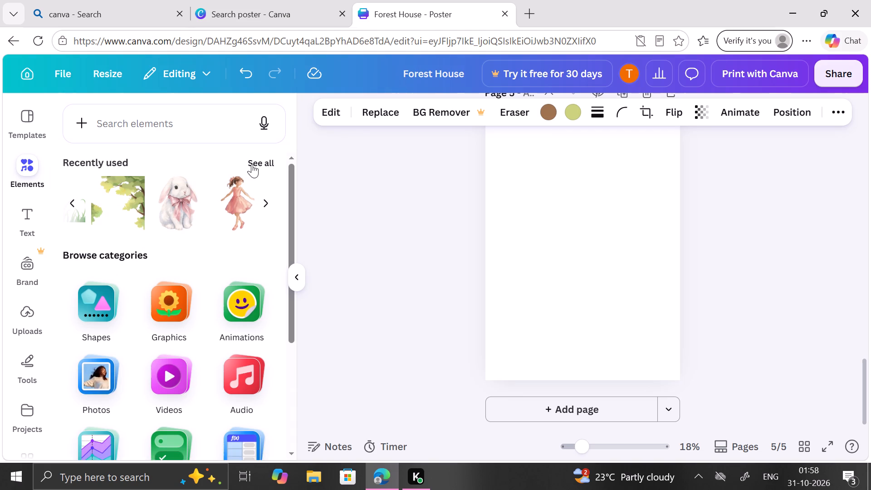
scroll(222, 293, down, 4)
scroll(222, 293, up, 2)
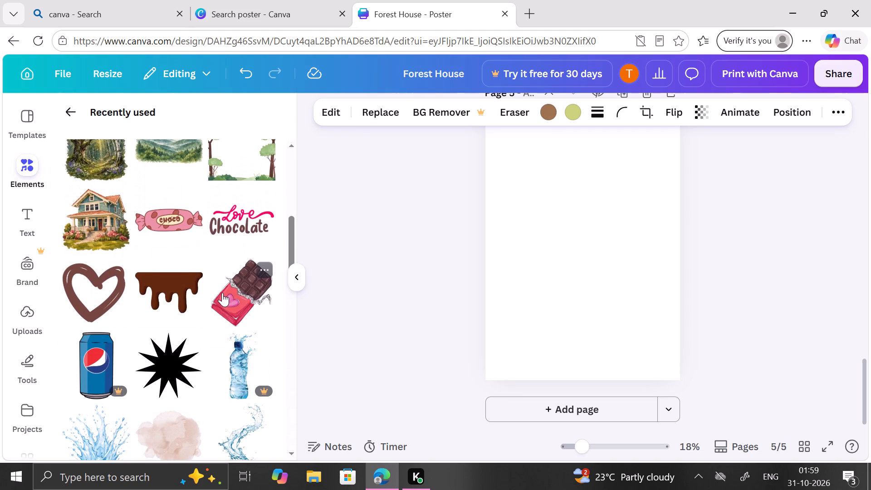
scroll(222, 293, down, 4)
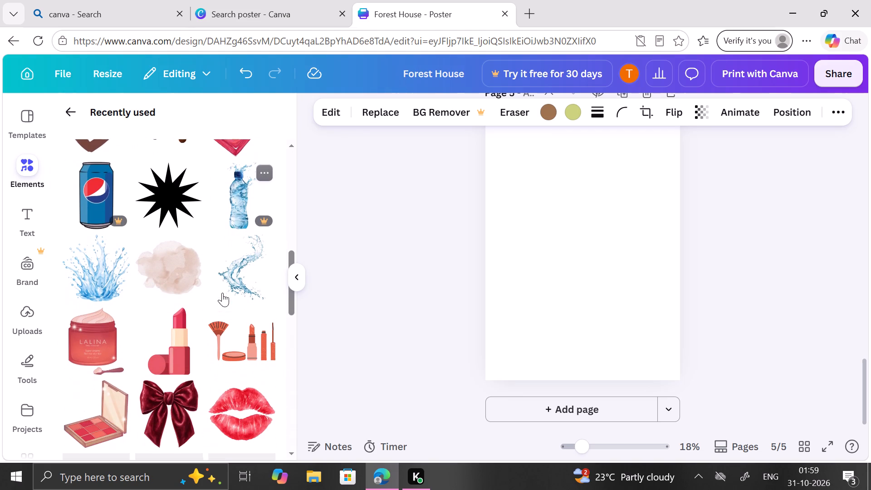
scroll(222, 293, down, 2)
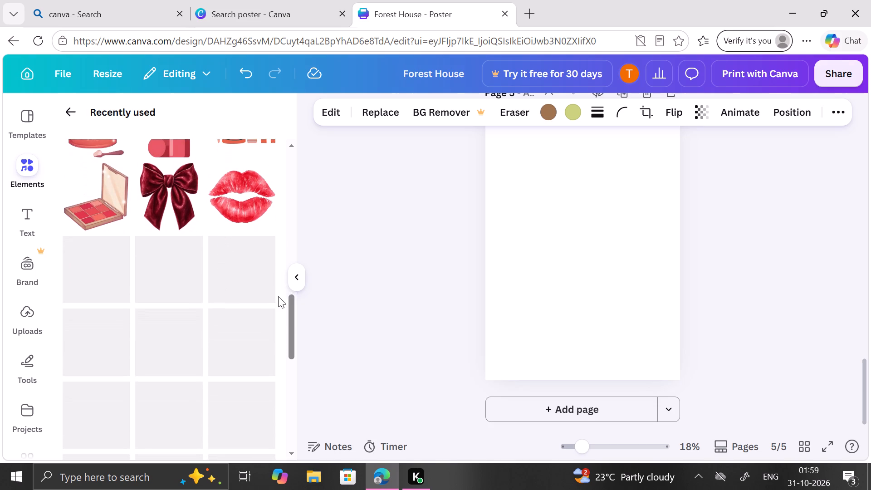
Review the poster pages up to the cottage page and back down to the blank page 5.
scroll(437, 222, up, 8)
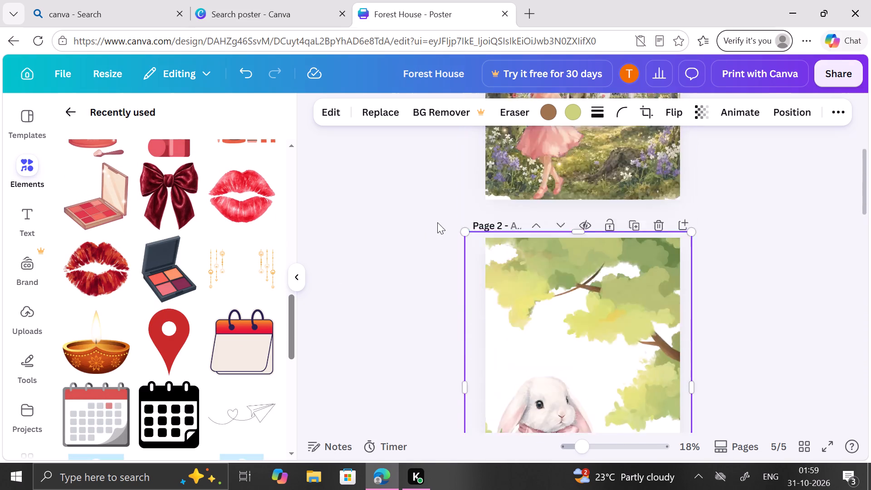
scroll(437, 222, up, 1)
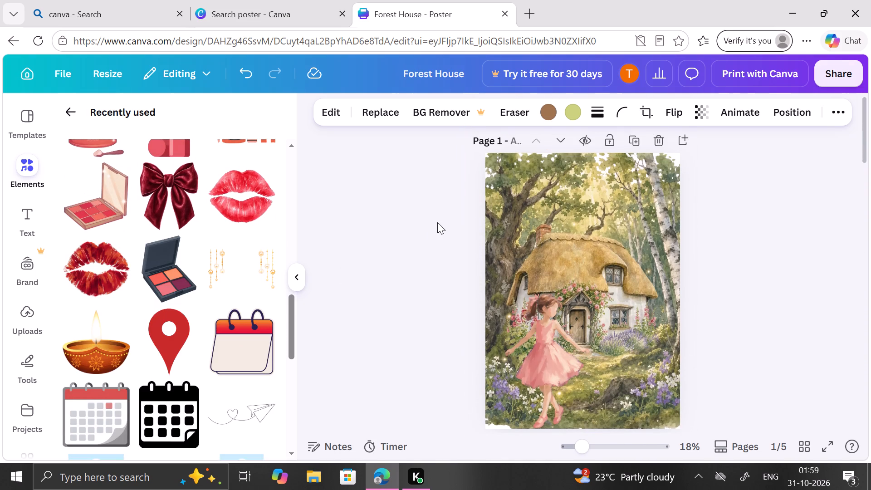
scroll(437, 222, up, 2)
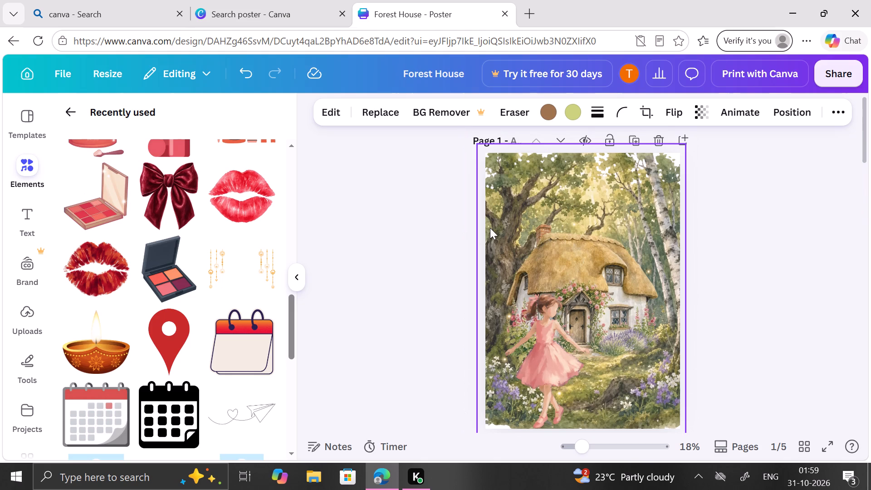
scroll(490, 228, down, 7)
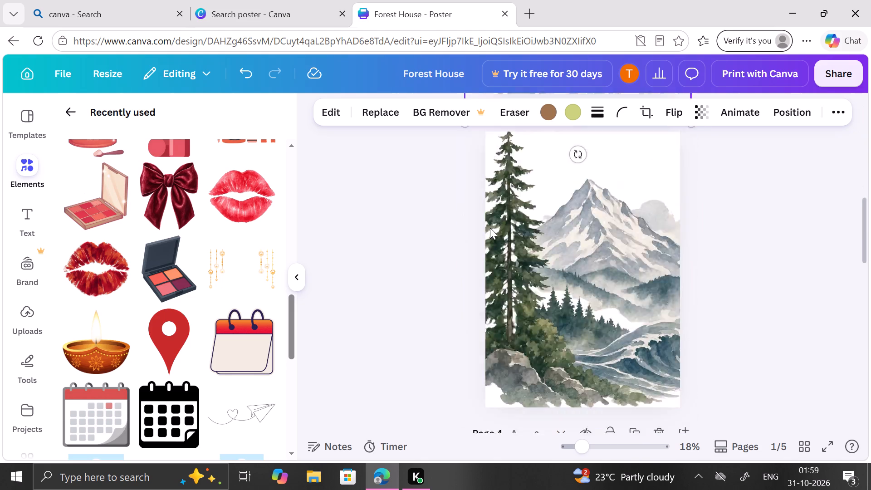
scroll(490, 228, down, 4)
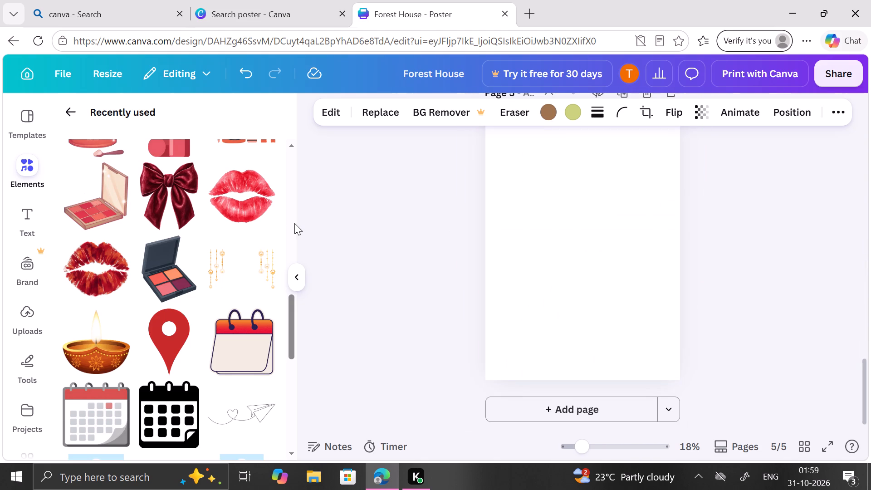
Look back through the most recently used forest and animal graphics, and collapse the elements library.
scroll(294, 223, up, 9)
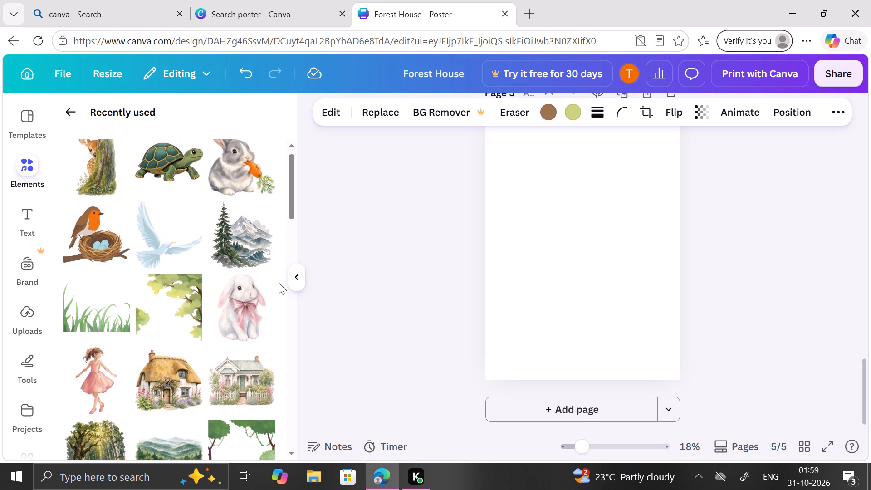
click(303, 277)
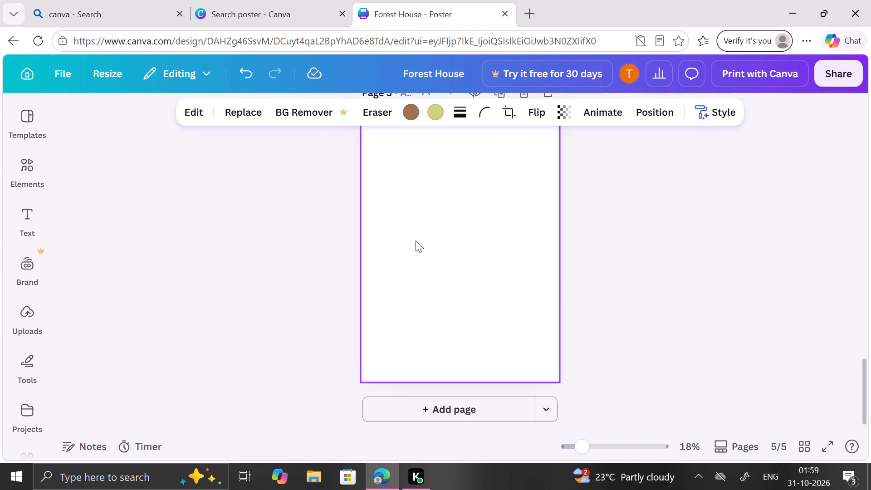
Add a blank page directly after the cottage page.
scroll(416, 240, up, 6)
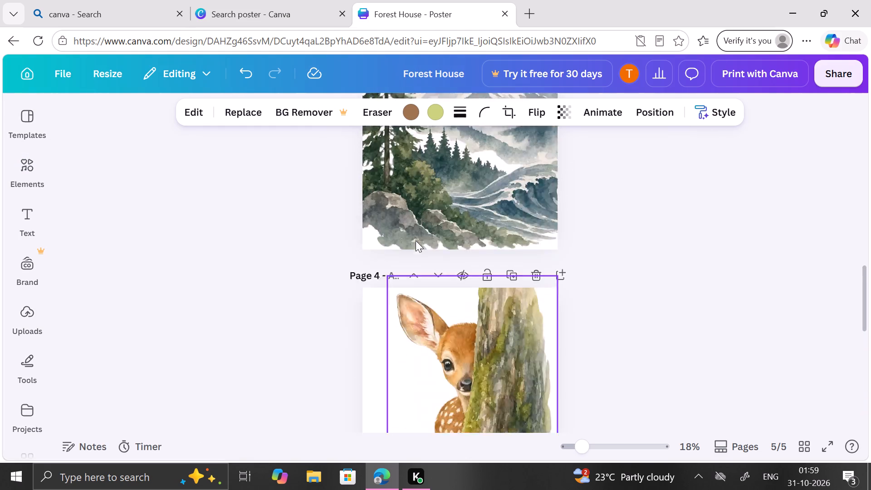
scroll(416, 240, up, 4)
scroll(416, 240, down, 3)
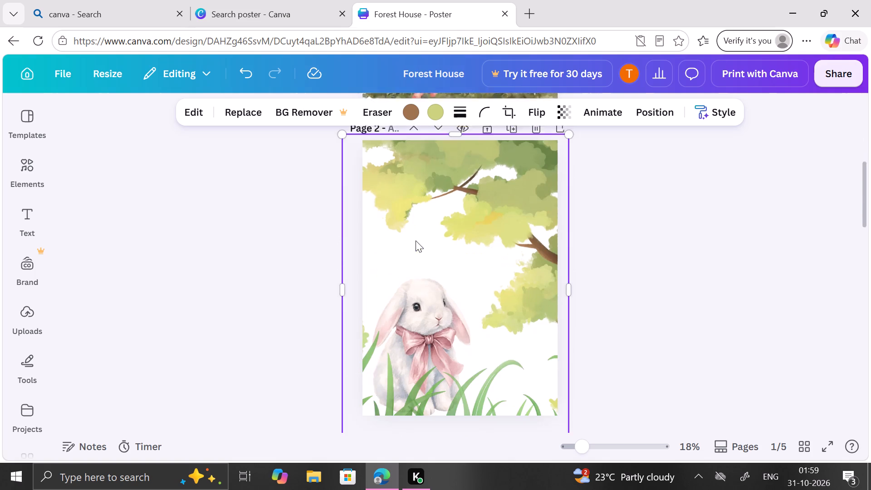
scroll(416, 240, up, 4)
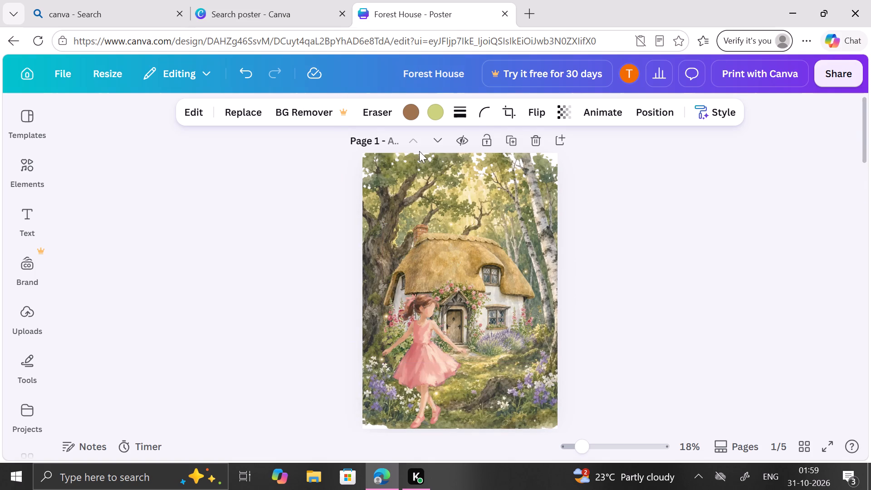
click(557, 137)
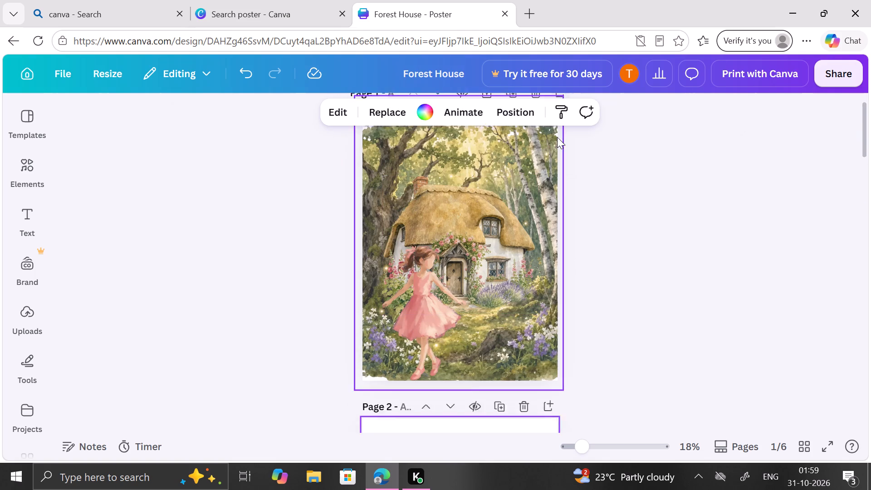
Examine the layers and arrangement options for the blank page 2.
drag(549, 213, 559, 137)
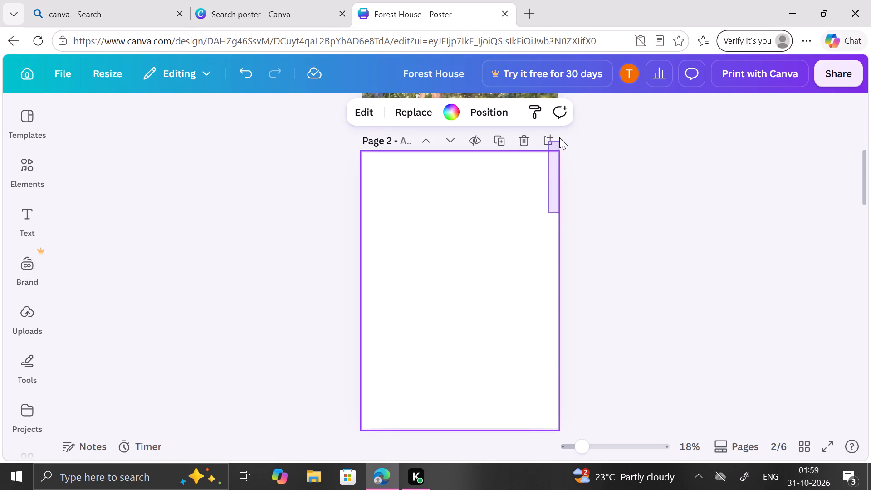
drag(559, 137, 569, 235)
click(519, 207)
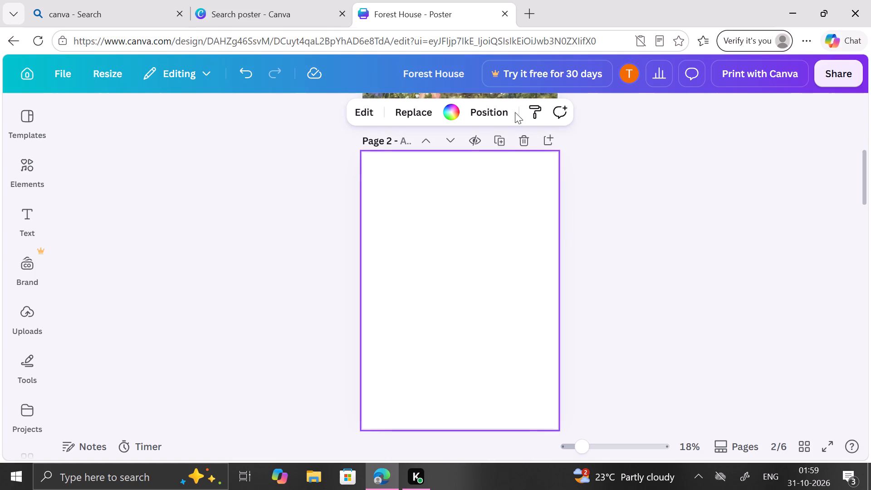
click(501, 110)
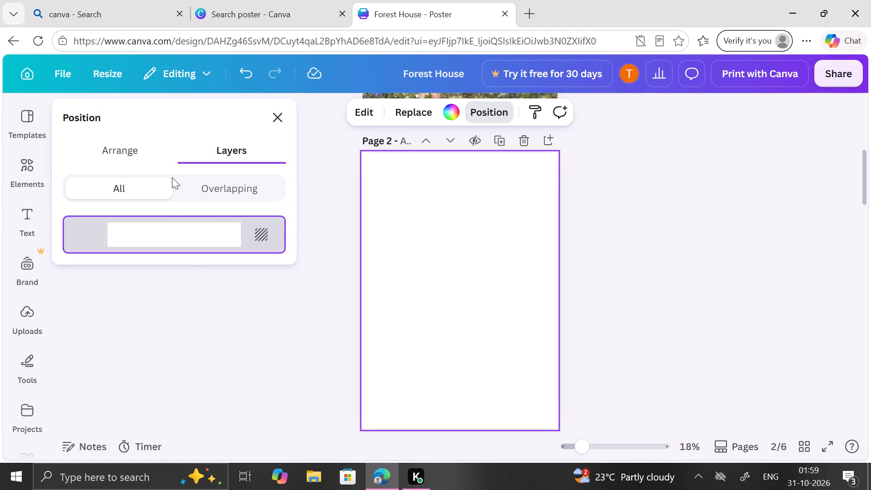
click(141, 152)
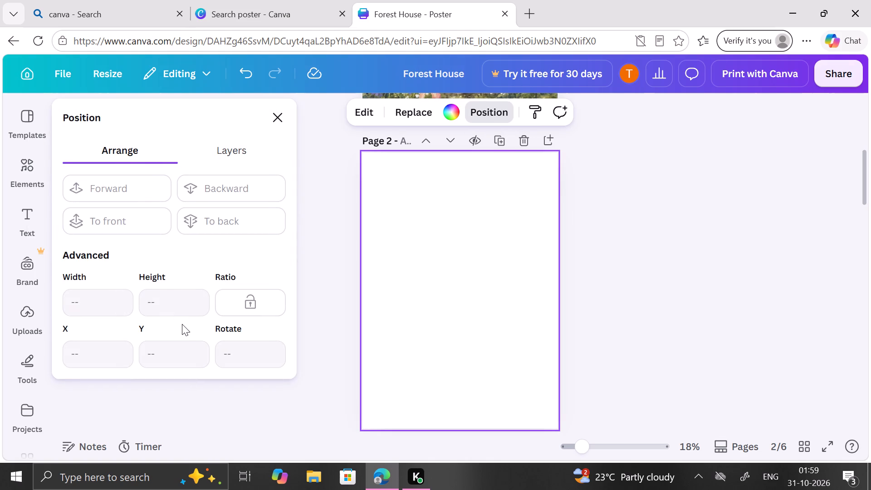
scroll(182, 324, down, 2)
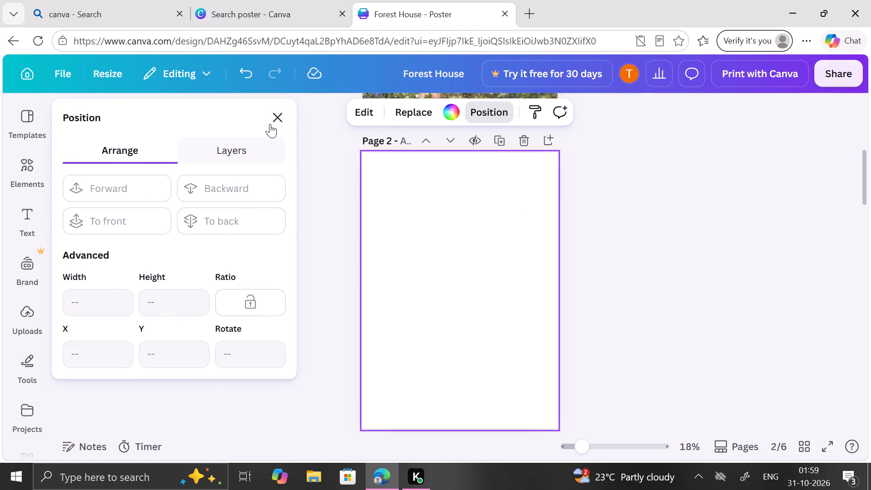
click(274, 120)
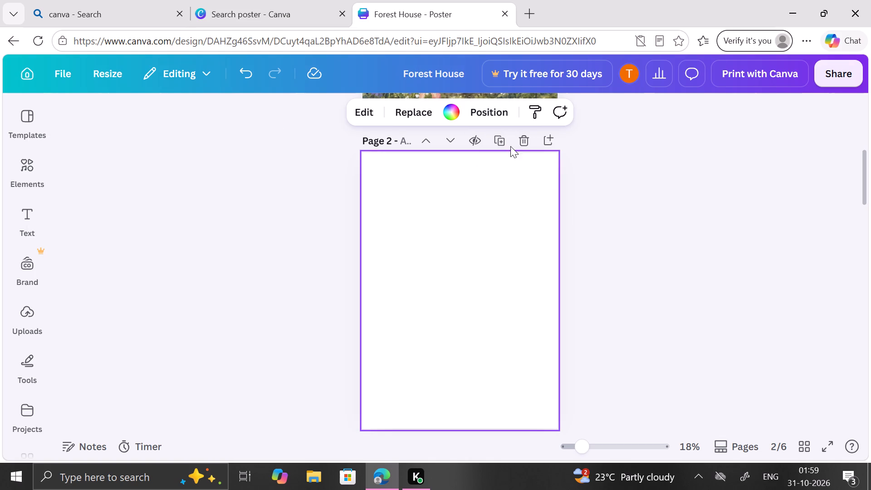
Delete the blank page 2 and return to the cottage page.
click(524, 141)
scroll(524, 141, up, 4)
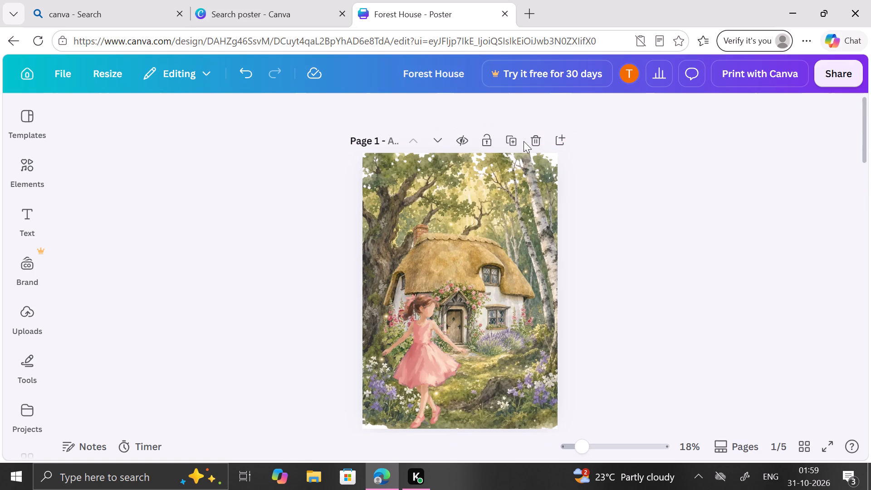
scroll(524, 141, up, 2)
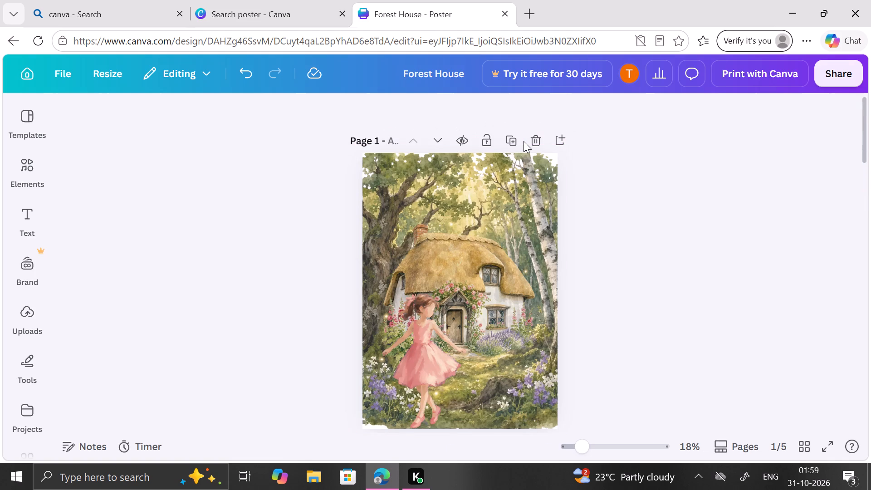
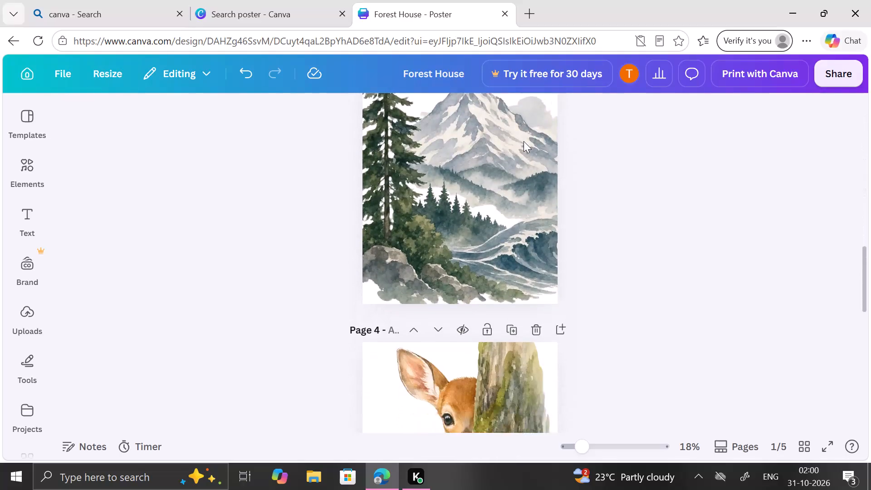
Go past the mountain and fawn pages to the blank page 5 at the end of the poster.
scroll(524, 141, down, 5)
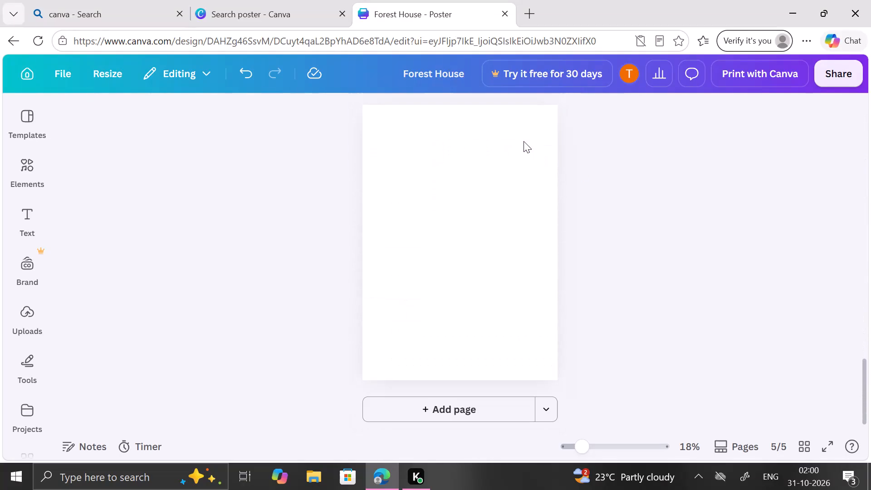
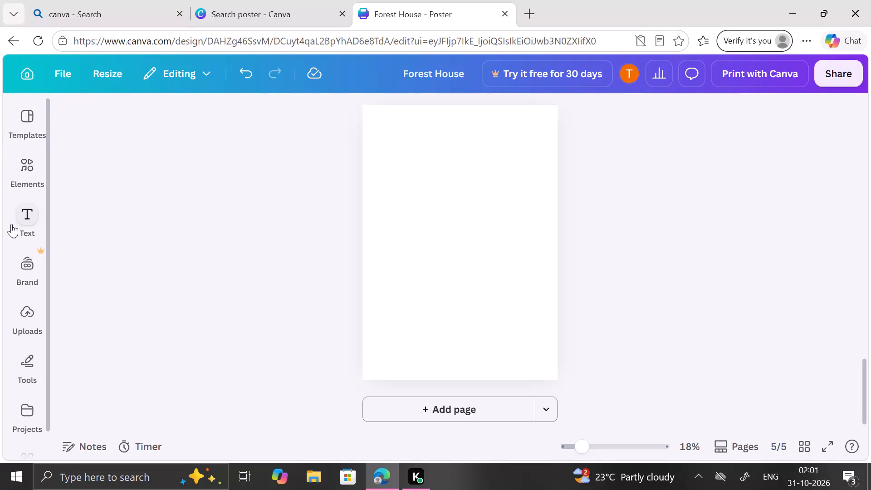
Search the elements library for princess and show all the graphics results.
click(21, 235)
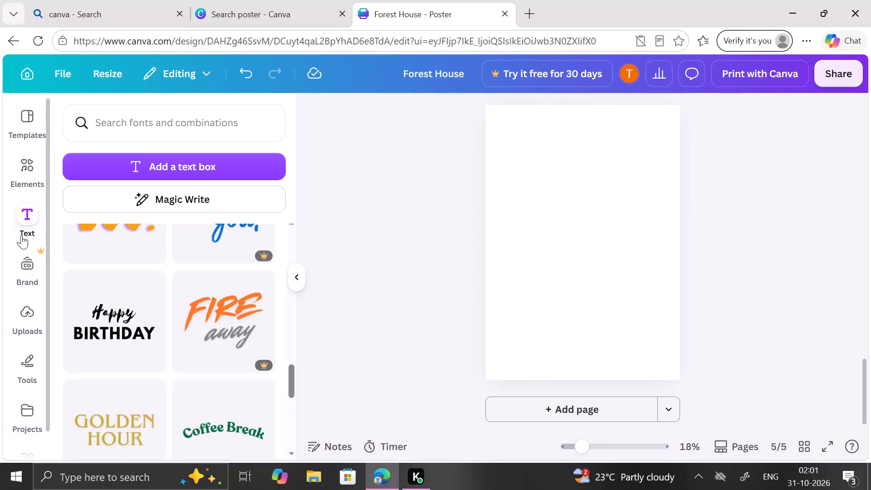
click(30, 179)
scroll(295, 279, down, 2)
scroll(211, 364, down, 3)
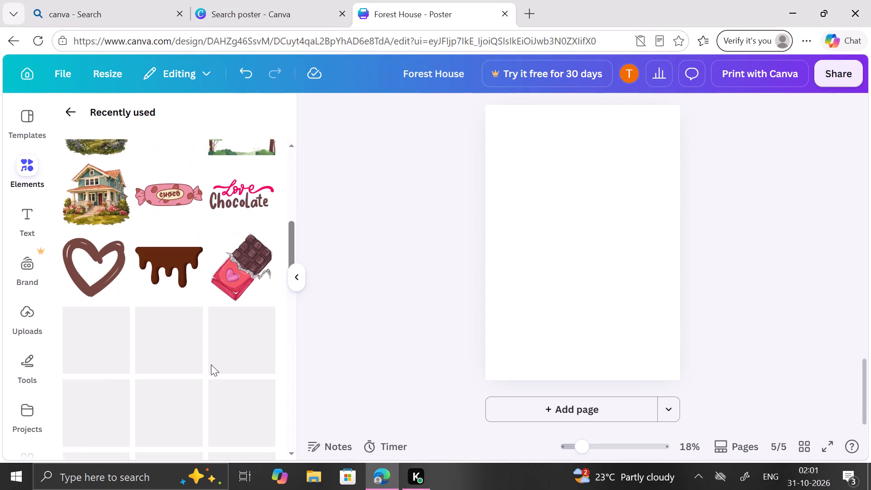
scroll(211, 364, up, 1)
scroll(186, 247, up, 4)
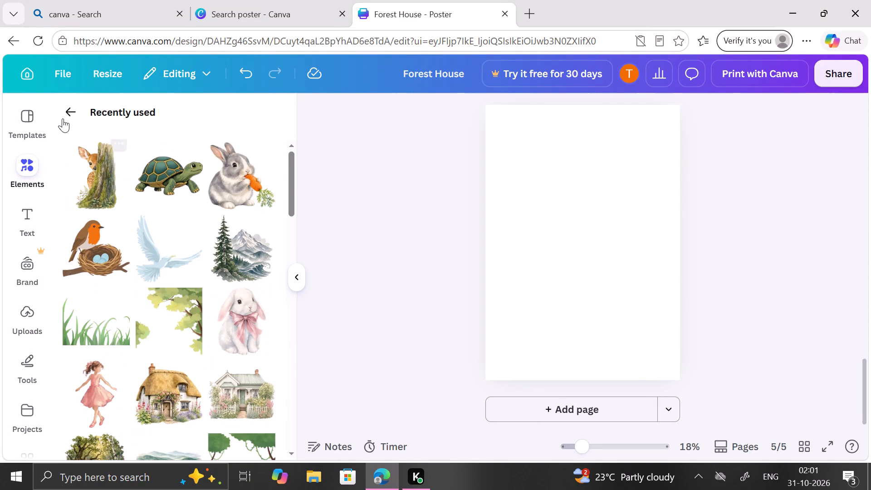
click(64, 116)
click(108, 117)
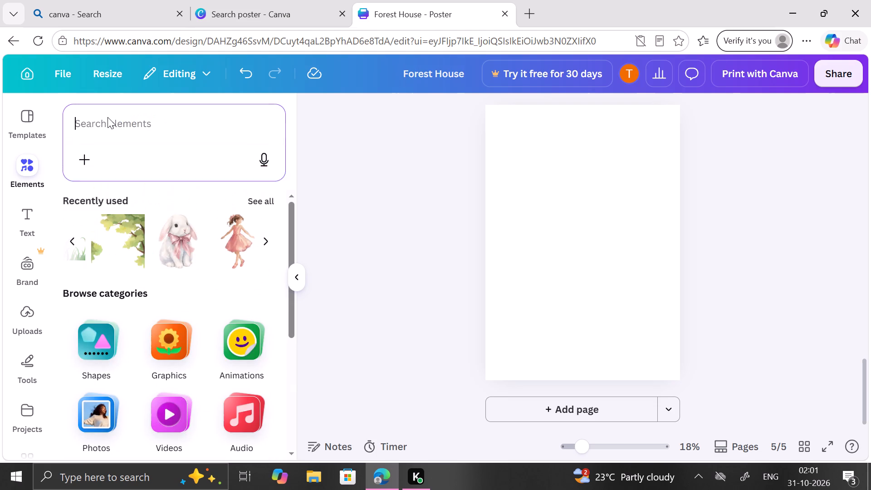
text(prin)
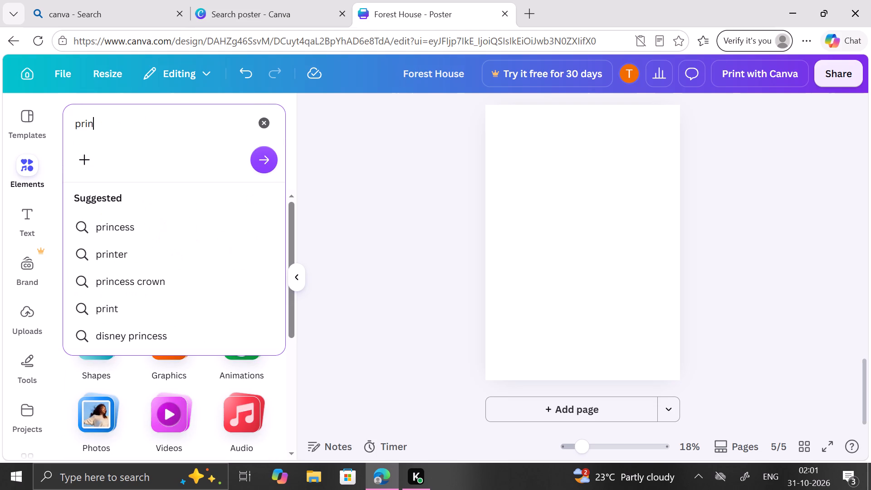
text(cess)
key(space)
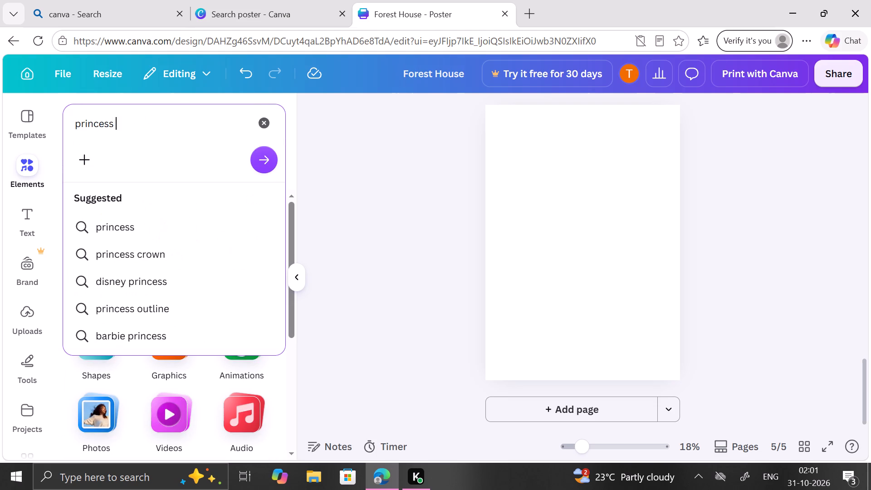
key(Return)
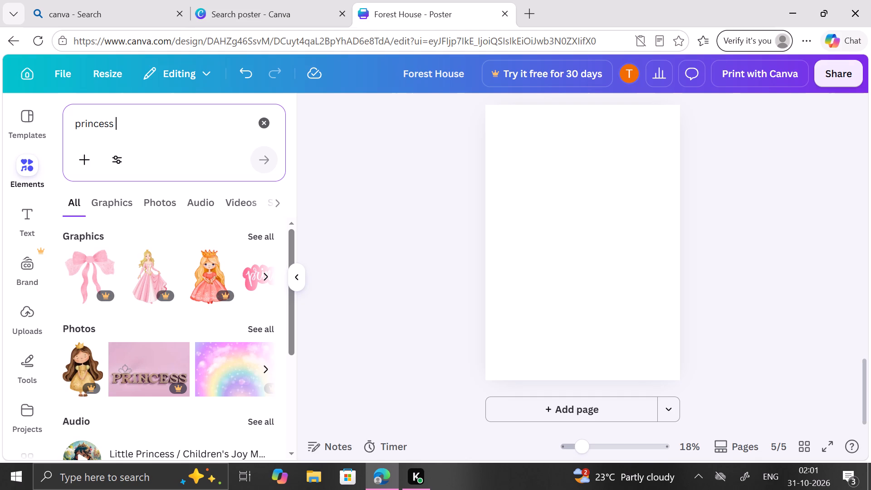
click(256, 242)
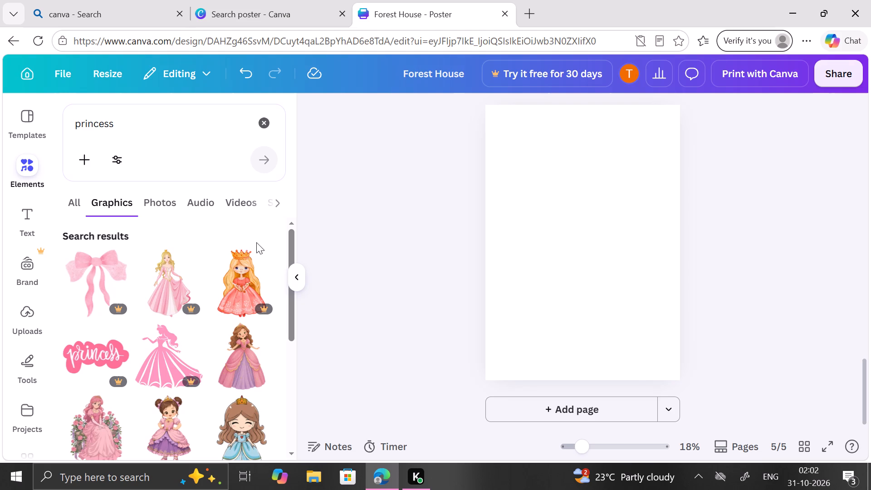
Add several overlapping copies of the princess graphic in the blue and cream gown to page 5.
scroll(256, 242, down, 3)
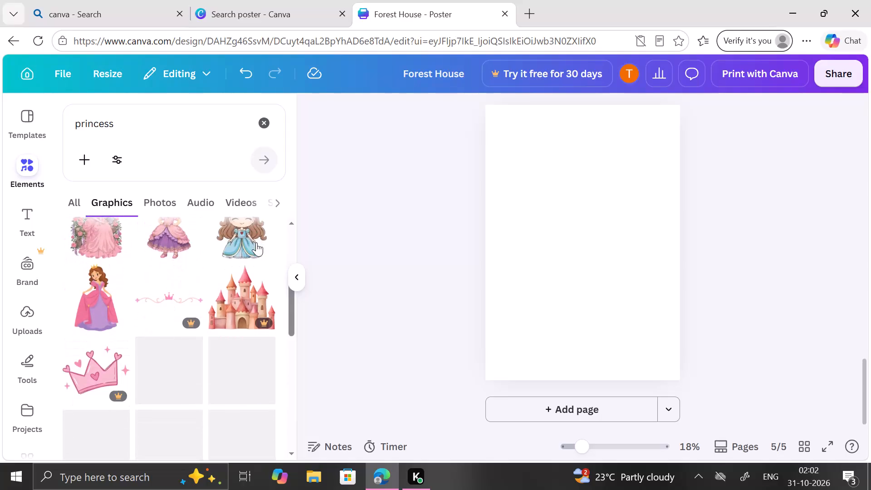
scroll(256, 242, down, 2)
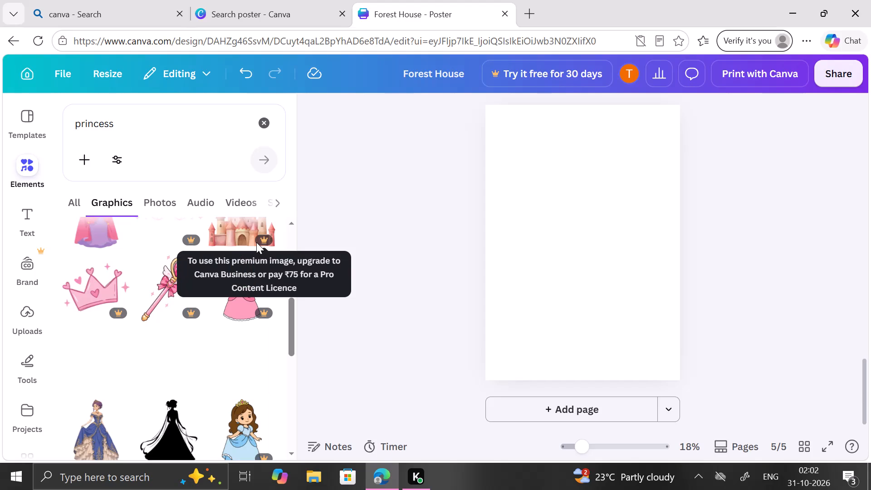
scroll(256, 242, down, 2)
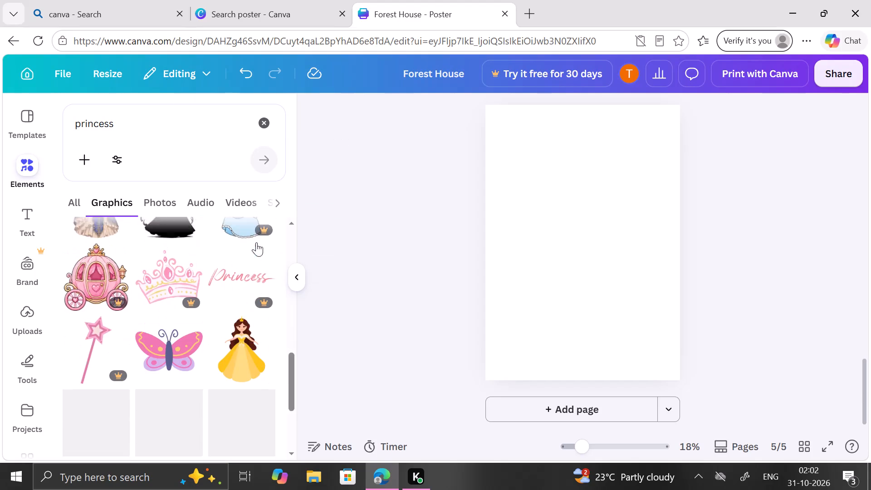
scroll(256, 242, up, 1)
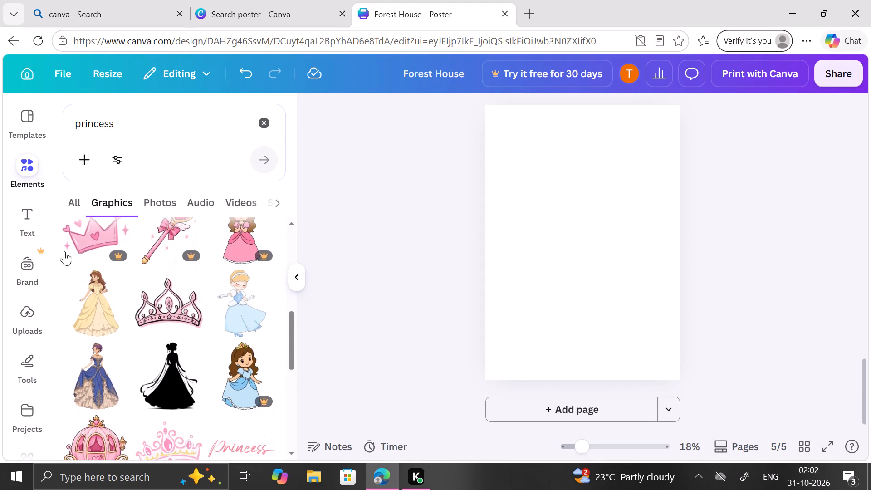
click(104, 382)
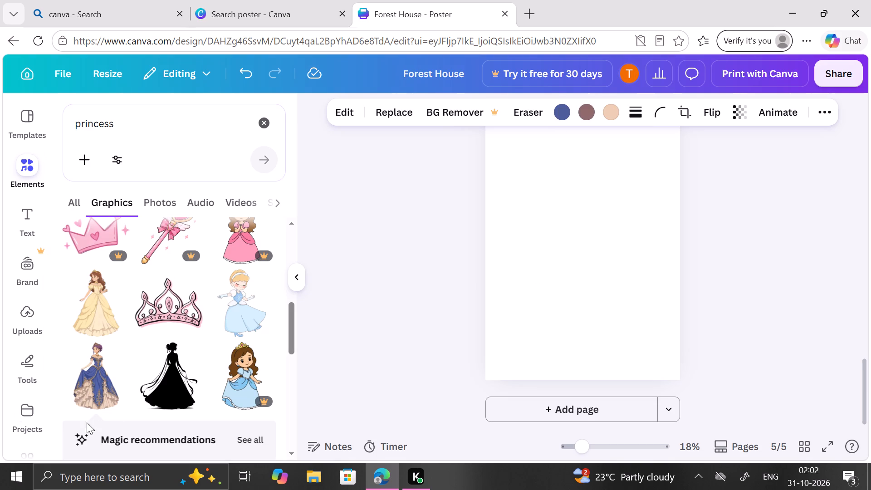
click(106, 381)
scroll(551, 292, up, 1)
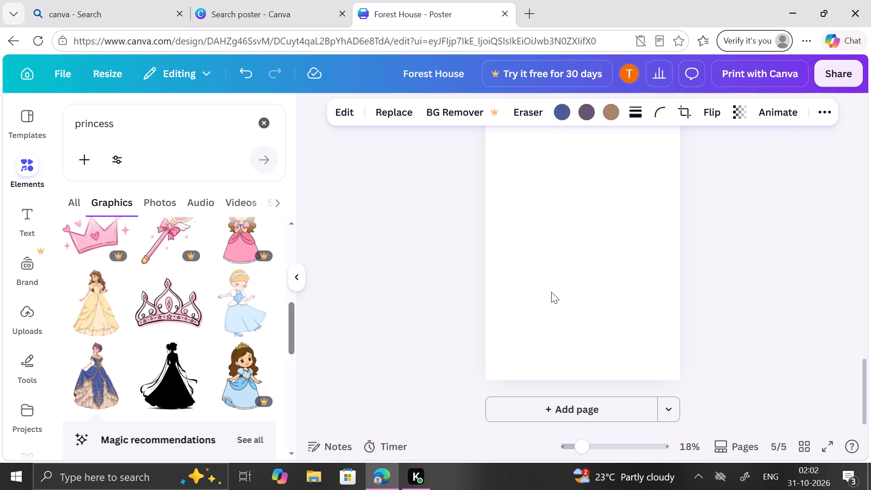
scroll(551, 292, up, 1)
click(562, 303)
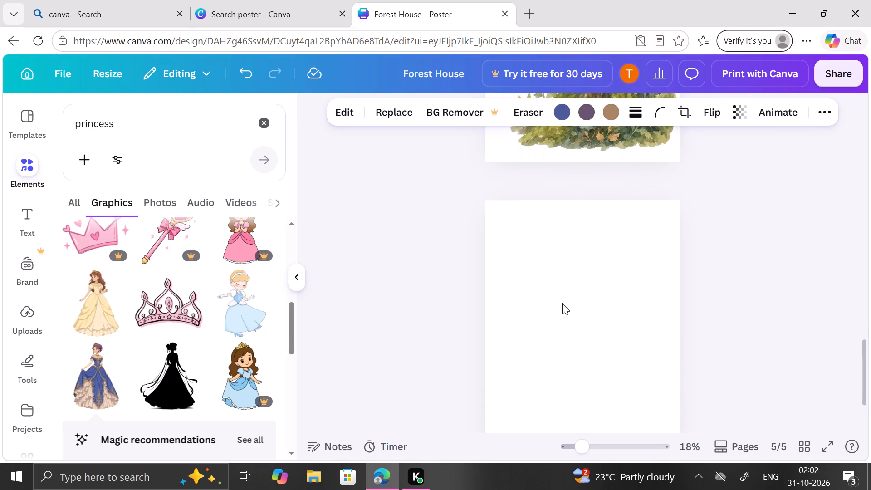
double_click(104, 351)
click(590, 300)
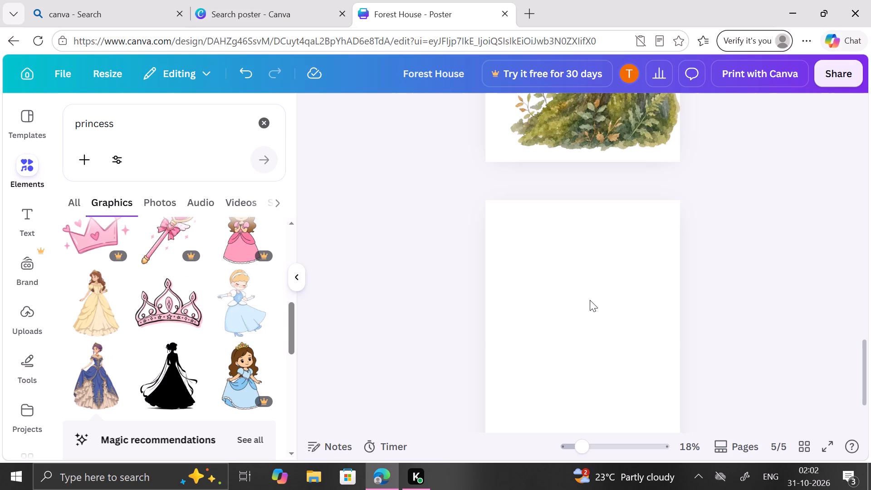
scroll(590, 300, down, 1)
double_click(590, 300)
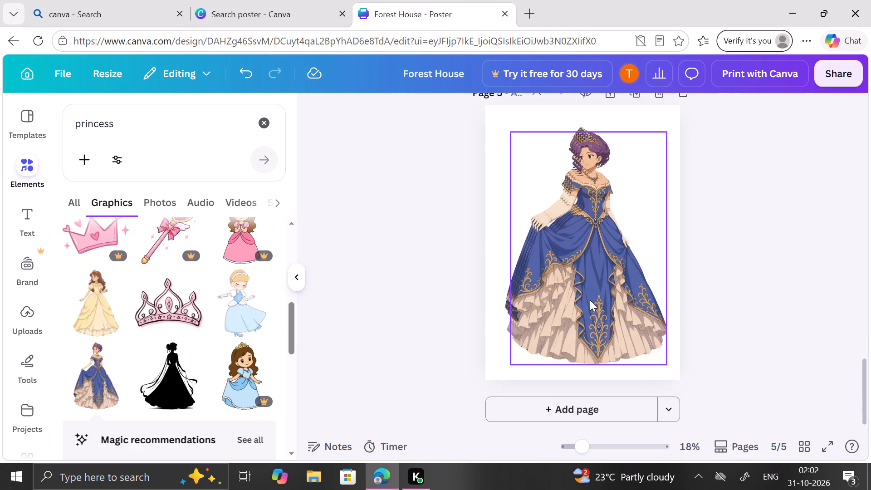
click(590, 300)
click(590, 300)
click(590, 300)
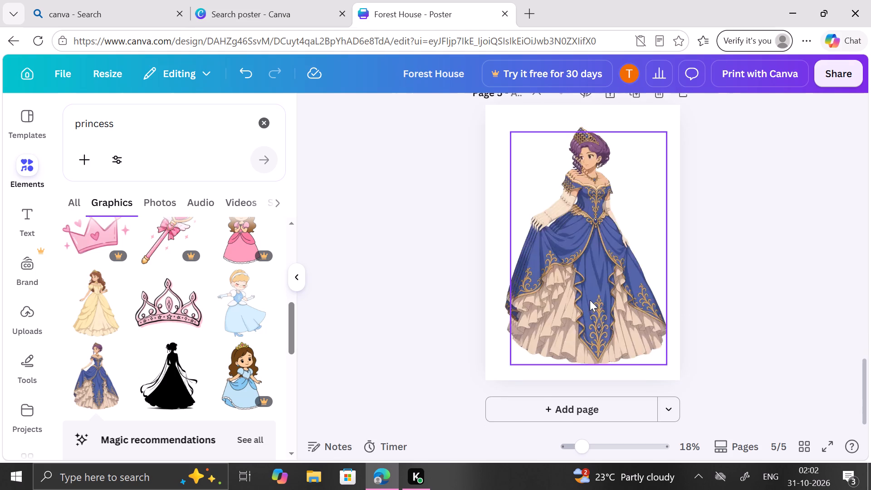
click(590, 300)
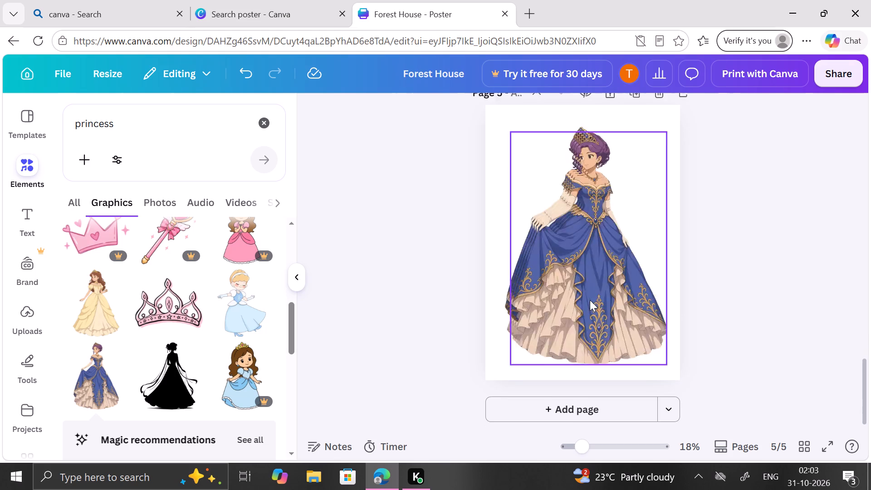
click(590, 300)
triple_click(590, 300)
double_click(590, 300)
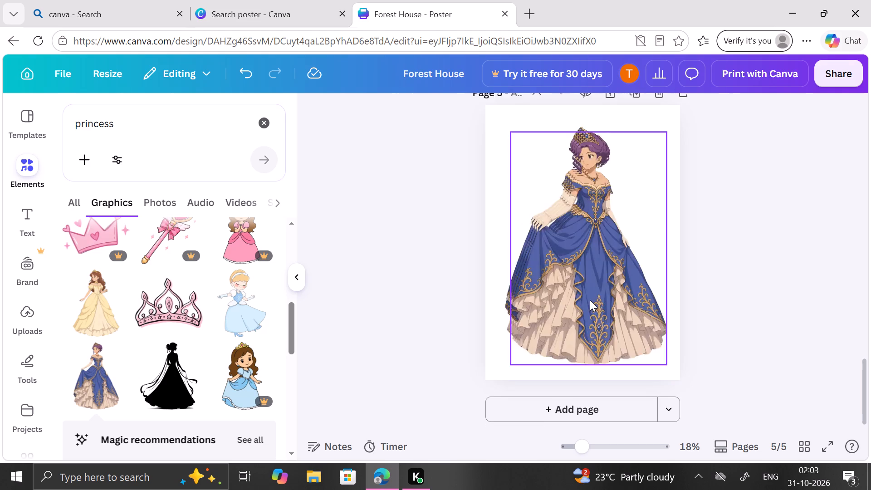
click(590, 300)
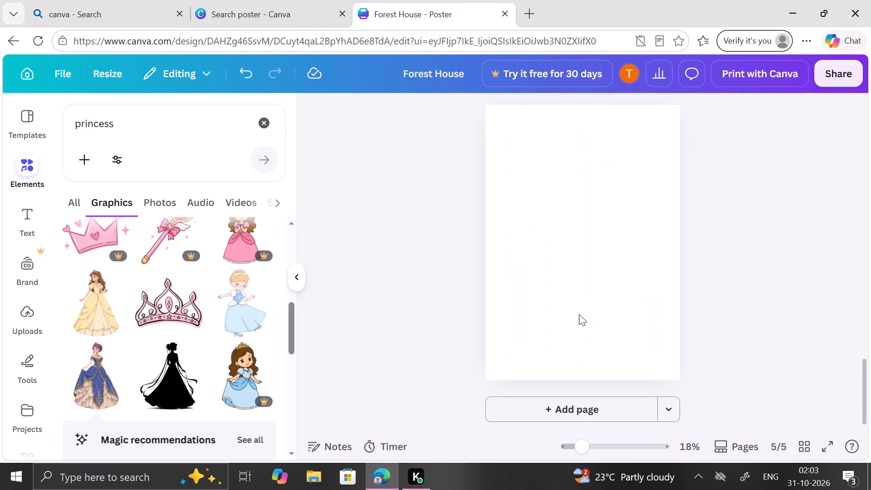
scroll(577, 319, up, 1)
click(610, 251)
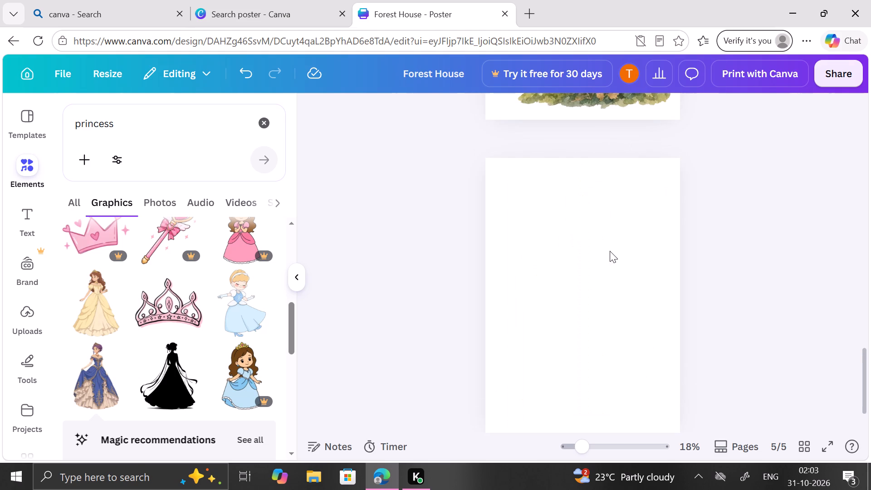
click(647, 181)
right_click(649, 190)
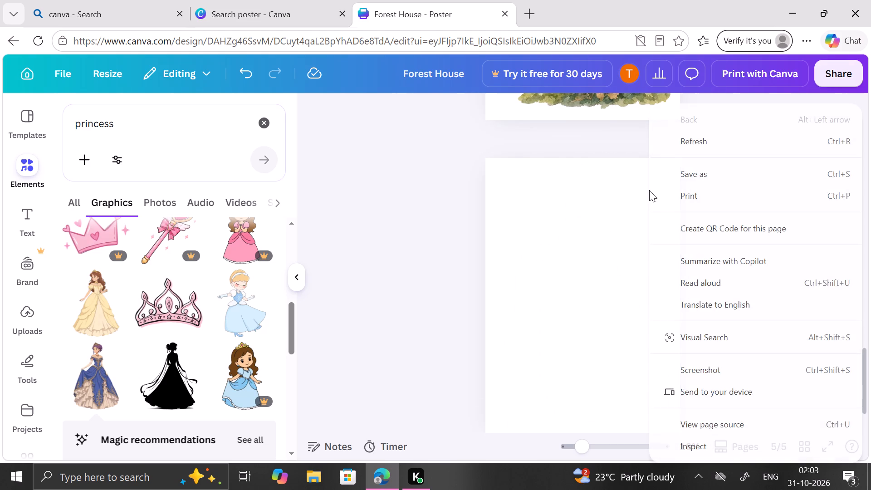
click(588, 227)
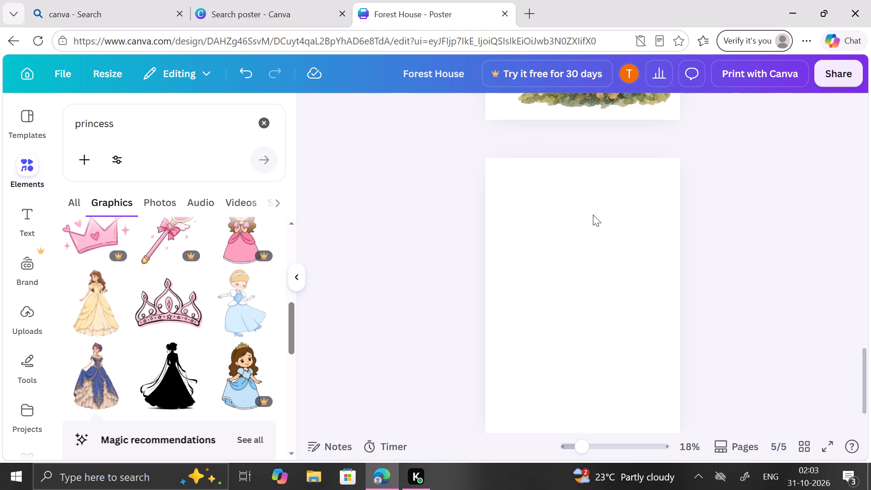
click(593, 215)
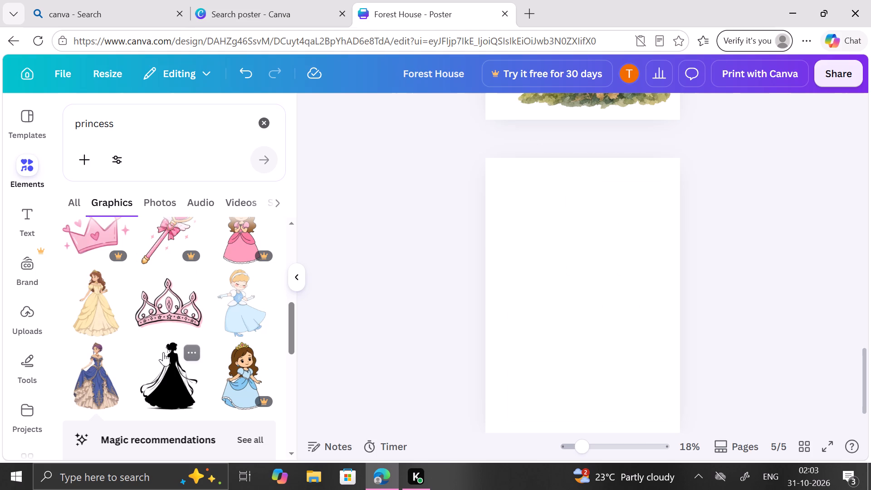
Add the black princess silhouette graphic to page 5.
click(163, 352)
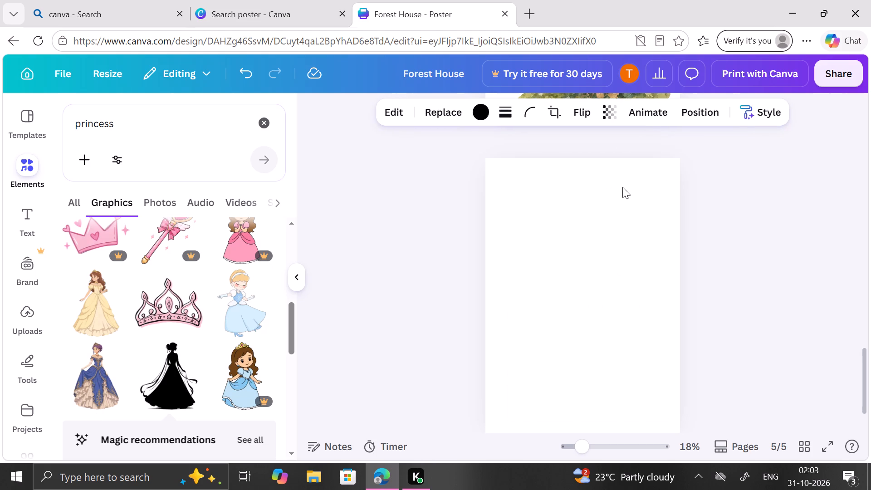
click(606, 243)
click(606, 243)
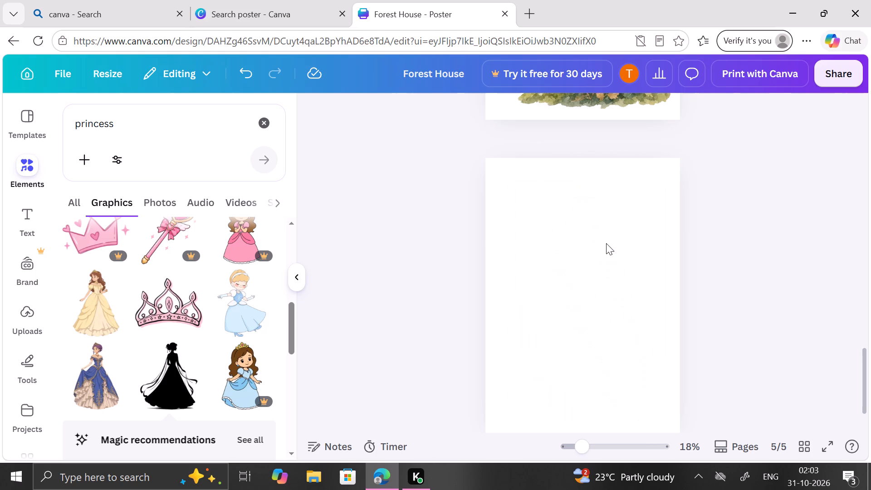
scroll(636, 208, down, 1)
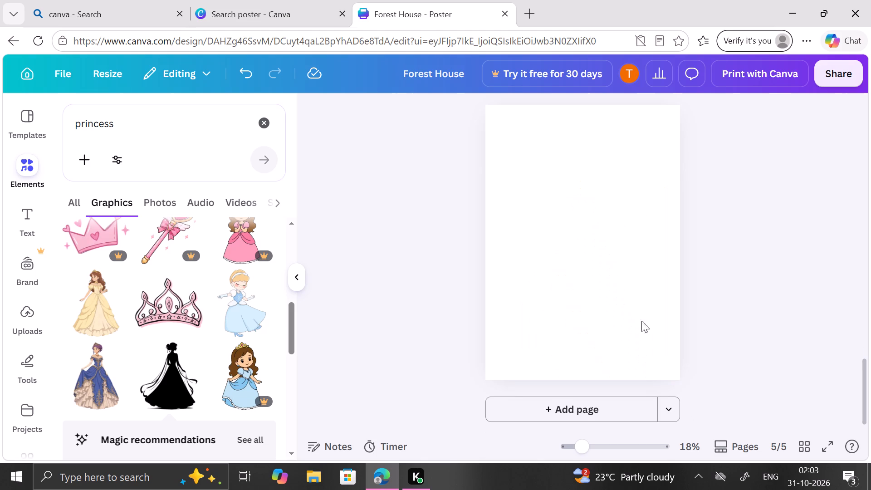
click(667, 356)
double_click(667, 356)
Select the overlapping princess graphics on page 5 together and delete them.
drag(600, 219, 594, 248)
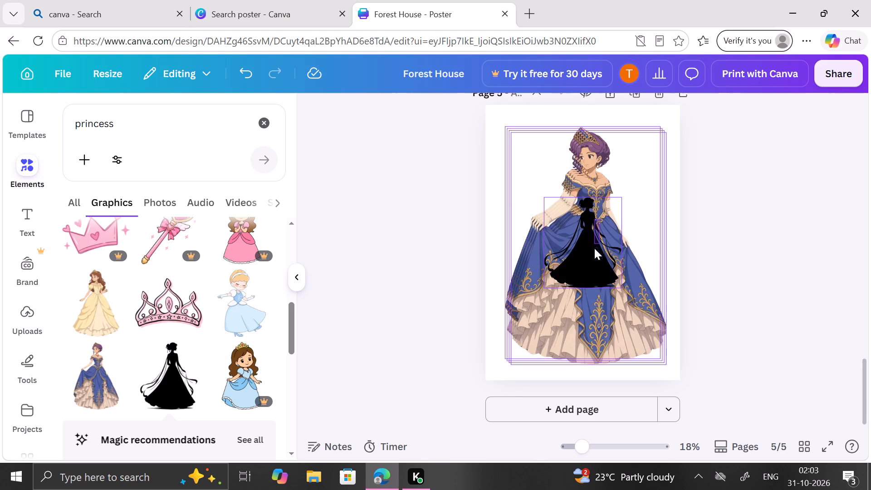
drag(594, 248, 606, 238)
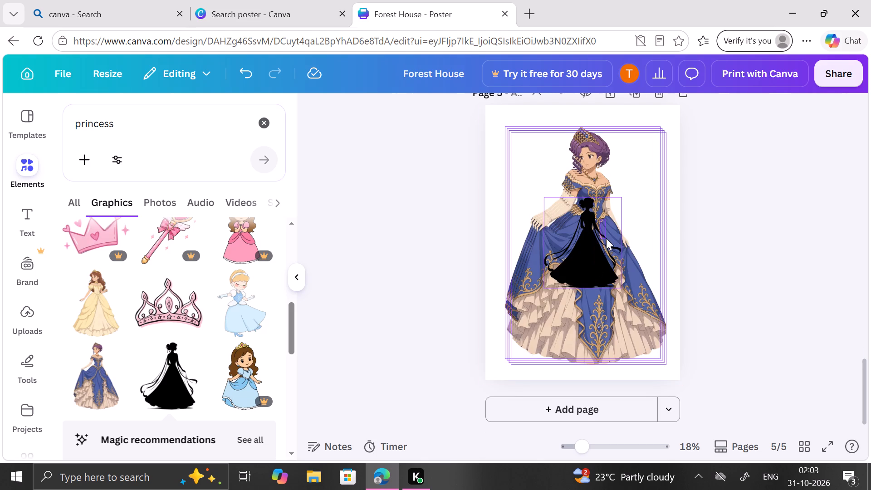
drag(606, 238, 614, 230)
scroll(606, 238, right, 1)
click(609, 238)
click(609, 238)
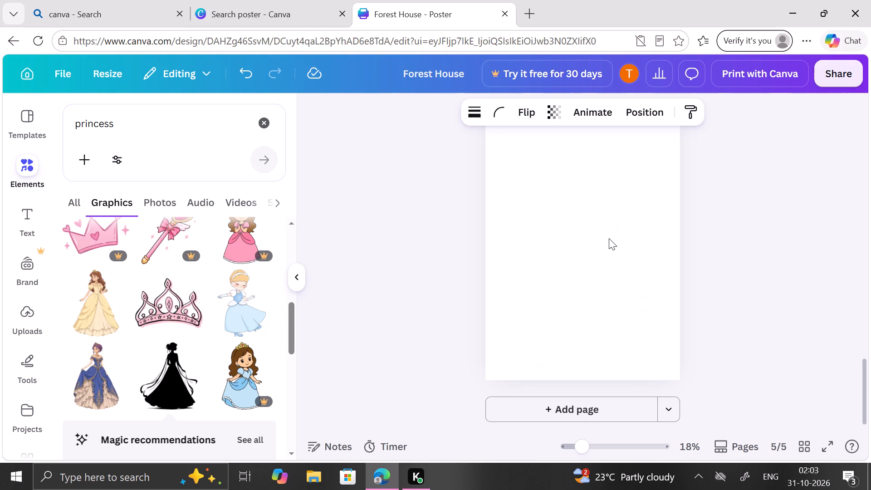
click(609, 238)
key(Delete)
Clear the princess search and search the elements library for castle.
scroll(609, 238, up, 2)
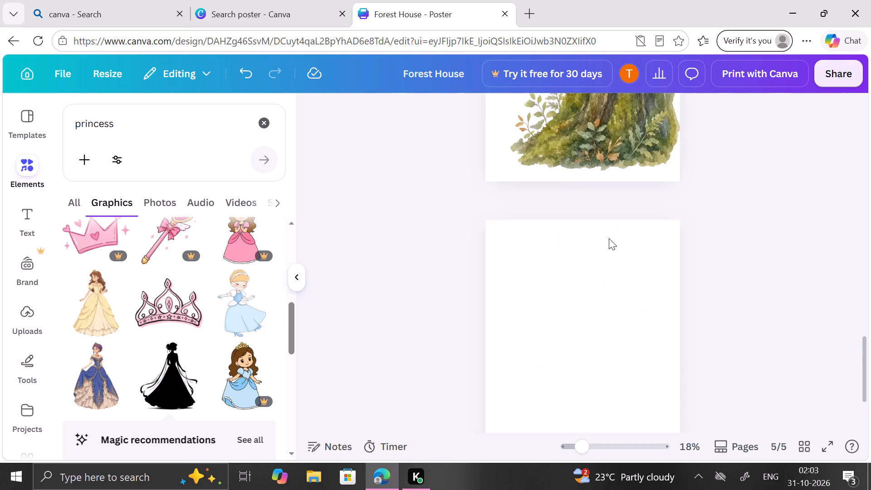
scroll(609, 238, up, 1)
scroll(609, 238, down, 3)
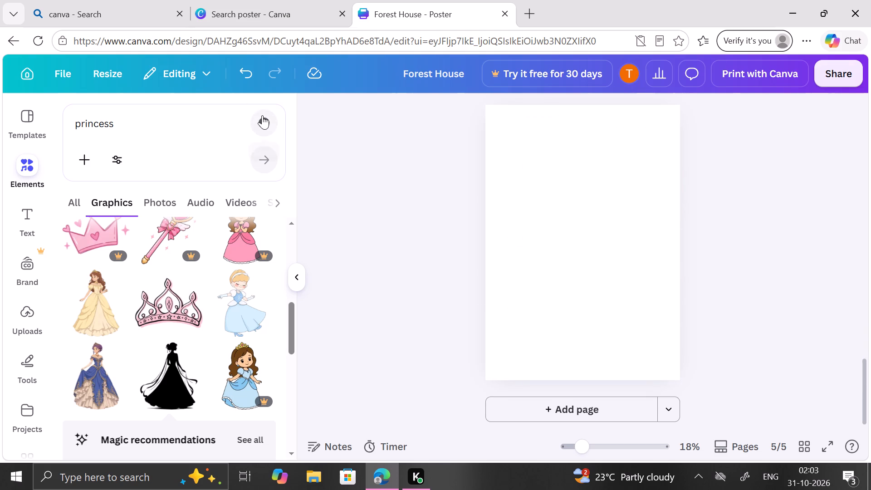
click(264, 116)
text(cas)
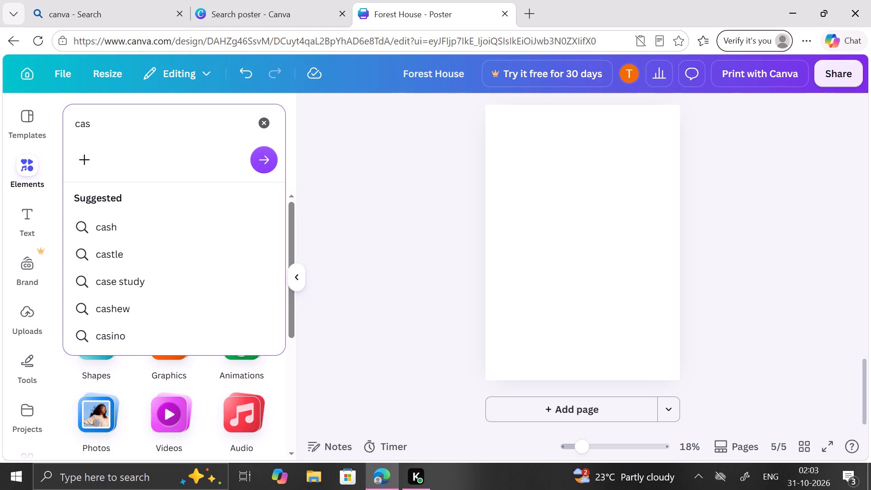
key(t)
text(le)
key(space)
key(Return)
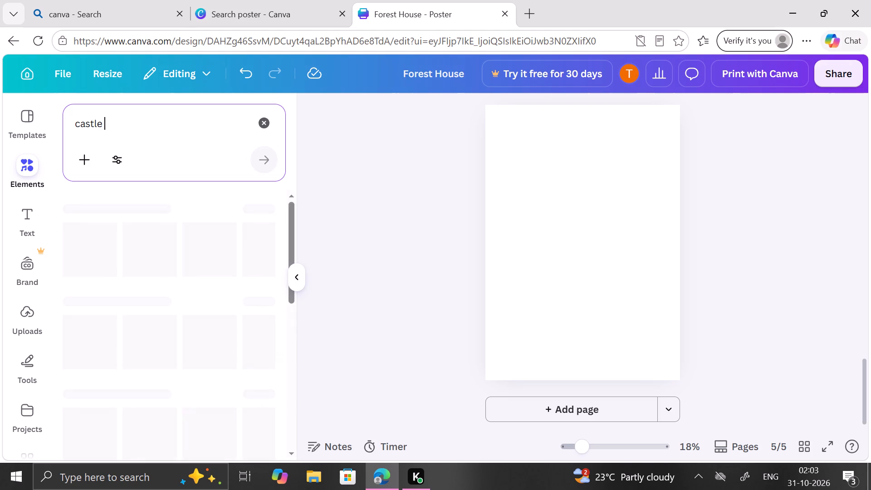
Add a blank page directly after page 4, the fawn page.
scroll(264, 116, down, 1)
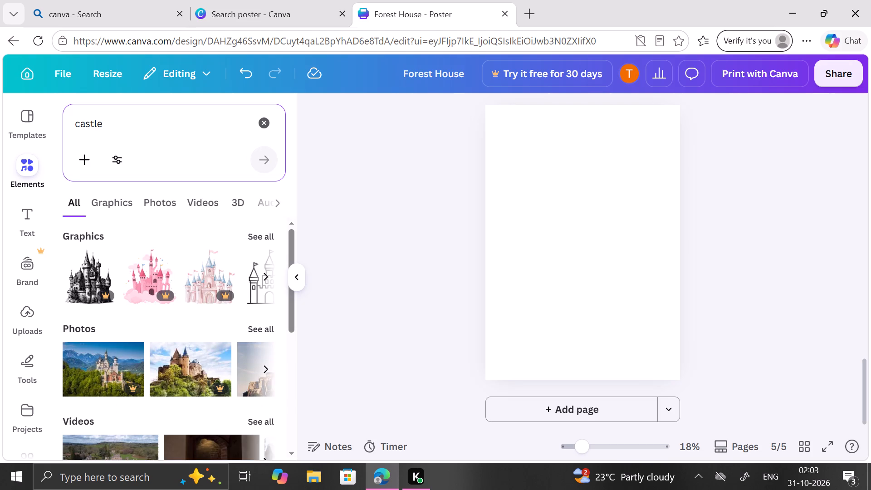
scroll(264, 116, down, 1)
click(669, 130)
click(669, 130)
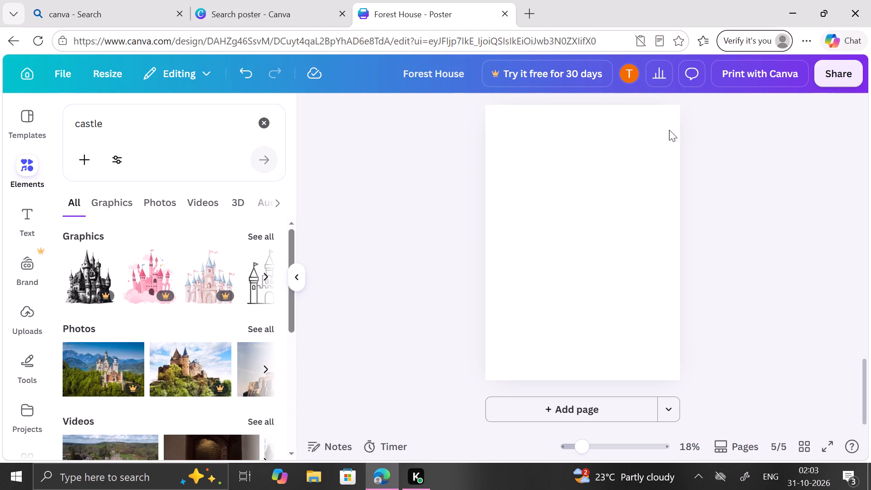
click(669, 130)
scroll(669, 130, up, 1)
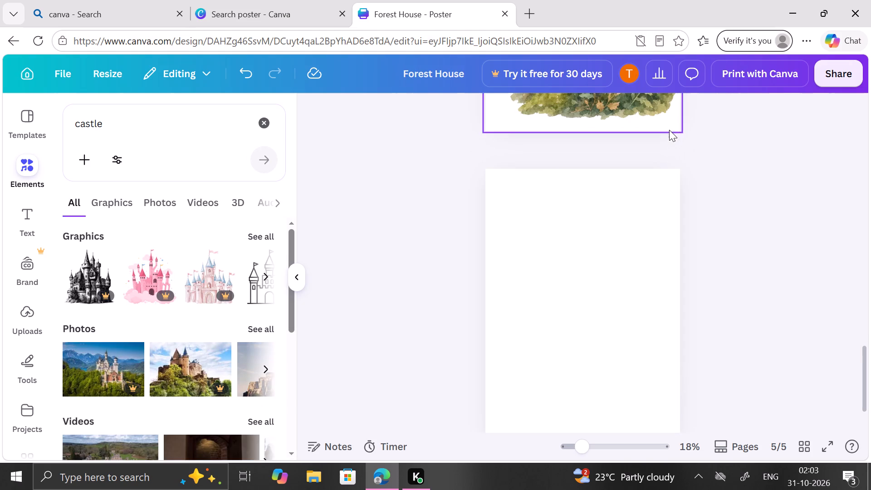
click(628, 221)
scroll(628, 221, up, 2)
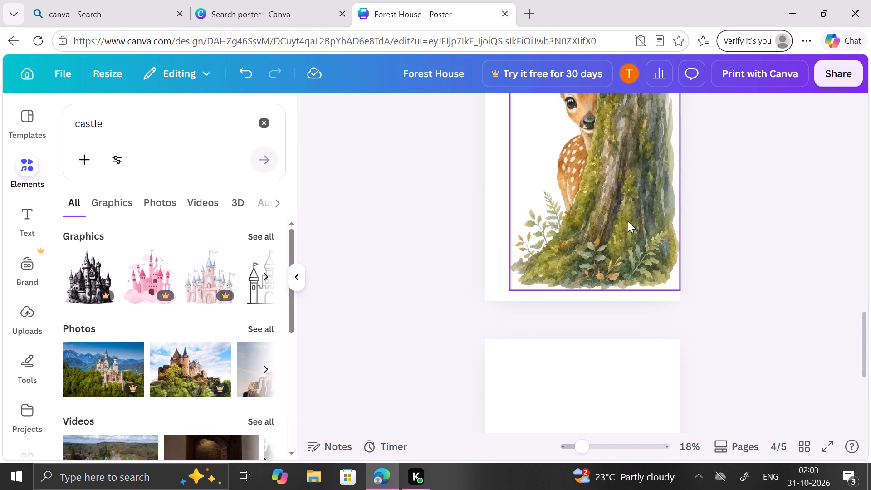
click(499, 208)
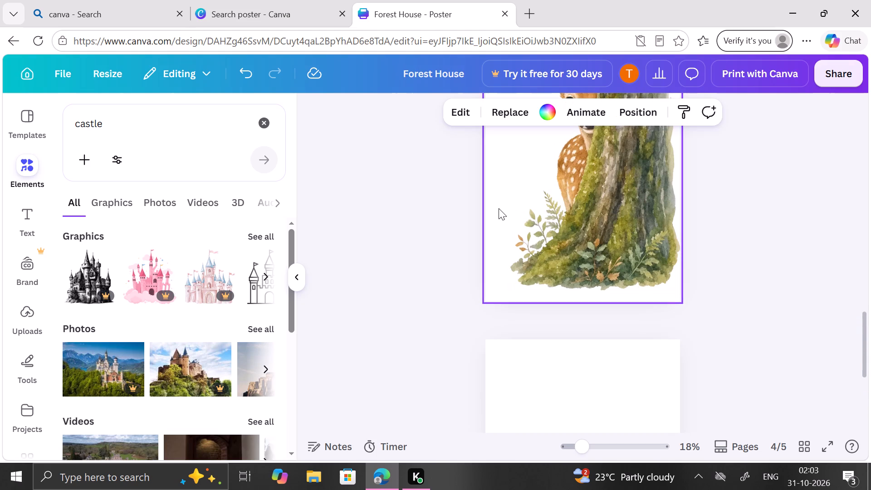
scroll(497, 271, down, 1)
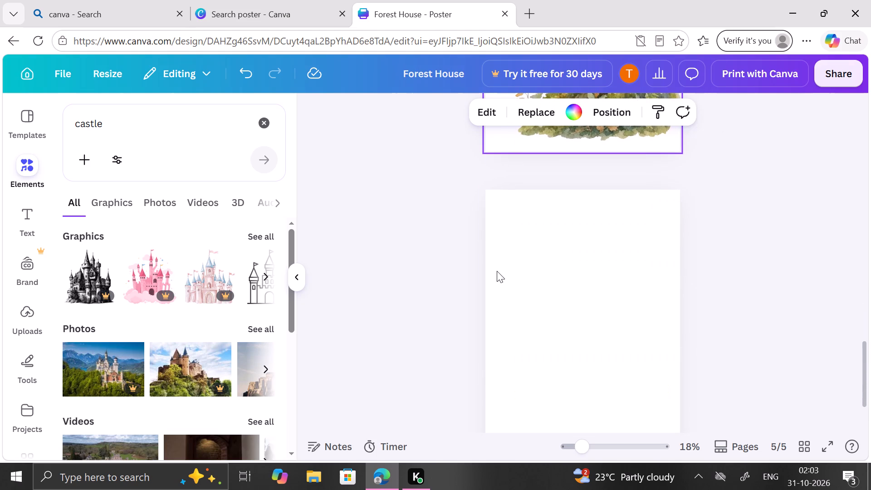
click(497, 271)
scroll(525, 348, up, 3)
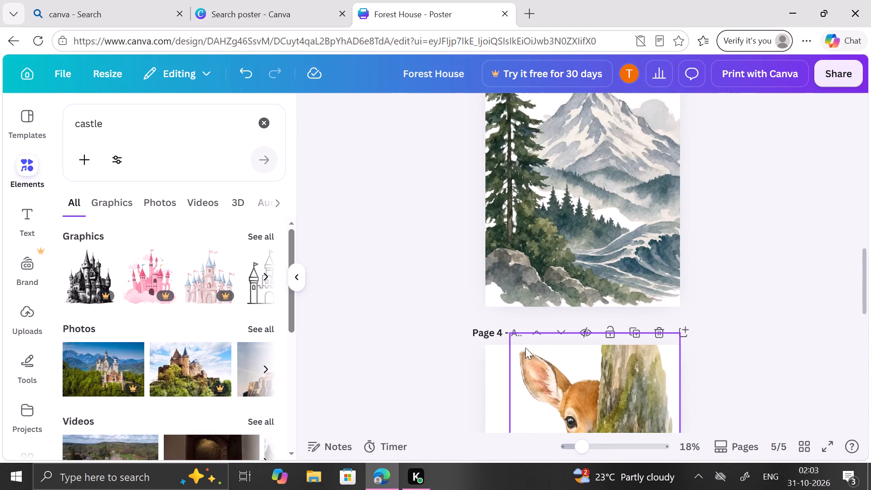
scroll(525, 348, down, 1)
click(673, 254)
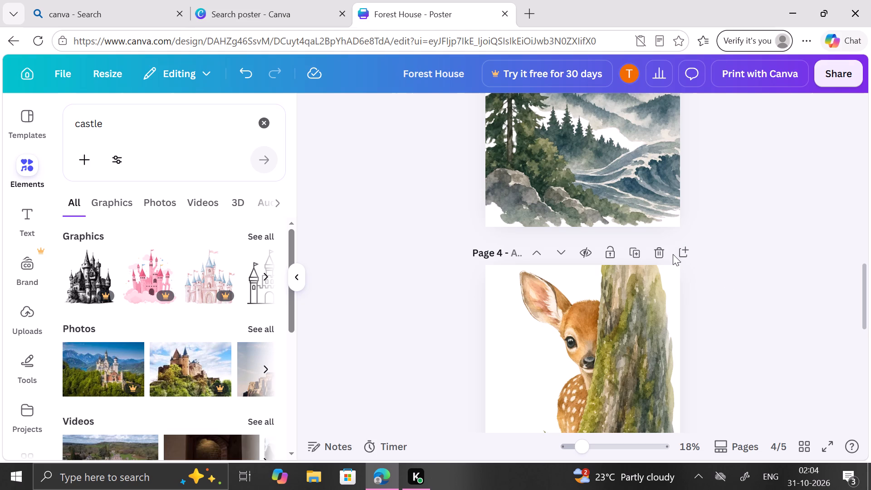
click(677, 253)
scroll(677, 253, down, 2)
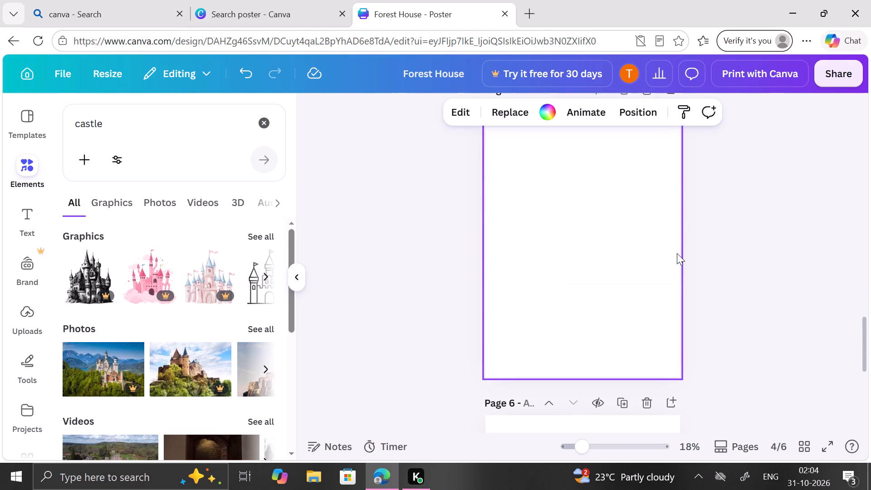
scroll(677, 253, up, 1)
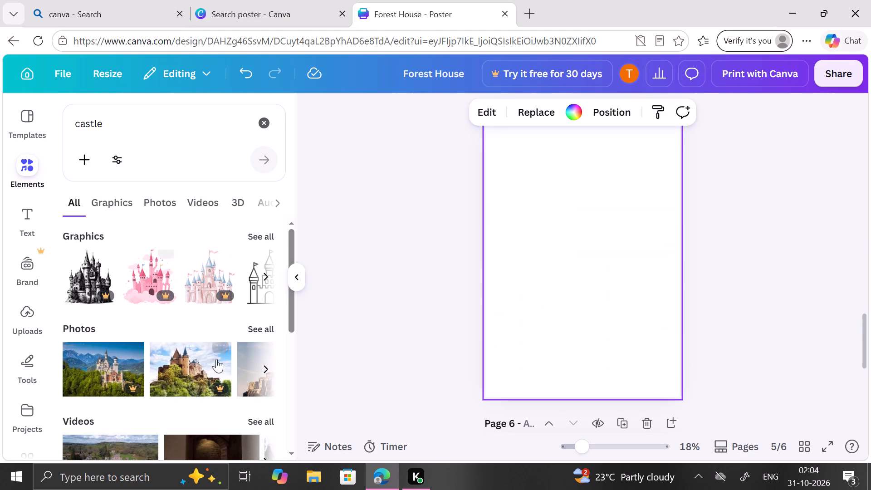
Show all the graphics results for castle.
click(262, 240)
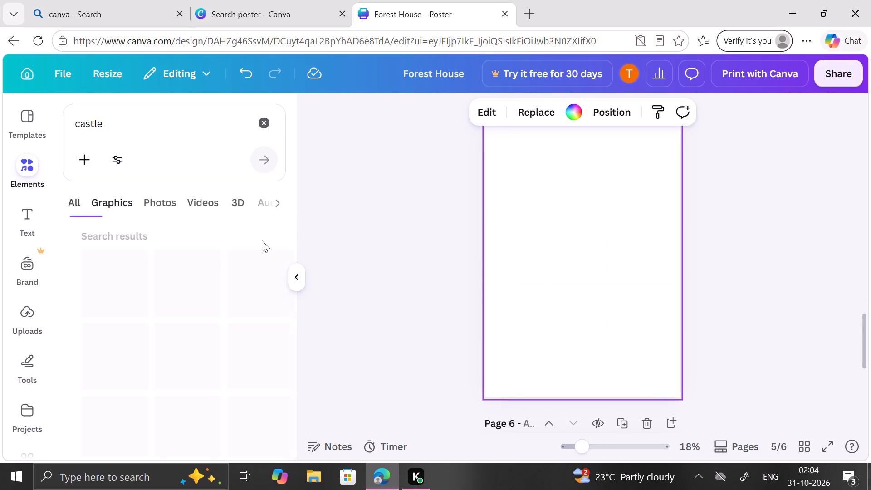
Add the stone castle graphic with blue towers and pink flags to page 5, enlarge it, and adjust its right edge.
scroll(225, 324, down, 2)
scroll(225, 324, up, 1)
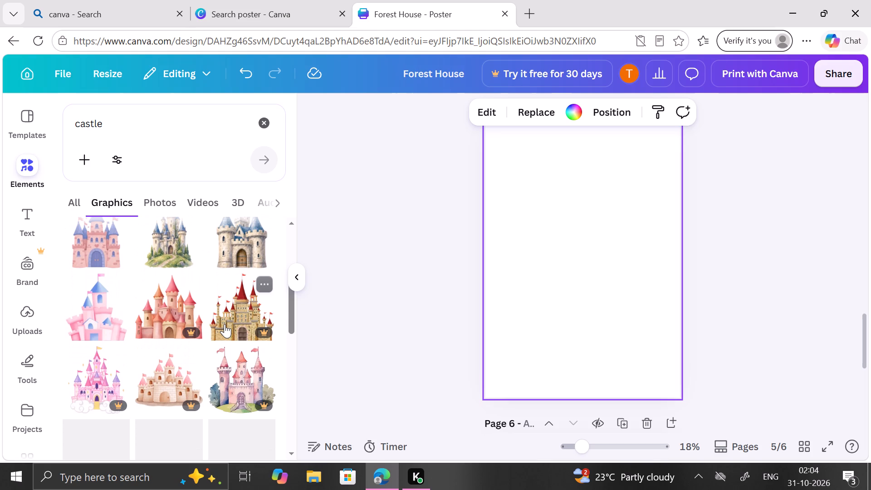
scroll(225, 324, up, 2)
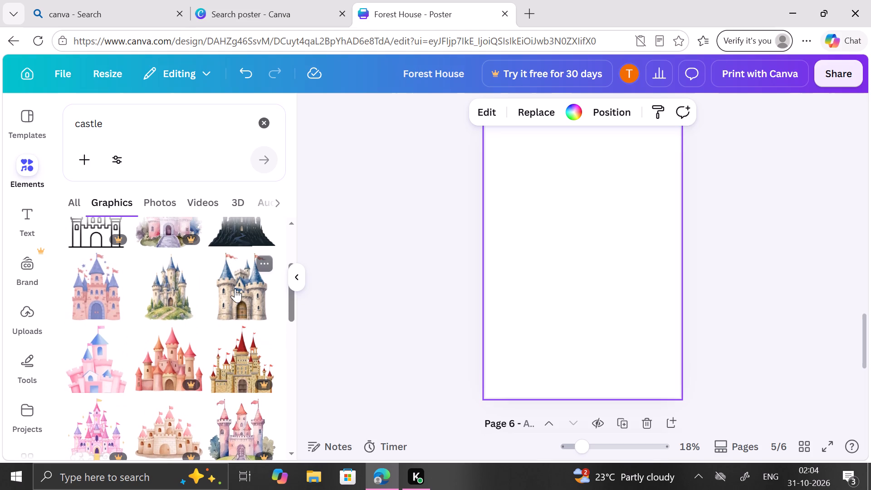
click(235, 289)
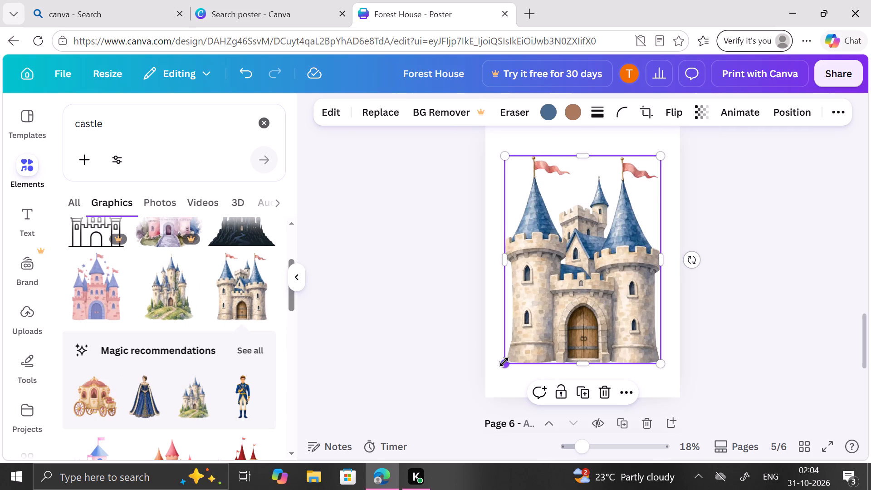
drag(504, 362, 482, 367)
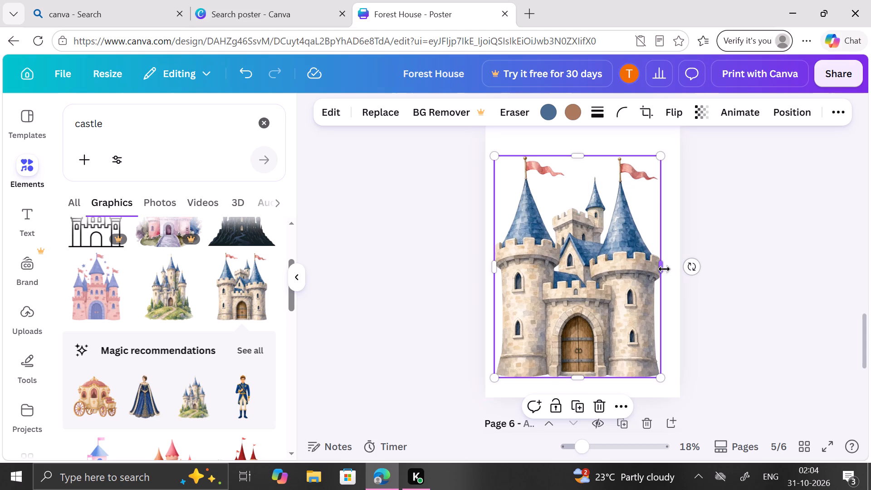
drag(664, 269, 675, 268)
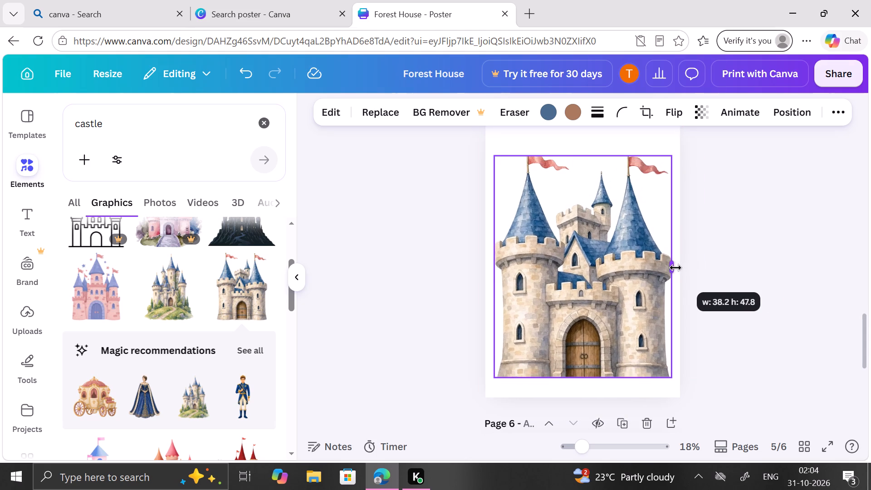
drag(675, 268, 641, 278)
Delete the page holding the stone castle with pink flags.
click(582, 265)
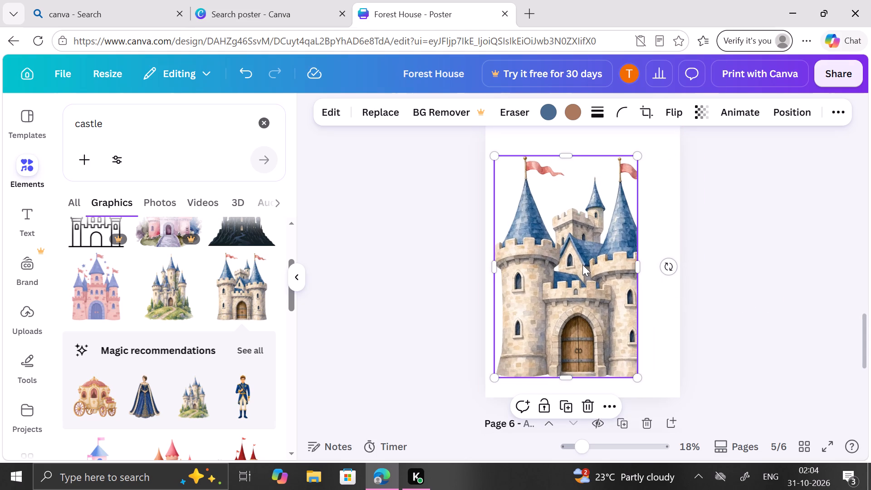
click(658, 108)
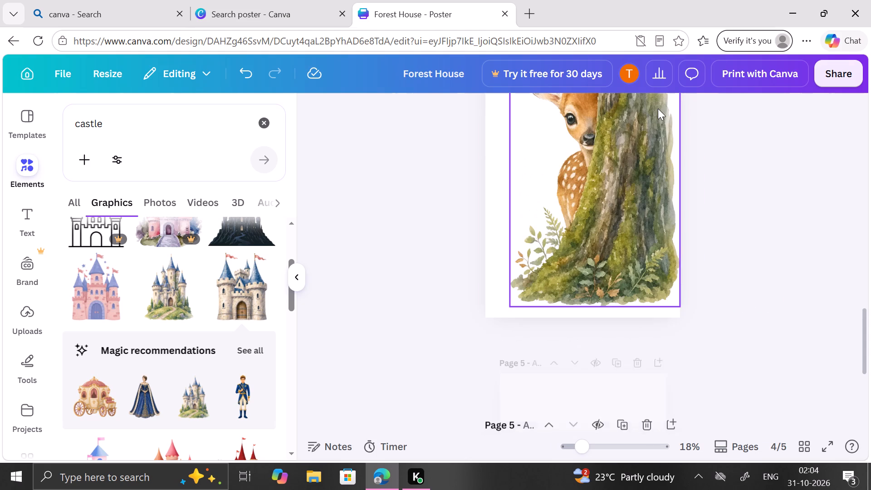
Delete the remaining blank page 5 and add a fresh blank page after the fawn page.
scroll(594, 275, down, 2)
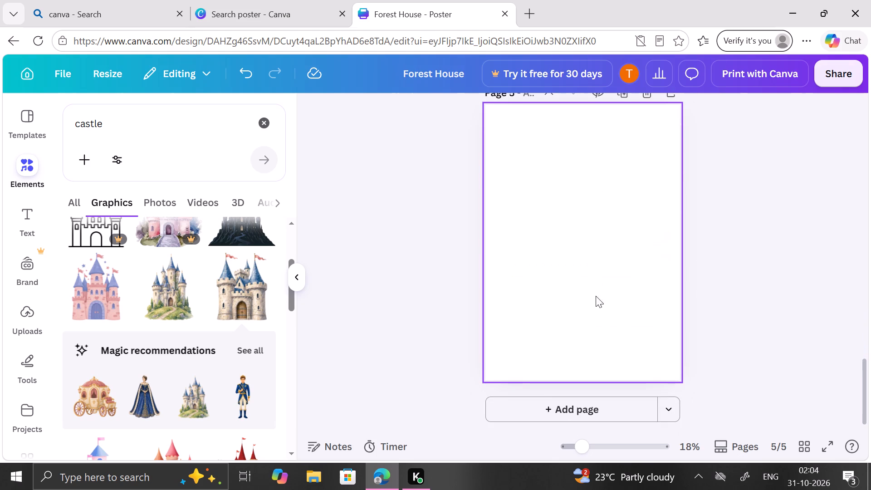
scroll(608, 242, up, 1)
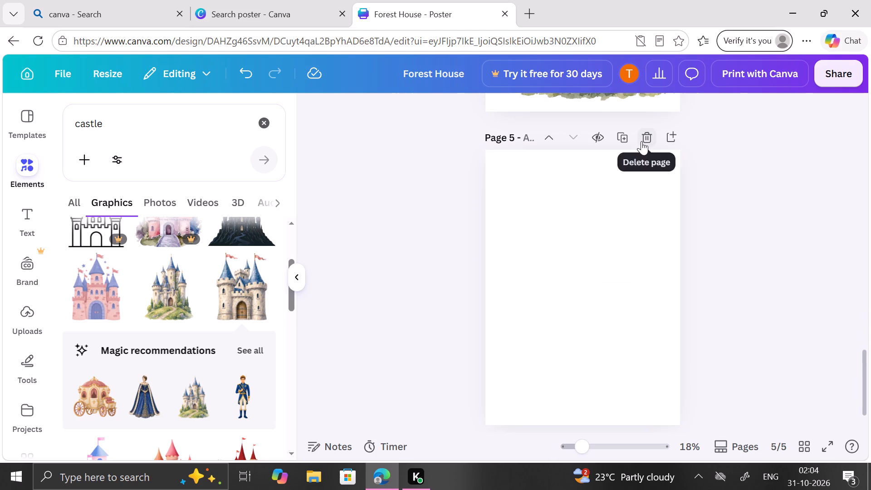
click(641, 141)
scroll(619, 243, down, 3)
scroll(619, 243, up, 1)
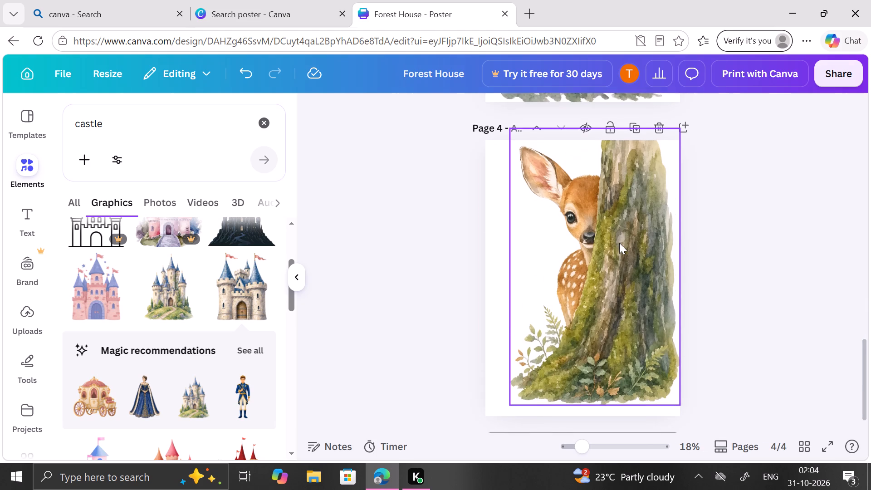
scroll(619, 243, up, 1)
scroll(619, 243, down, 1)
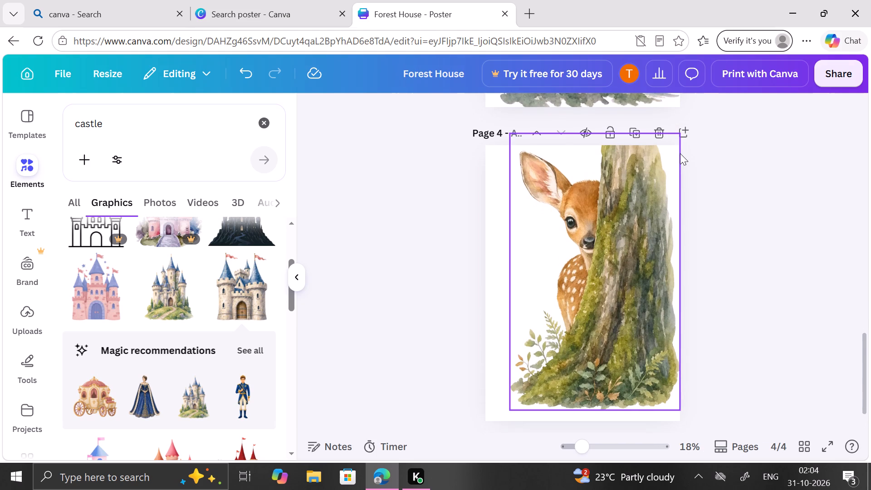
click(681, 135)
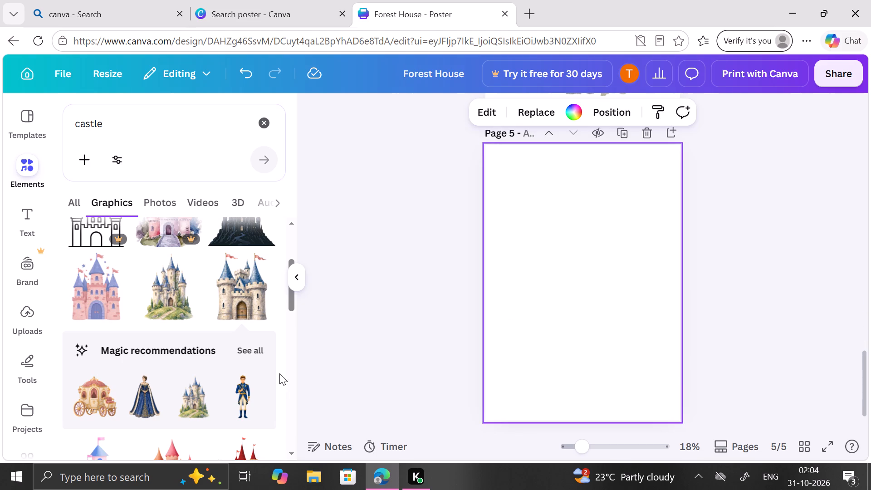
Add the ivy-covered castle on a grassy hill to page 5, align it with the left edge, and enlarge it to fill the page.
scroll(277, 376, down, 1)
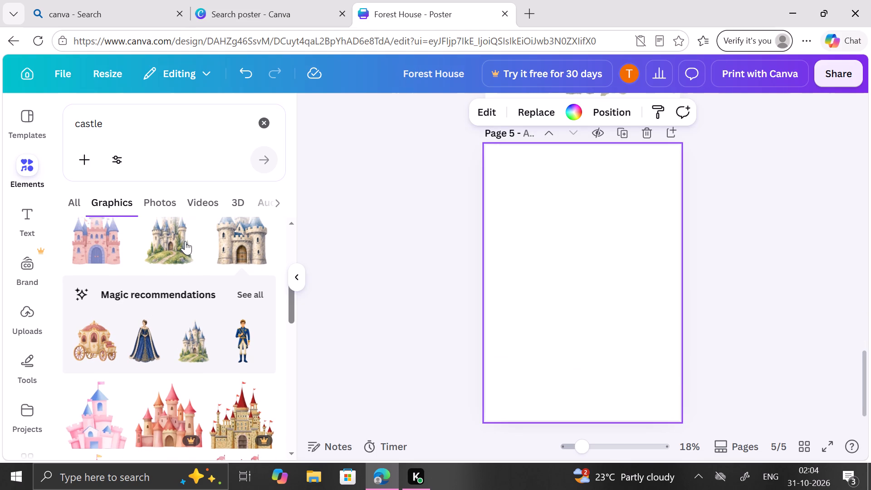
click(185, 241)
drag(550, 322, 533, 284)
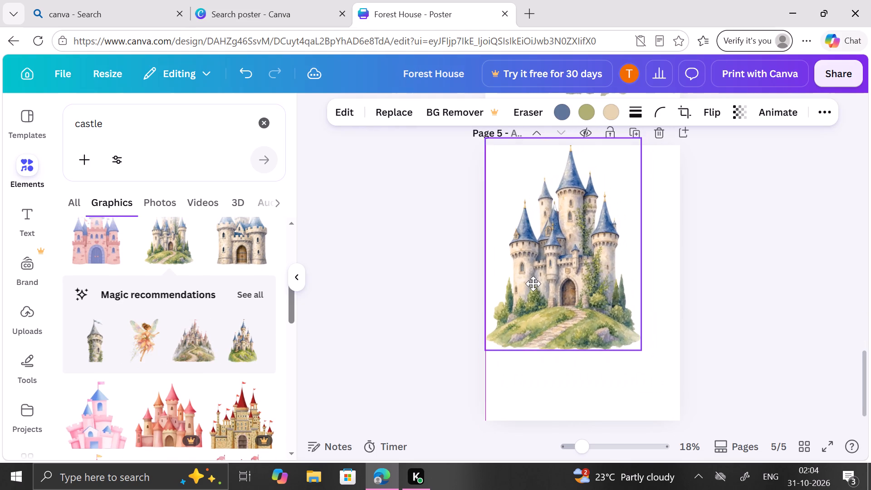
drag(533, 284, 533, 284)
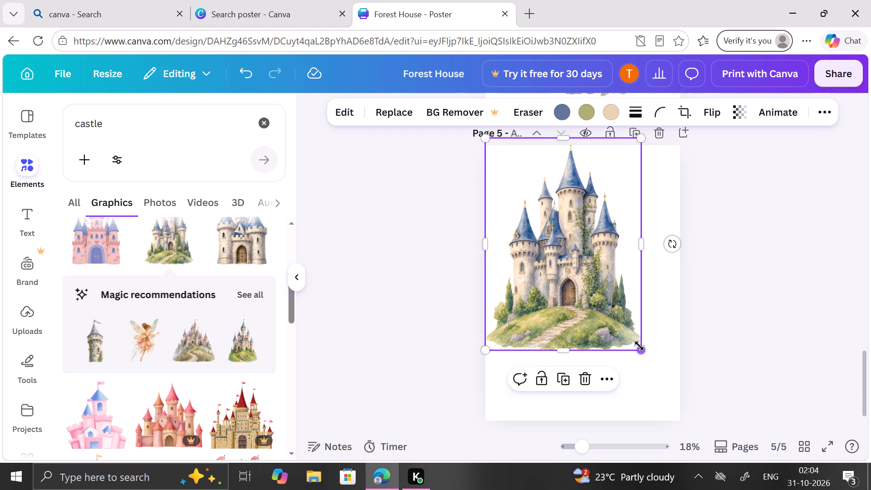
drag(639, 345, 681, 427)
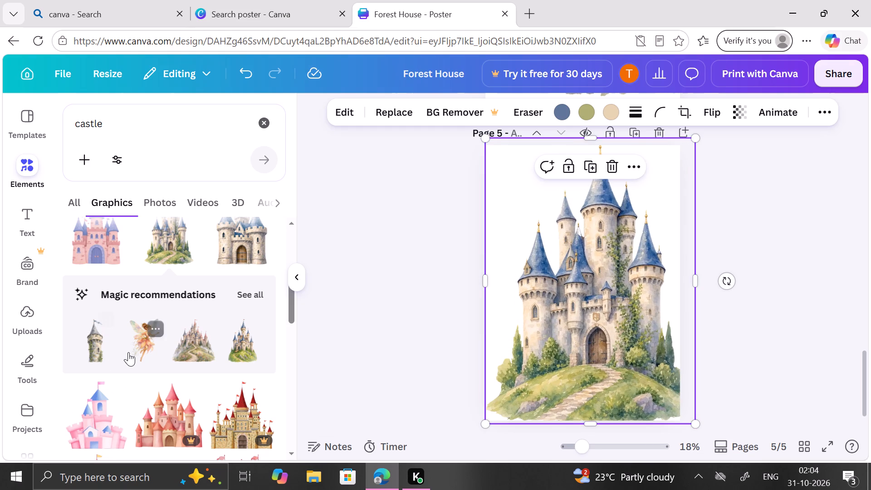
Add the recommended winged fairy graphic to page 5 and shrink it in front of the castle's lower left part.
click(128, 352)
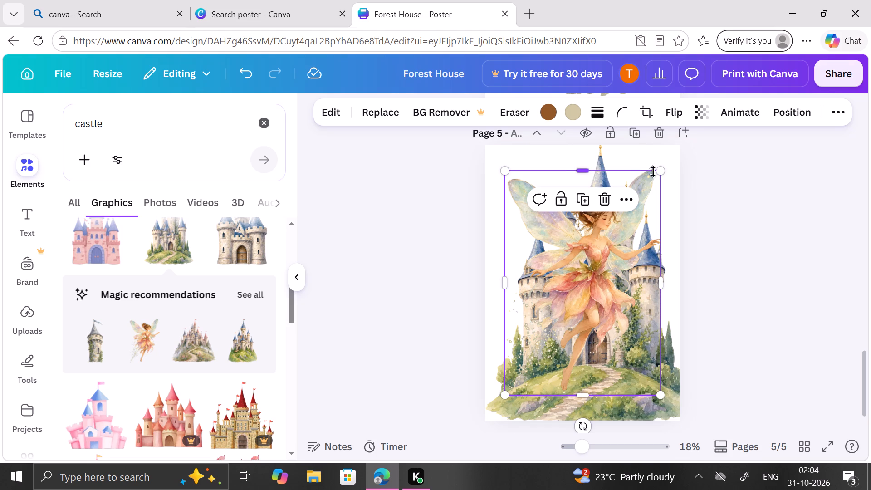
drag(653, 171, 587, 172)
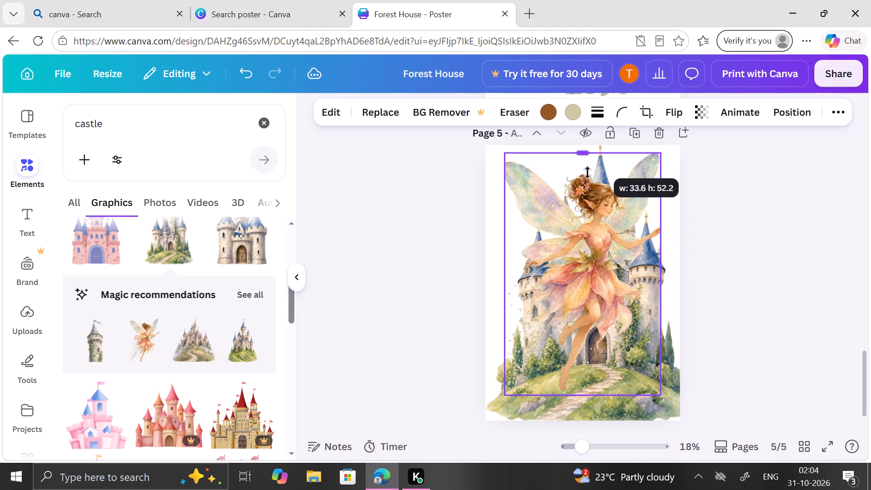
drag(587, 172, 587, 174)
drag(659, 171, 605, 264)
drag(556, 302, 556, 310)
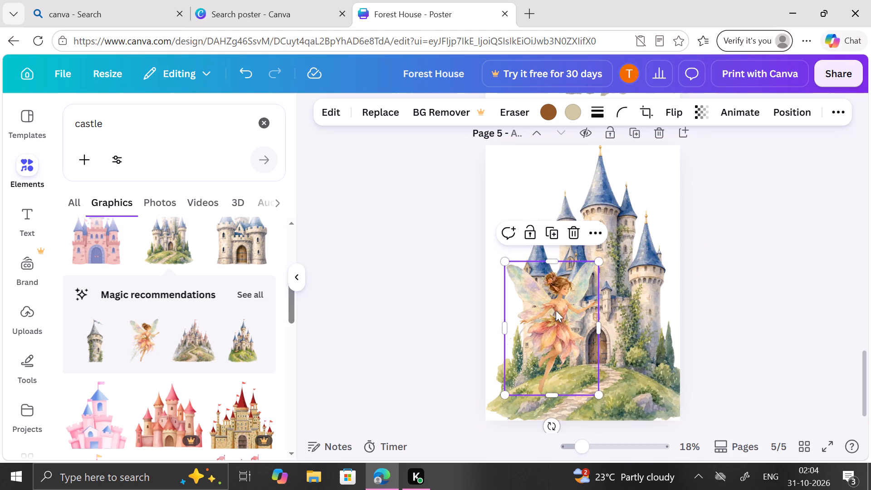
Move the fairy down to the bottom edge of page 5, in front of the castle's lower left part.
drag(556, 310, 560, 329)
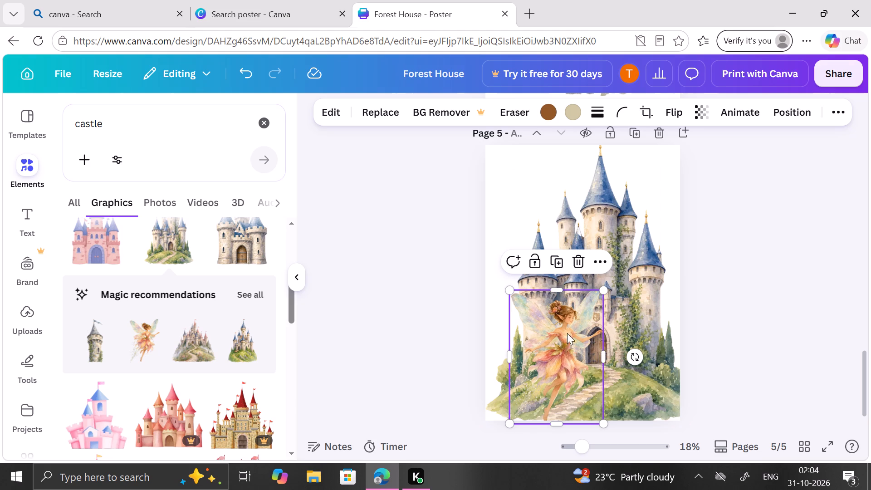
click(556, 339)
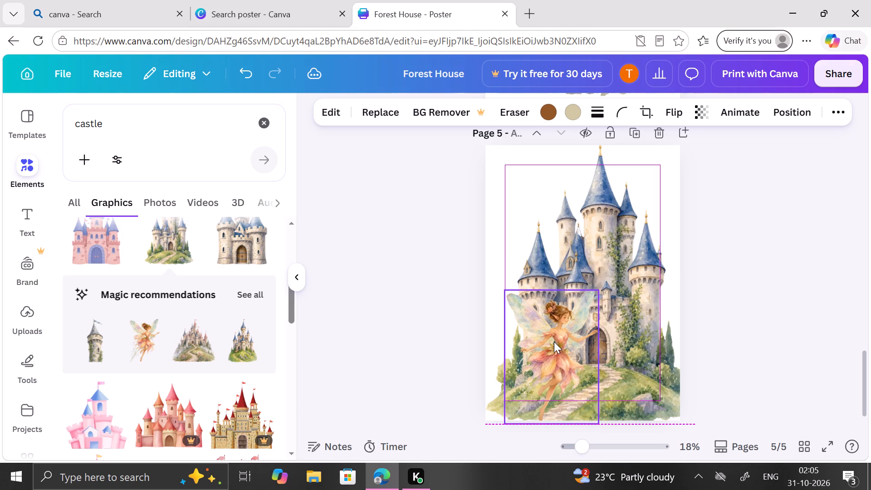
click(721, 306)
Add a blank page 6 after the fairy castle page.
scroll(721, 306, down, 1)
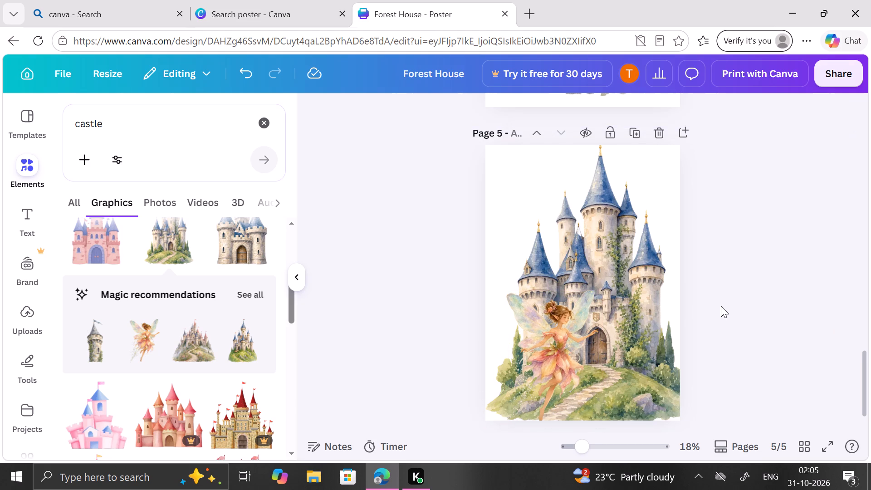
scroll(721, 306, down, 4)
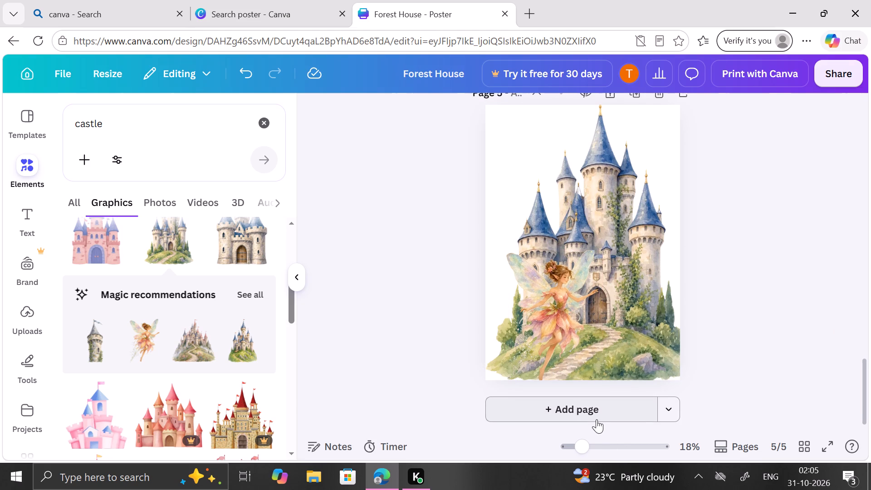
click(597, 419)
Look through the castle graphics, photos, videos and 3D results for page 6, and clear the castle search.
scroll(588, 387, down, 1)
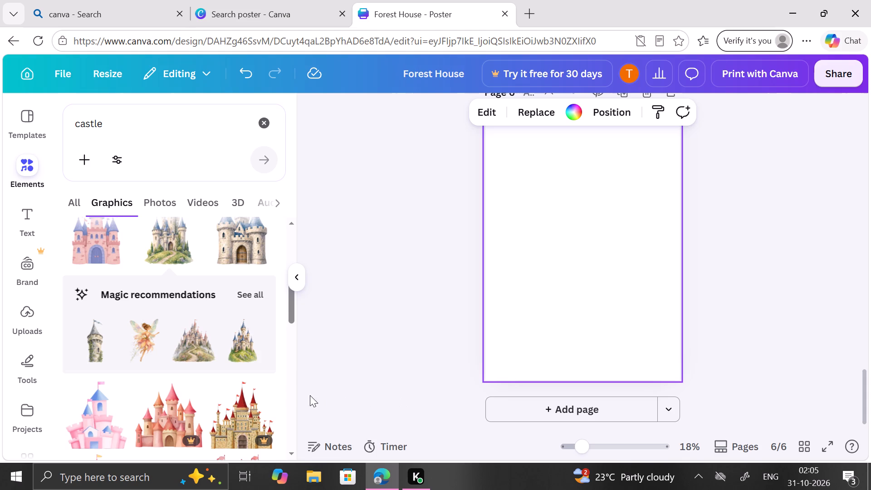
scroll(261, 382, down, 3)
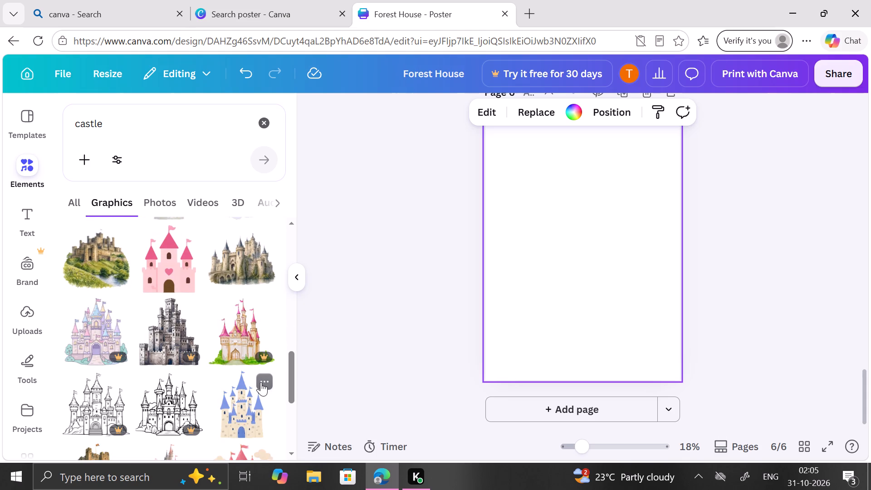
scroll(261, 382, down, 2)
scroll(261, 382, up, 1)
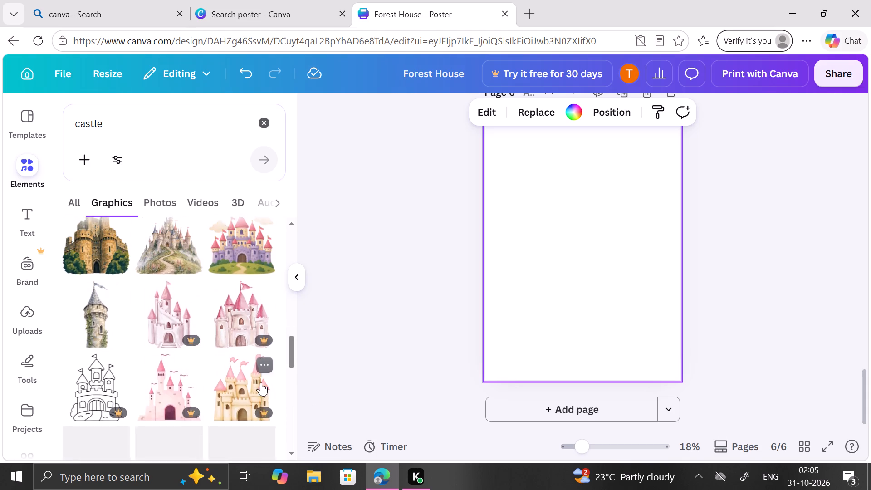
scroll(261, 382, up, 3)
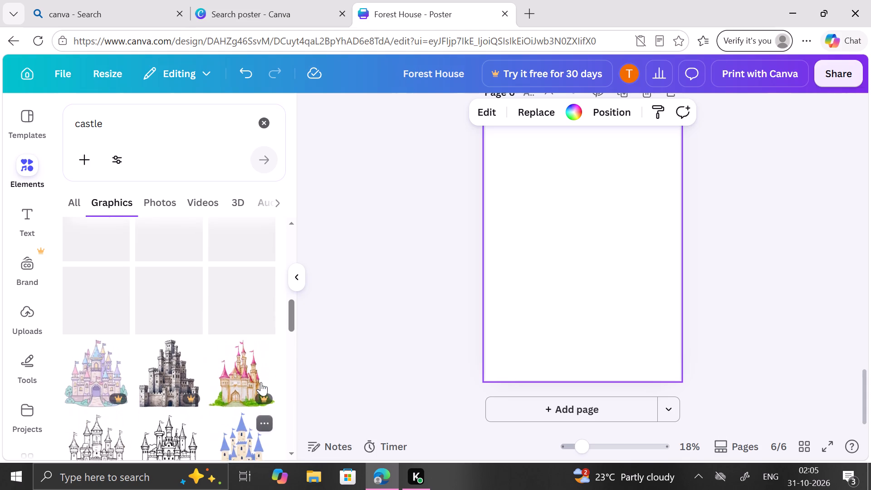
scroll(261, 382, up, 8)
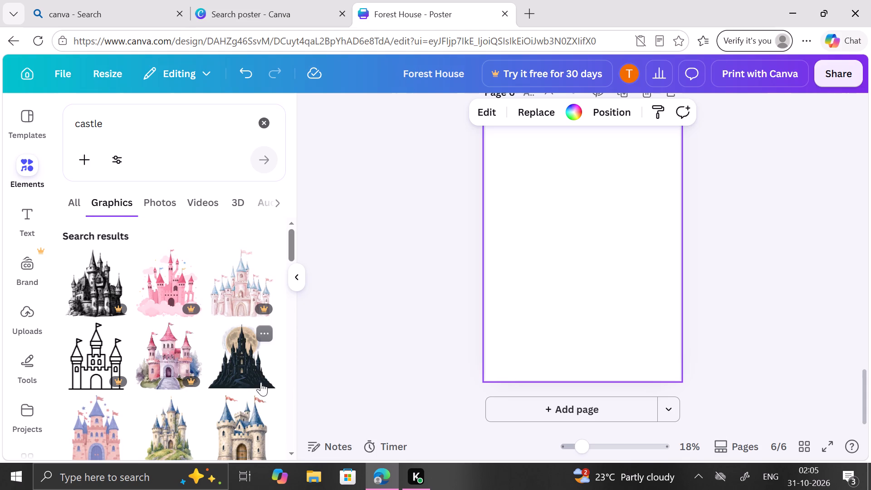
click(165, 200)
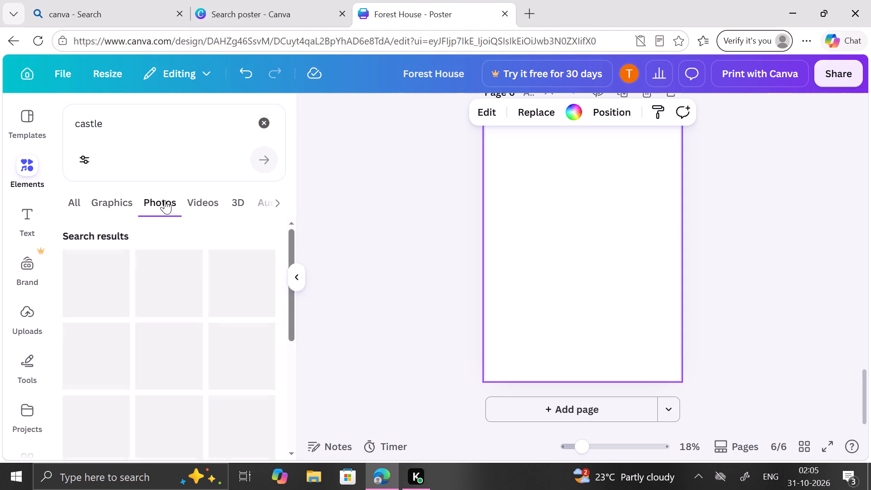
click(196, 197)
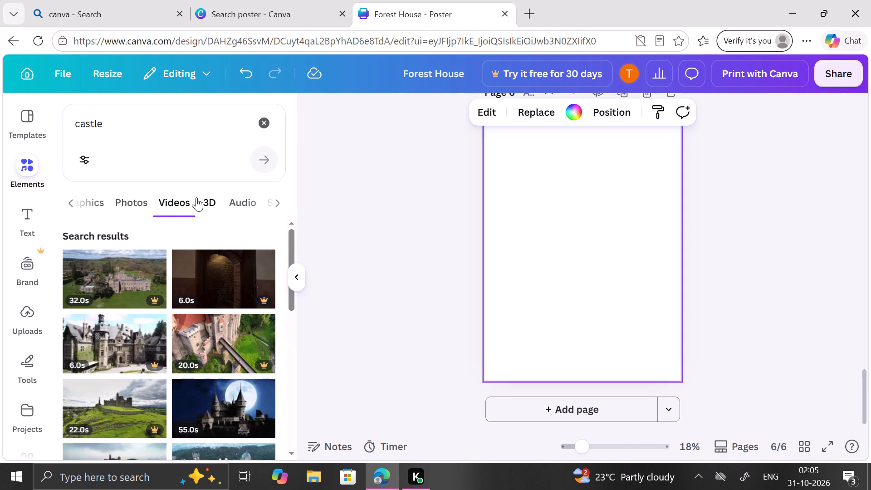
click(210, 212)
scroll(215, 302, down, 2)
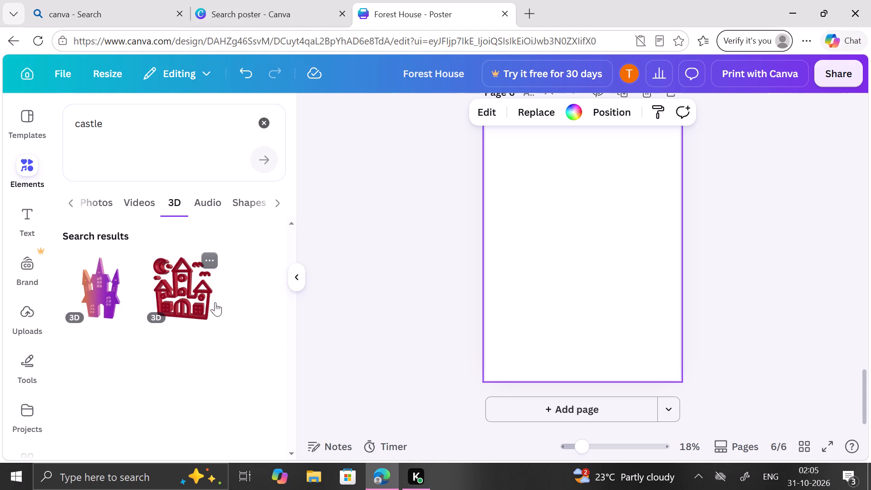
click(262, 129)
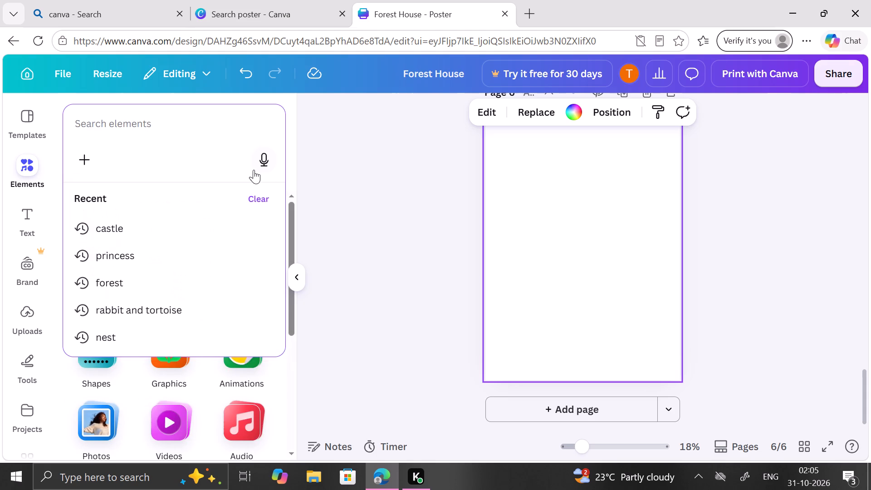
click(326, 168)
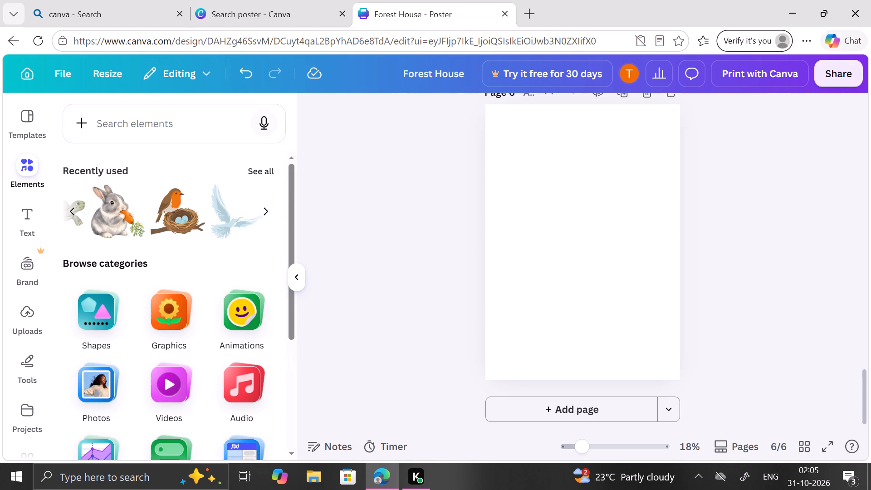
Review the existing illustrated pages from the fairy castle up to the cottage and back to blank page 6.
scroll(501, 166, up, 3)
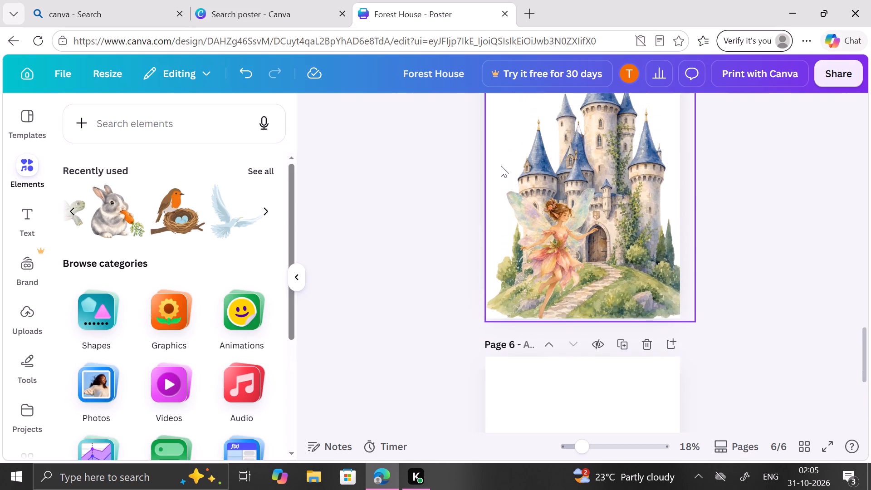
scroll(501, 166, up, 6)
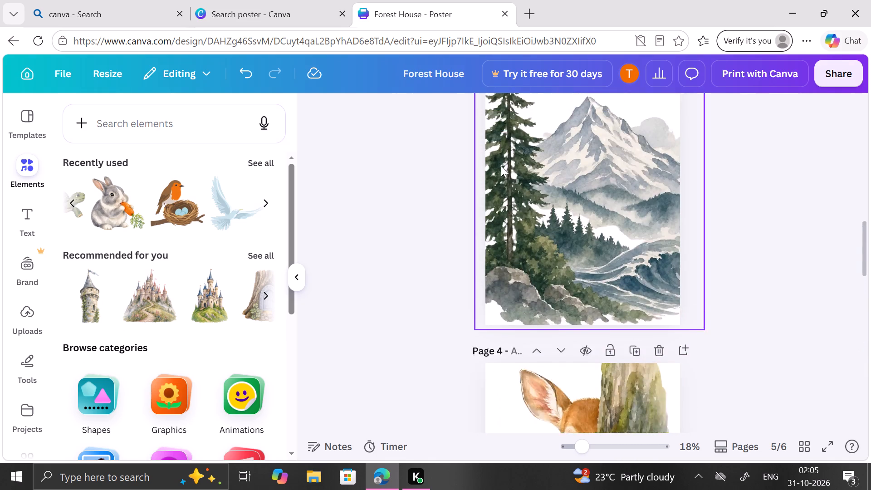
scroll(501, 166, up, 8)
scroll(501, 166, down, 2)
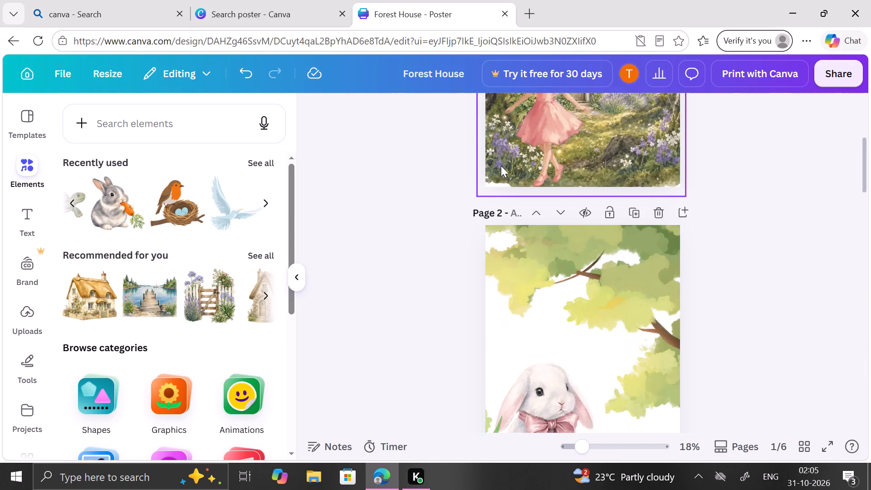
scroll(501, 166, down, 7)
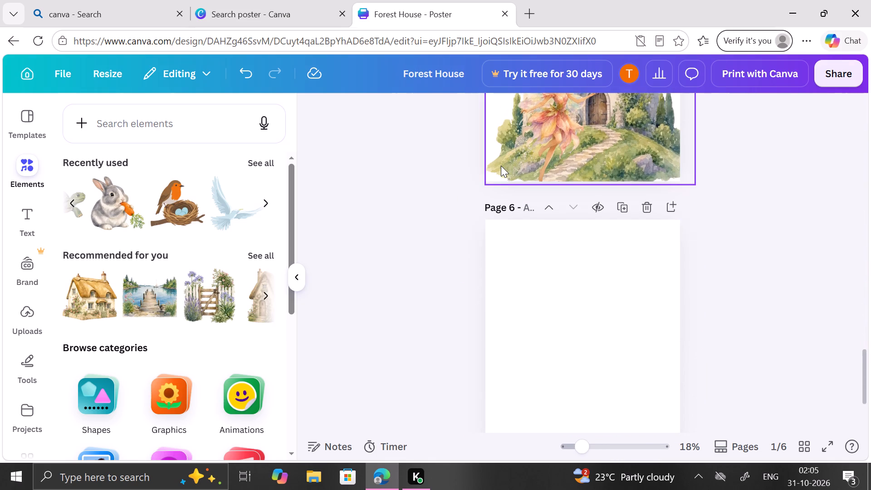
scroll(501, 166, down, 1)
scroll(195, 225, up, 1)
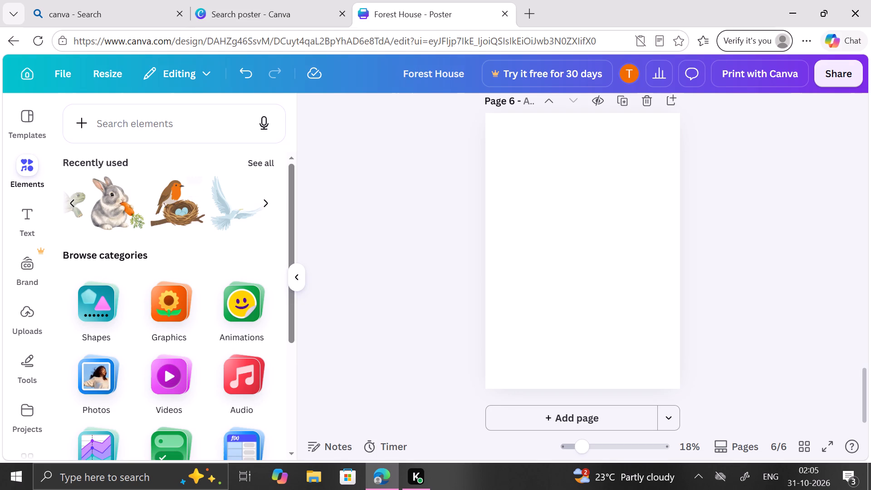
Search the elements for swan and show all graphics results.
click(236, 116)
text(swa)
text(n)
key(space)
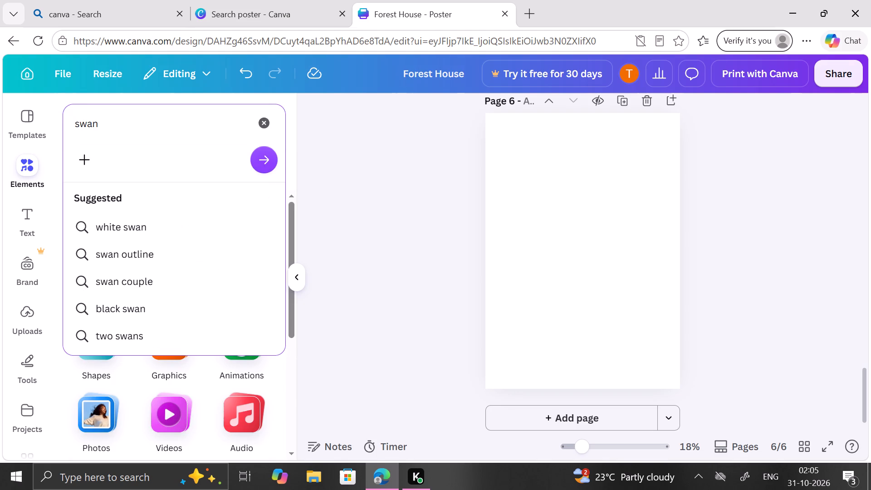
key(Return)
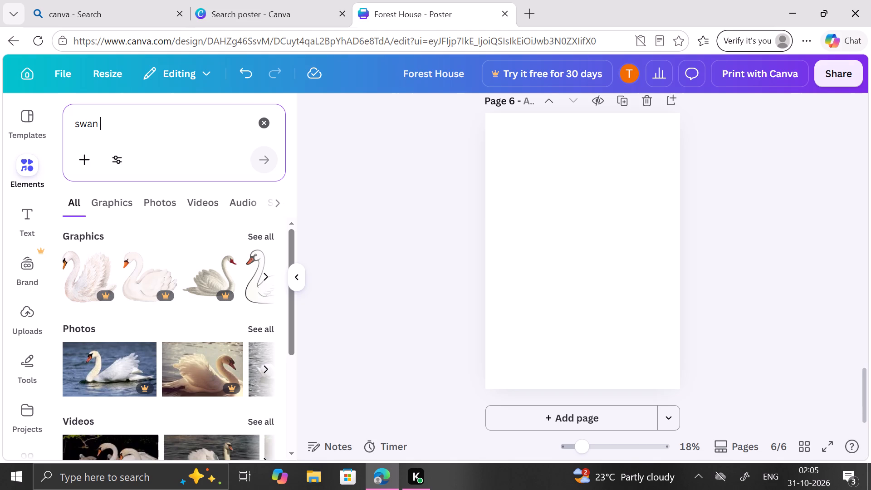
click(264, 243)
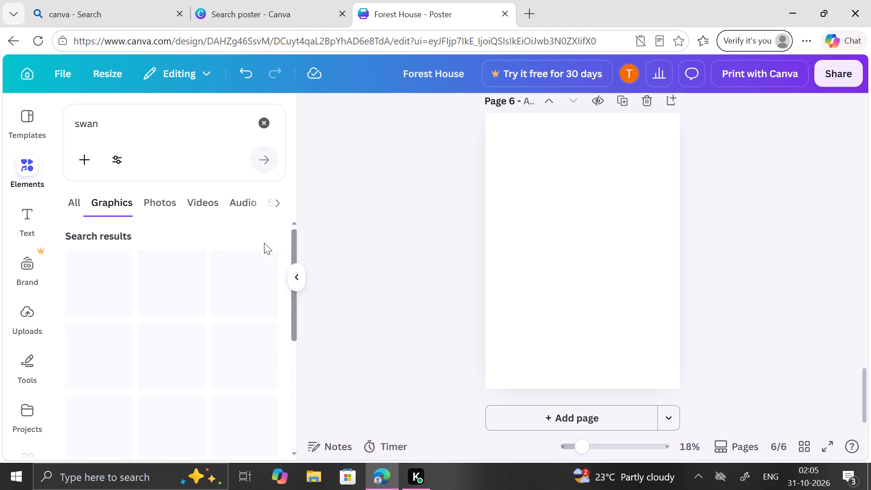
Add the white swan floating on blue waves to page 6 and move it slightly down the page.
scroll(264, 243, down, 2)
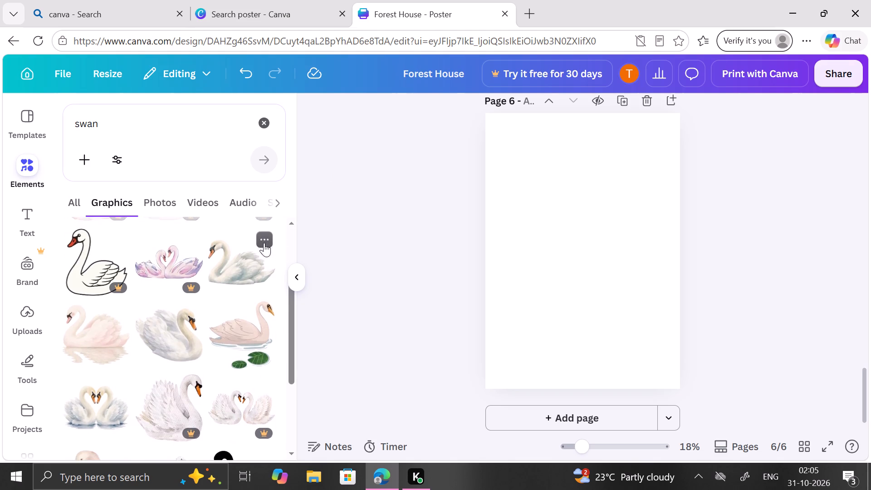
scroll(264, 243, down, 2)
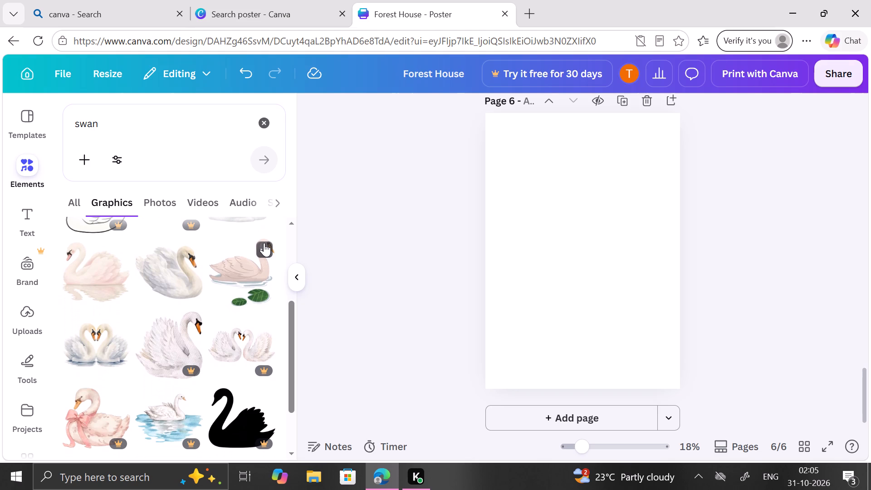
scroll(264, 243, down, 1)
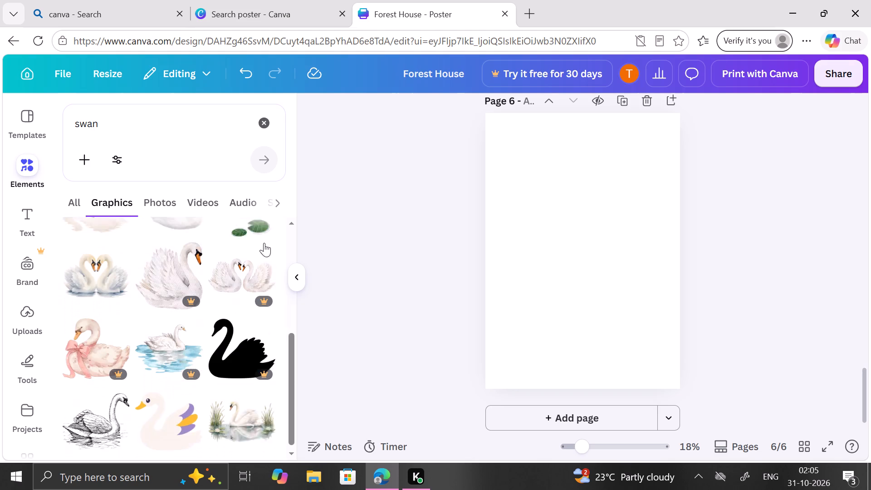
scroll(264, 243, down, 3)
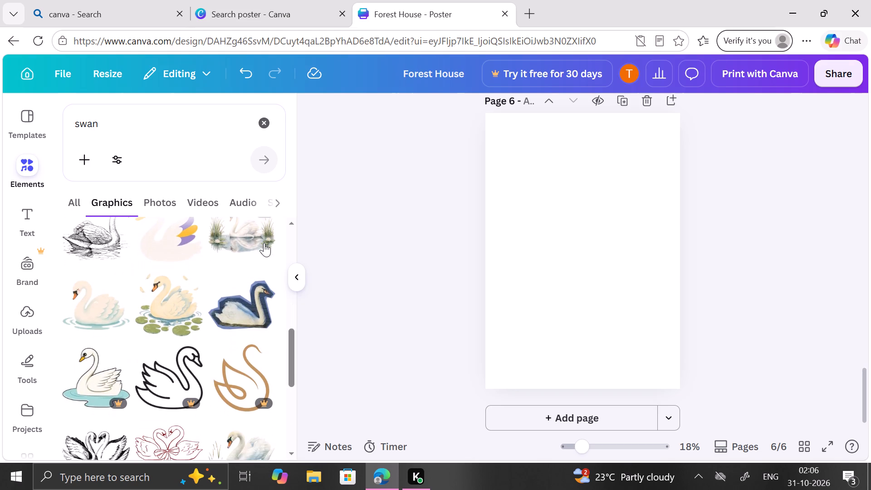
scroll(264, 243, down, 1)
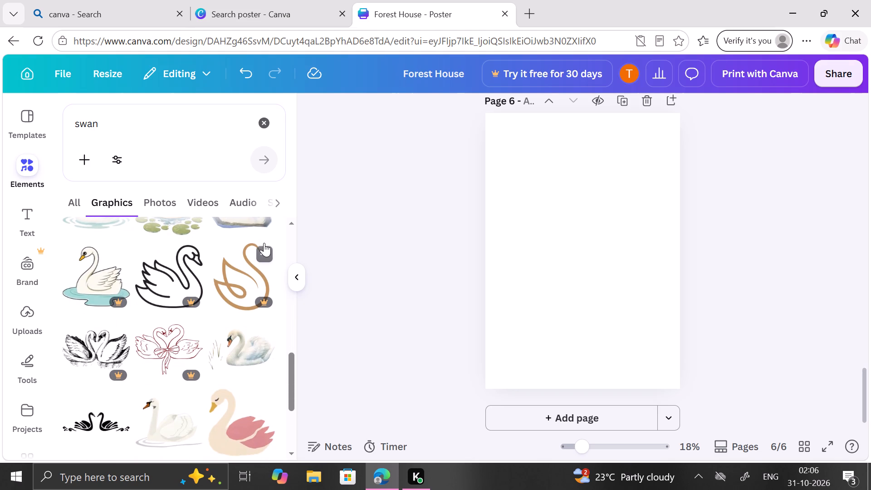
scroll(264, 243, down, 2)
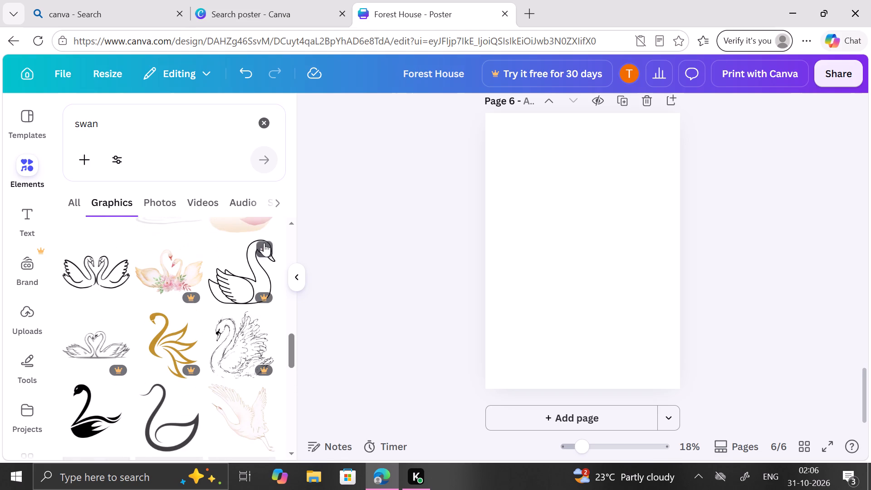
scroll(264, 243, down, 2)
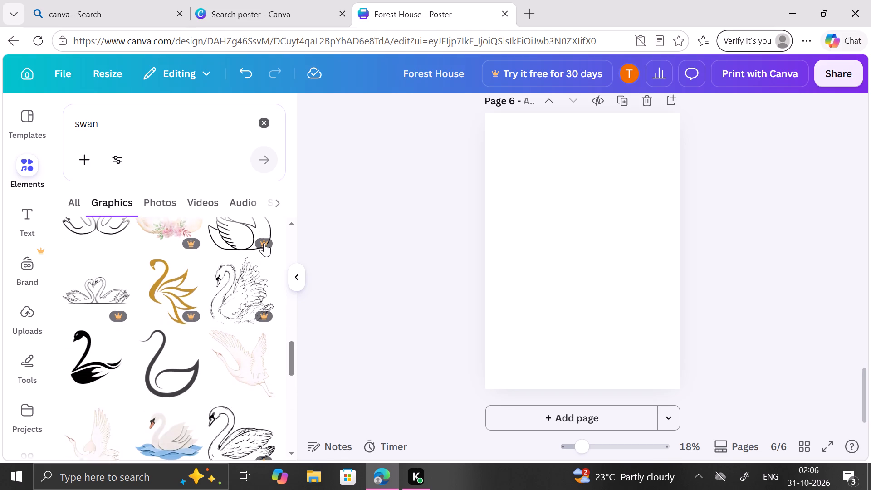
scroll(264, 243, down, 2)
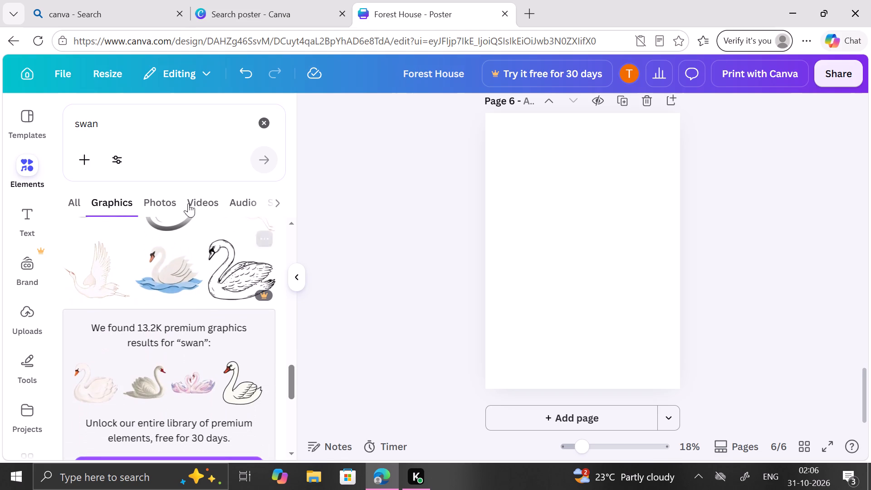
click(160, 279)
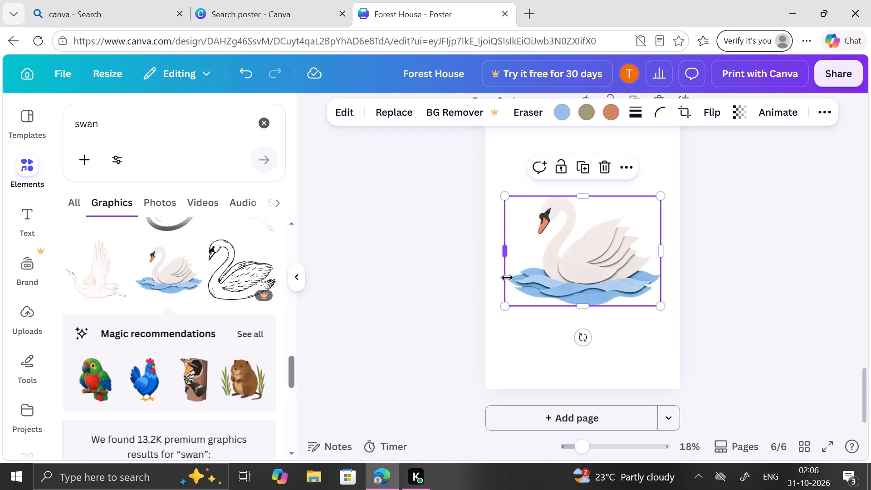
drag(545, 269, 545, 284)
click(748, 240)
Review the poster pages up to the cottage on page 1 and back down to the fairy castle on page 5.
scroll(748, 240, up, 3)
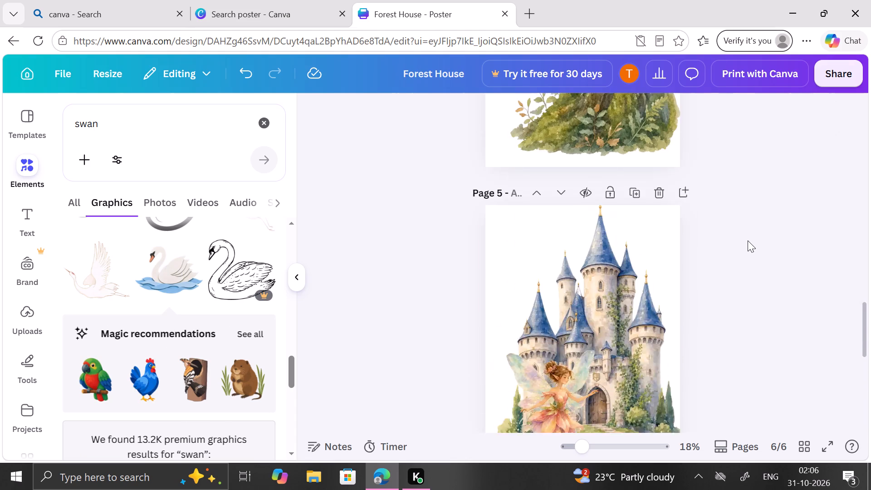
scroll(748, 240, down, 3)
scroll(748, 240, up, 14)
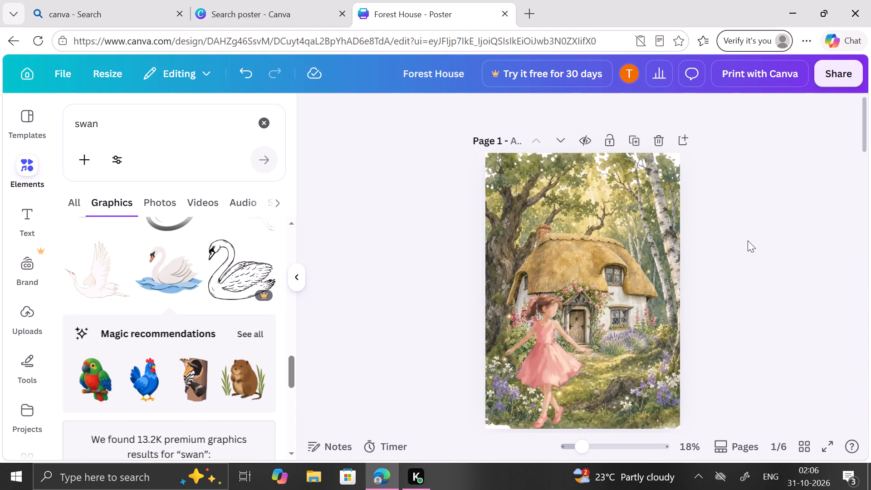
scroll(748, 240, down, 9)
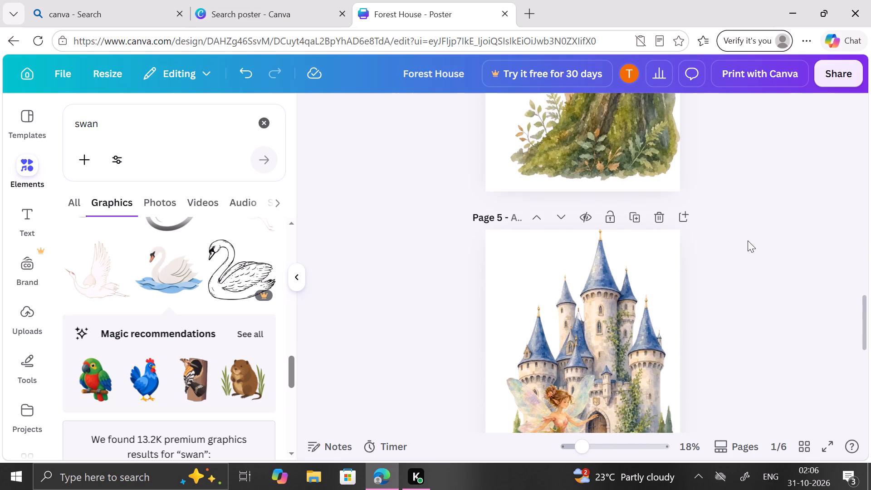
Delete the swan on blue waves from page 6.
scroll(748, 240, down, 4)
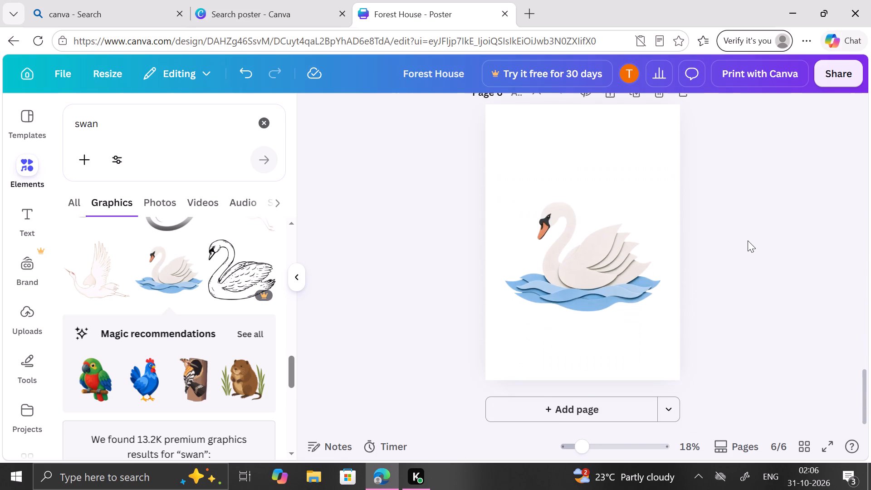
click(615, 248)
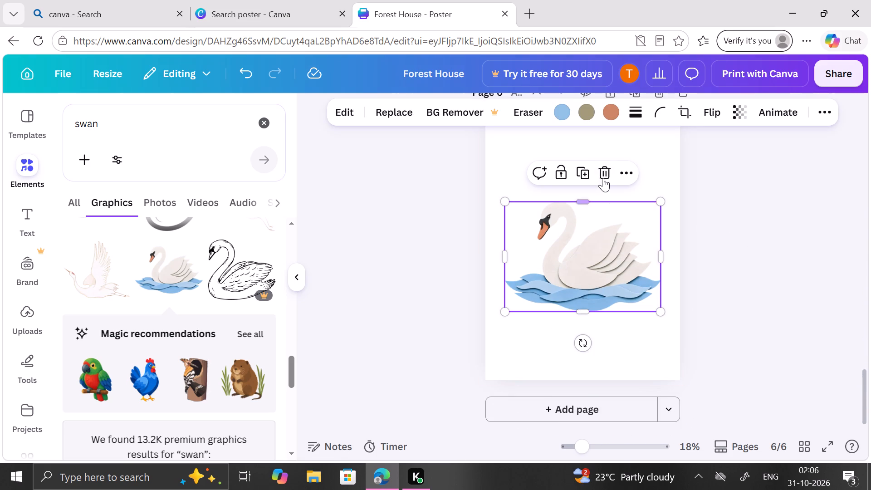
click(602, 177)
Add the watercolor swan graphic with reeds, water lilies and a reflection to page 6 from the swan results.
scroll(166, 265, up, 3)
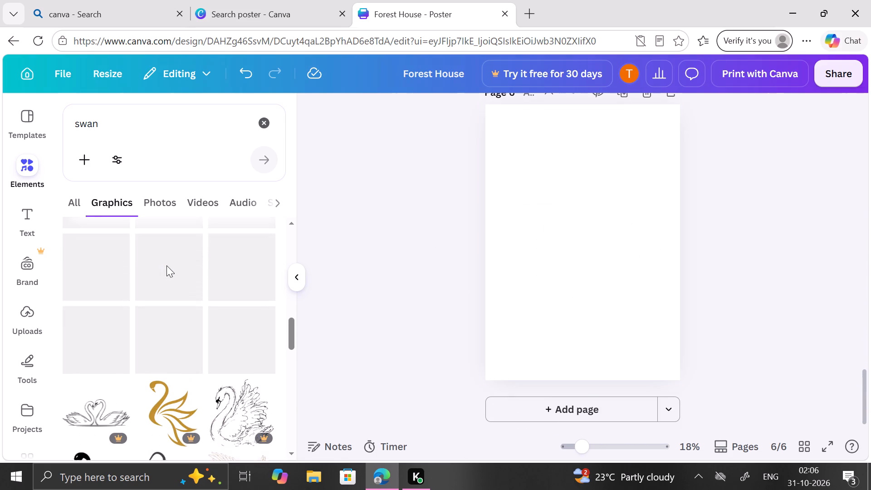
scroll(166, 265, up, 7)
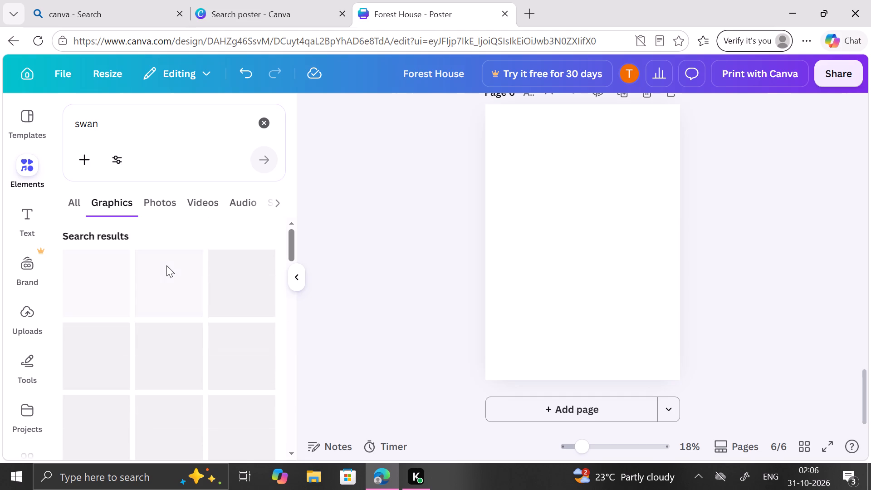
scroll(166, 265, up, 1)
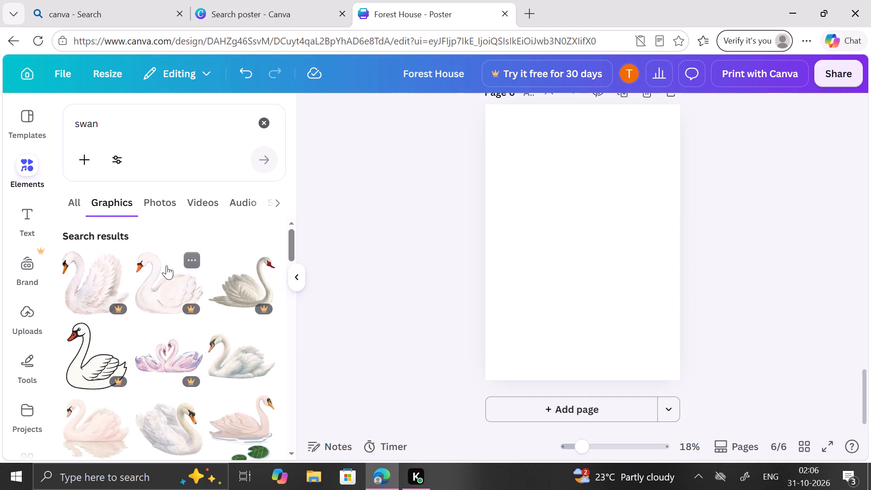
scroll(166, 265, down, 3)
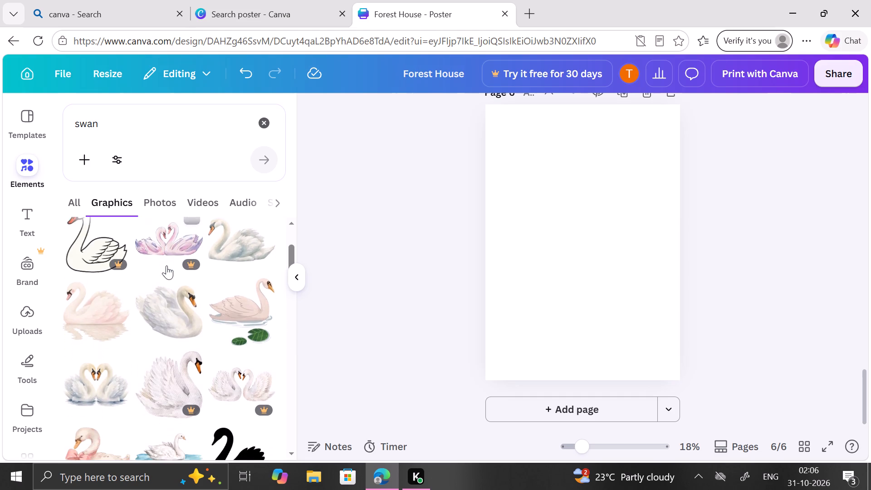
scroll(166, 265, down, 3)
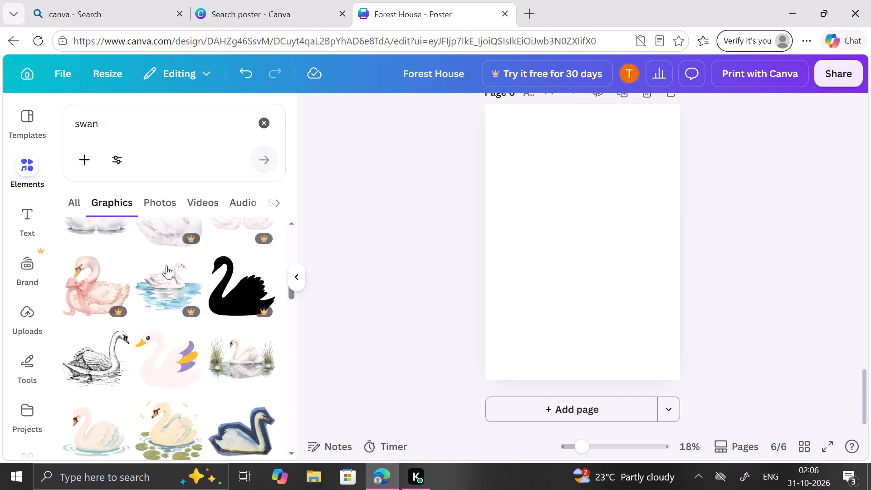
scroll(166, 265, down, 1)
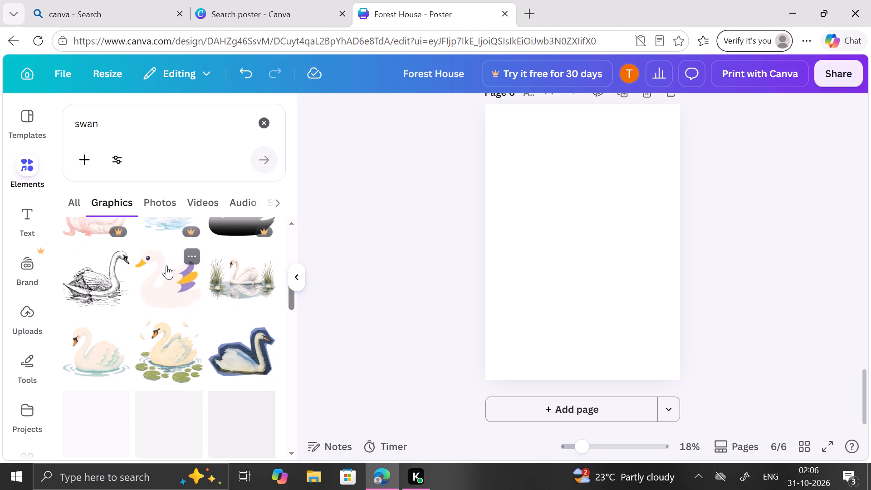
click(231, 269)
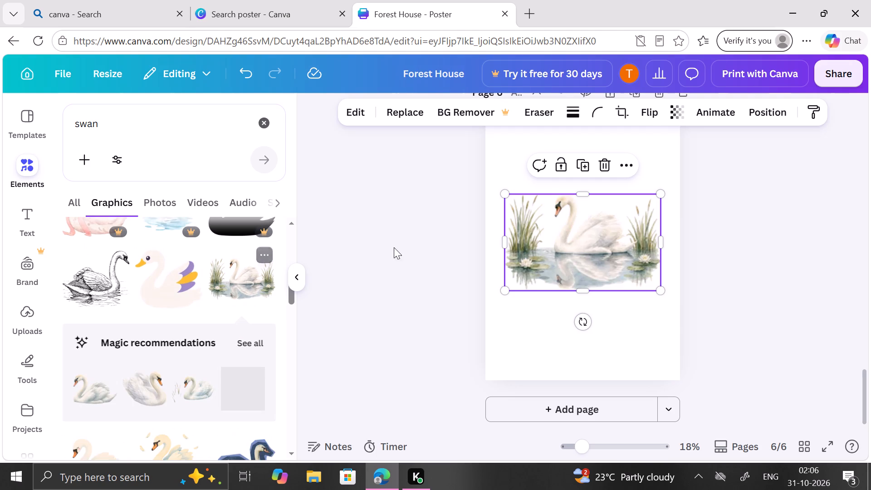
Enlarge the swan pond illustration to nearly the full page width and place it along the bottom edge of page 6.
click(582, 192)
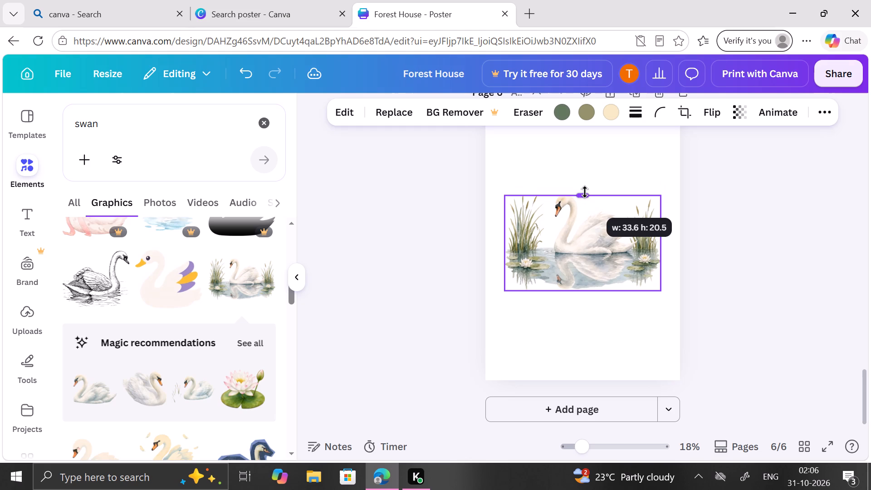
drag(657, 286, 670, 301)
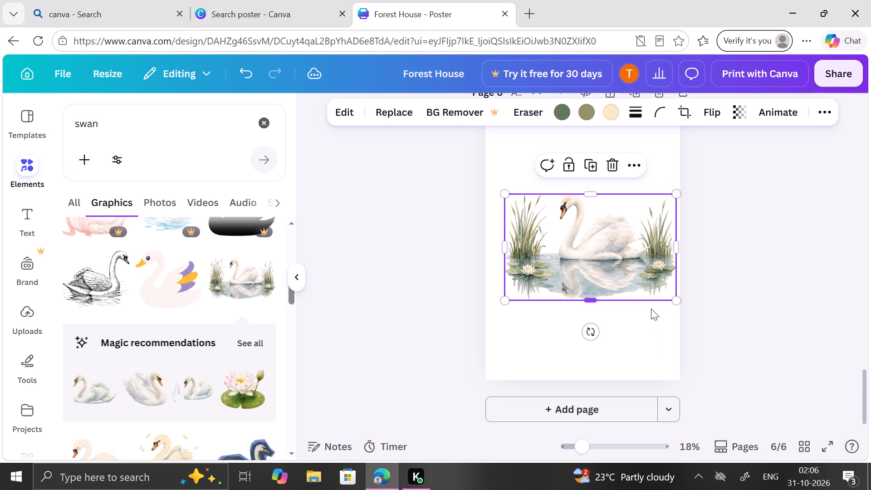
drag(509, 297, 491, 315)
drag(577, 263, 583, 303)
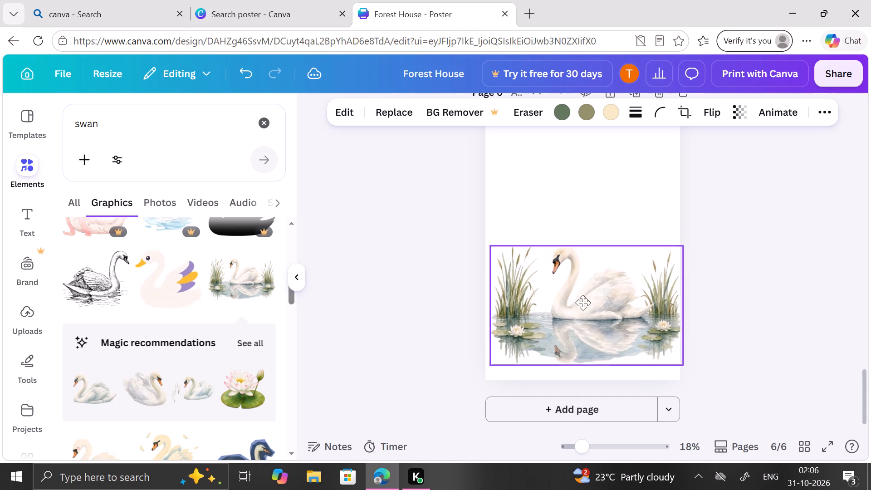
drag(583, 303, 582, 321)
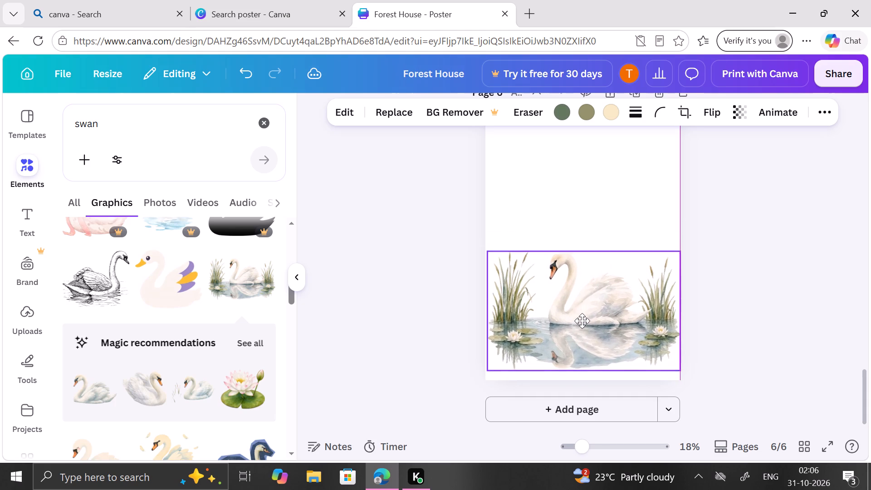
drag(582, 321, 582, 326)
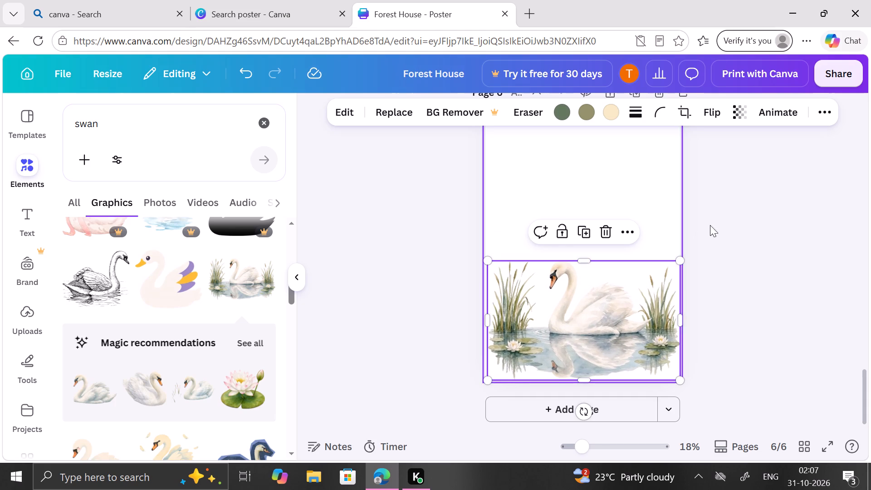
click(719, 222)
Review the poster pages from the swan page up to the cottage on page 1 and back down to page 6.
scroll(719, 222, up, 1)
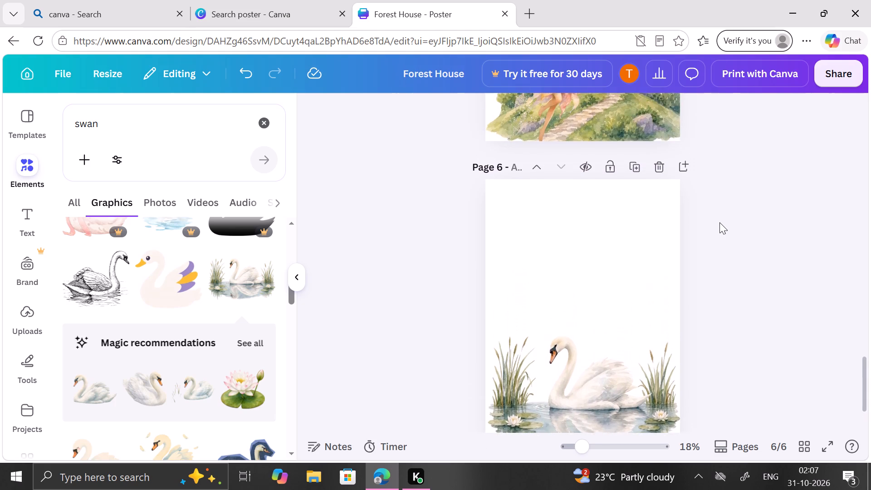
scroll(719, 222, up, 3)
scroll(719, 222, down, 3)
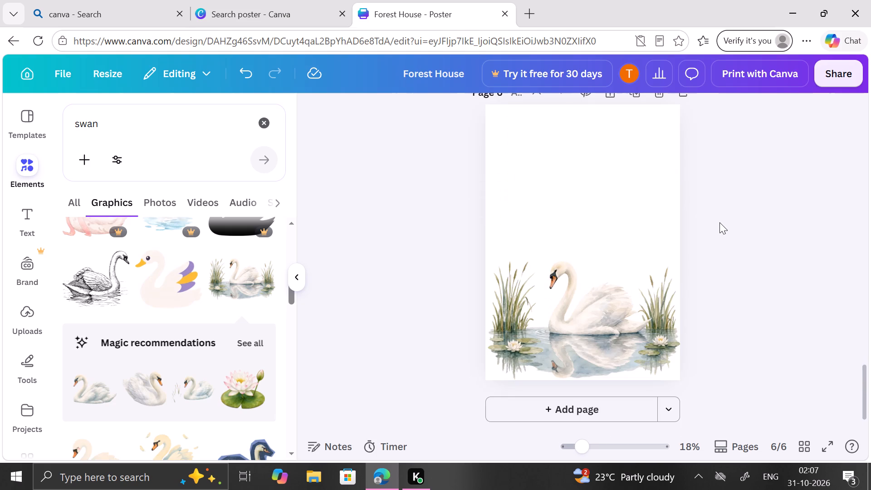
scroll(719, 222, up, 15)
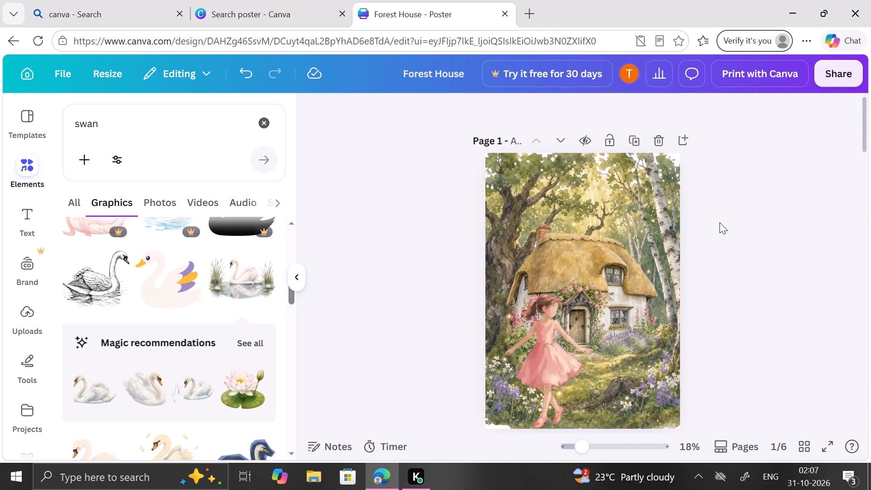
scroll(719, 222, down, 10)
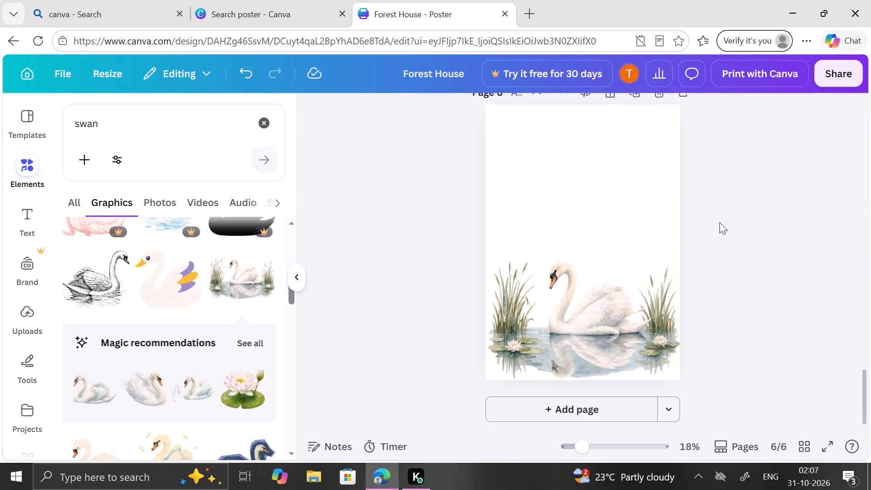
Search the elements for birds and show all graphics results.
click(262, 125)
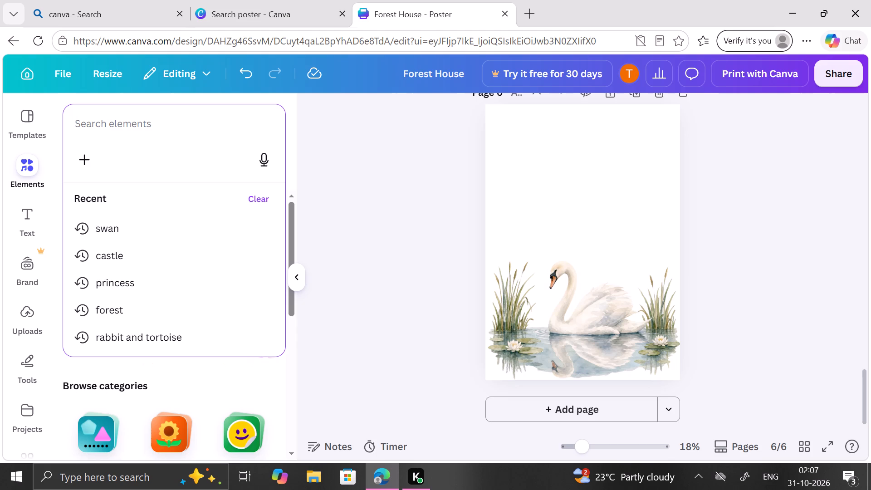
text(birds)
key(space)
key(Return)
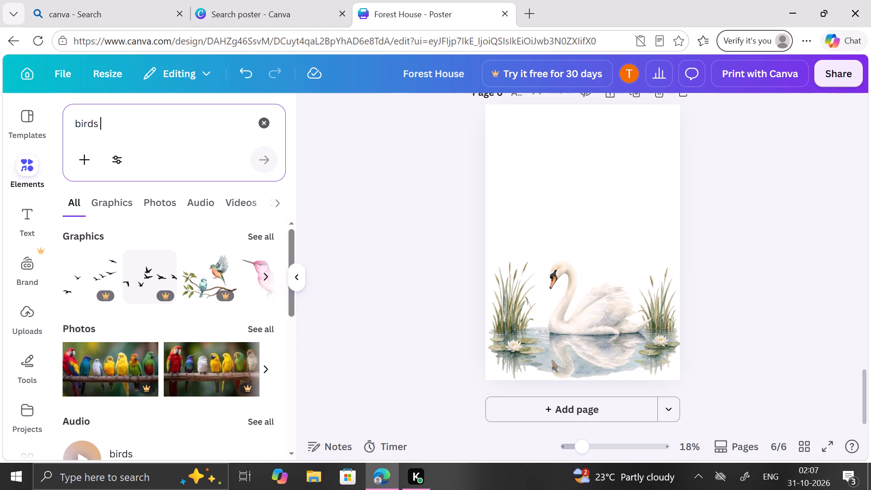
click(243, 235)
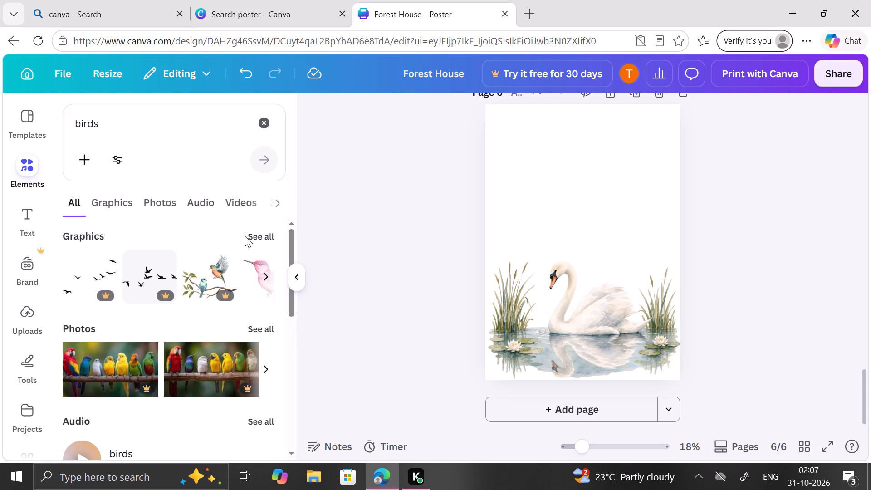
click(245, 235)
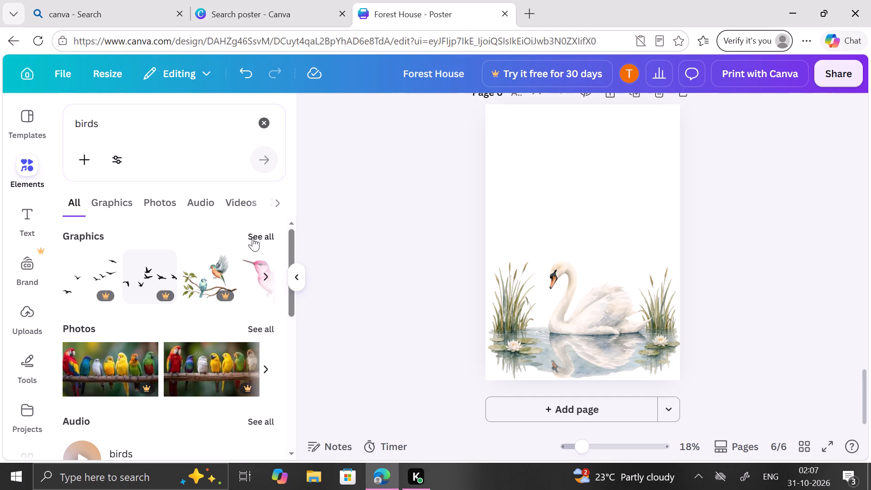
click(259, 235)
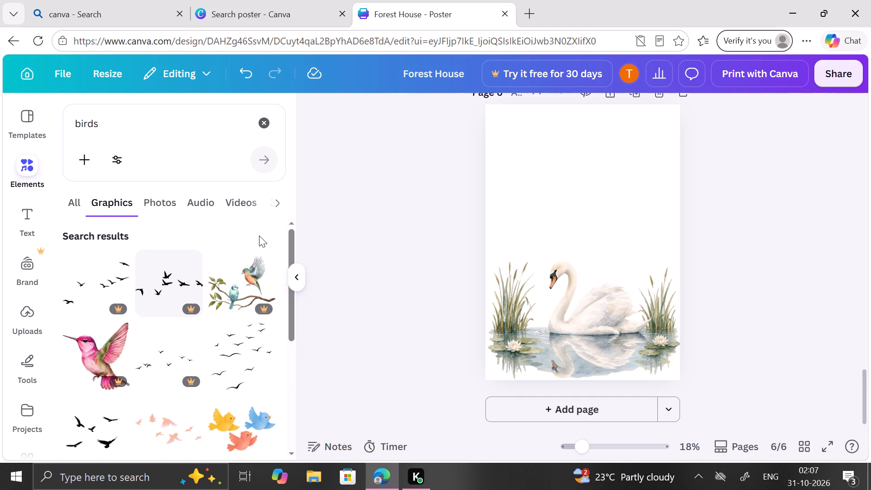
Browse the bird graphics and add the scattered flock of black flying bird silhouettes to page 6.
scroll(259, 235, down, 3)
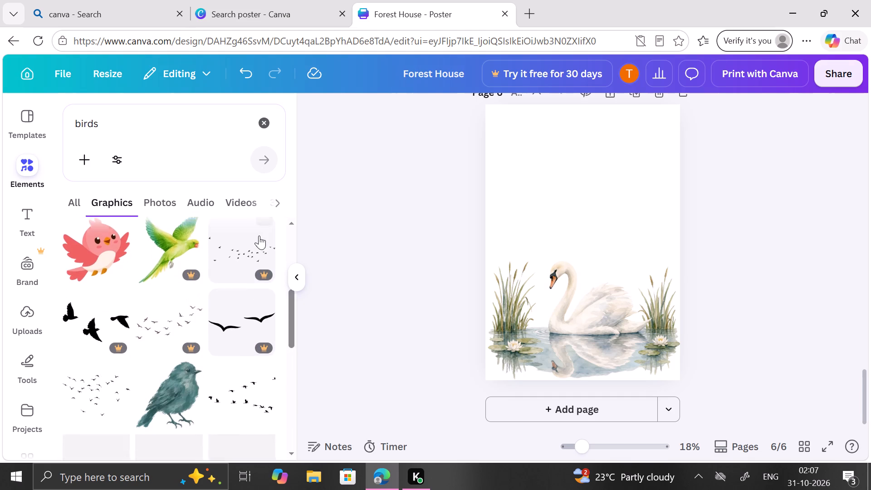
scroll(259, 235, down, 2)
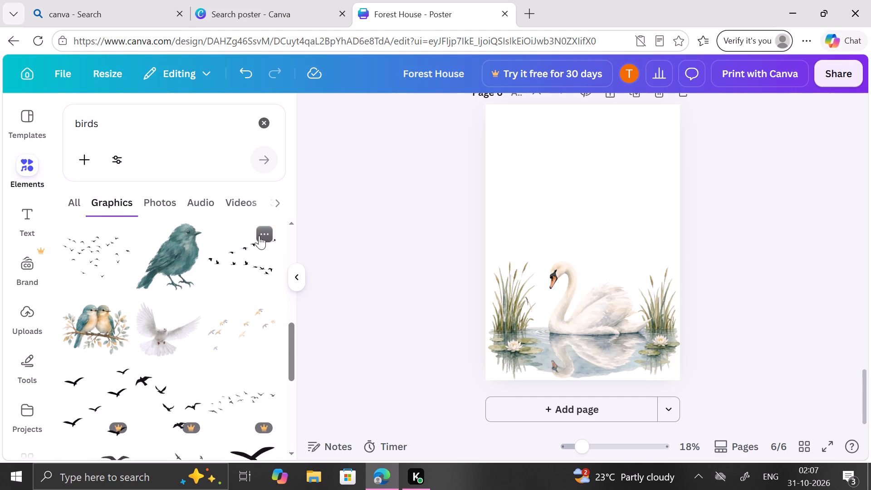
scroll(259, 235, up, 4)
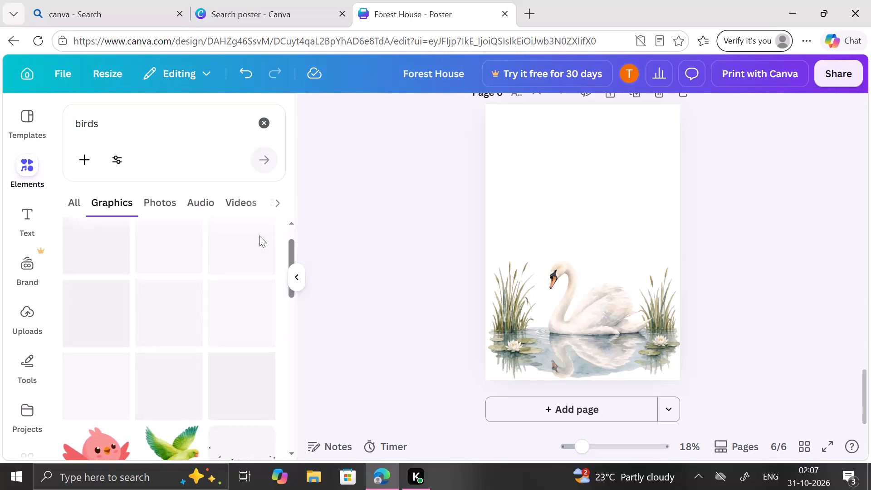
scroll(259, 235, up, 1)
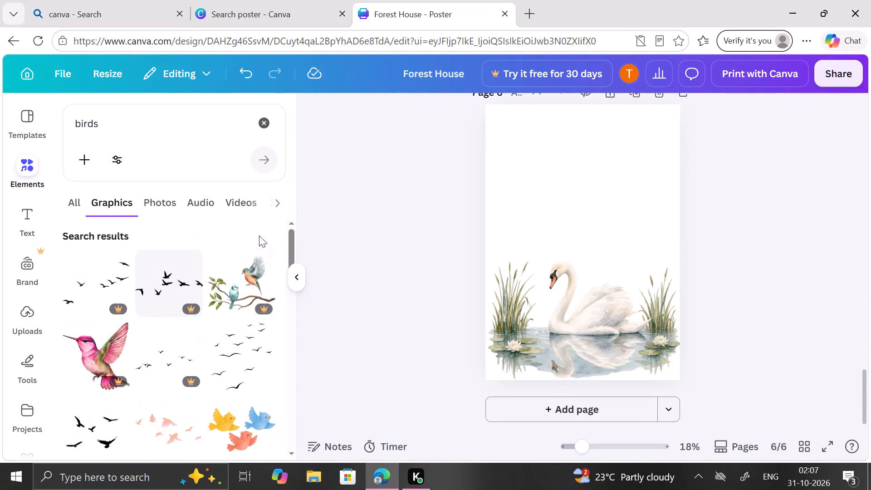
click(220, 363)
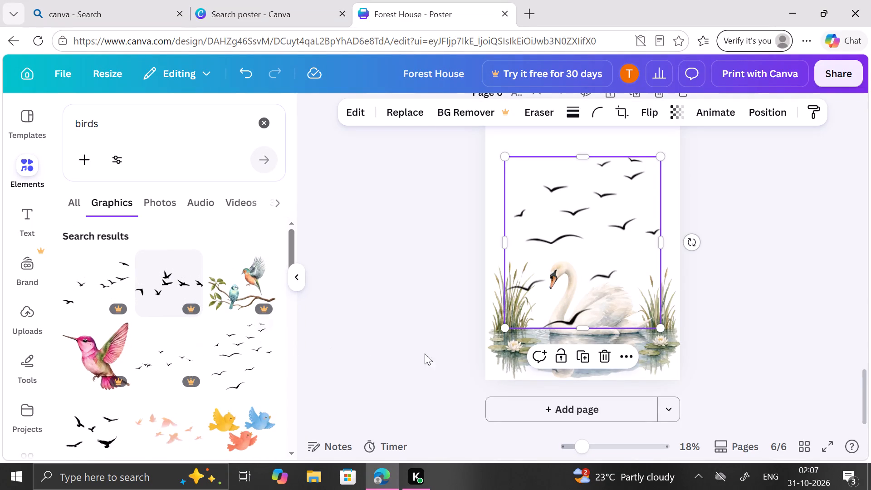
Shrink the bird flock and place it in the upper-right area of page 6, above the swan.
scroll(438, 355, up, 2)
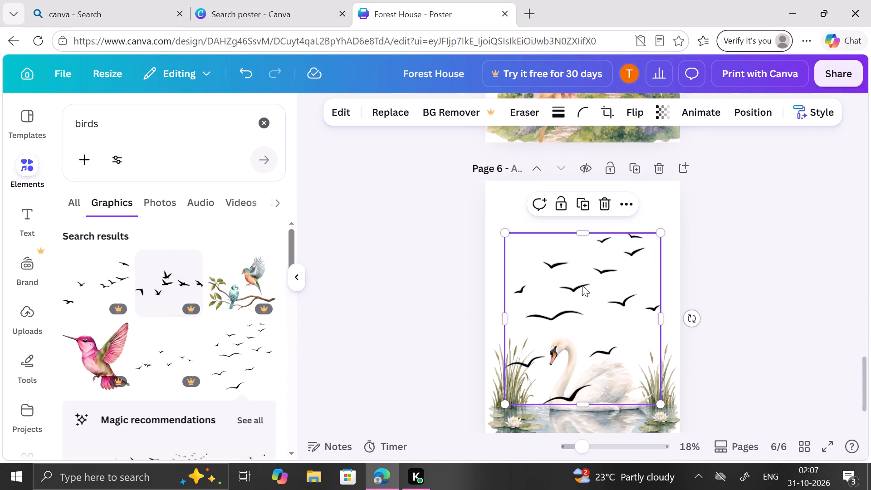
drag(586, 276, 577, 216)
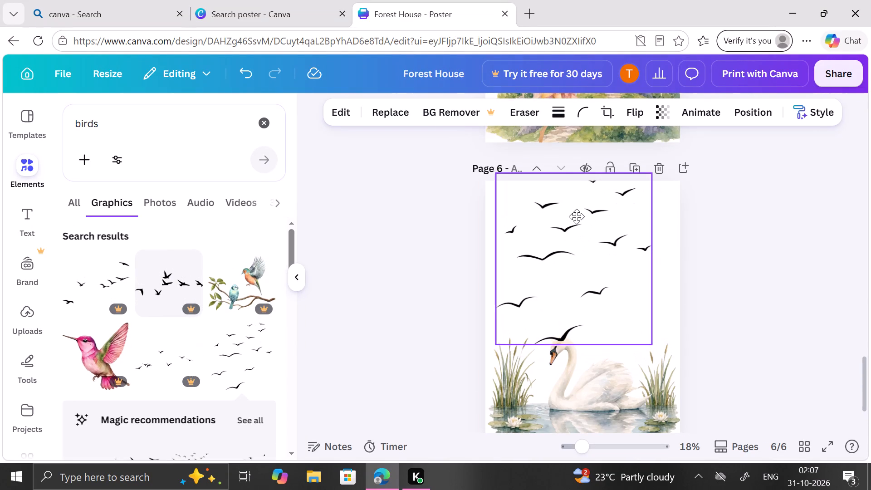
drag(577, 216, 572, 221)
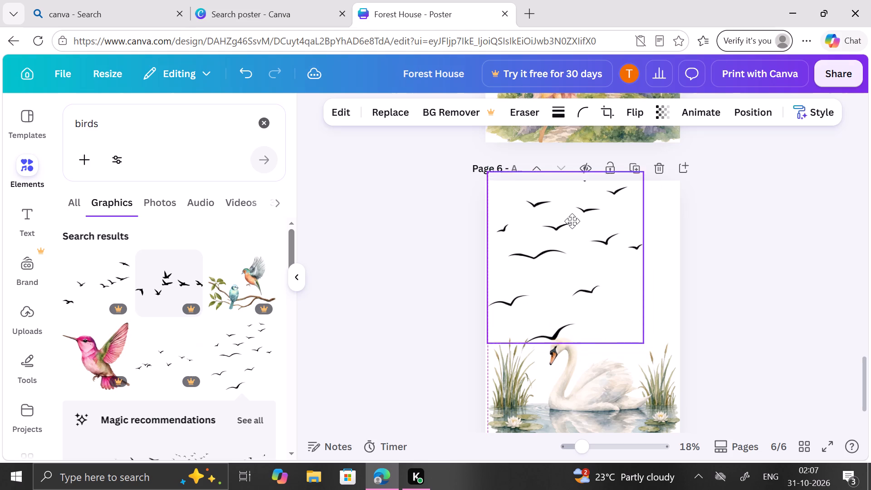
drag(572, 221, 573, 228)
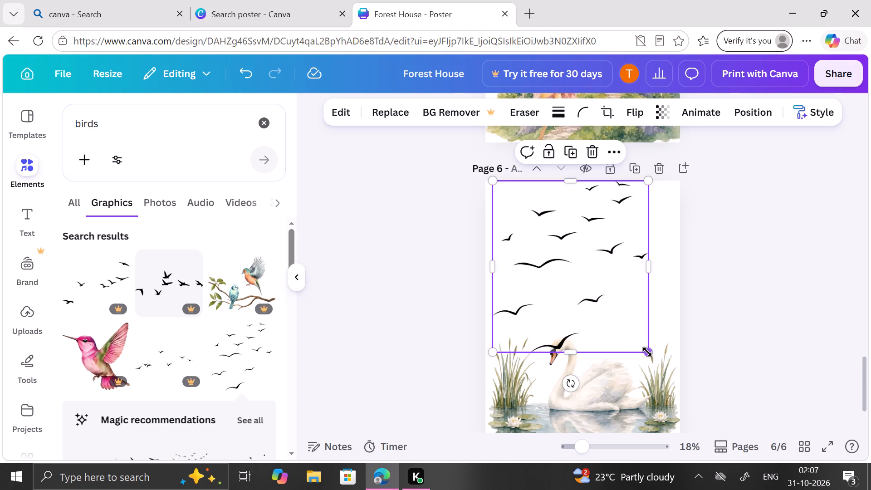
drag(647, 352, 626, 324)
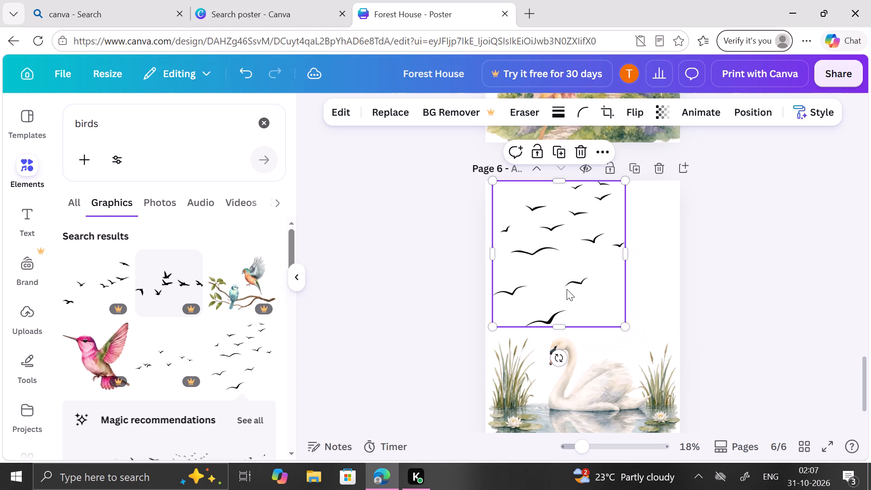
drag(567, 289, 612, 291)
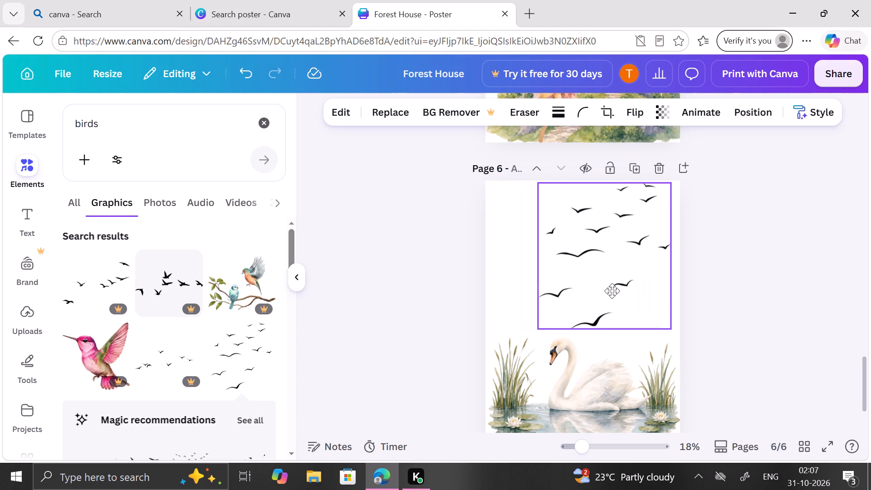
drag(612, 291, 614, 290)
drag(614, 290, 623, 289)
click(724, 273)
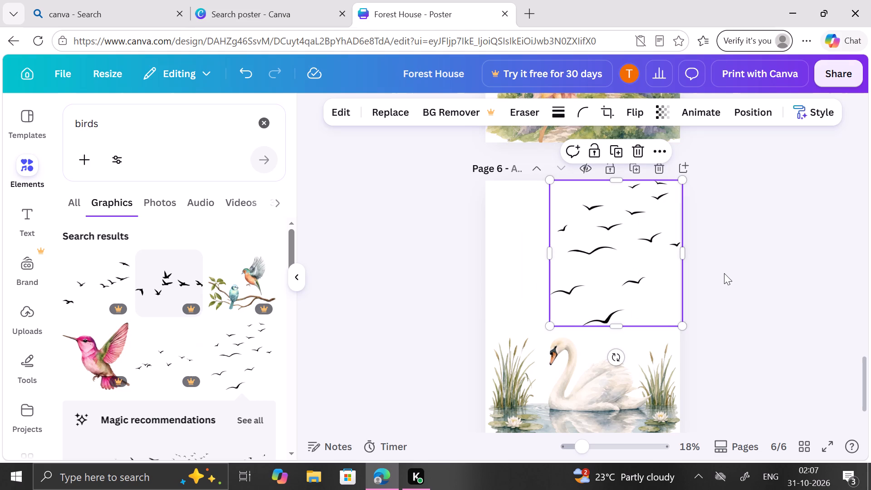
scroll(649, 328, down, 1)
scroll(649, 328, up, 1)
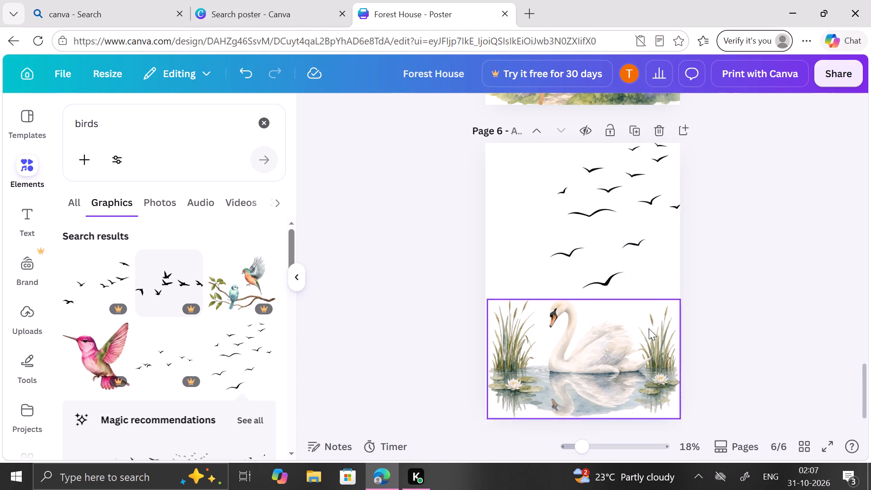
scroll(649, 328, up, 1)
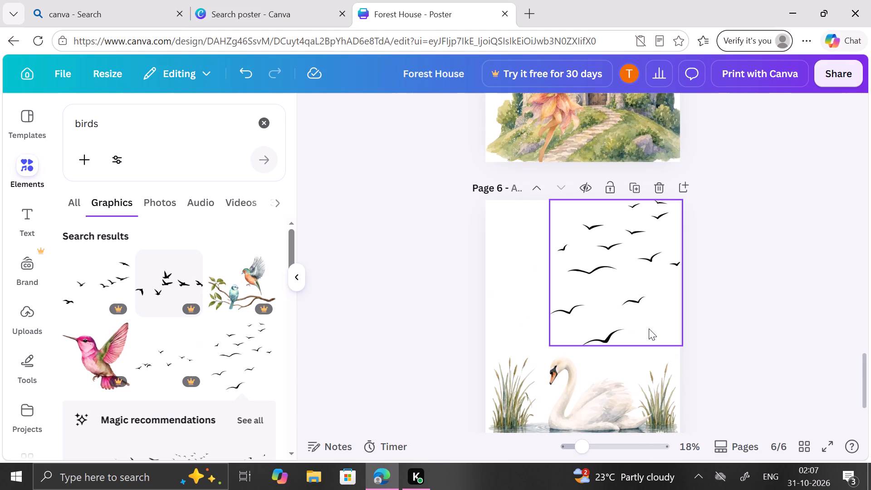
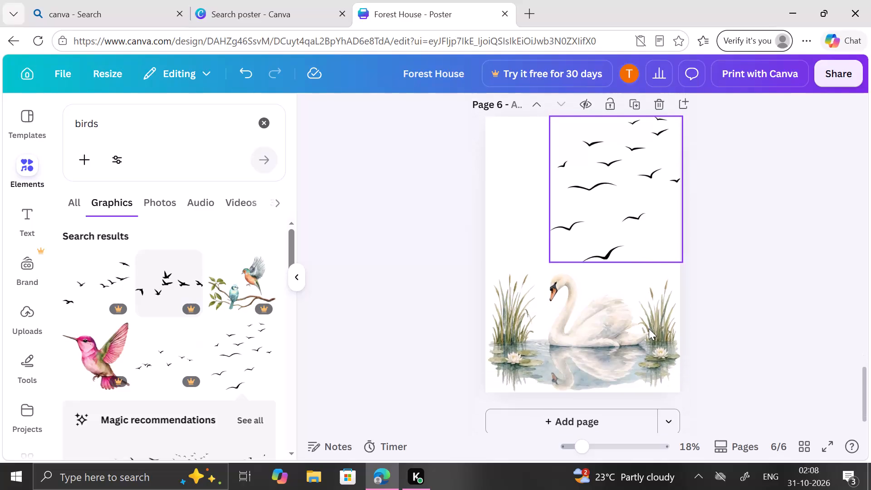
Add a blank page 7 after the swan page.
click(587, 409)
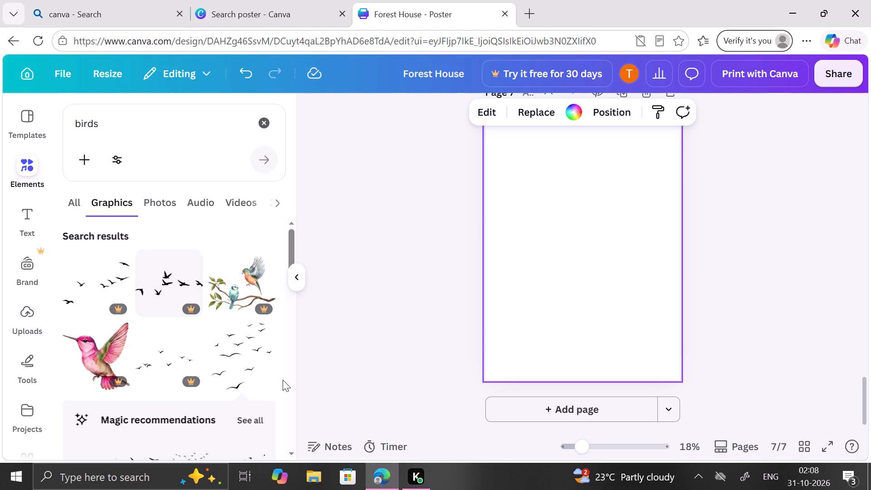
Browse the bird graphics for a page 7 illustration, ending with the birds search cleared.
scroll(283, 380, down, 5)
scroll(283, 380, up, 2)
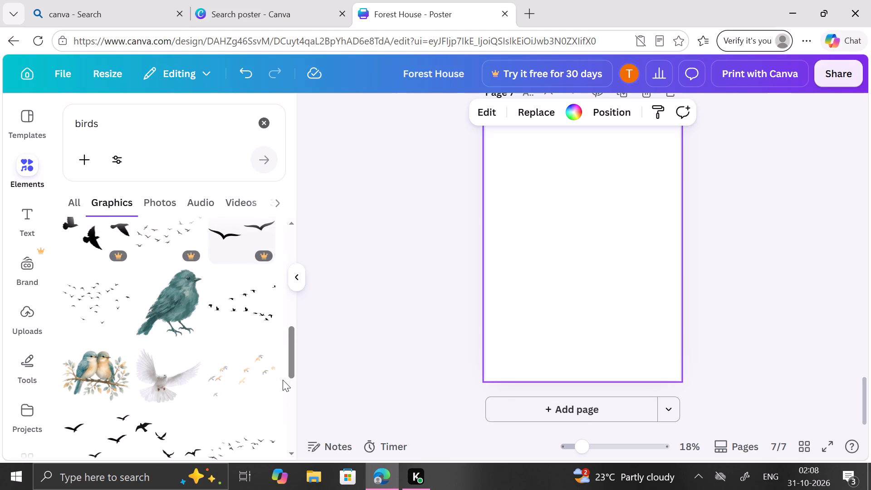
scroll(282, 379, down, 1)
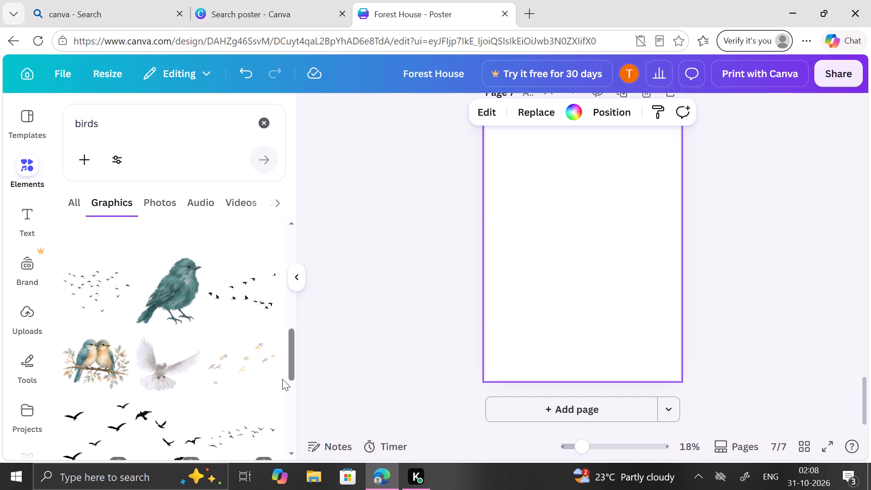
scroll(282, 379, down, 3)
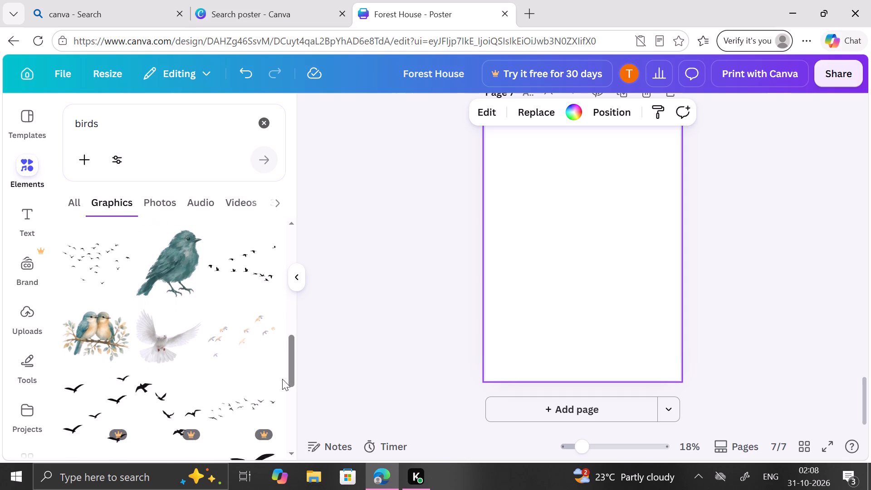
scroll(282, 379, down, 6)
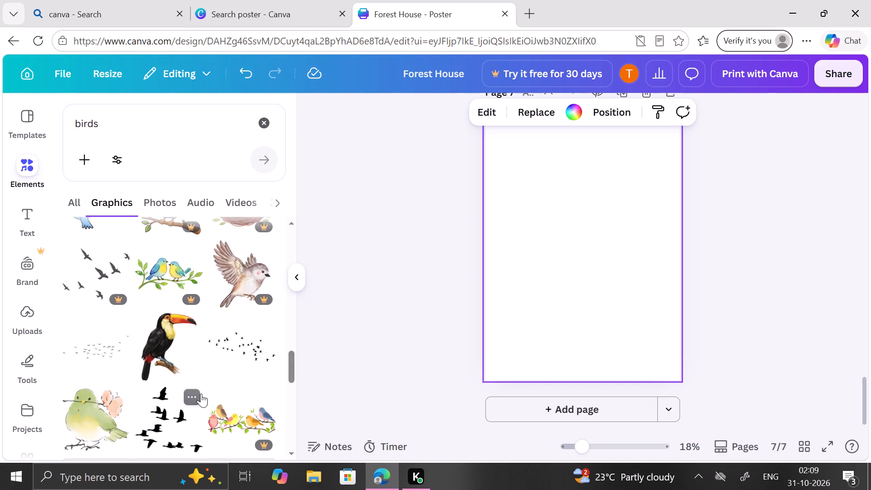
scroll(201, 393, down, 5)
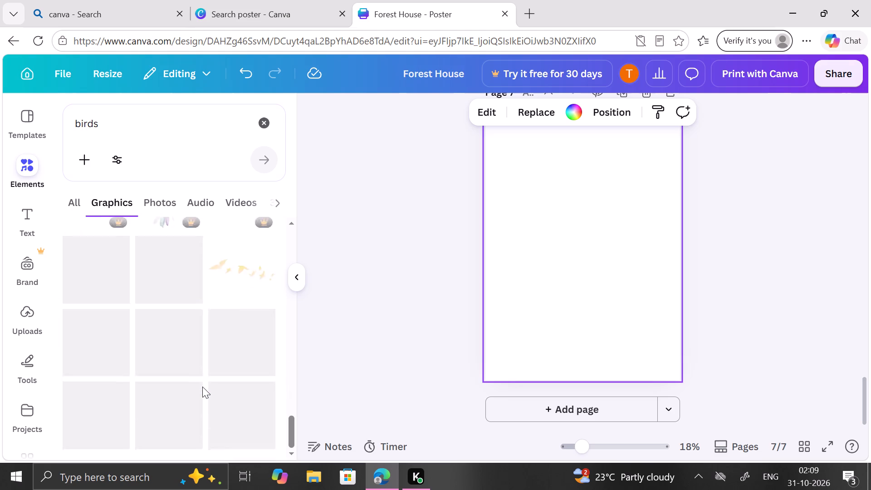
click(263, 133)
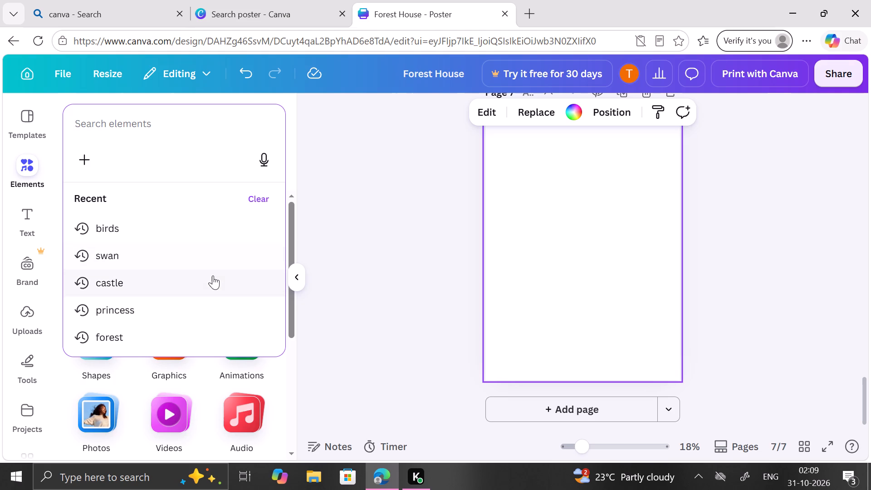
click(473, 209)
Review the poster pages from page 7 up to the cottage on page 1 and back down to page 6.
scroll(473, 209, up, 1)
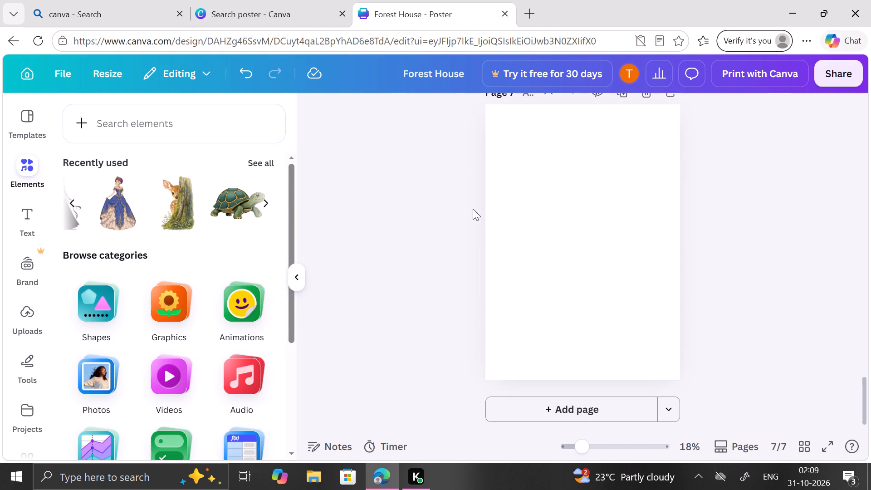
scroll(473, 209, up, 11)
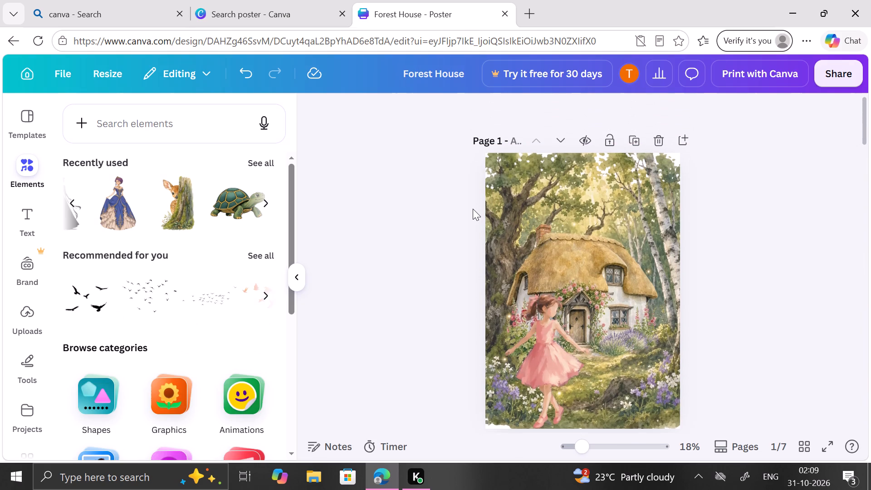
scroll(556, 283, down, 4)
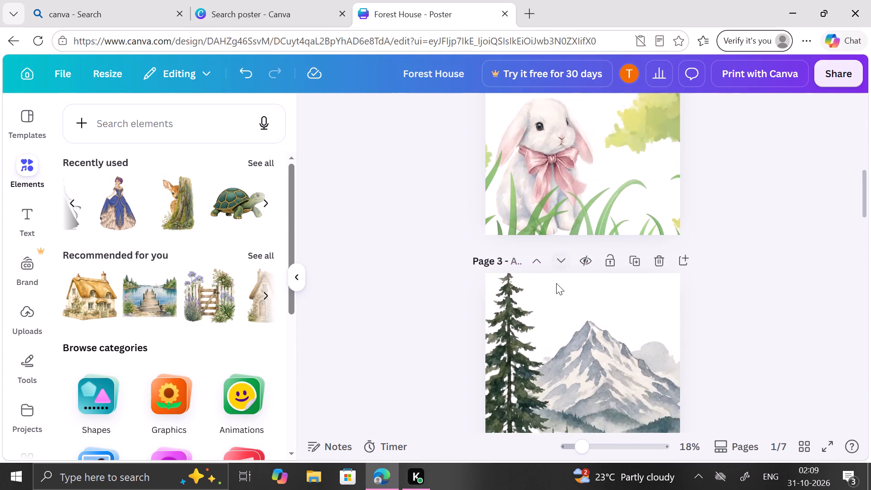
scroll(556, 283, down, 5)
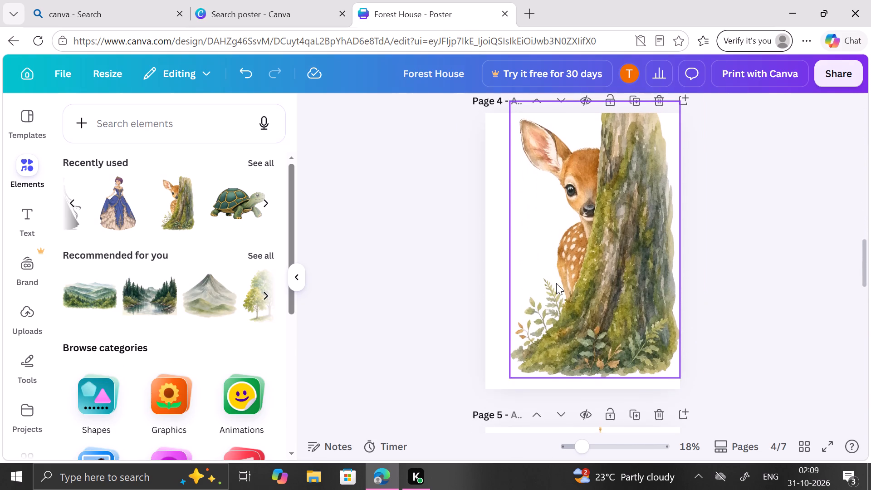
scroll(556, 283, down, 4)
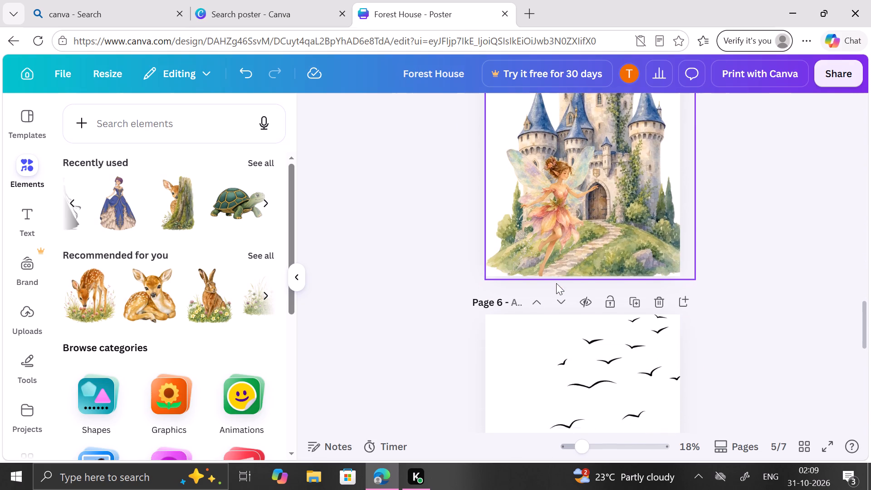
scroll(556, 283, down, 1)
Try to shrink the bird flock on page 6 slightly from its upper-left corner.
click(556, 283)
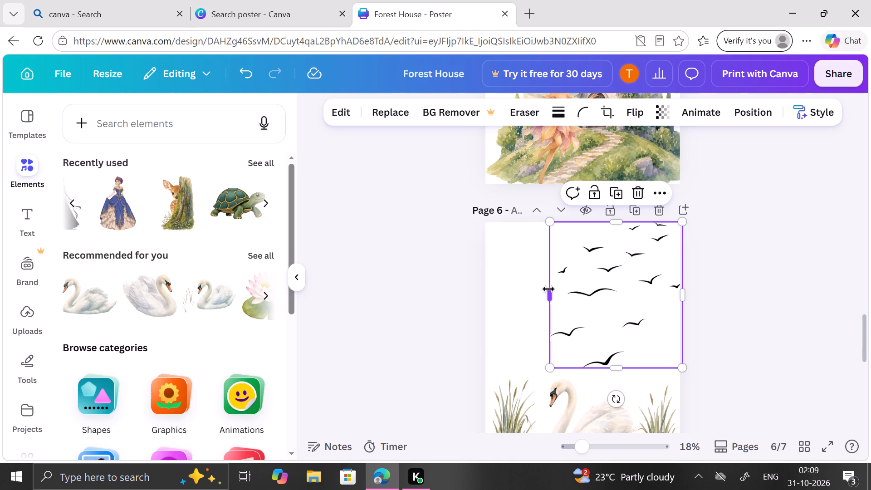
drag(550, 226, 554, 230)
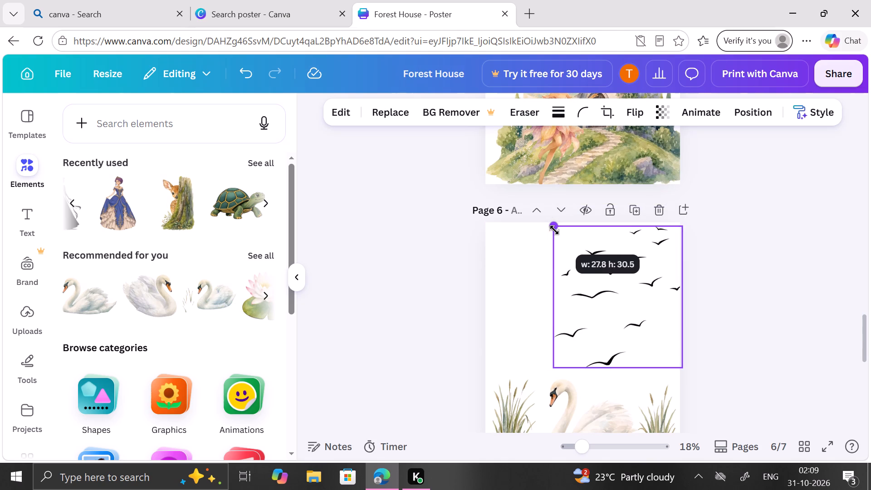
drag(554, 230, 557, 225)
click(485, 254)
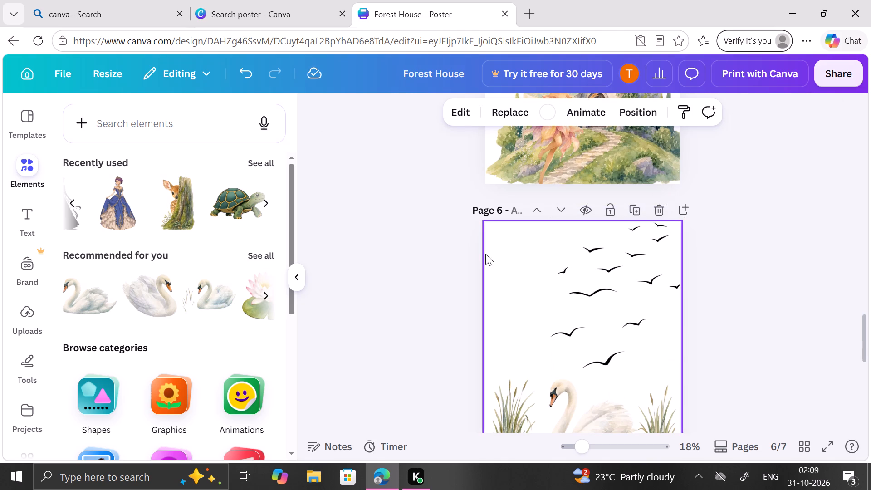
Return to the blank page 7 and look through the element categories.
scroll(485, 254, down, 3)
click(507, 251)
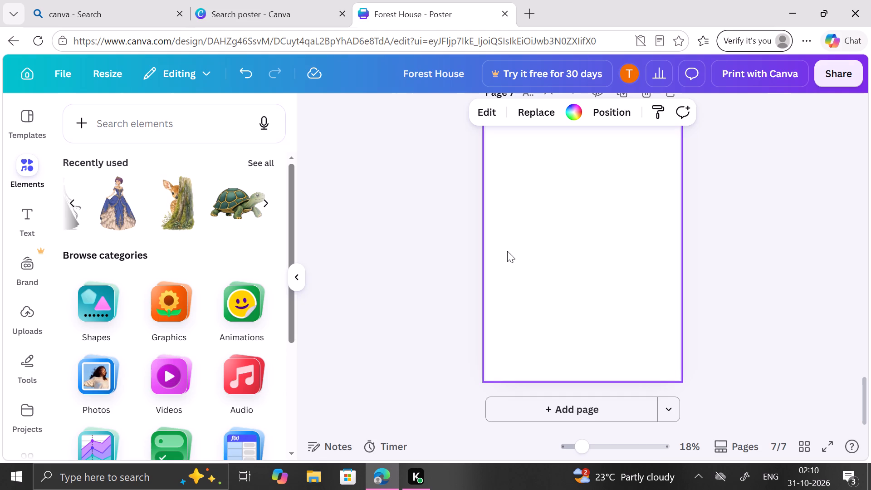
scroll(195, 248, down, 1)
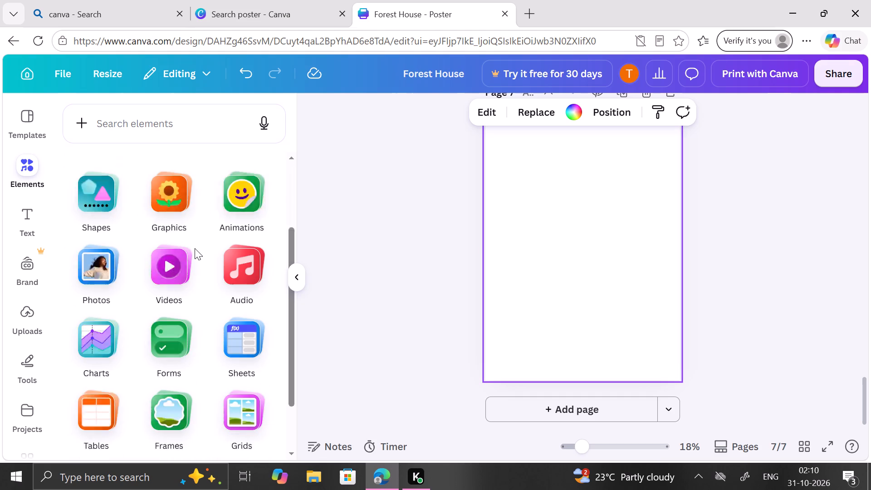
scroll(195, 248, down, 1)
scroll(195, 248, up, 6)
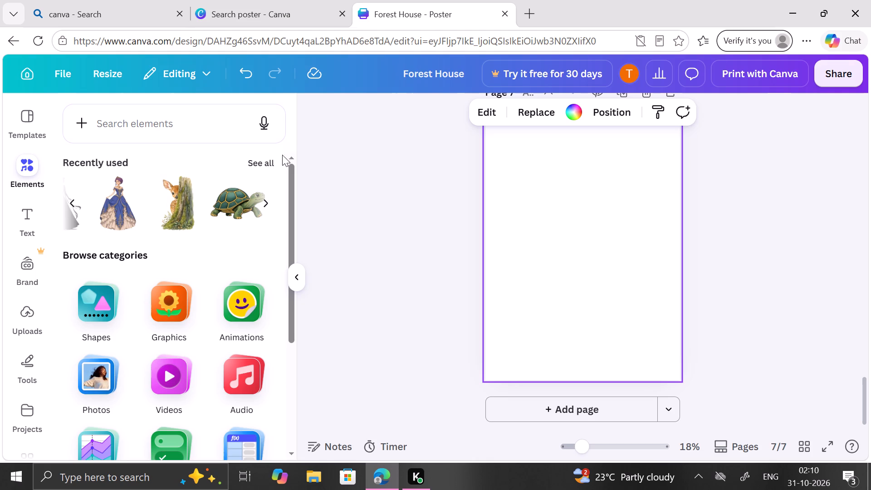
scroll(282, 267, down, 1)
scroll(282, 267, up, 1)
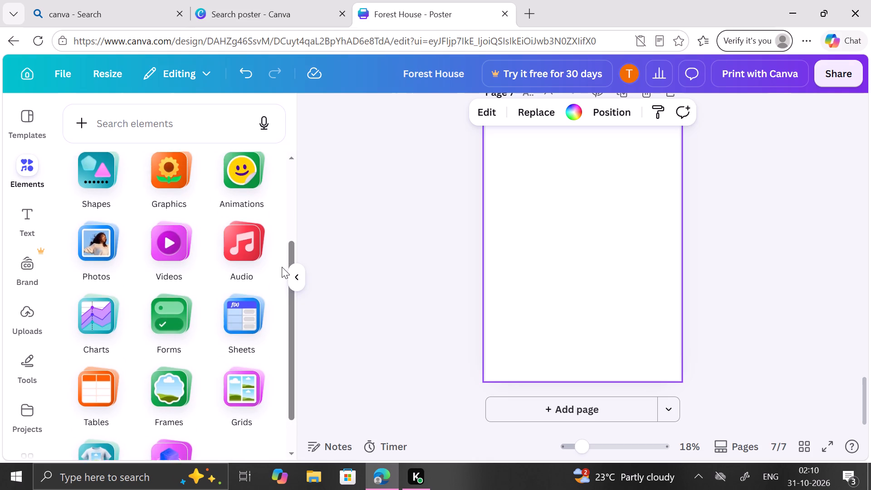
scroll(282, 267, up, 1)
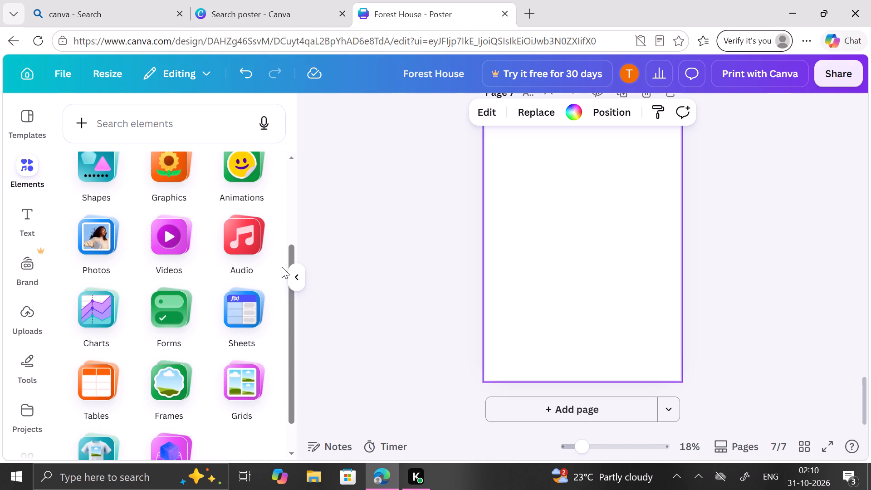
scroll(282, 267, up, 2)
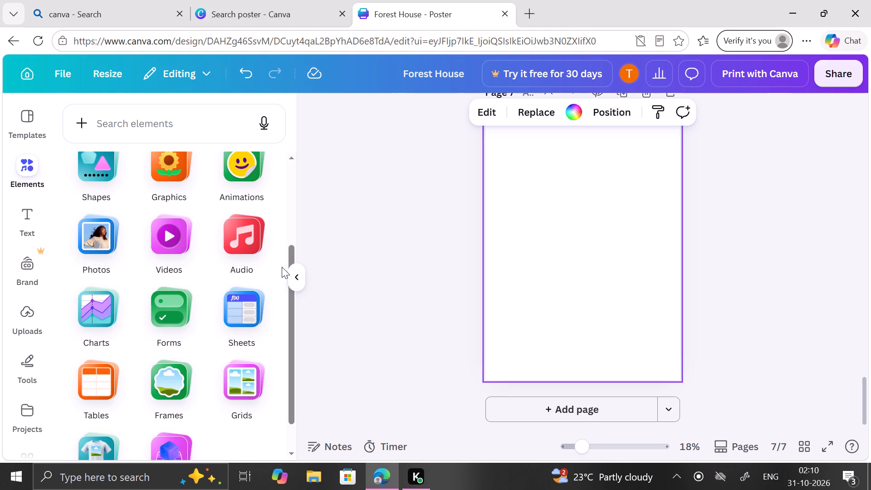
scroll(282, 267, up, 4)
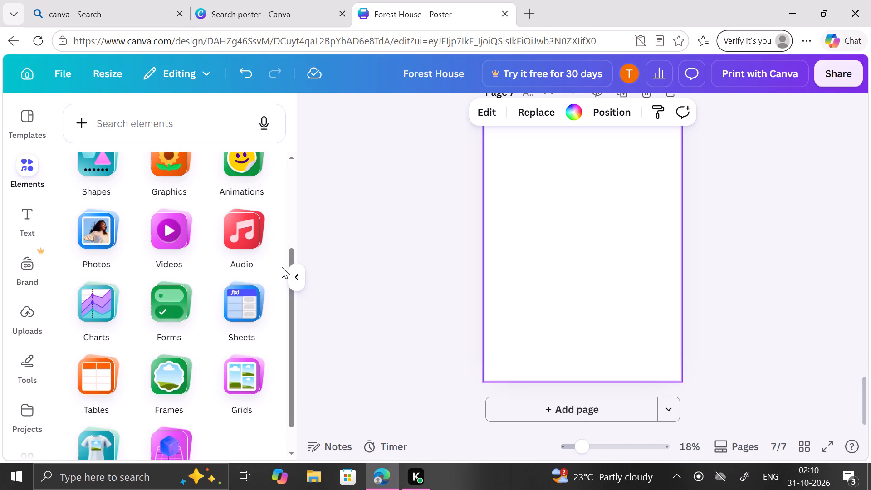
Search the elements for fairy and show all graphics results.
click(177, 125)
text(fairy)
key(Return)
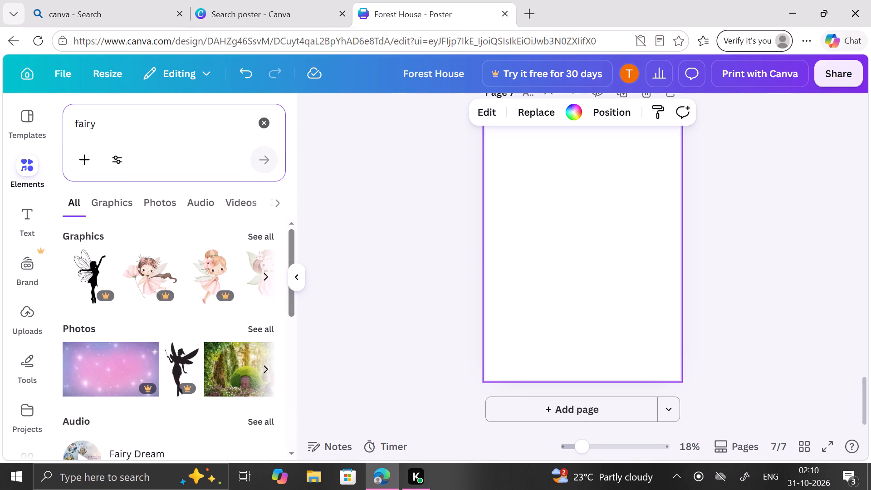
click(270, 235)
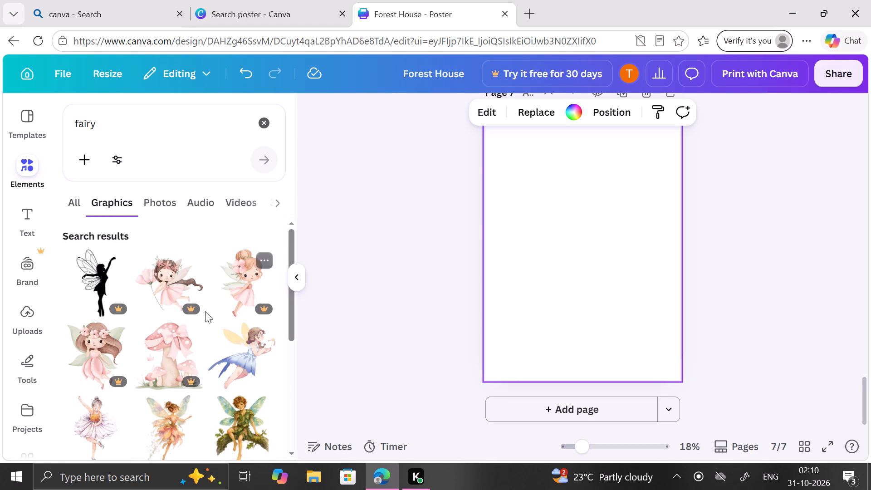
Browse the fairy graphics and add the glowing golden lantern with ivy and butterflies to page 7.
scroll(195, 327, down, 3)
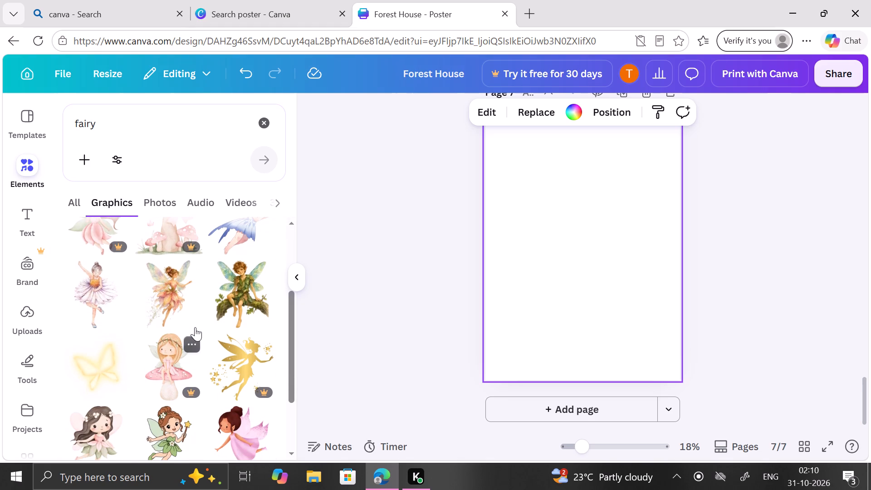
scroll(195, 327, down, 4)
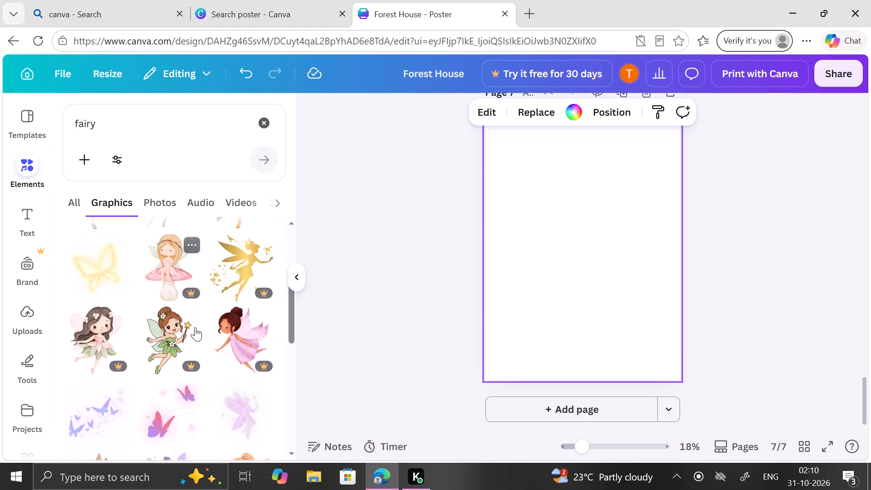
scroll(195, 327, down, 1)
scroll(195, 327, up, 2)
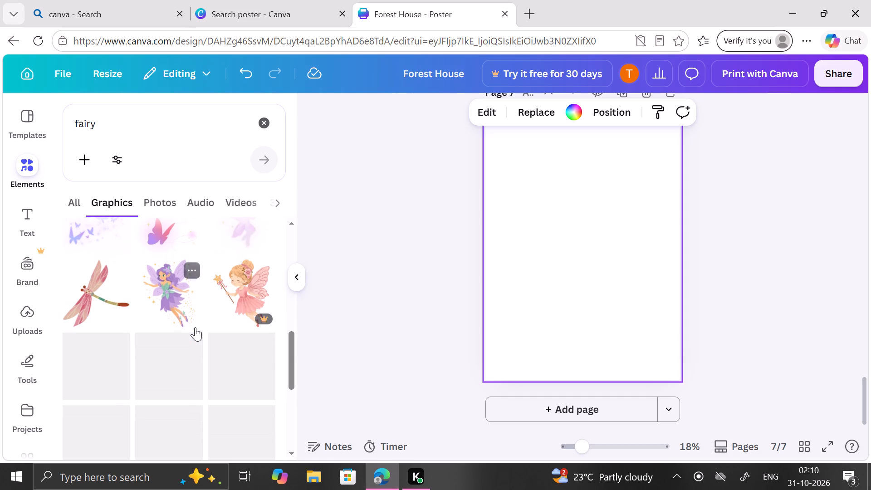
scroll(195, 327, up, 1)
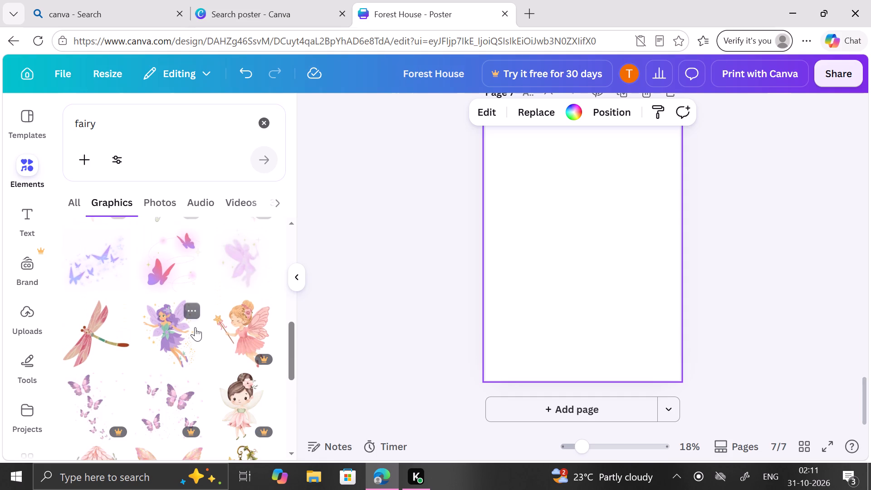
scroll(195, 327, down, 2)
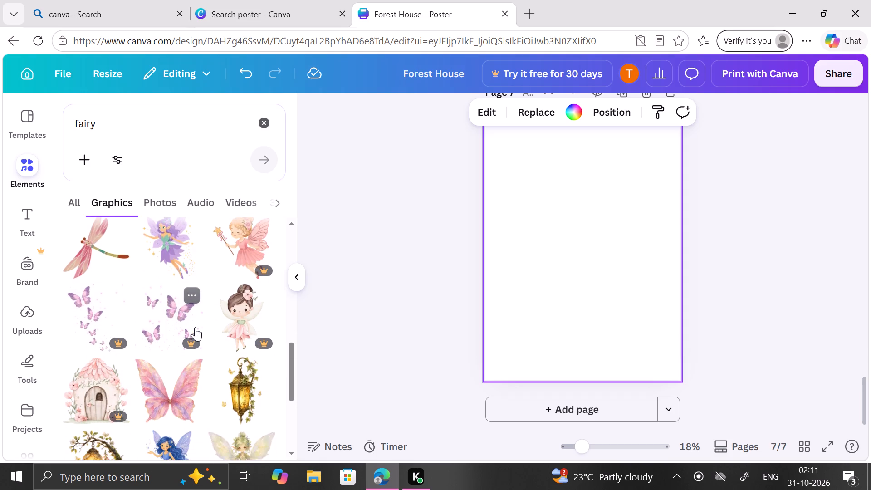
scroll(195, 327, down, 1)
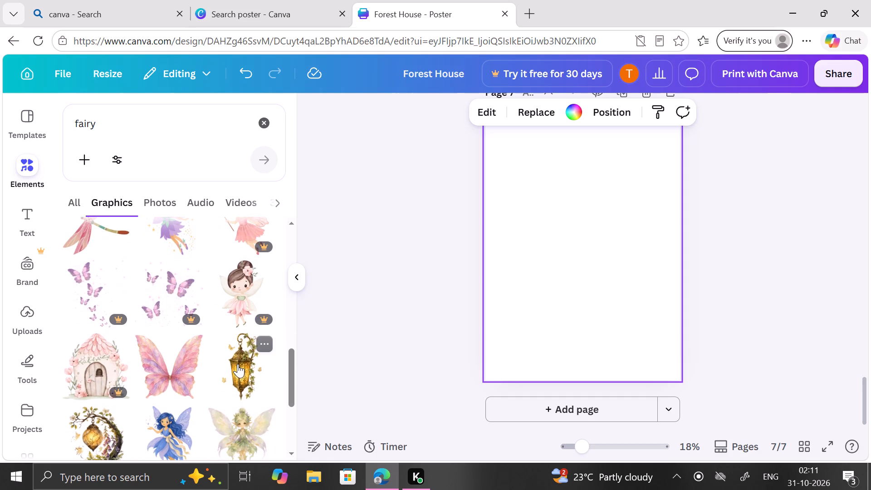
click(238, 364)
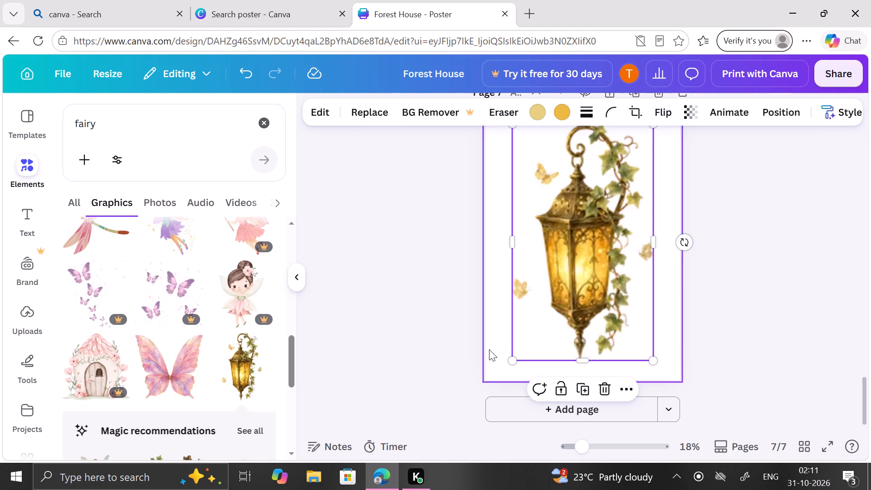
Shrink the lantern on page 7 to about 20.1 × 33.8 and fit it into the page's upper-right corner.
drag(514, 359, 576, 288)
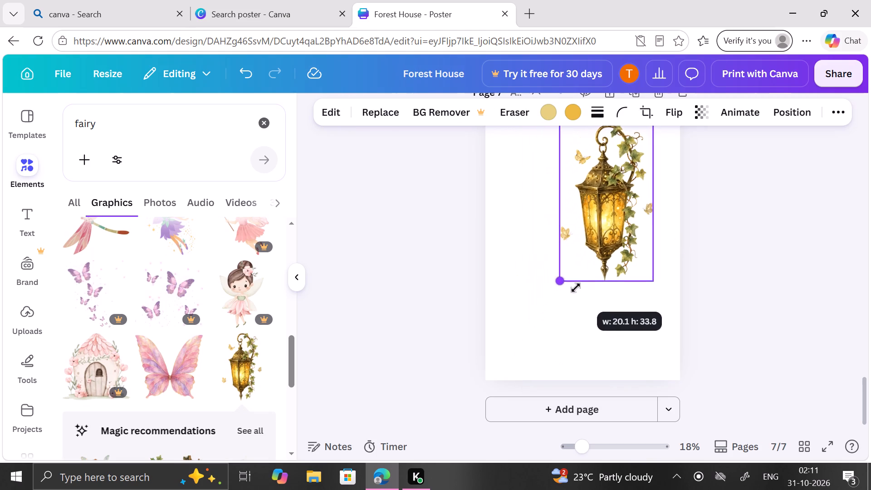
drag(576, 288, 576, 287)
drag(613, 227, 671, 204)
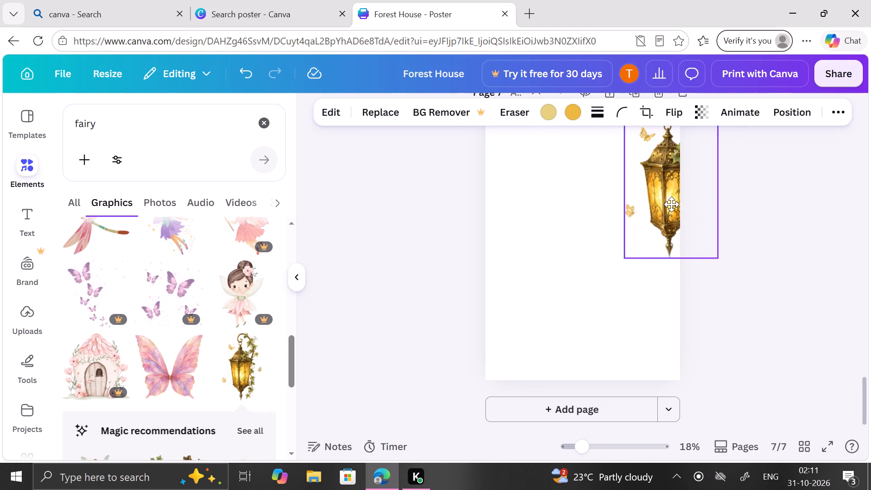
drag(671, 204, 636, 194)
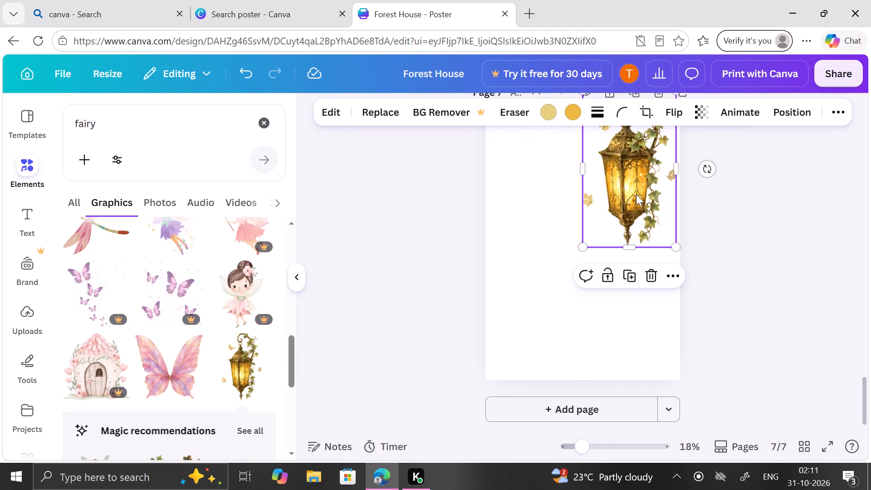
scroll(559, 217, up, 1)
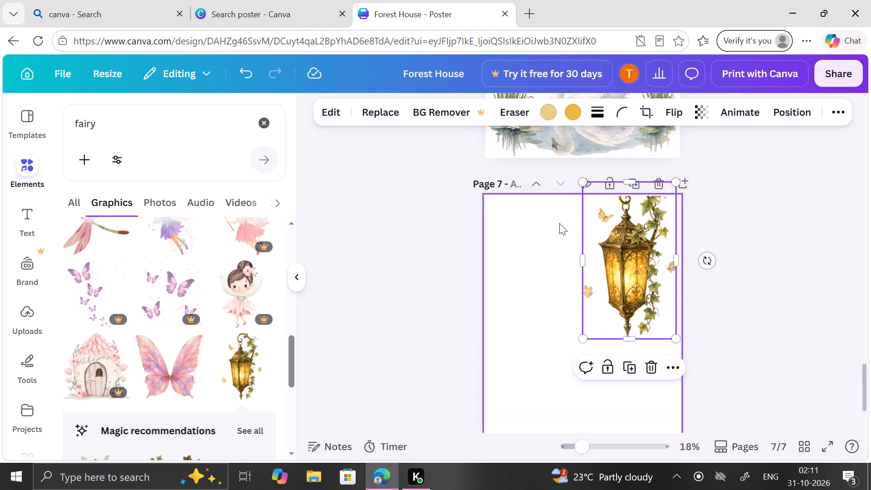
drag(637, 225, 643, 244)
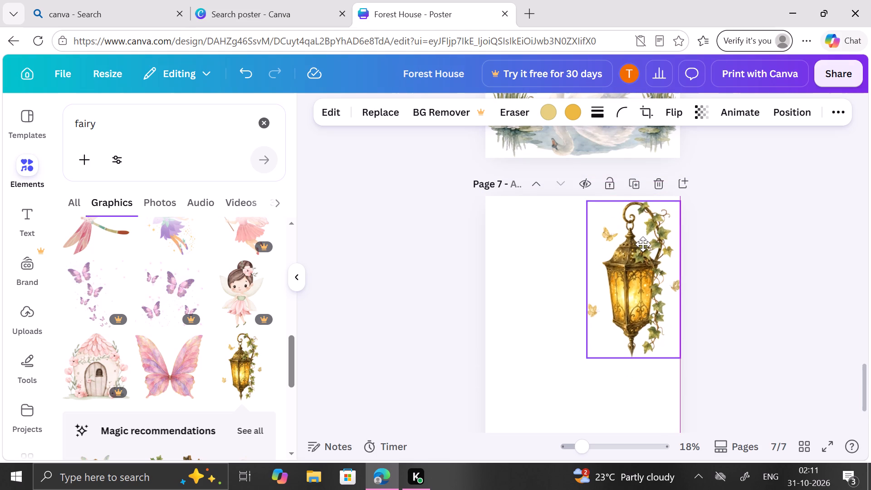
drag(643, 244, 644, 243)
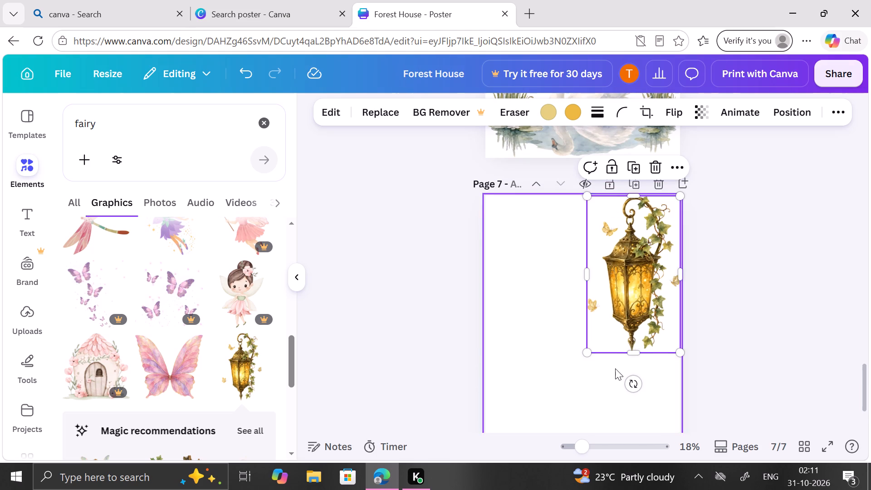
Crop a little off the bottom of the lantern image and scale it down slightly, keeping it in the page's upper-right corner.
drag(631, 353, 637, 335)
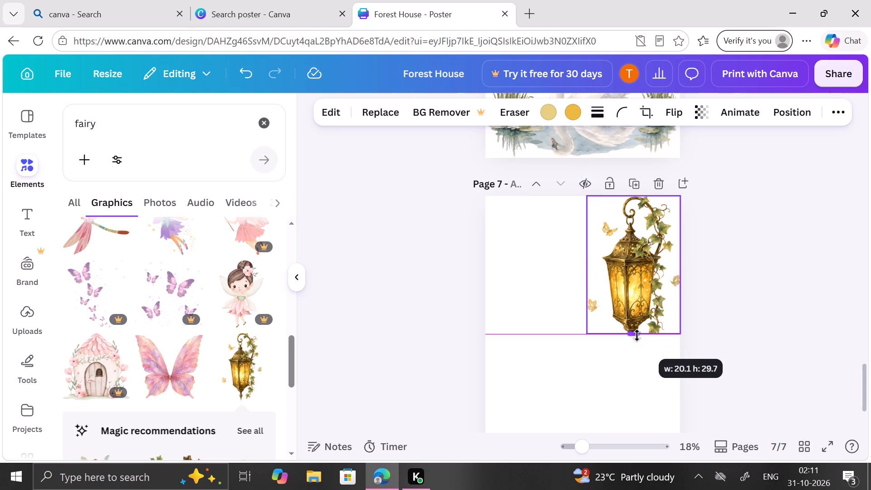
drag(637, 335, 646, 340)
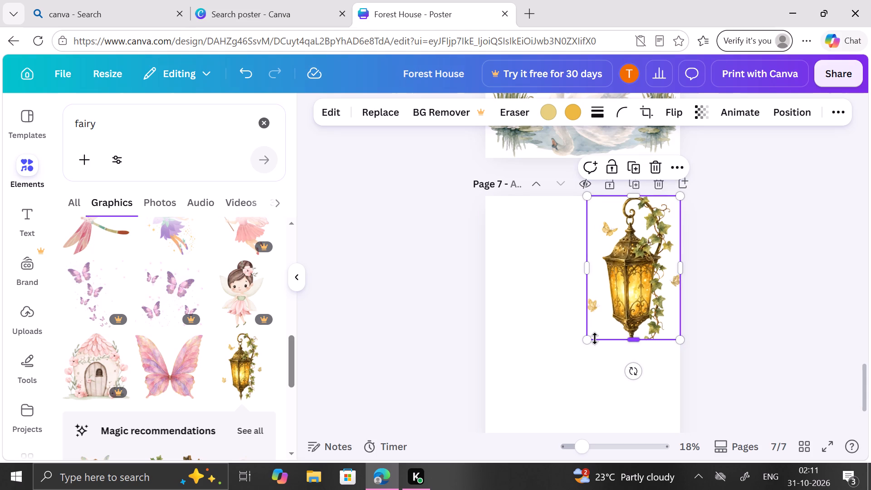
drag(587, 340, 596, 331)
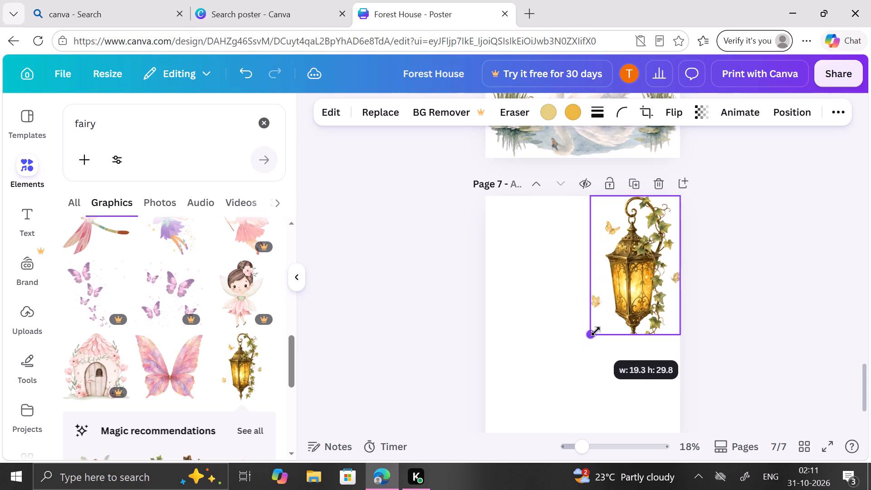
drag(596, 331, 596, 331)
click(509, 349)
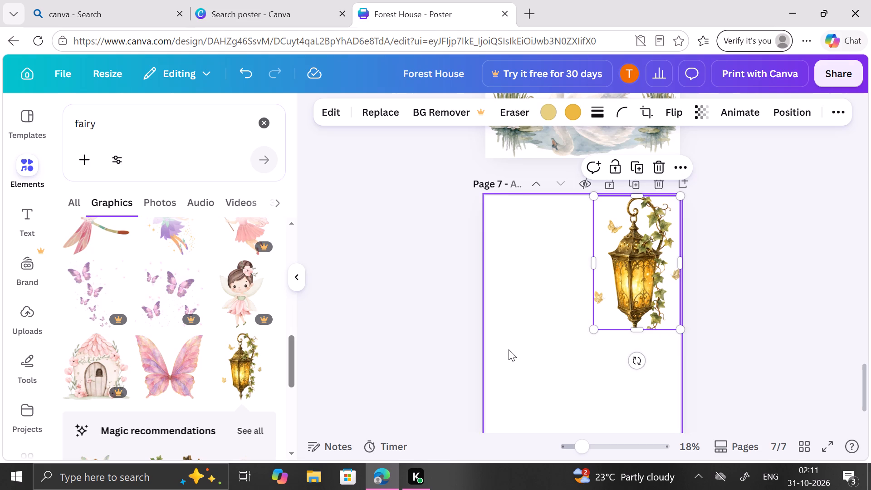
Browse further through the fairy graphics and add the green leafy fairy with pale spread wings to page 7.
scroll(509, 349, down, 2)
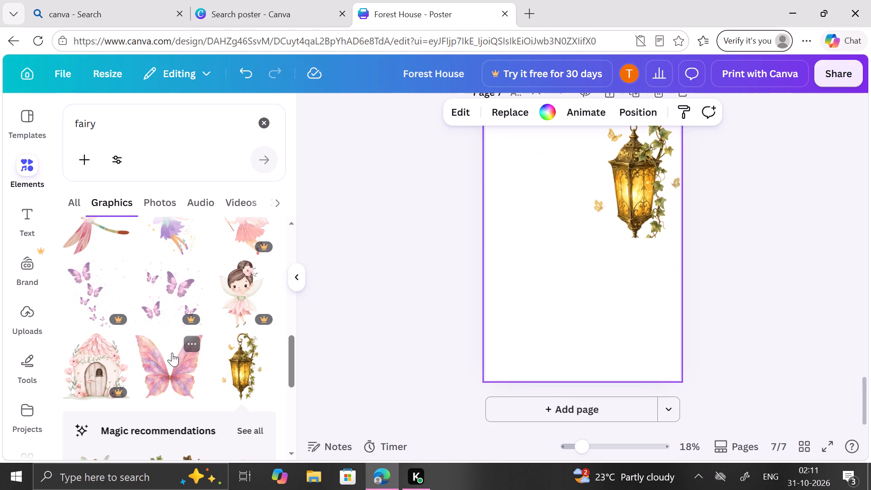
scroll(172, 353, down, 3)
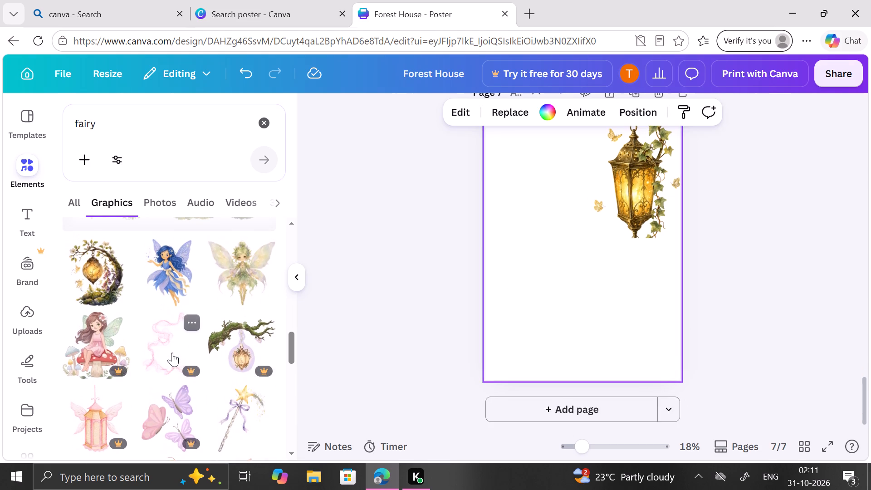
click(230, 295)
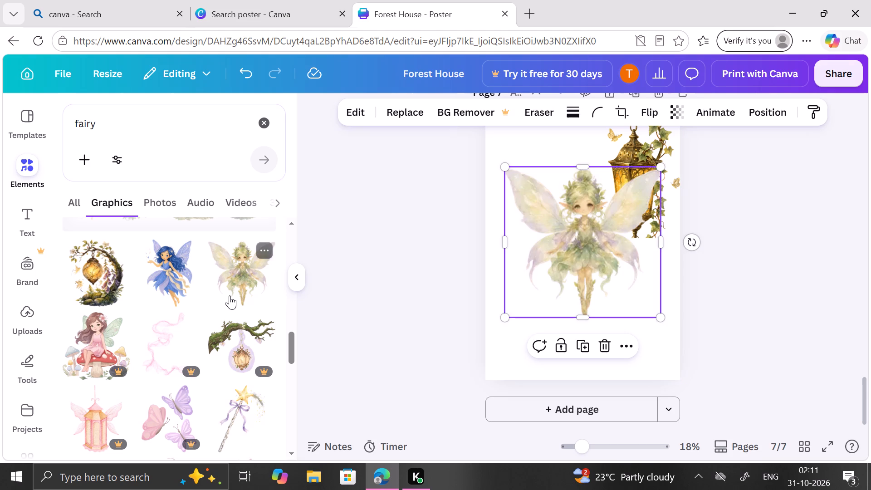
Move the green fairy to the lower-left of page 7, below the lantern, with her feet near the page's bottom edge.
drag(559, 256, 547, 290)
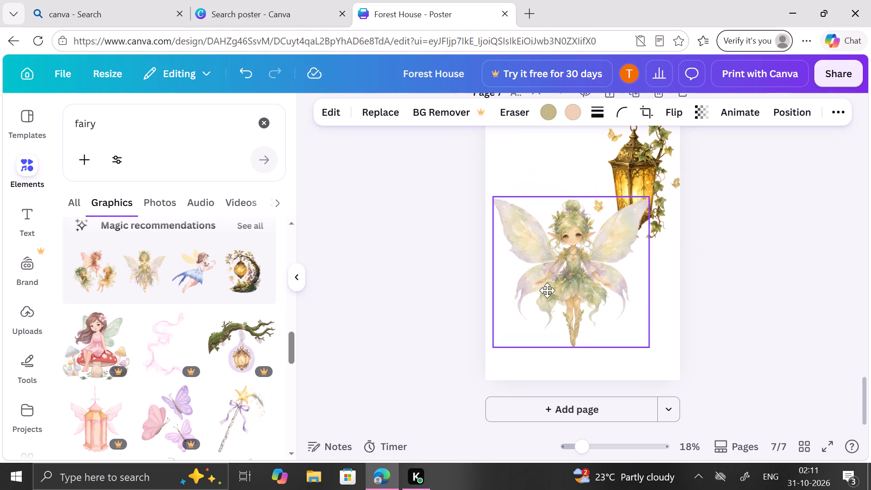
drag(547, 290, 544, 315)
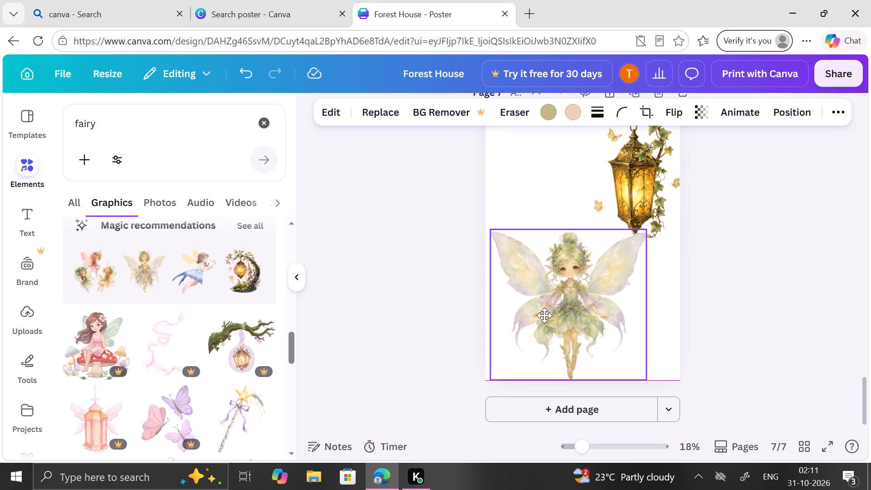
drag(544, 315, 542, 320)
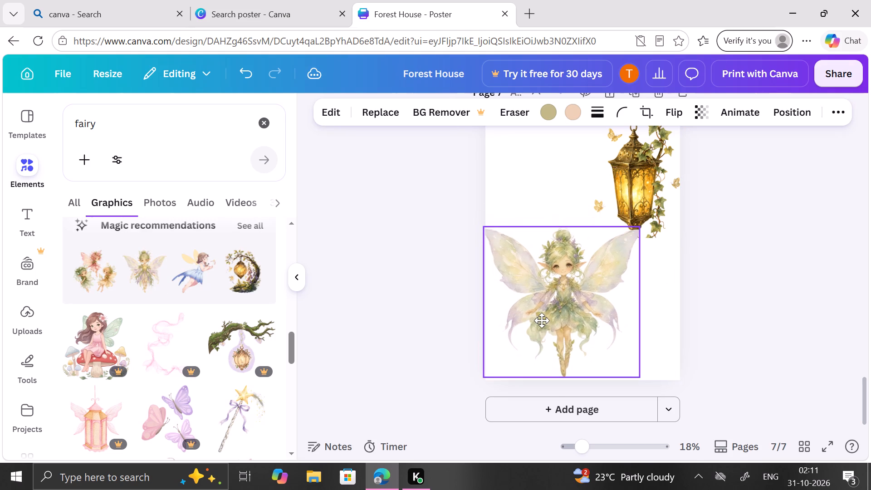
drag(542, 320, 542, 321)
click(723, 304)
scroll(723, 304, up, 3)
scroll(723, 304, down, 4)
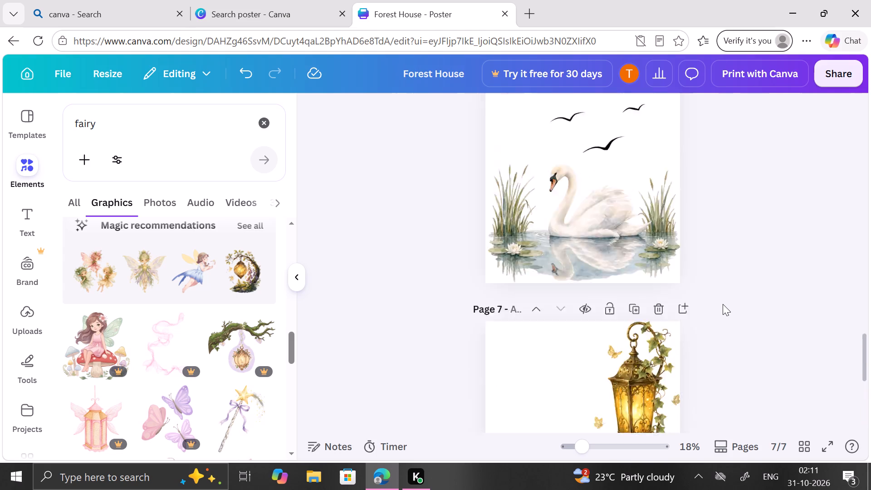
scroll(723, 304, right, 1)
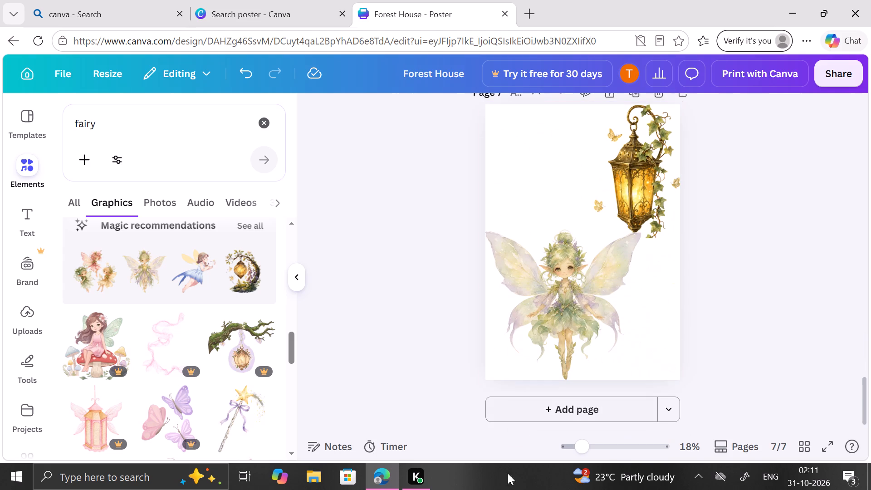
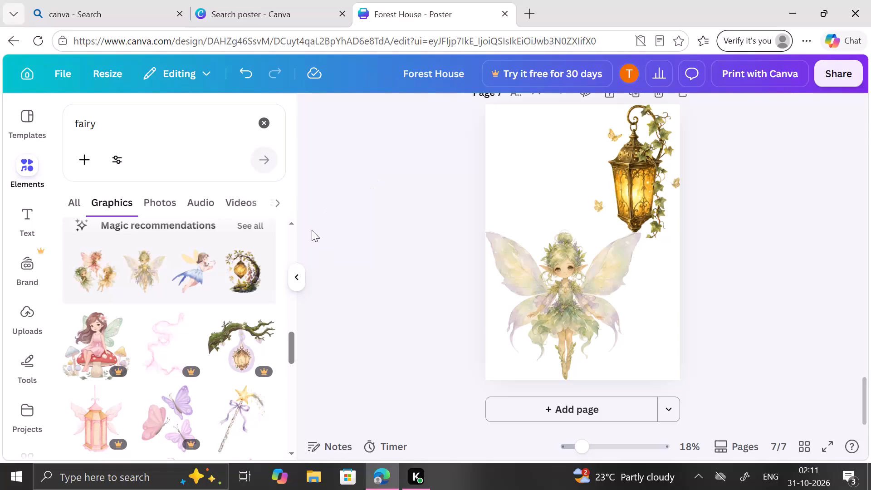
Look through the complete list of sharing and publishing options for the Forest House design.
click(298, 269)
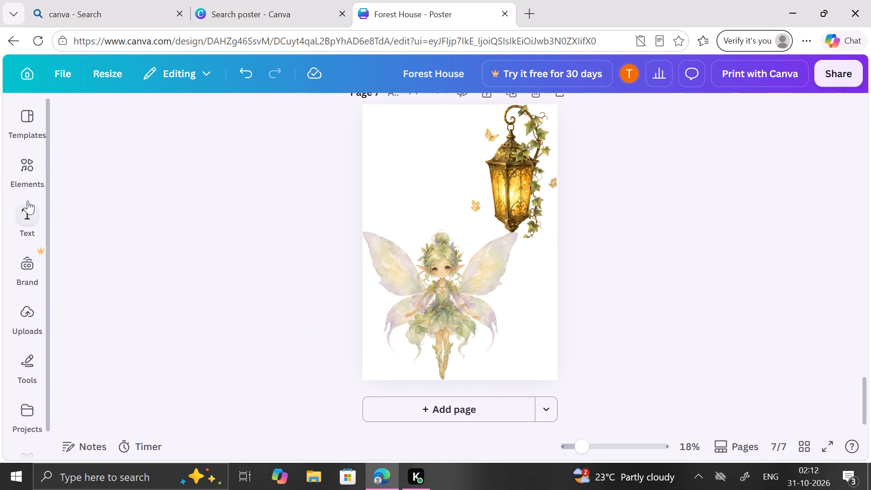
scroll(785, 127, up, 8)
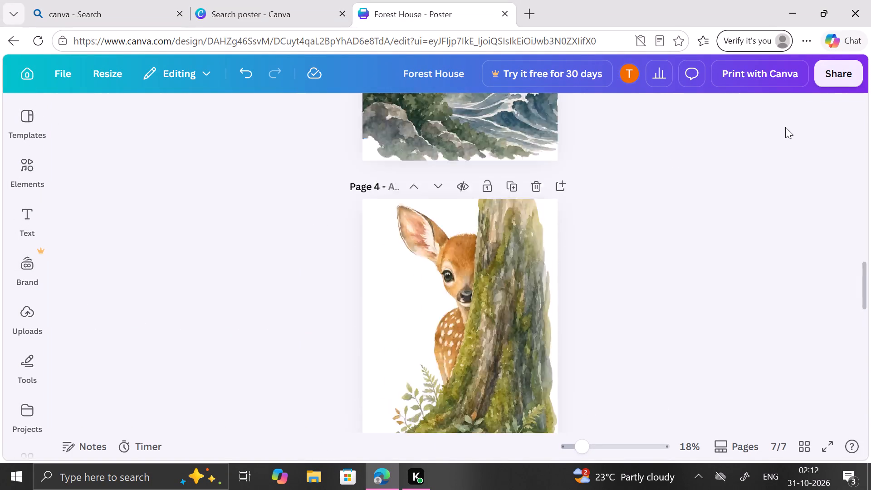
scroll(785, 127, up, 3)
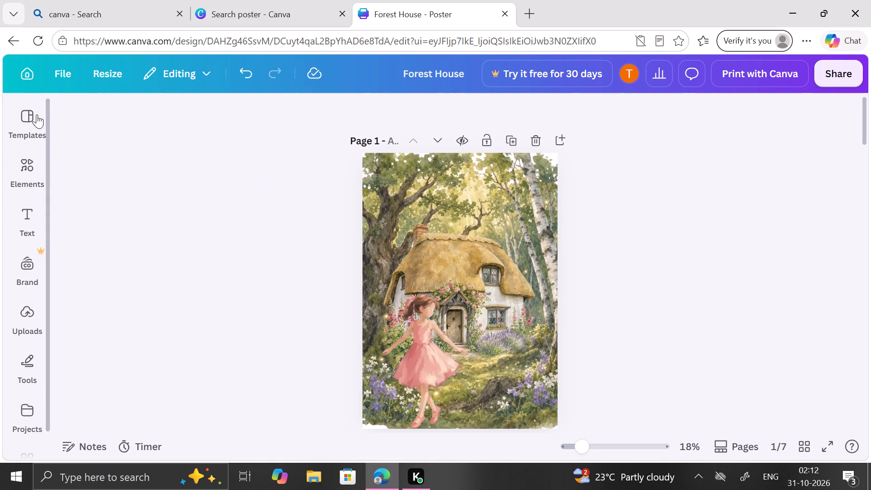
click(840, 76)
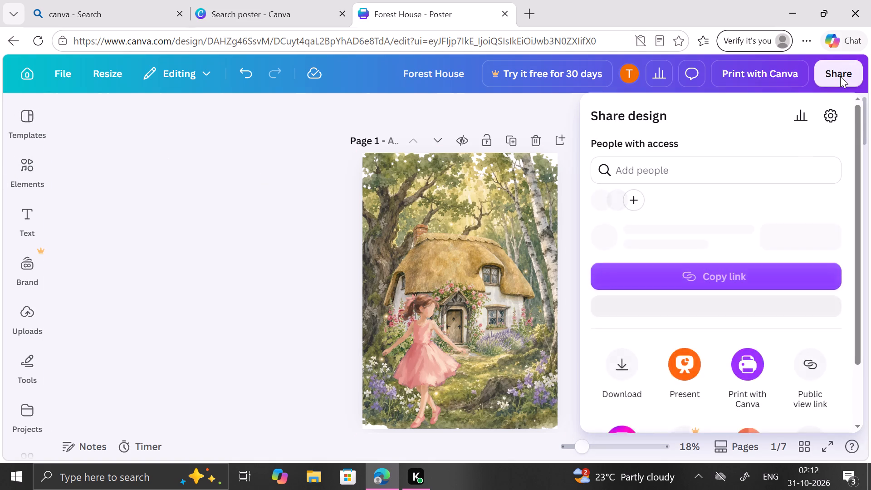
scroll(686, 310, down, 4)
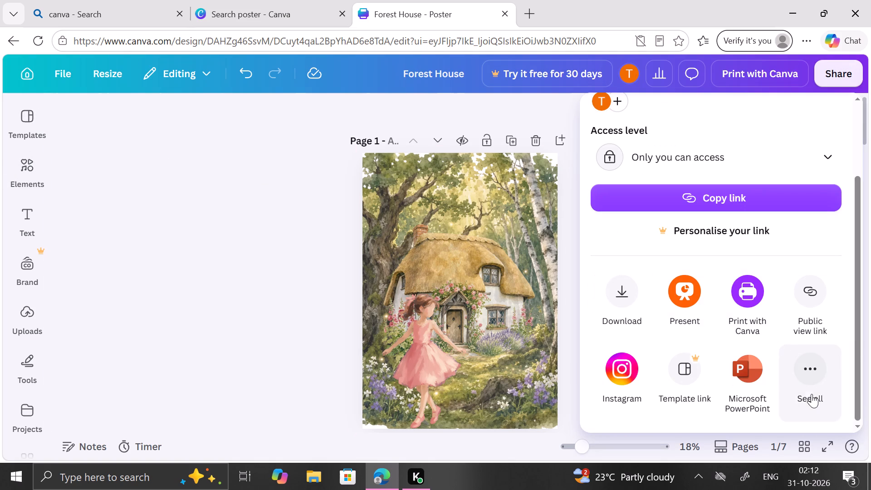
click(811, 364)
scroll(811, 364, down, 2)
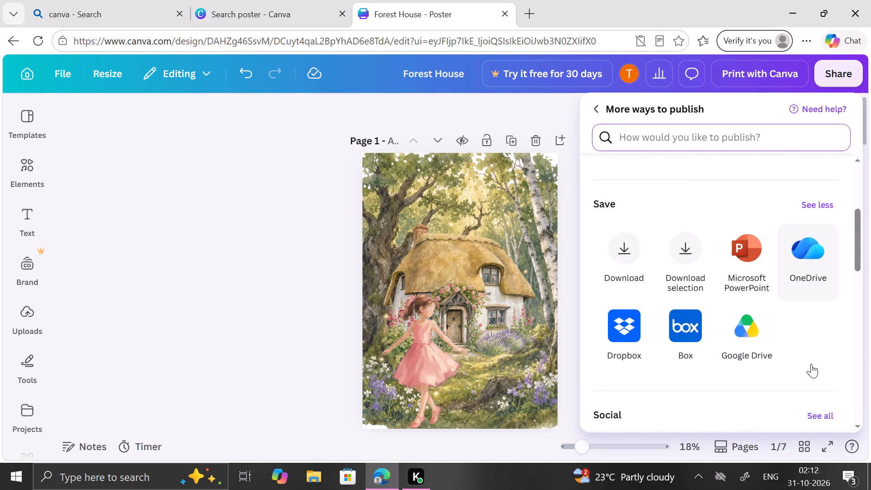
scroll(811, 364, down, 3)
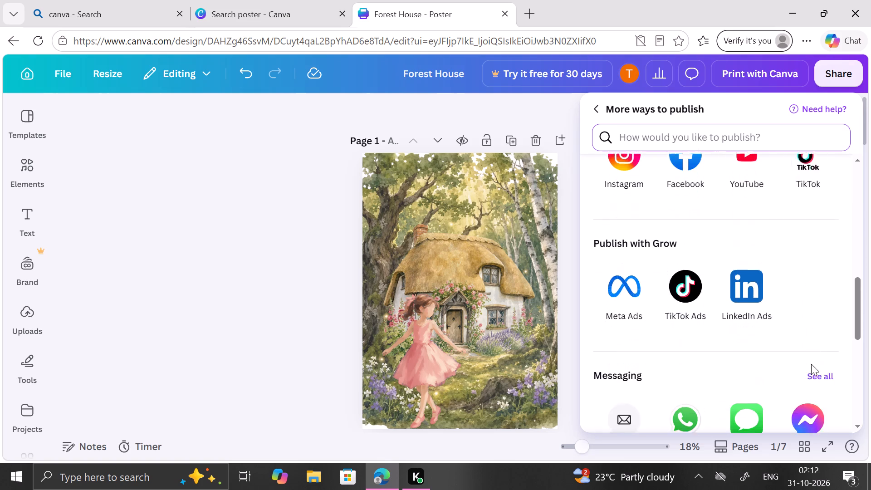
scroll(811, 364, down, 4)
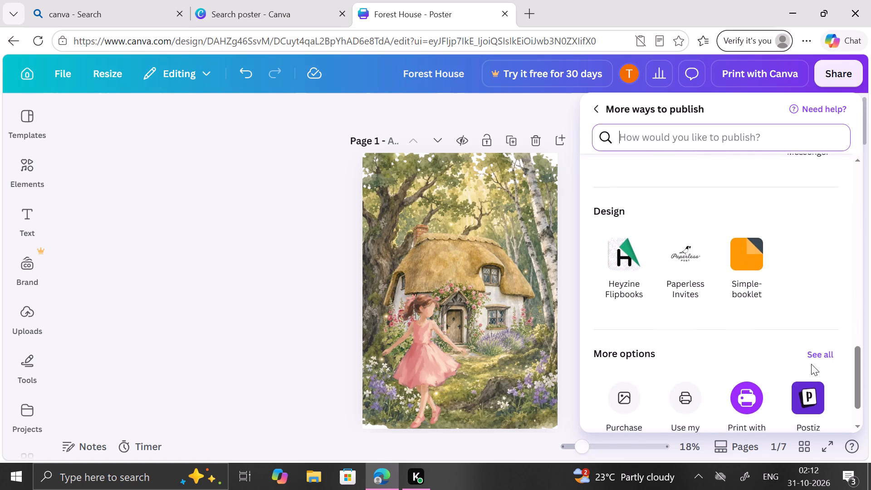
scroll(811, 364, down, 3)
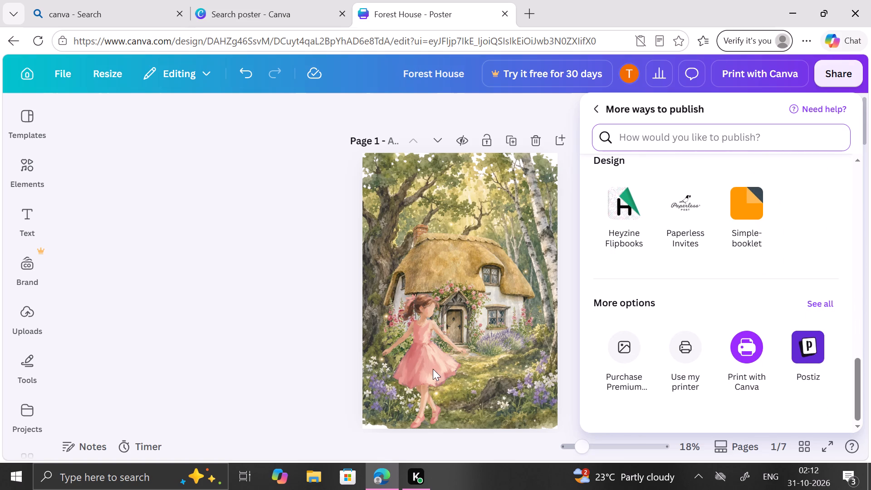
click(433, 369)
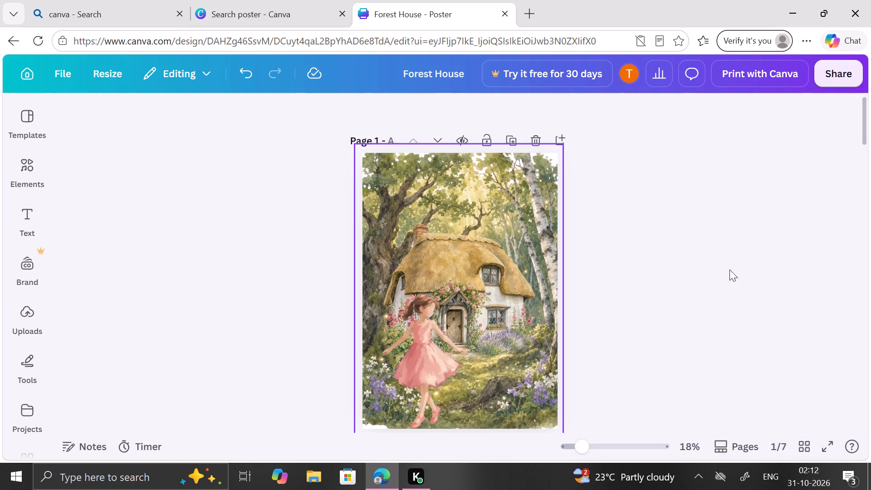
Publish all 7 pages of the Forest House design through Heyzine Flipbooks with the Magazine page effect.
click(847, 85)
scroll(696, 325, down, 2)
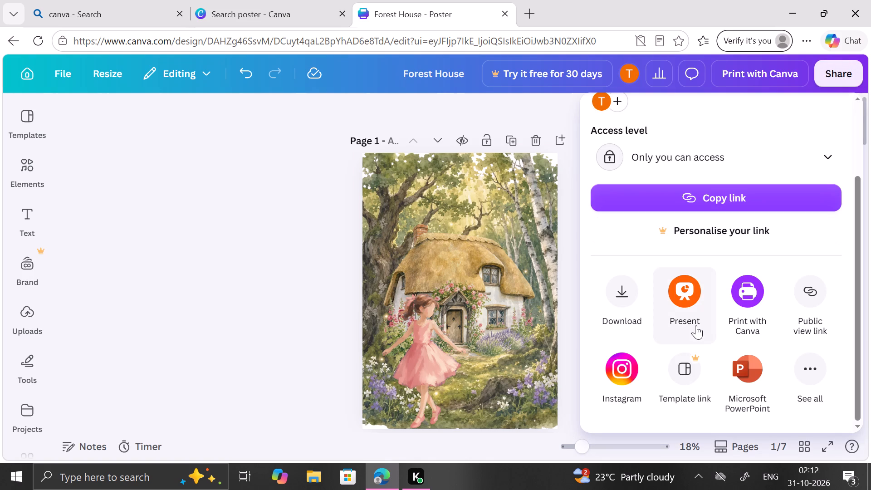
scroll(696, 325, down, 2)
click(825, 379)
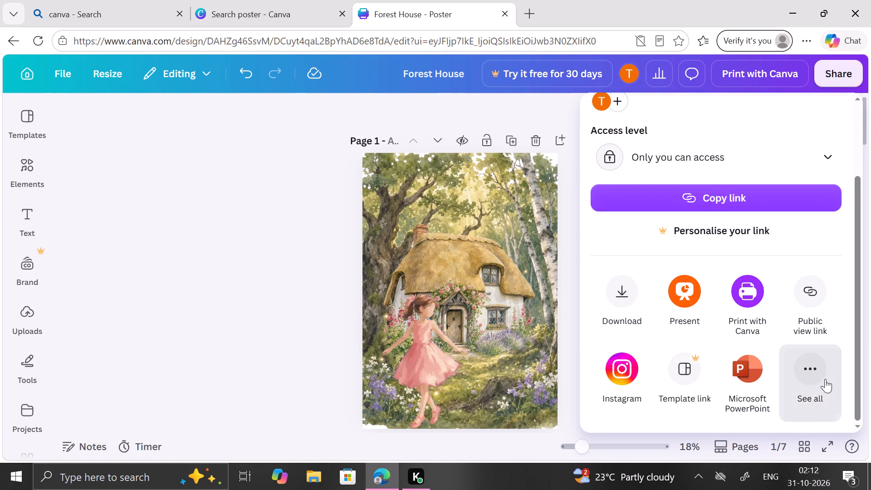
scroll(825, 379, down, 5)
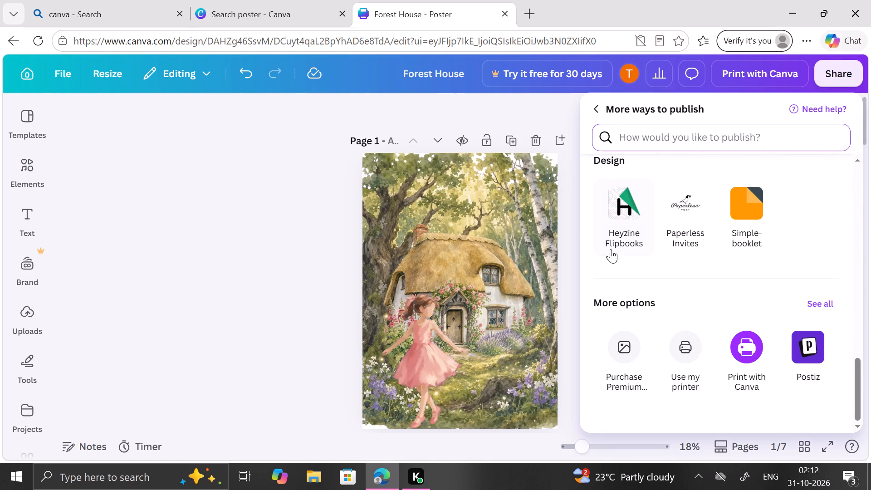
click(623, 220)
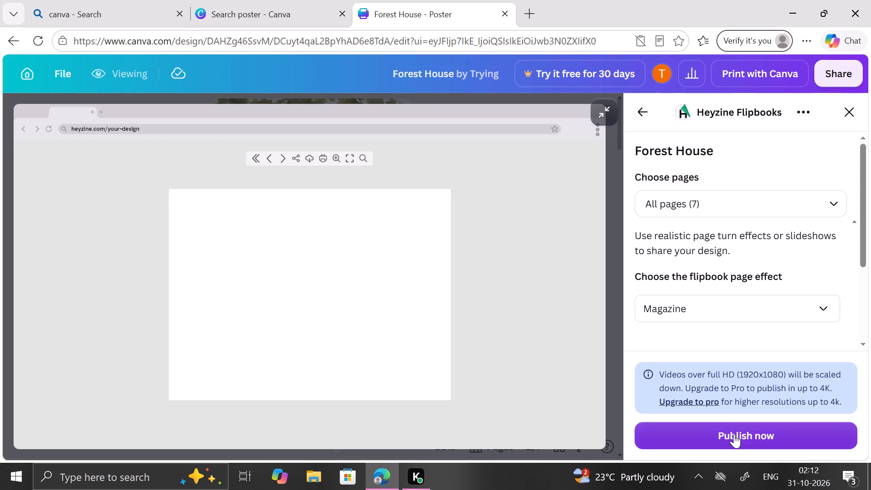
click(734, 434)
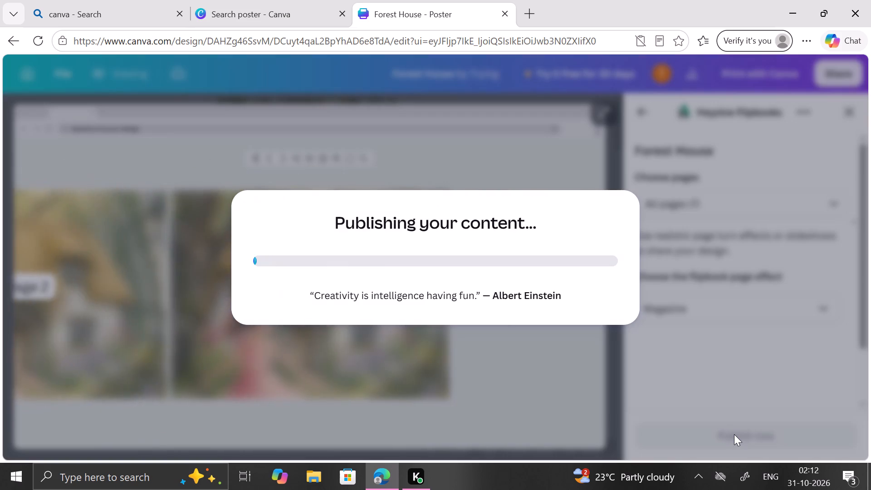
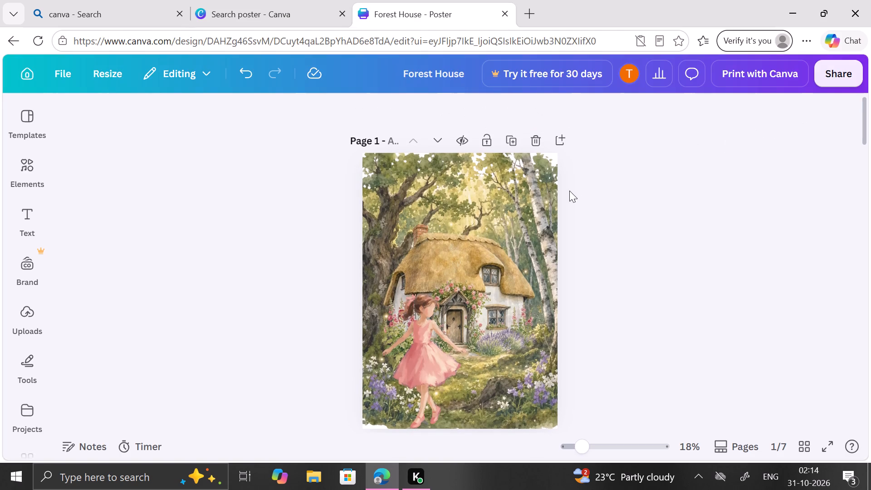
Add a blank page directly after the cottage cover page of the Forest House design.
scroll(567, 191, down, 7)
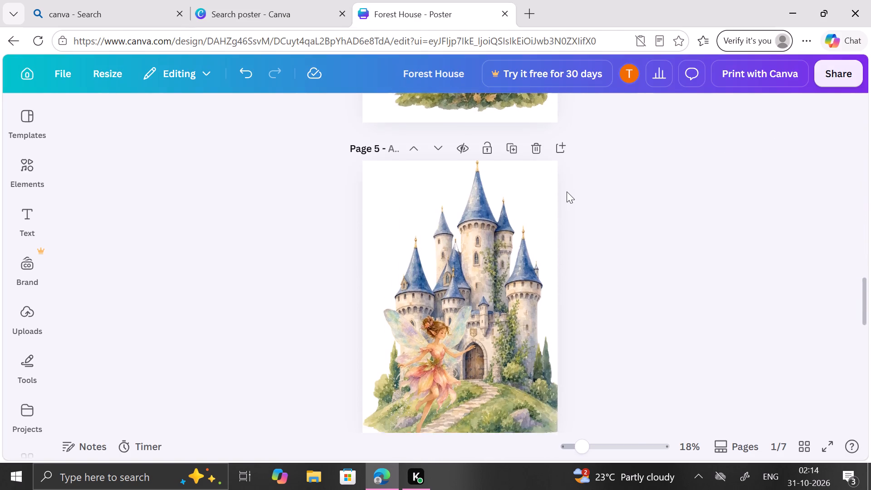
scroll(567, 191, up, 8)
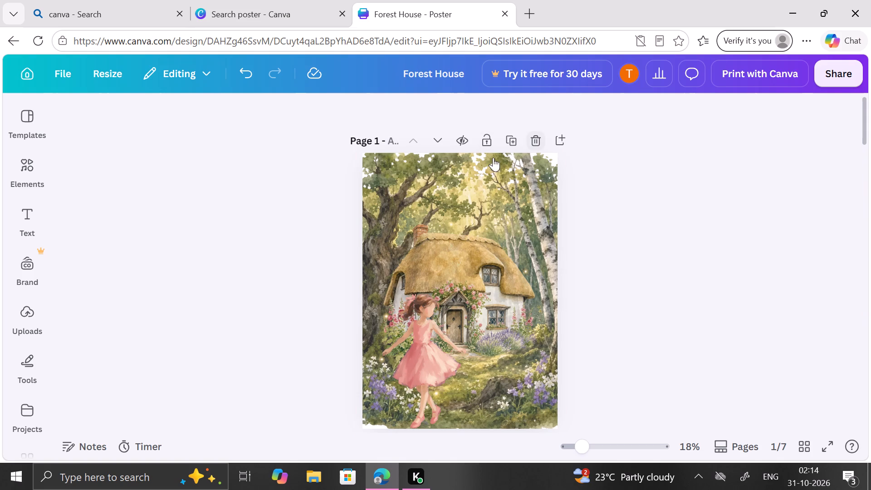
click(556, 135)
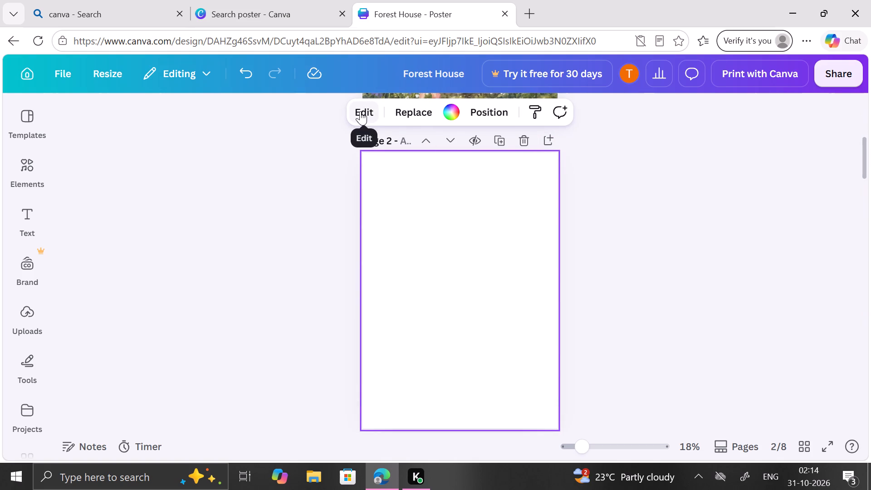
click(360, 111)
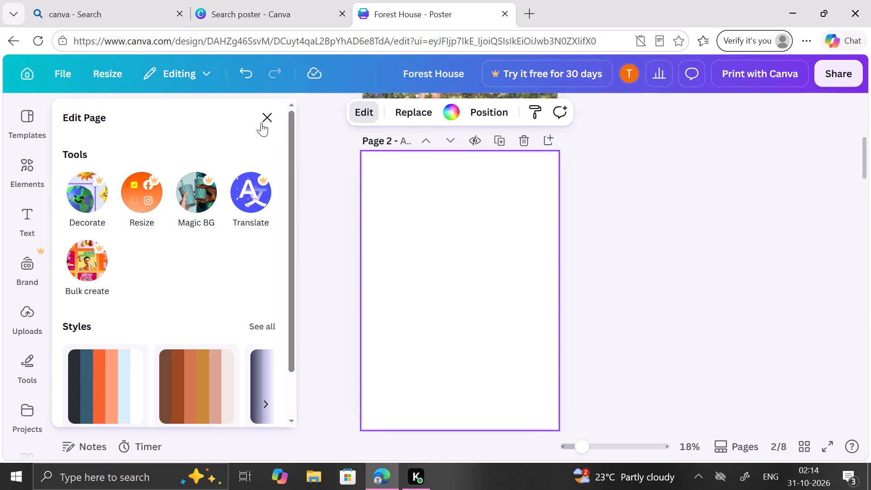
click(265, 112)
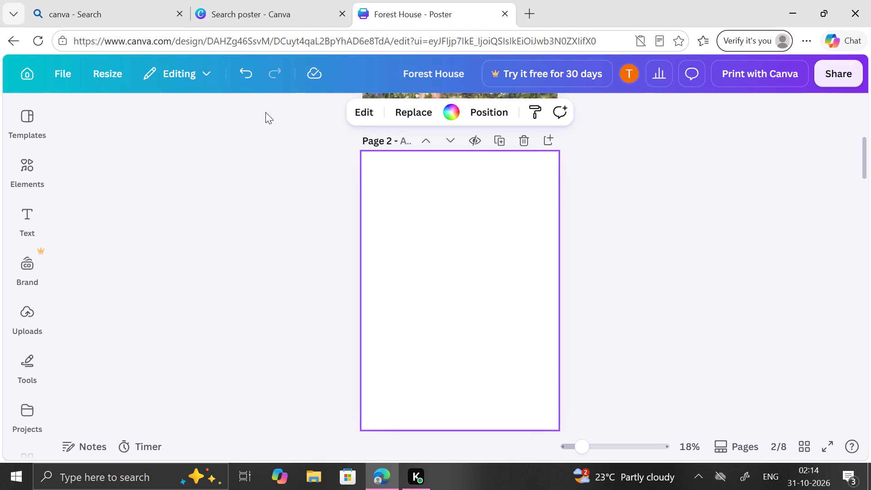
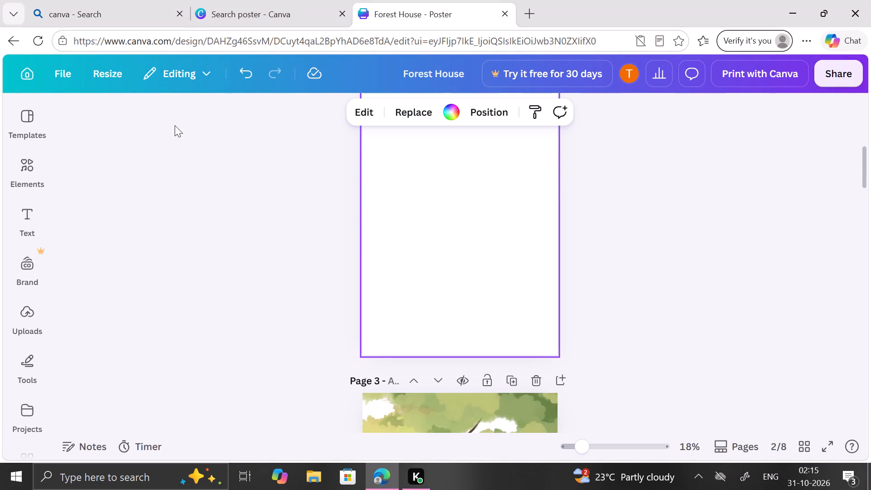
Look through the pages of the Forest House design, from the blank second page to the final fairy page.
scroll(175, 125, down, 3)
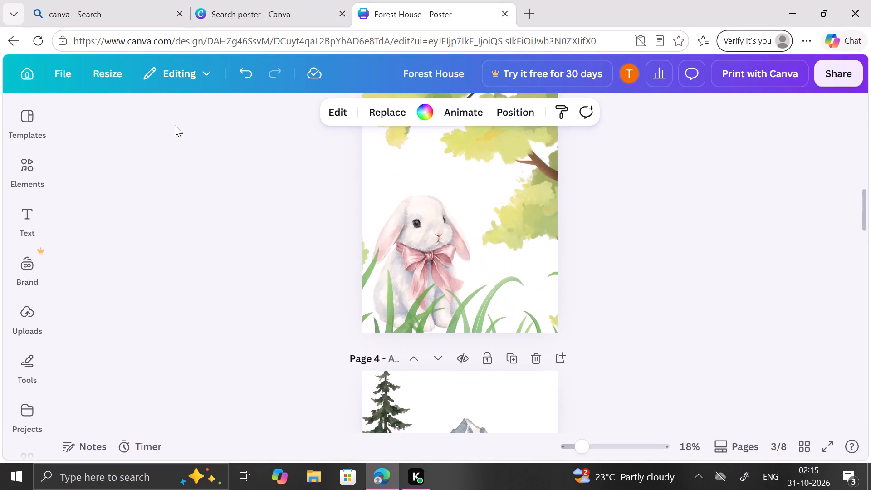
scroll(175, 125, down, 9)
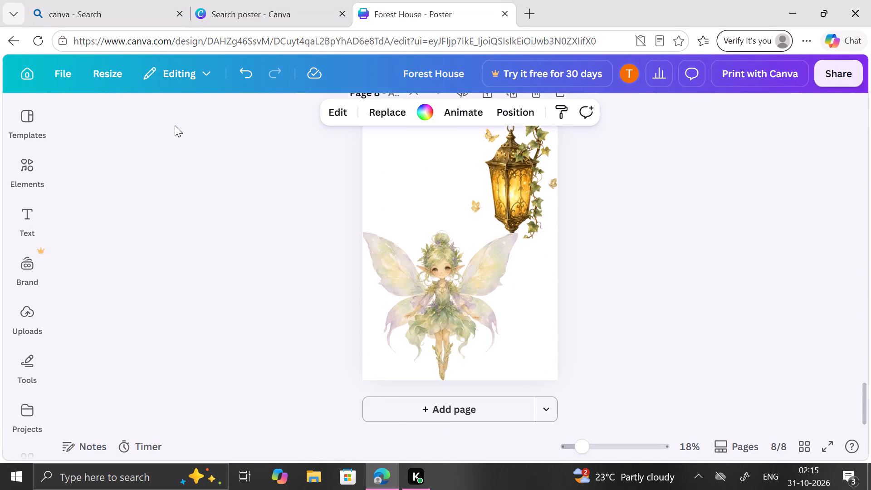
scroll(175, 125, up, 18)
scroll(175, 125, down, 3)
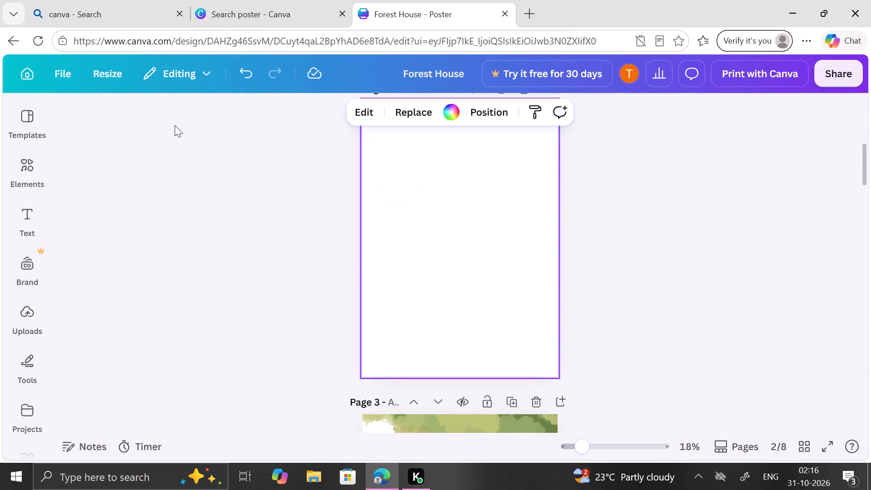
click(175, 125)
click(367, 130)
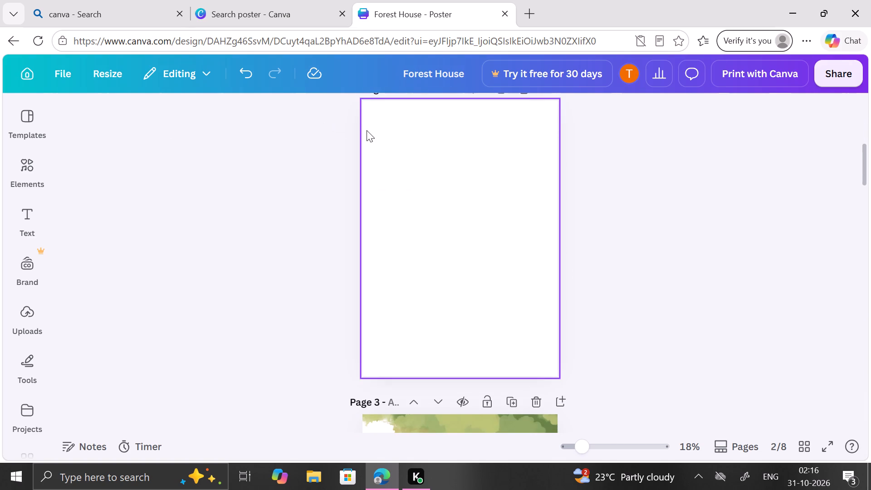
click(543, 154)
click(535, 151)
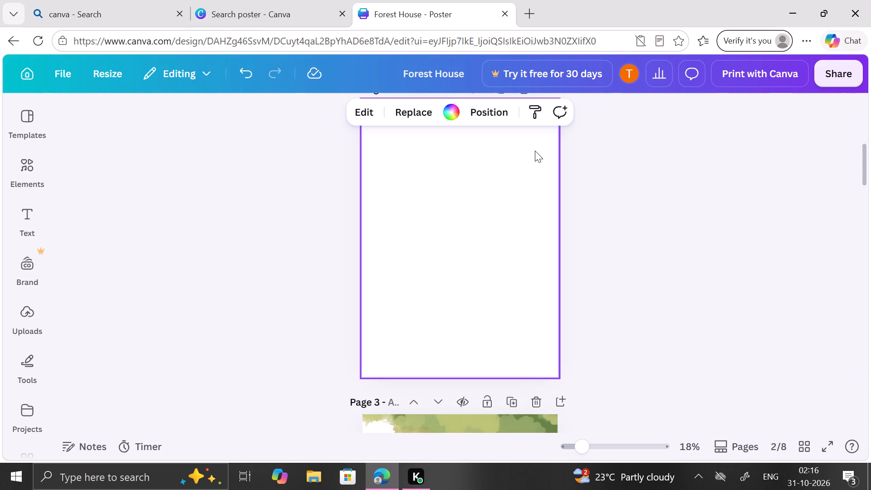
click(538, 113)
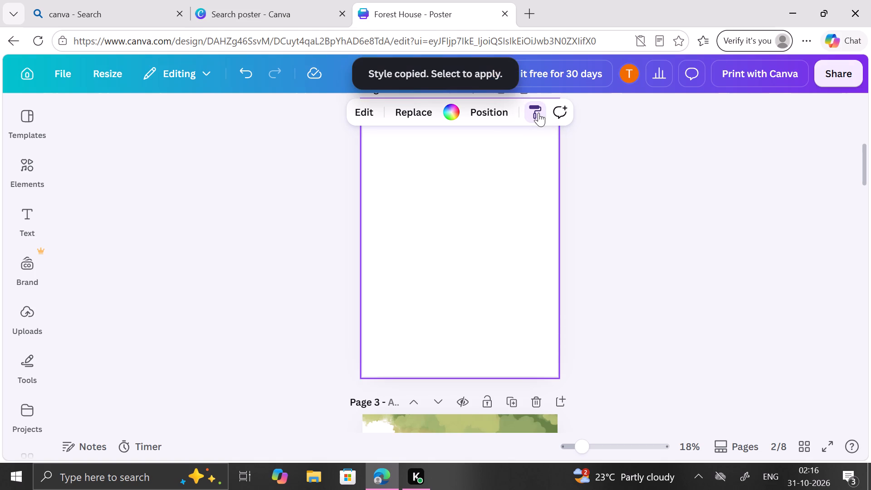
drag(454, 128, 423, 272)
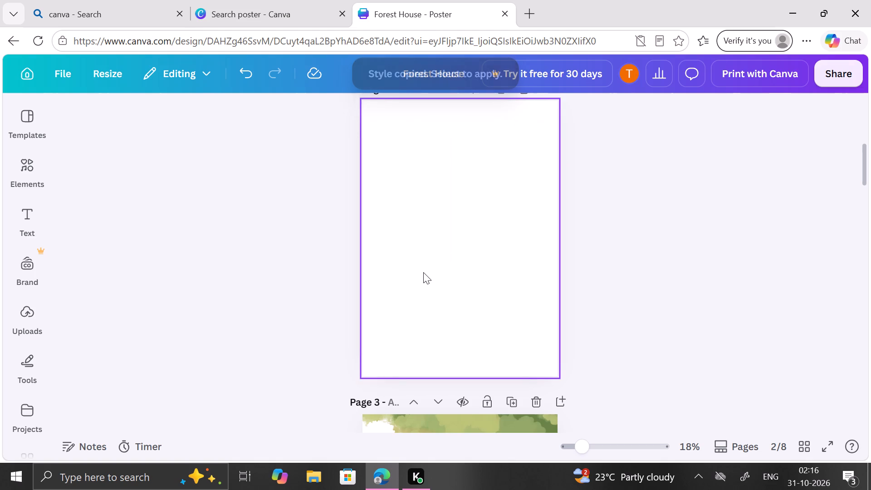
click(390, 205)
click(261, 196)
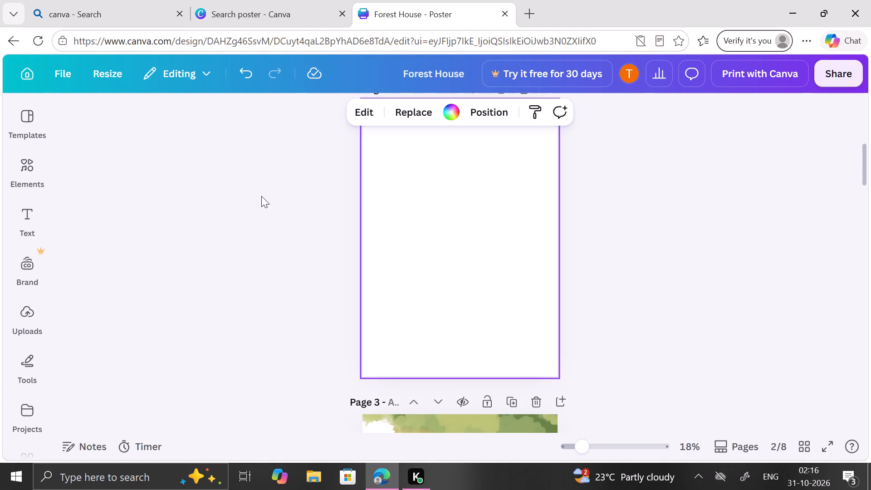
Add the star-tipped magic wand graphic with a lilac ribbon from the fairy graphics to the blank second page.
click(28, 186)
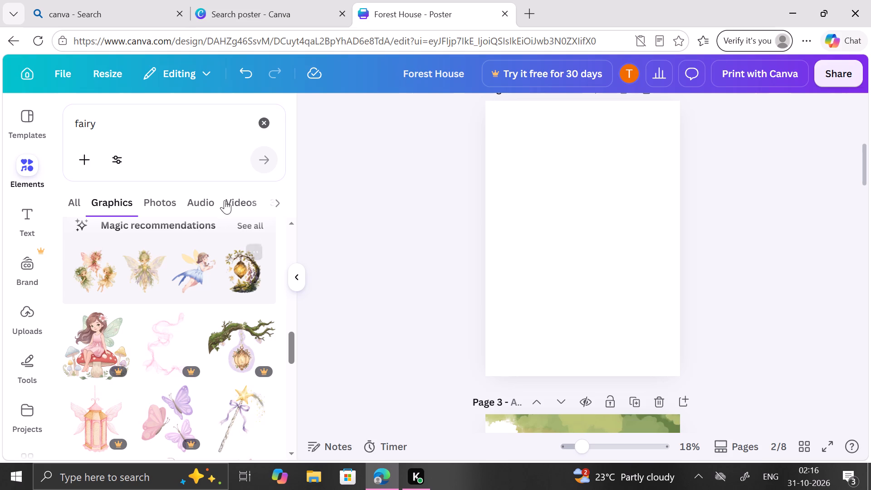
scroll(201, 281, down, 2)
scroll(201, 281, up, 2)
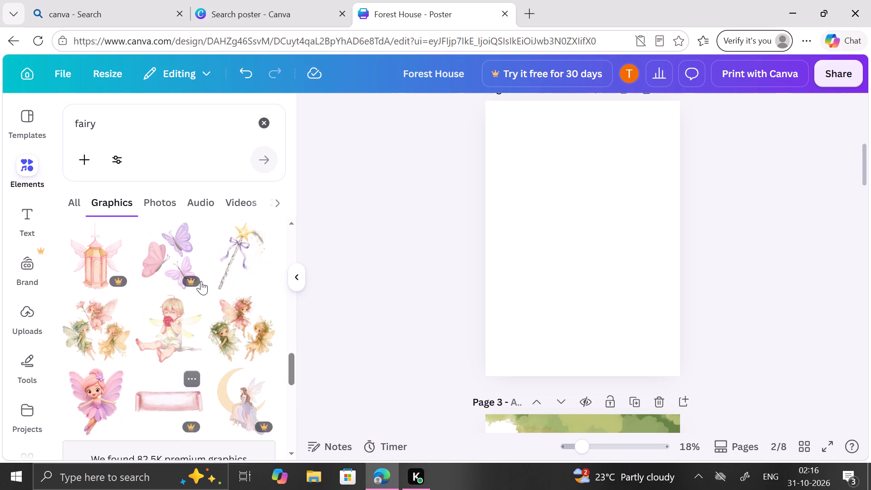
scroll(201, 281, down, 3)
scroll(201, 281, up, 1)
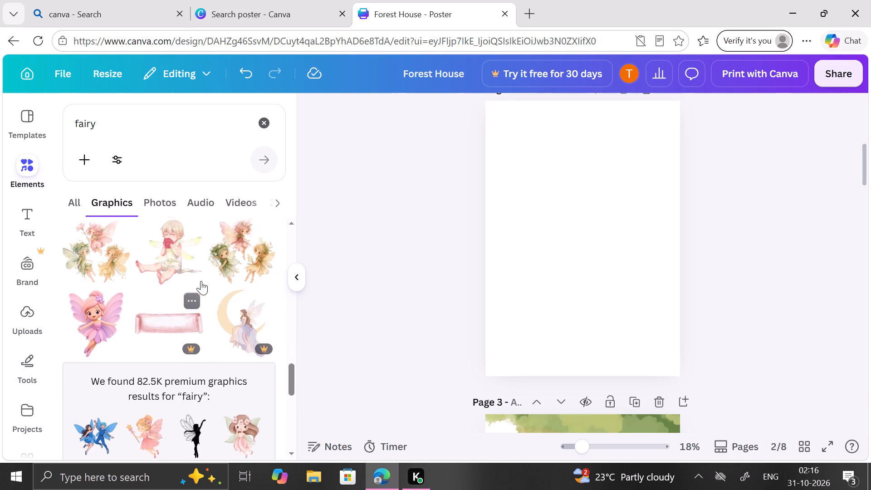
scroll(201, 281, up, 2)
click(250, 308)
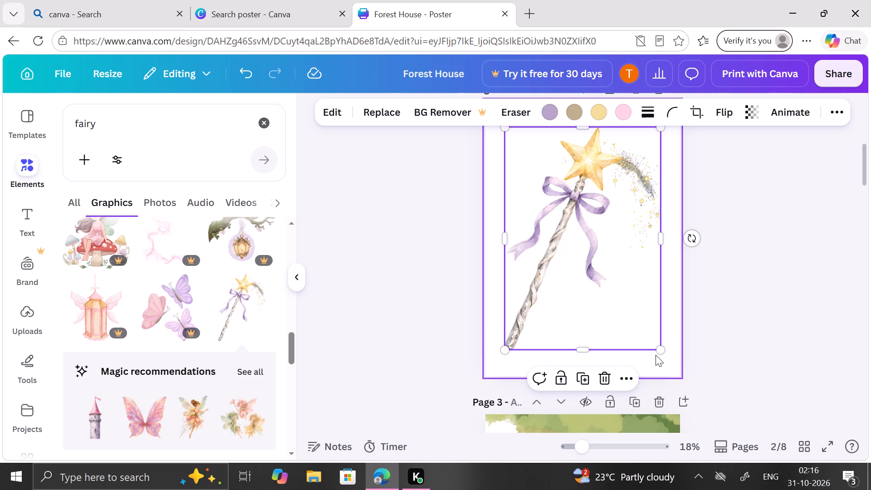
Shrink the wand graphic and place it in the page's lower-right corner, slightly overlapping the right edge.
drag(656, 348, 612, 313)
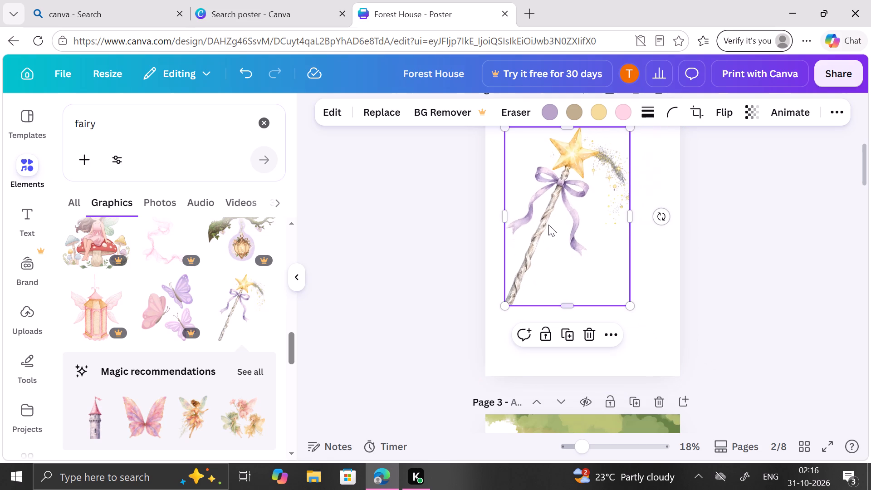
drag(581, 256, 623, 304)
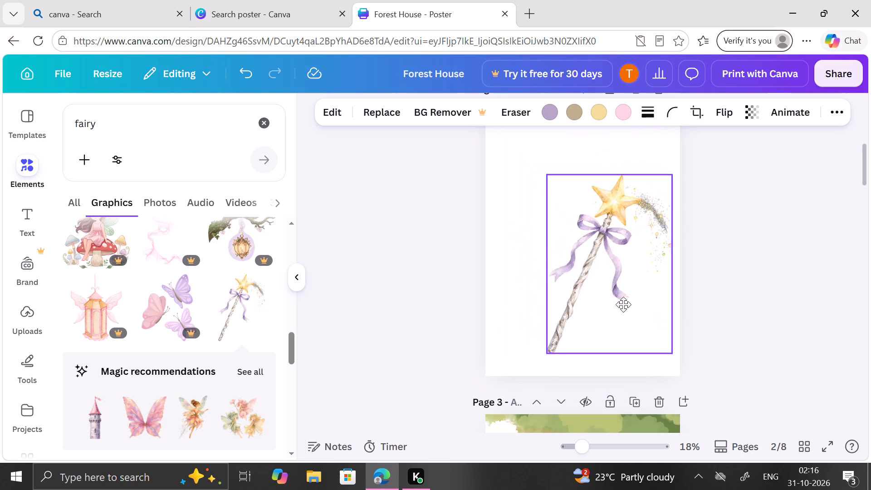
drag(623, 304, 642, 325)
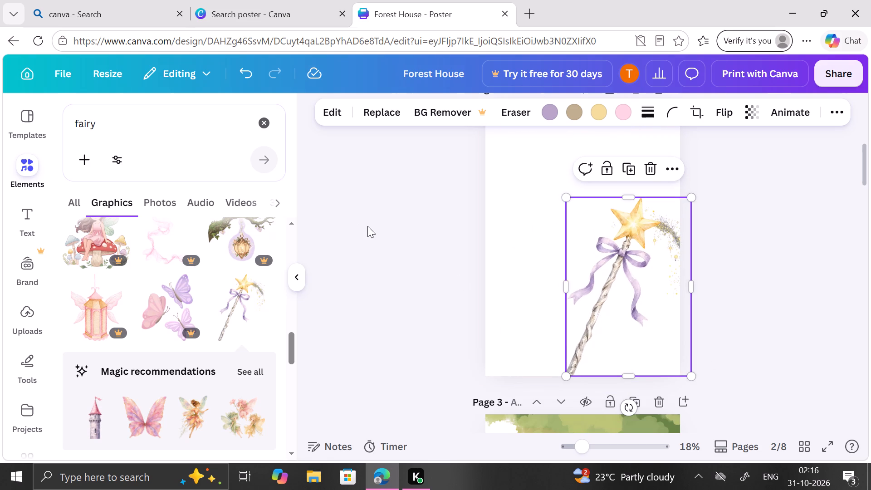
click(367, 226)
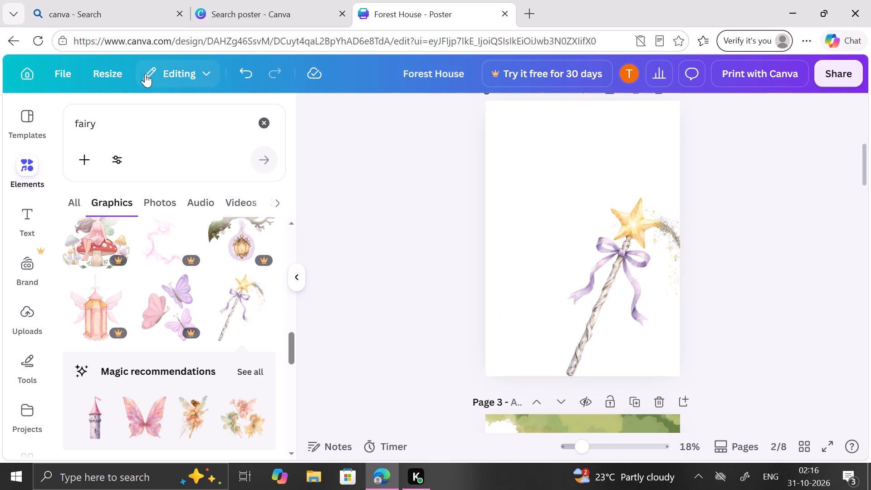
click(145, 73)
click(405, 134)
Open the text options for the wand page.
click(26, 211)
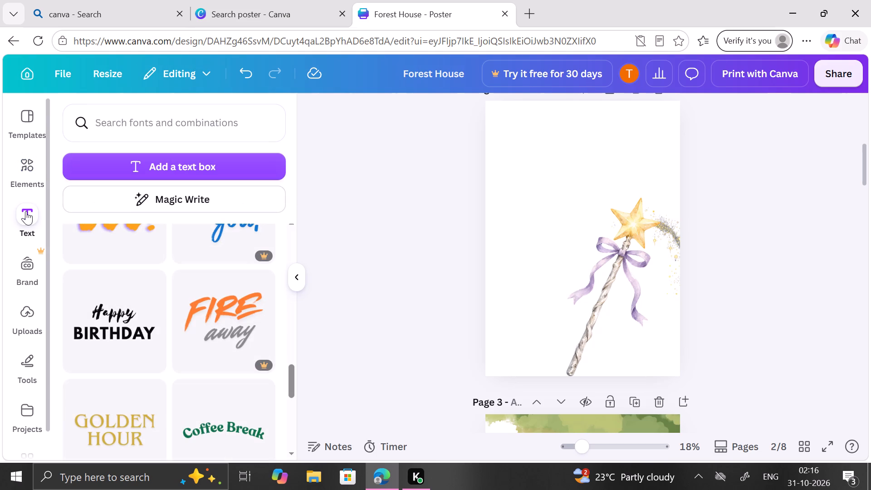
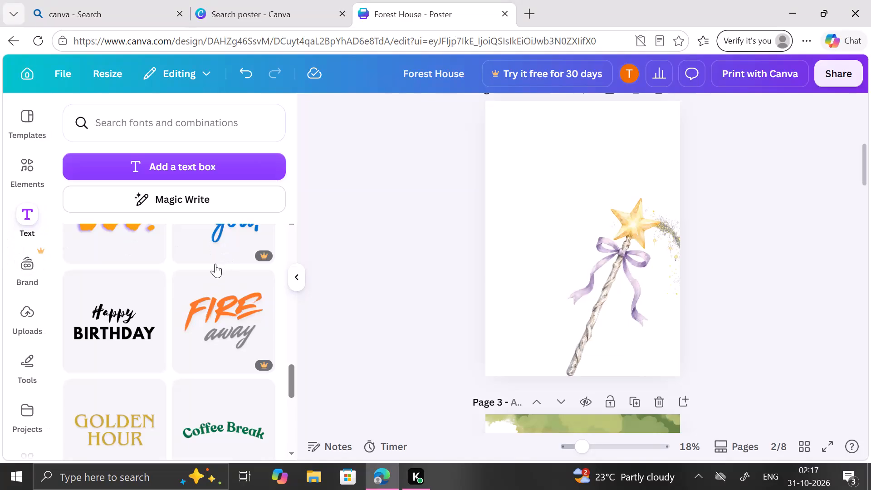
Add the black "Happy BIRTHDAY" font combination to the wand page.
scroll(215, 264, up, 4)
scroll(215, 264, down, 4)
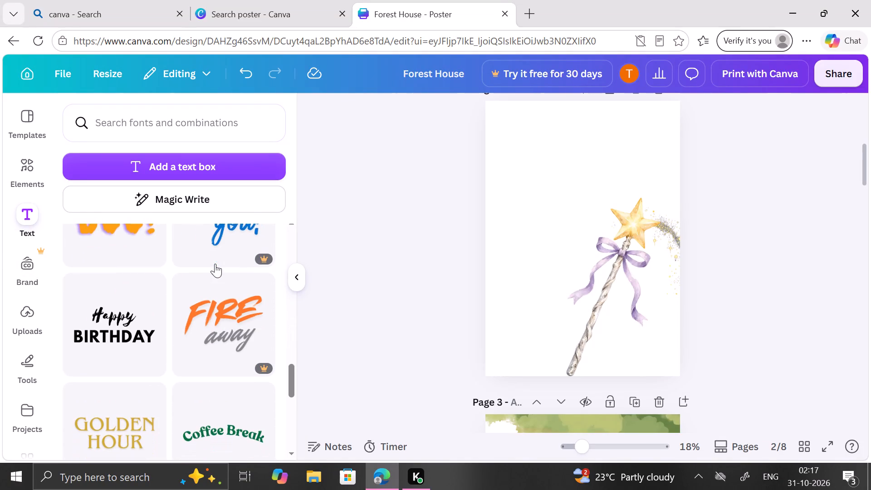
click(122, 315)
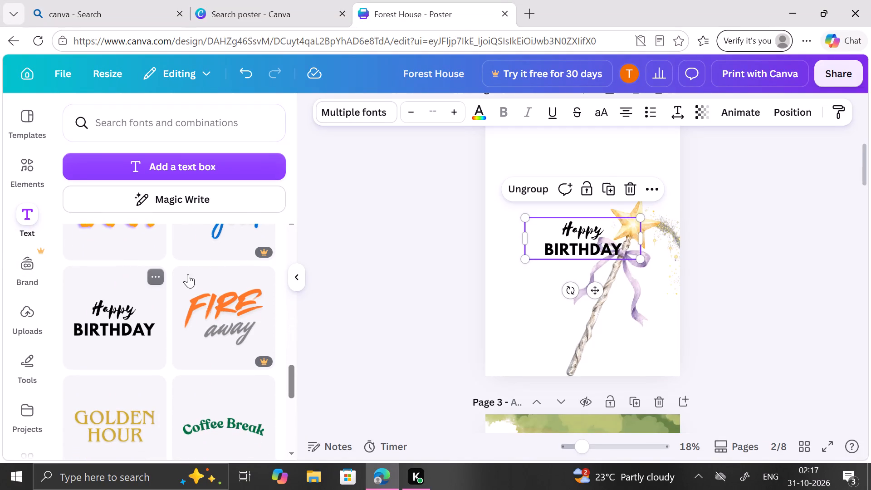
Delete the "BIRTHDAY" line from the added text group, keeping the script "Happy" line.
click(554, 243)
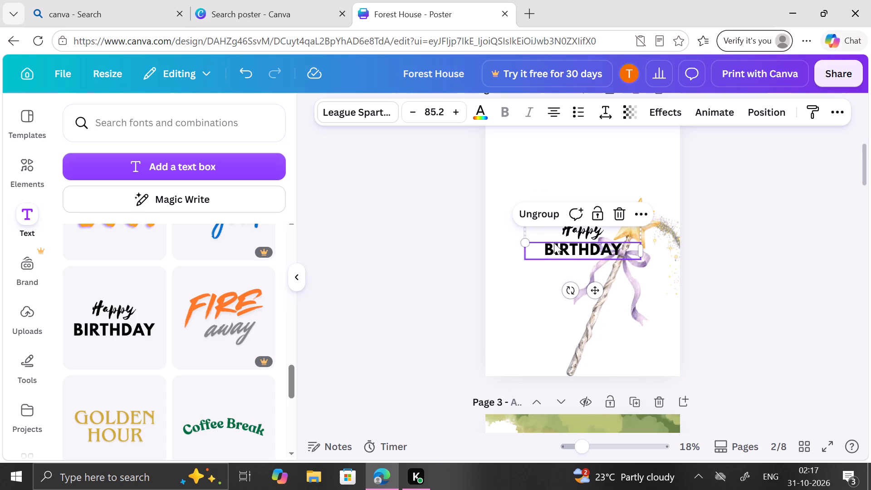
click(625, 210)
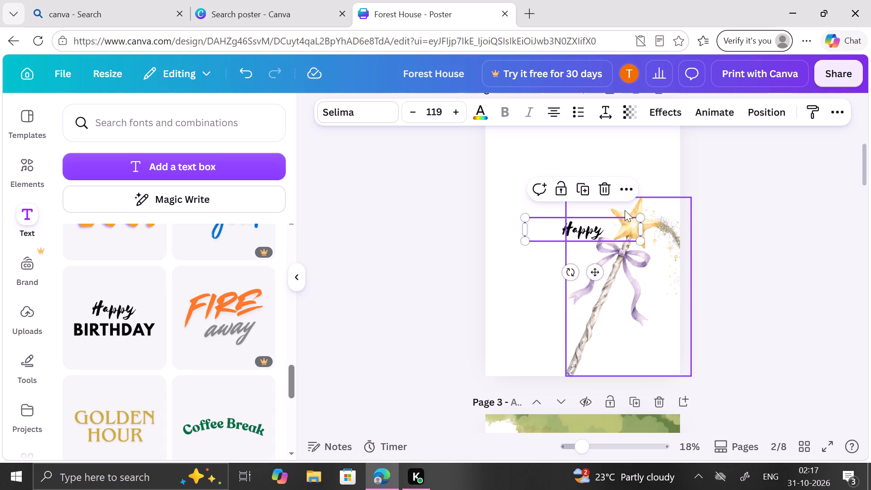
Replace the word "Happy" with "Fairy Book", followed by a line break.
click(606, 220)
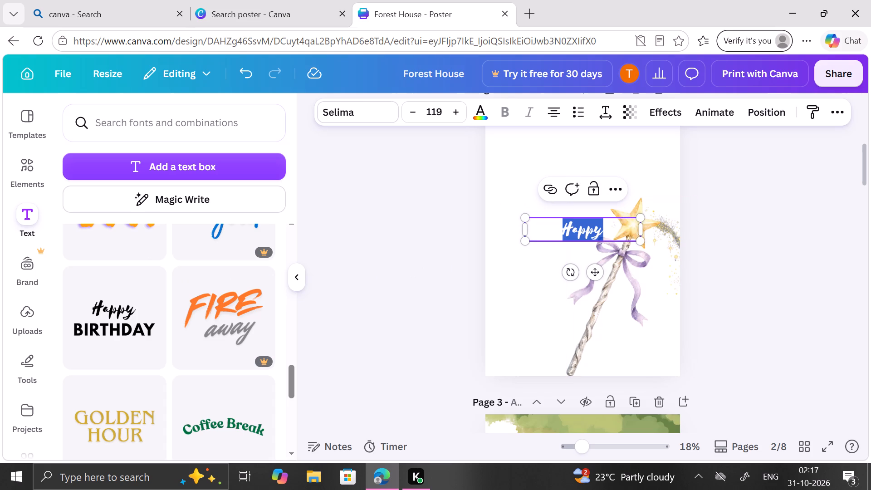
key(BackSpace)
key(f)
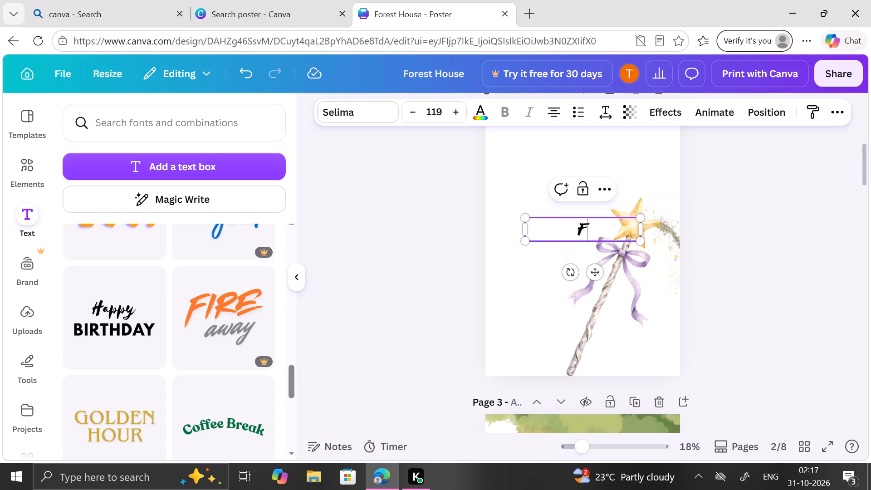
key(a)
text(iry)
key(space)
key(b)
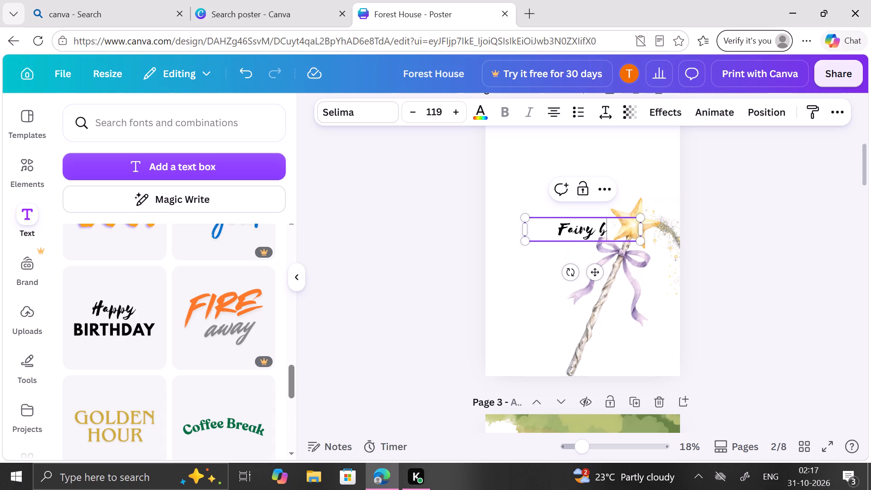
key(backslash)
key(BackSpace)
key(BackSpace)
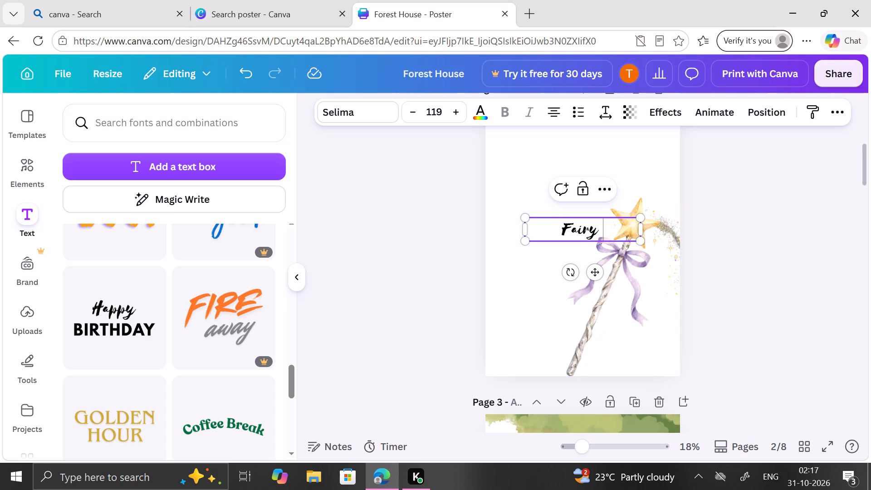
key(b)
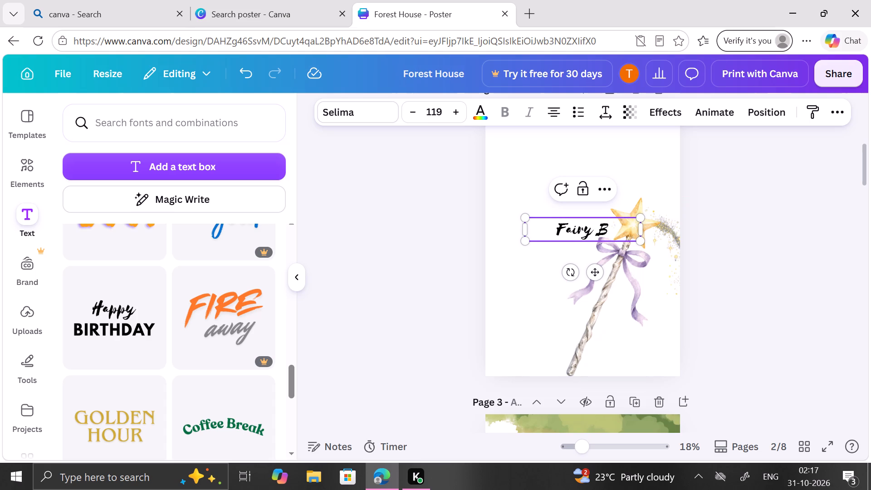
text(ook)
key(space)
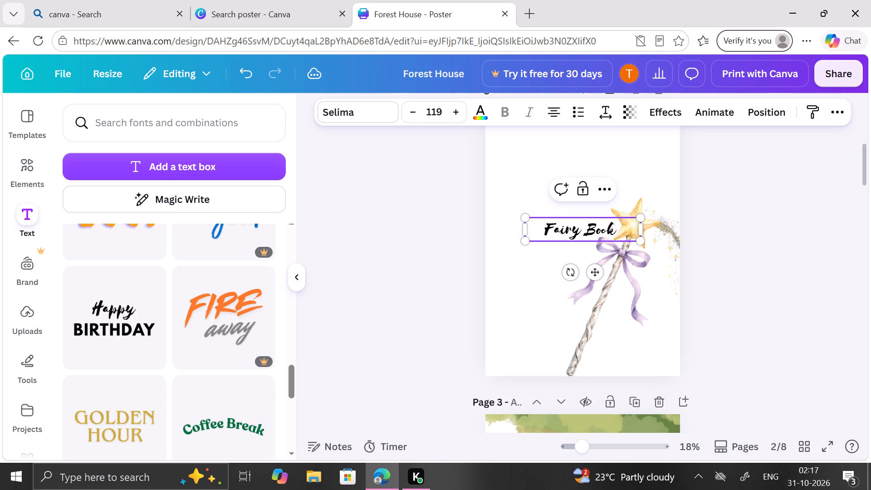
key(Return)
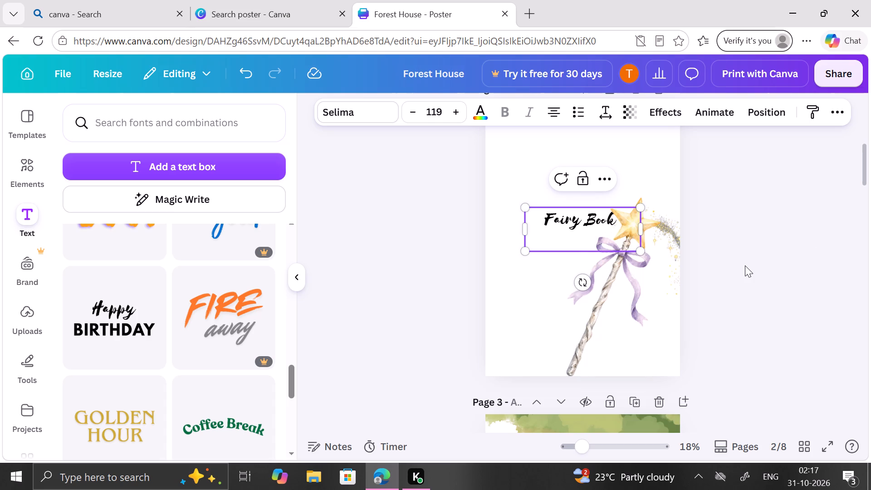
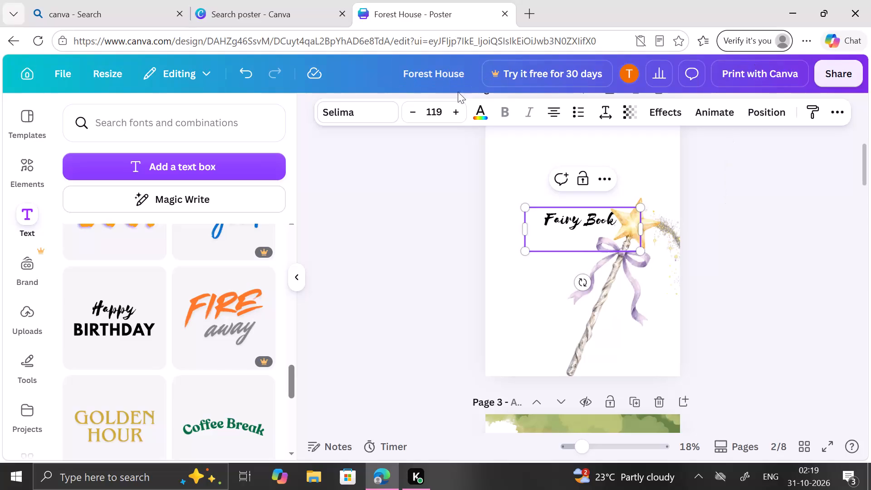
Increase the font size at the end of the "Fairy Book" text box to 155.
triple_click(453, 114)
triple_click(453, 114)
triple_click(453, 114)
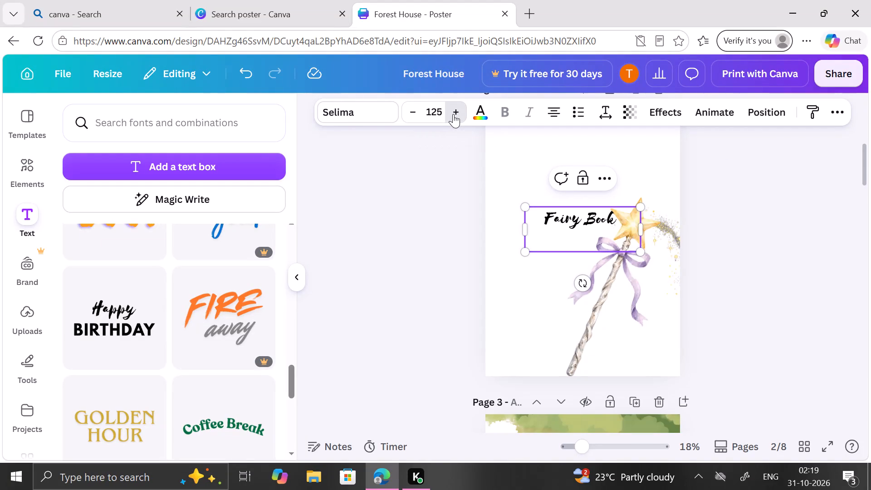
triple_click(453, 114)
triple_click(453, 114)
triple_click(453, 114)
triple_click(453, 114)
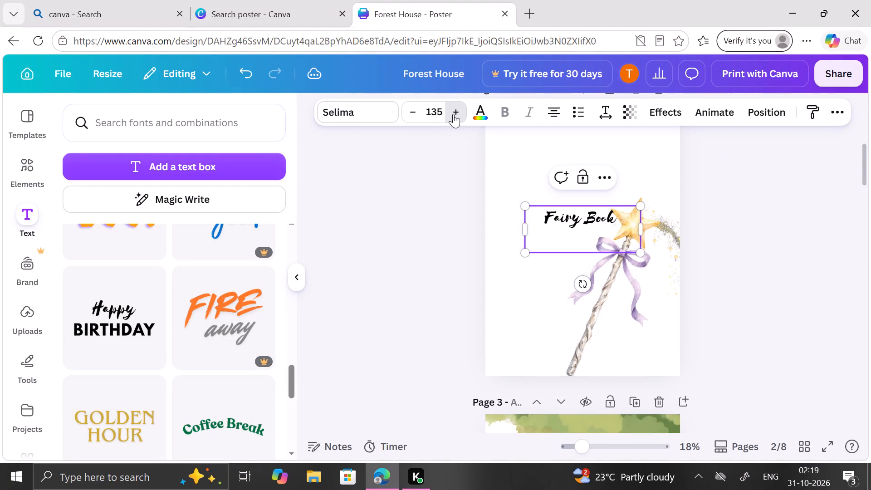
triple_click(453, 114)
triple_click(453, 114)
triple_click(453, 114)
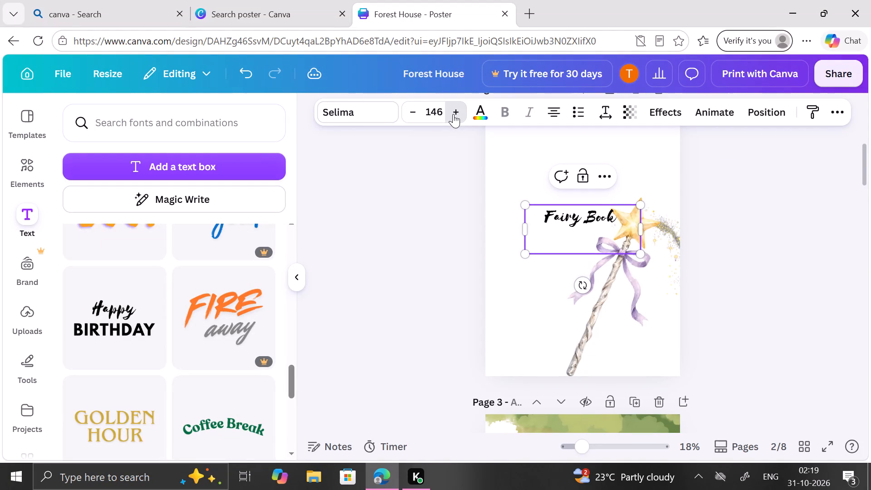
triple_click(453, 114)
triple_click(453, 114)
drag(453, 114, 591, 256)
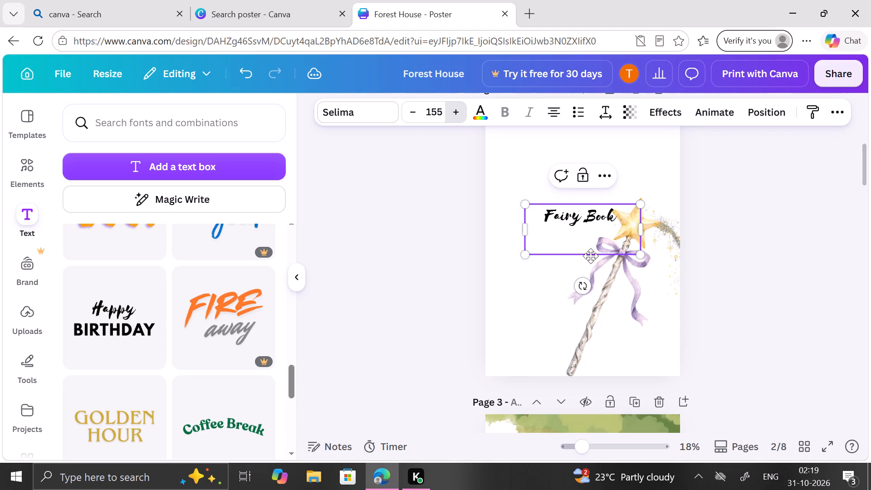
Scale up the "Fairy Book" text box until the script title spans most of the page width.
drag(591, 256, 619, 240)
drag(619, 240, 578, 201)
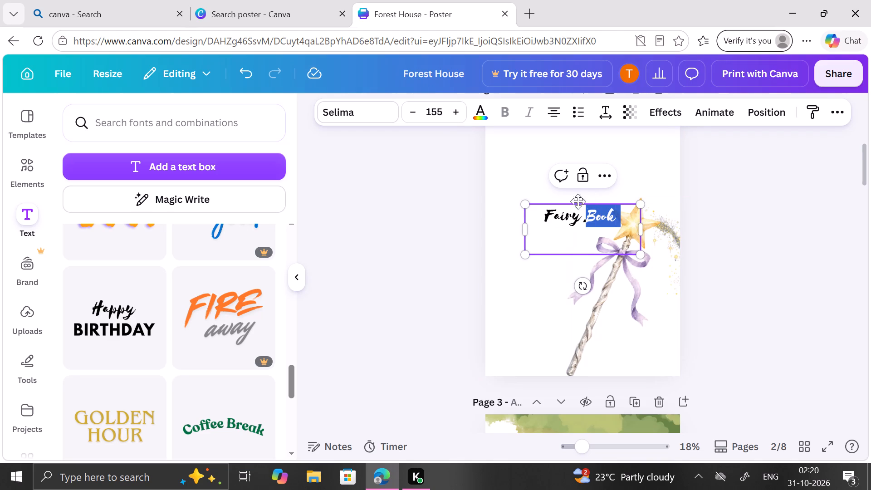
drag(578, 201, 552, 200)
drag(639, 204, 650, 192)
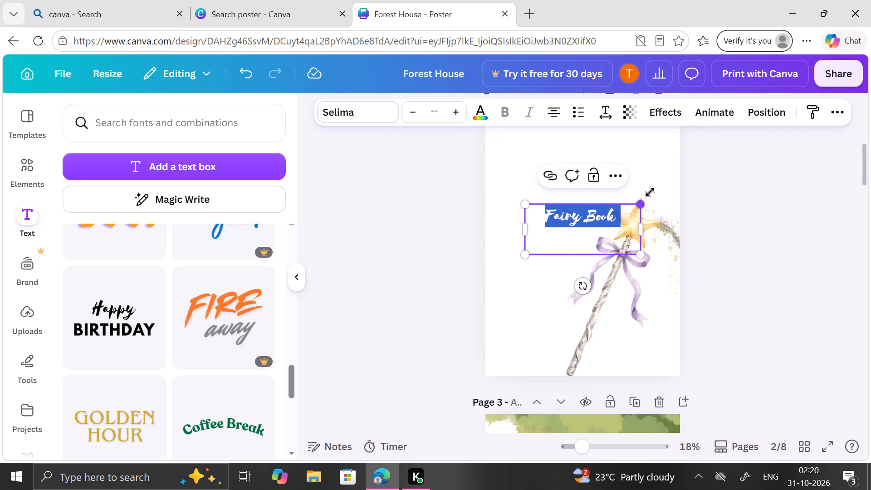
drag(650, 192, 672, 175)
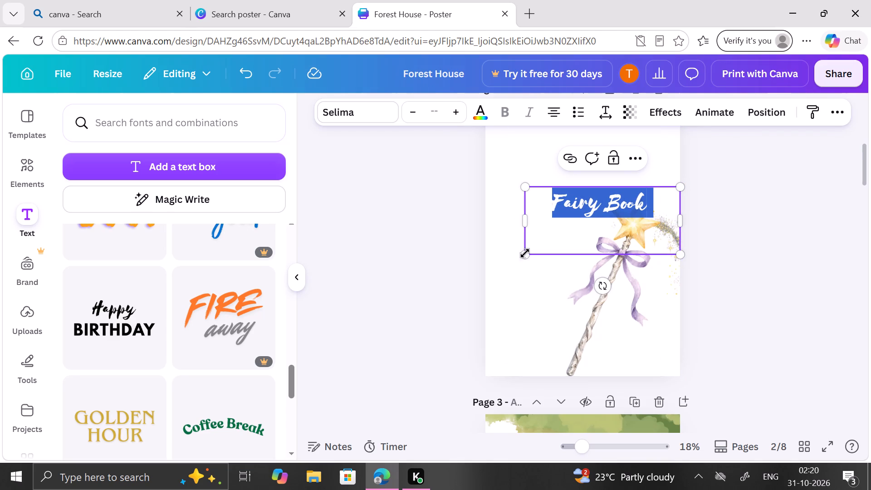
drag(522, 255, 460, 322)
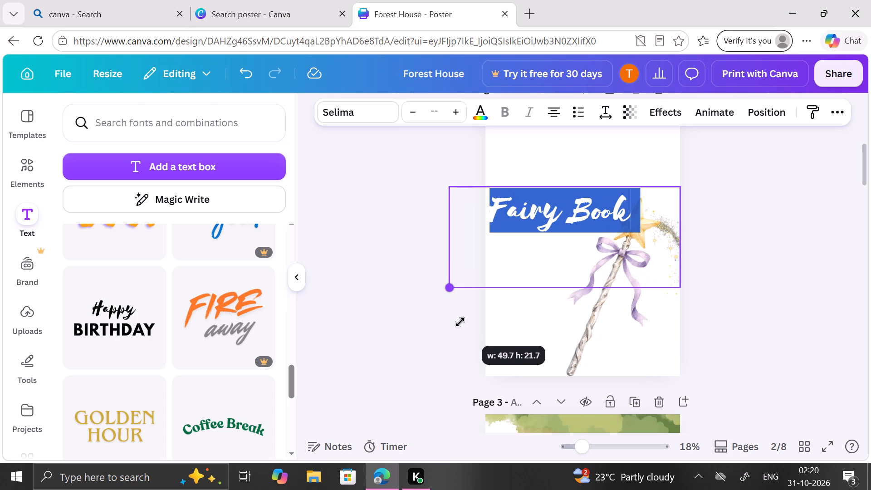
drag(460, 322, 475, 312)
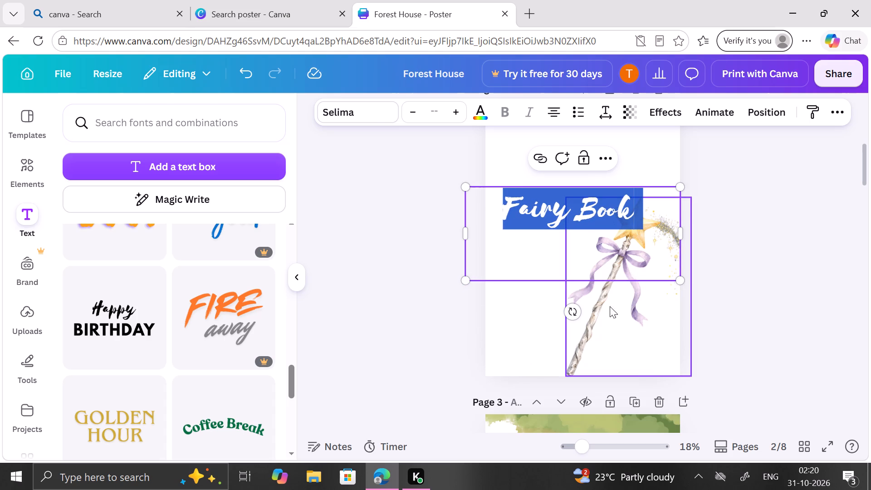
Move the enlarged "Fairy Book" title up so it sits just above the wand's star.
click(644, 305)
click(551, 222)
drag(551, 222, 556, 194)
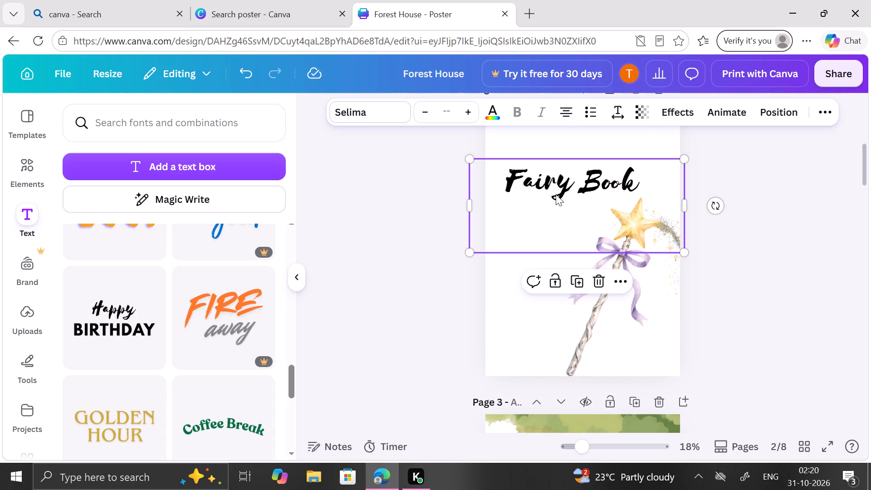
click(678, 298)
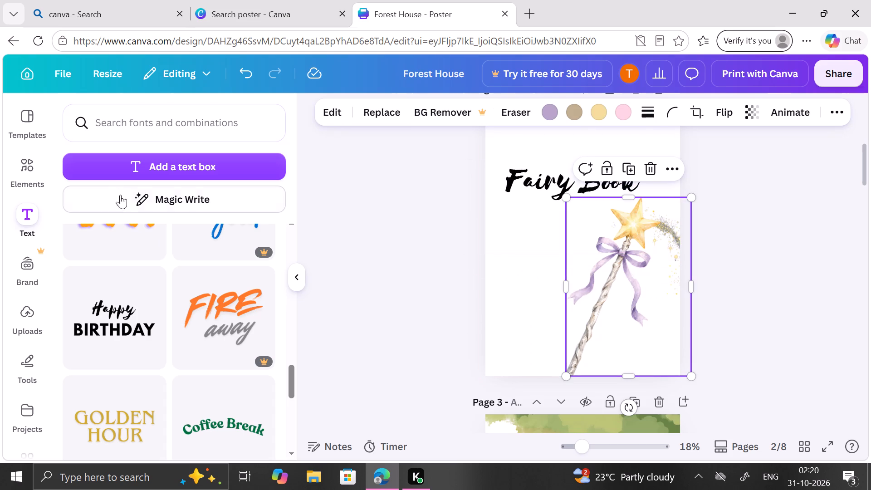
Search the graphics for "stars" and add the scattered pastel stars graphic to the wand page.
click(169, 118)
click(37, 157)
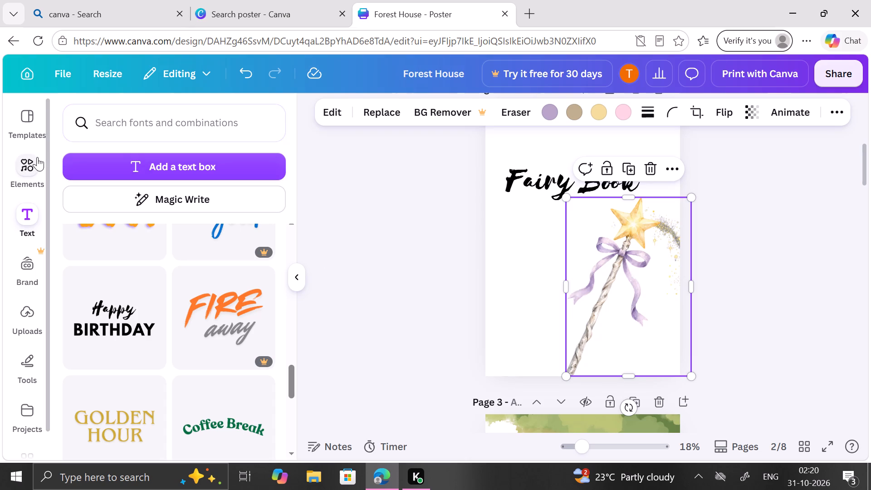
click(146, 127)
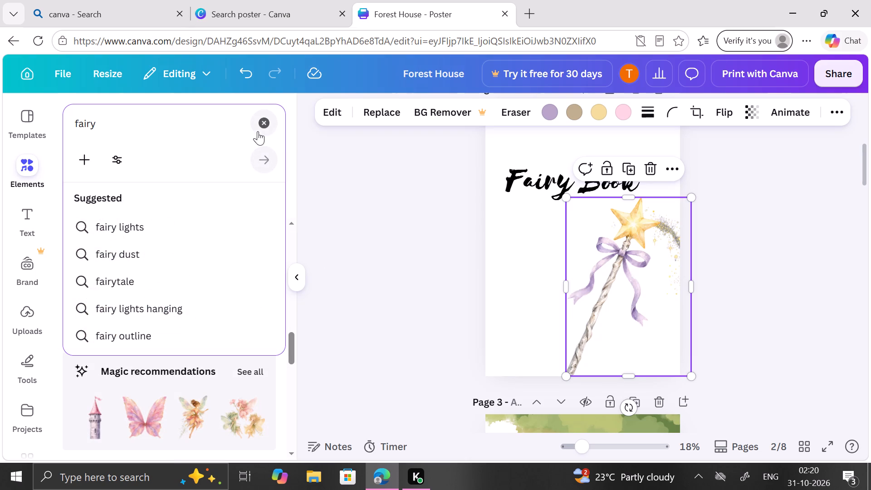
click(265, 120)
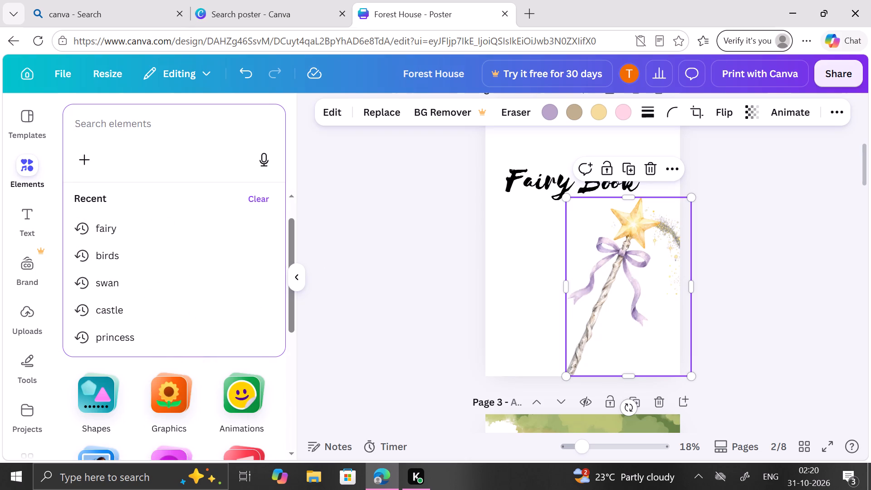
text(sa)
key(BackSpace)
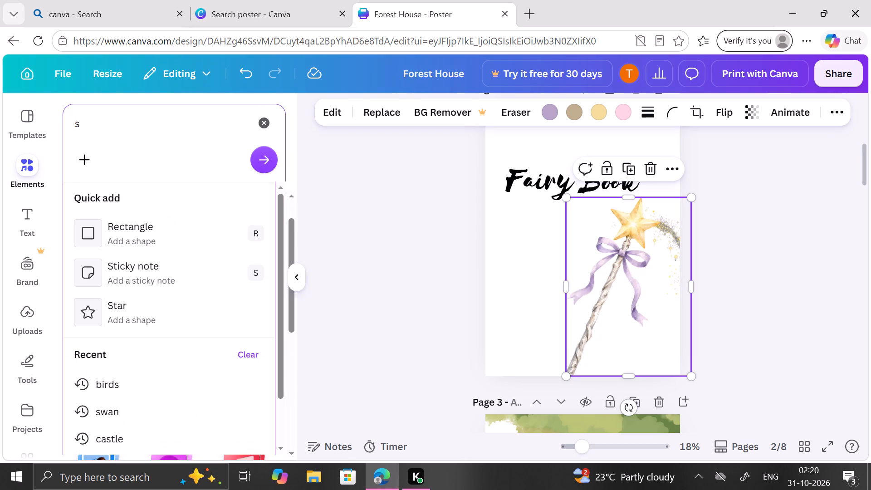
text(tars)
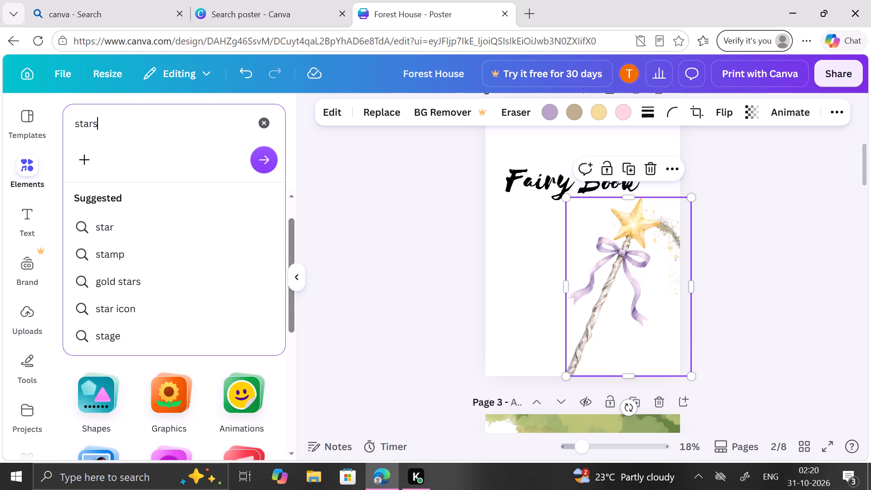
key(Return)
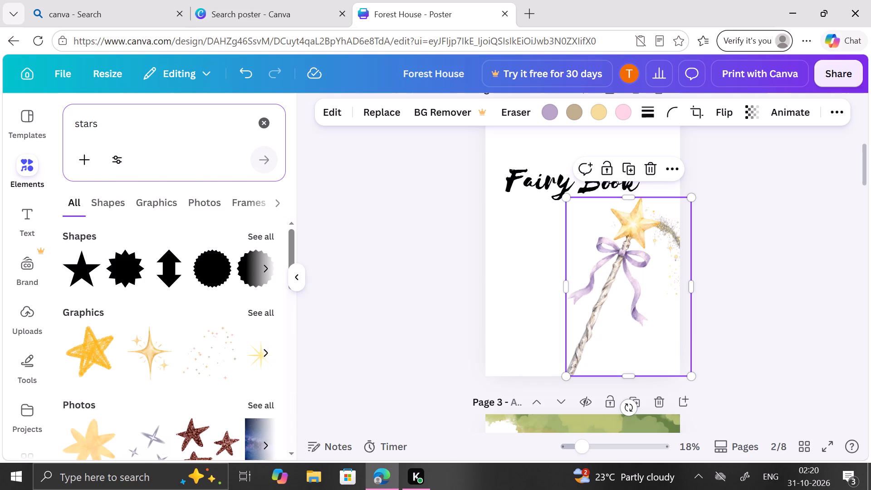
click(137, 142)
click(270, 321)
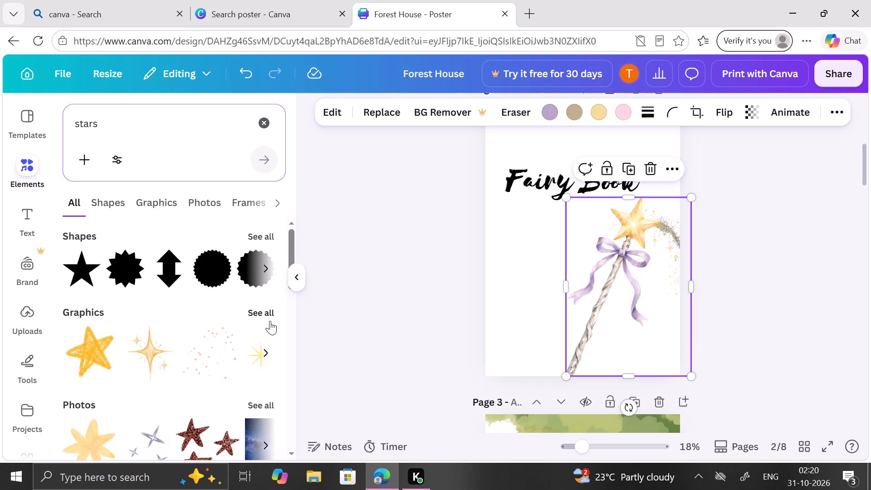
scroll(195, 314, down, 1)
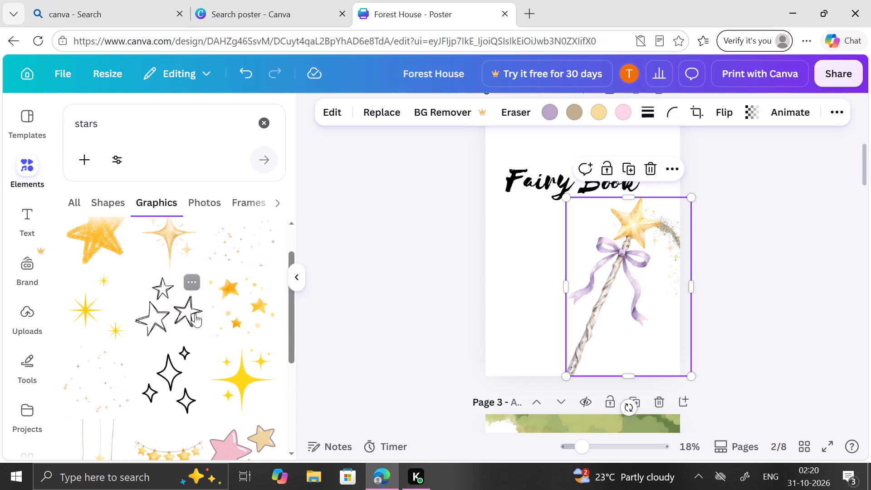
scroll(195, 314, down, 1)
click(257, 242)
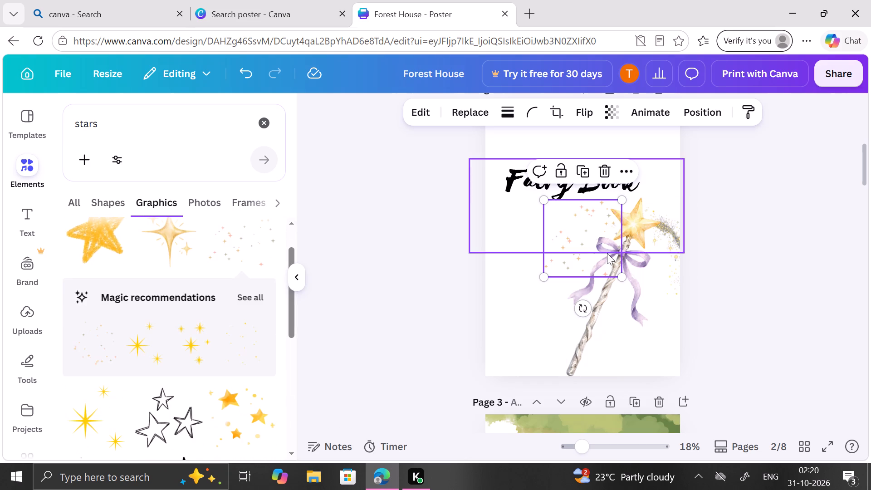
Enlarge and reposition the pastel stars graphic so it spreads across the page behind the title and wand.
drag(543, 200, 494, 90)
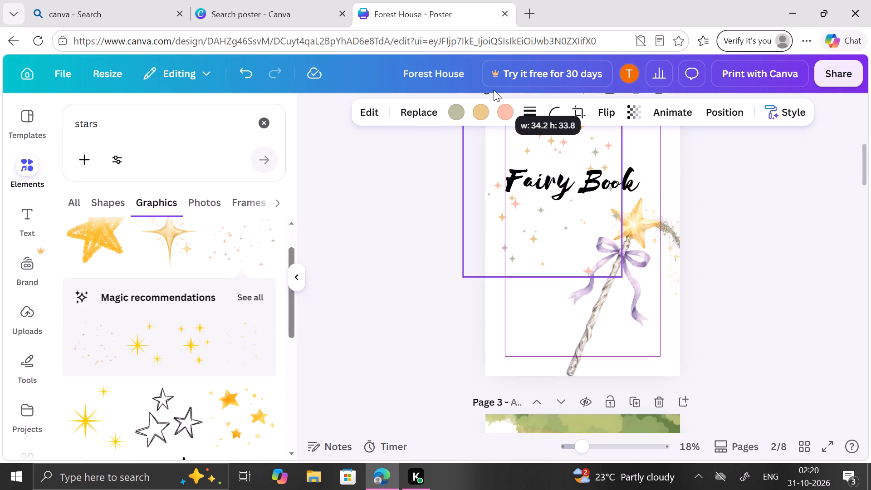
scroll(773, 250, up, 1)
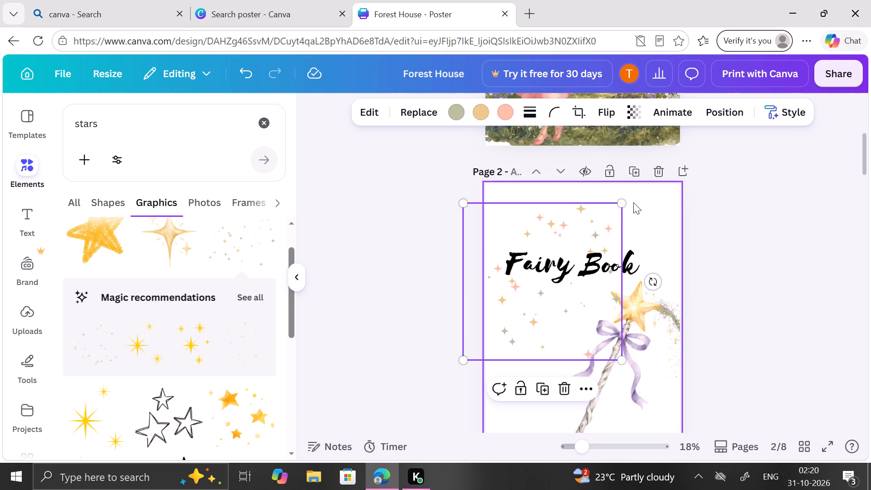
drag(459, 202, 467, 190)
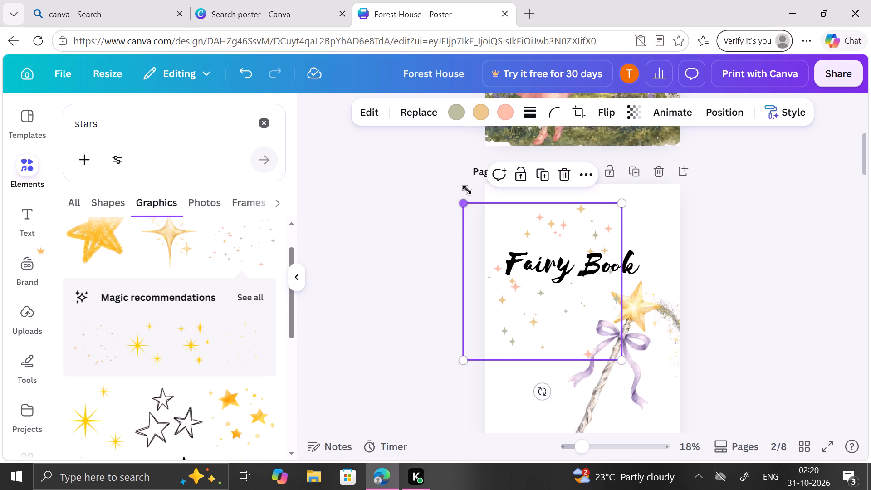
drag(467, 190, 464, 181)
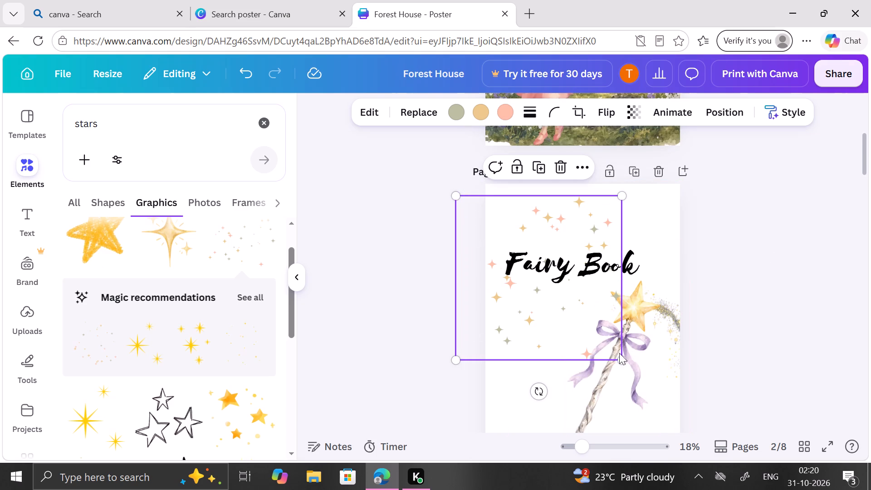
drag(619, 361, 690, 437)
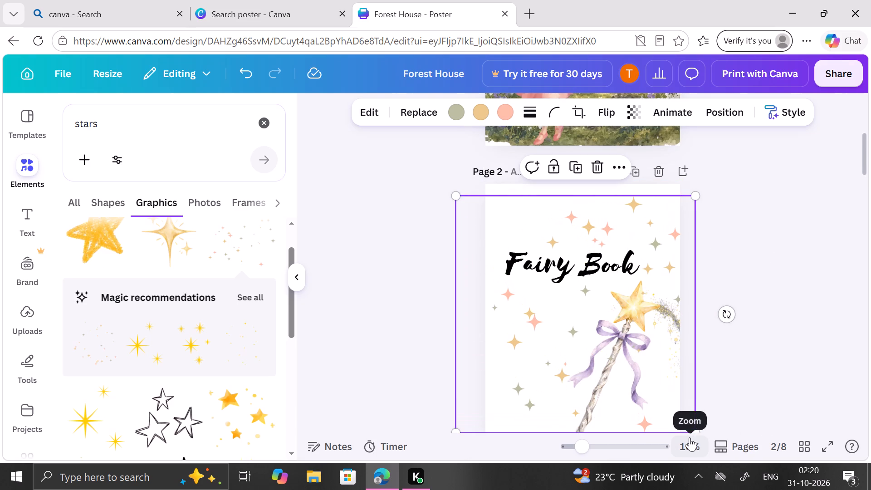
drag(694, 425, 674, 412)
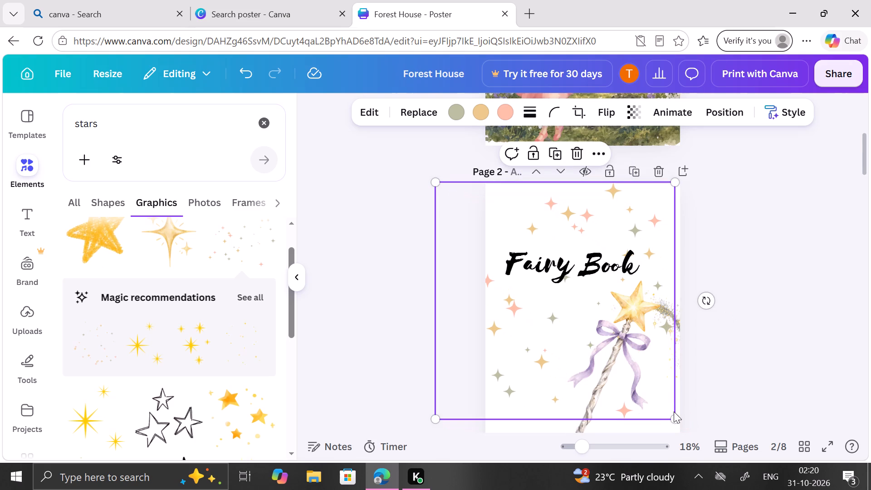
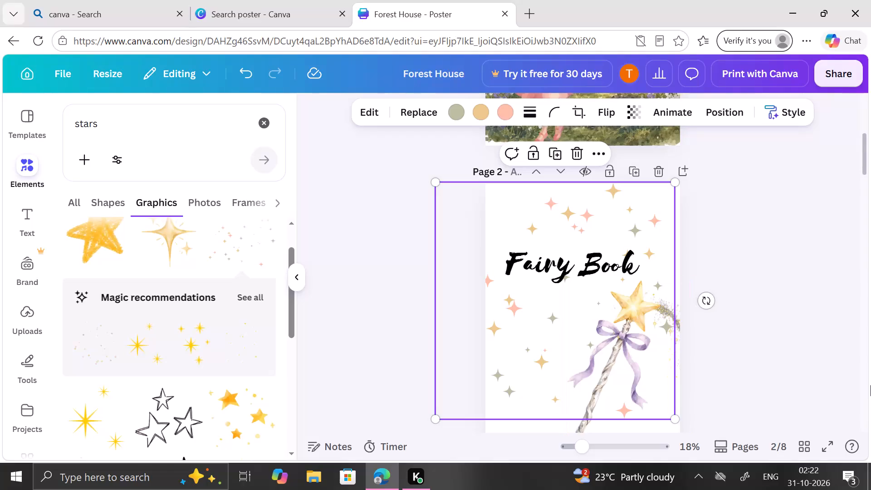
Animate the "Fairy Book" title, trying the Shift, Typewriter and Ascend text animations and settling on Shift.
double_click(372, 304)
click(597, 313)
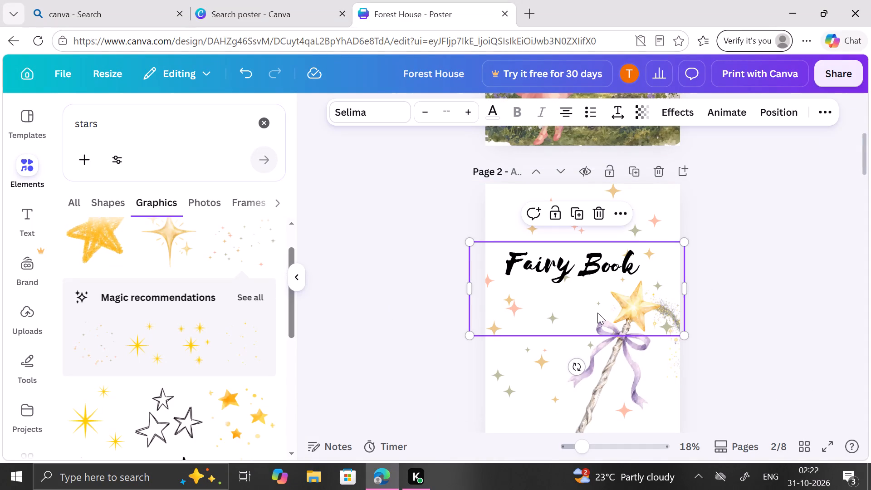
click(743, 116)
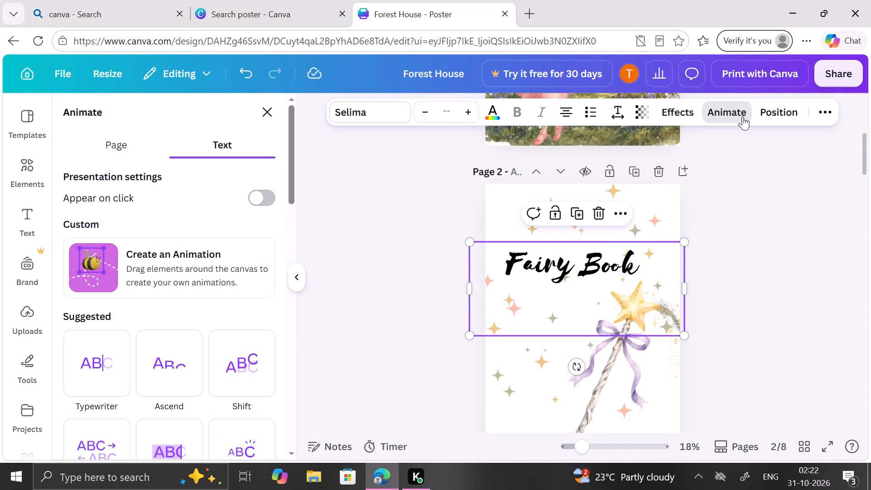
click(235, 373)
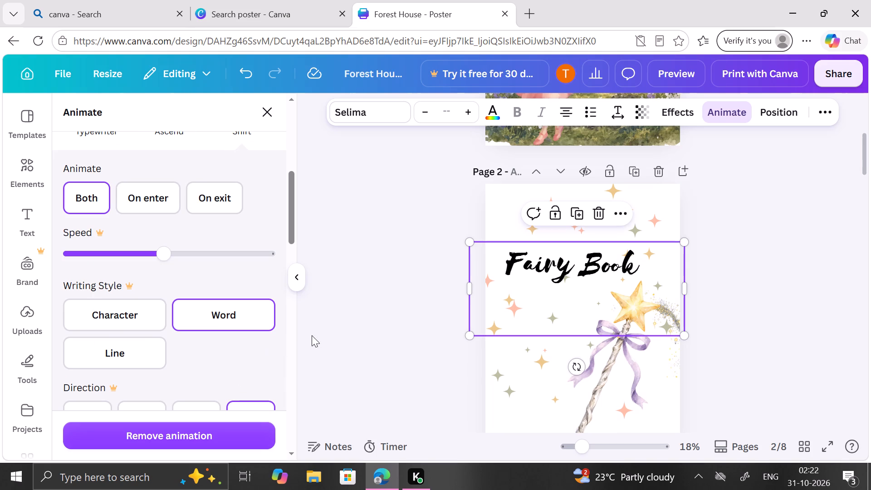
scroll(188, 357, up, 5)
scroll(188, 357, down, 1)
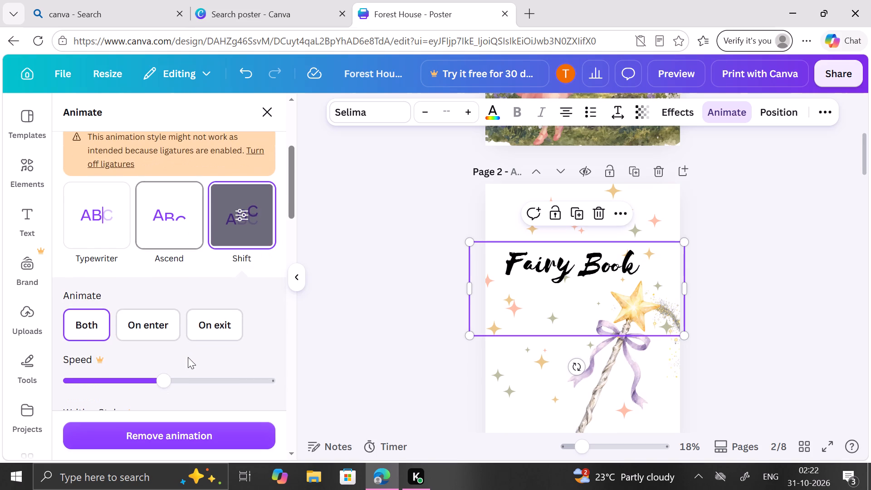
scroll(188, 357, down, 1)
click(116, 238)
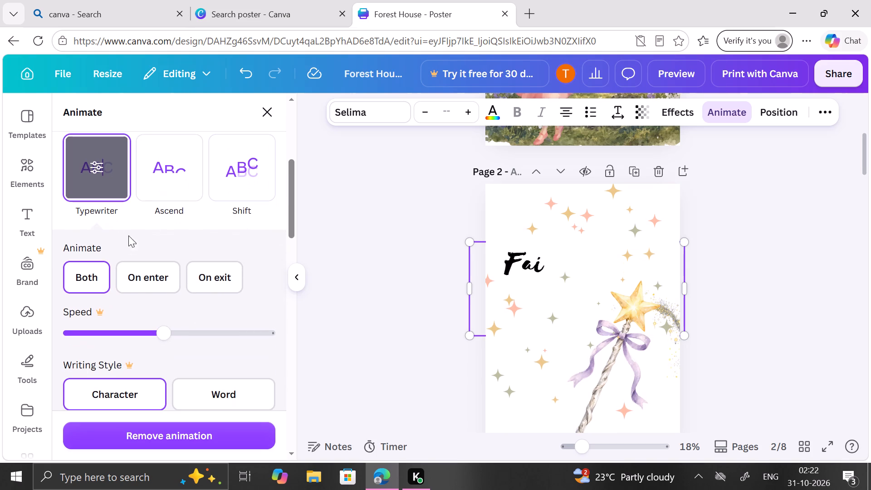
click(172, 195)
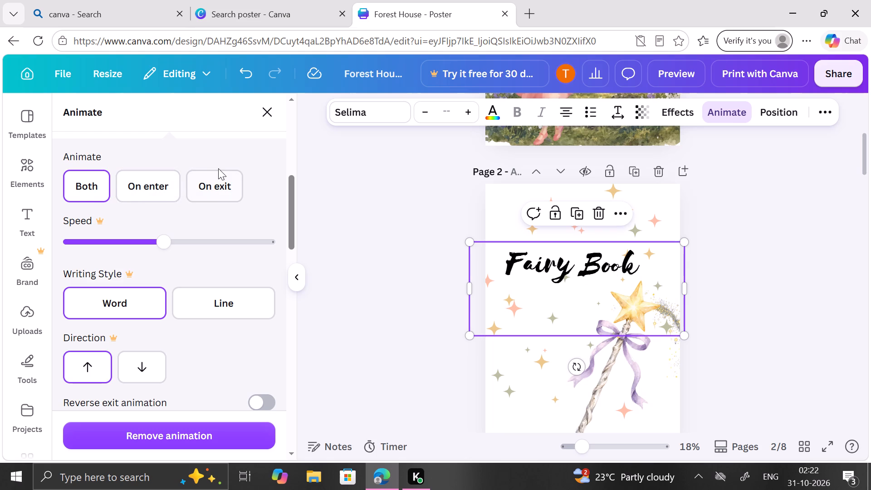
scroll(218, 168, up, 2)
click(218, 168)
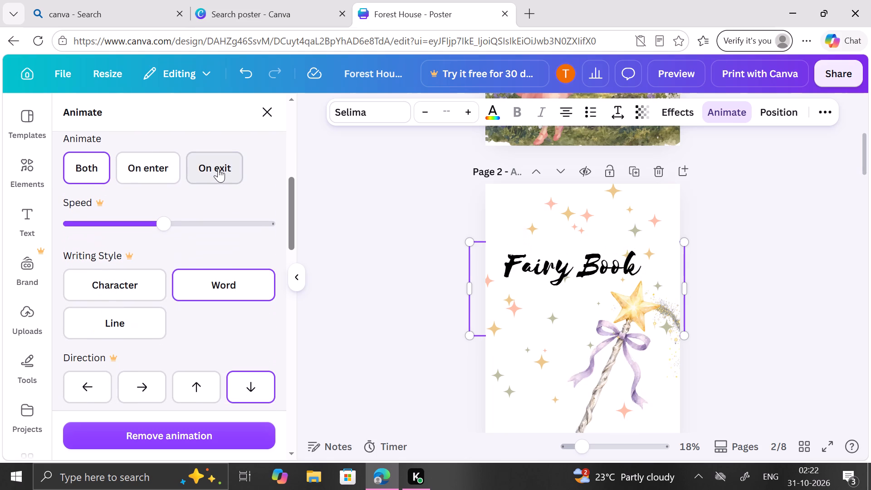
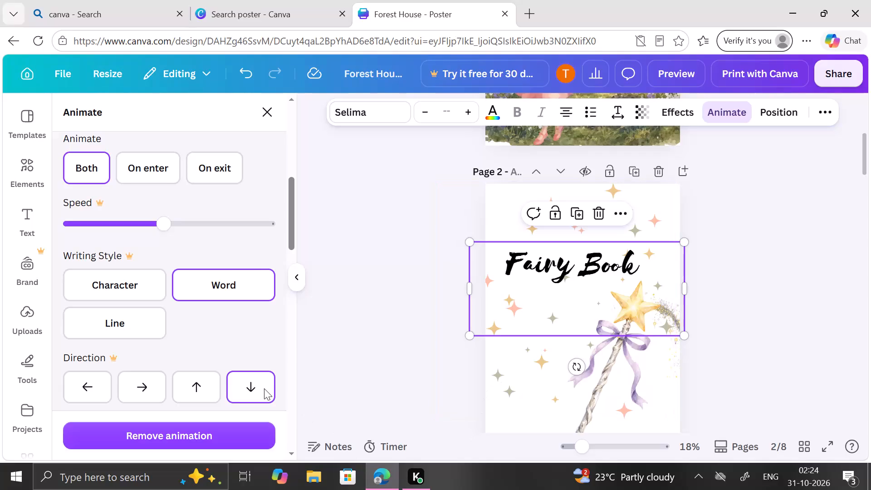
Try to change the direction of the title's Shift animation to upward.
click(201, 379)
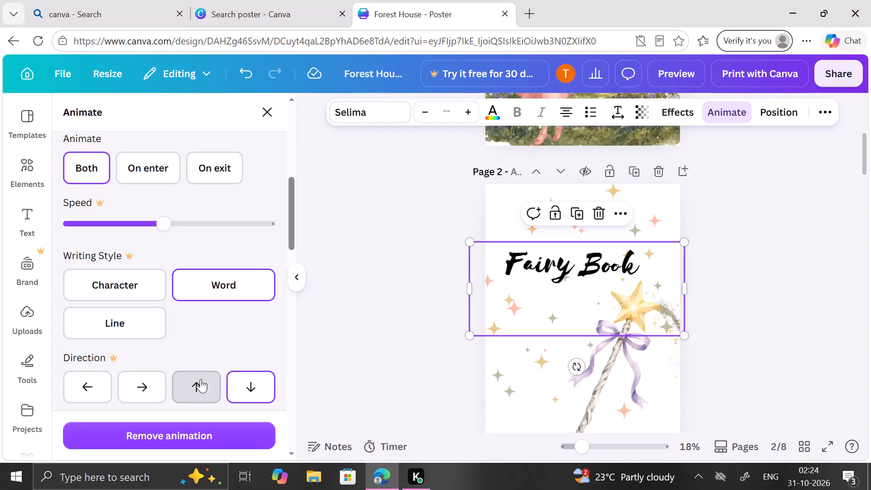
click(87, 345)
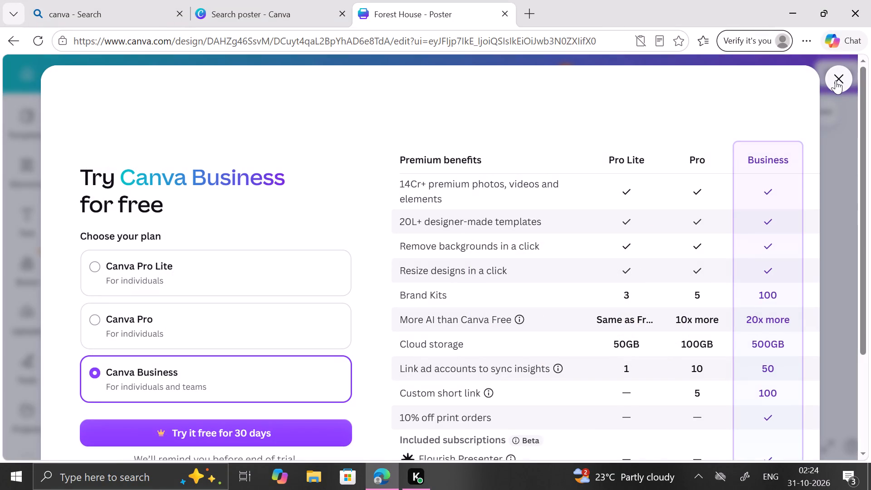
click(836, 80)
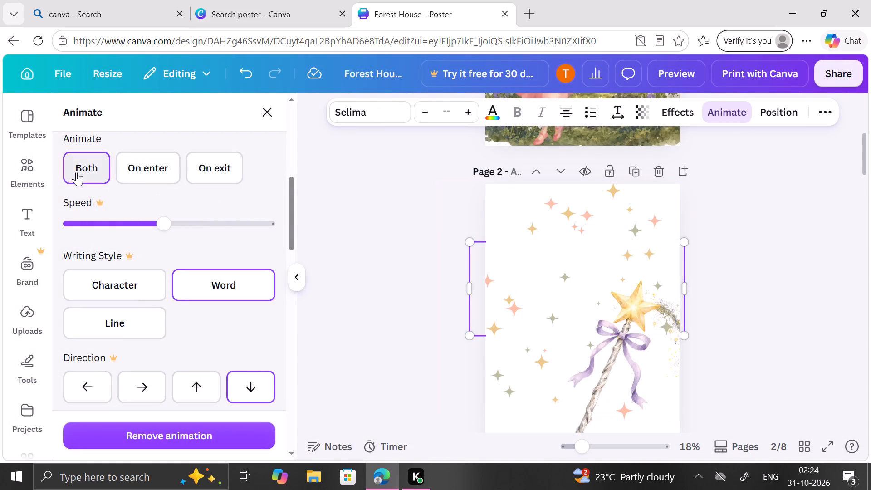
Switch the "Fairy Book" title's text animation to Ascend and deselect the title.
scroll(76, 172, up, 4)
scroll(76, 172, down, 2)
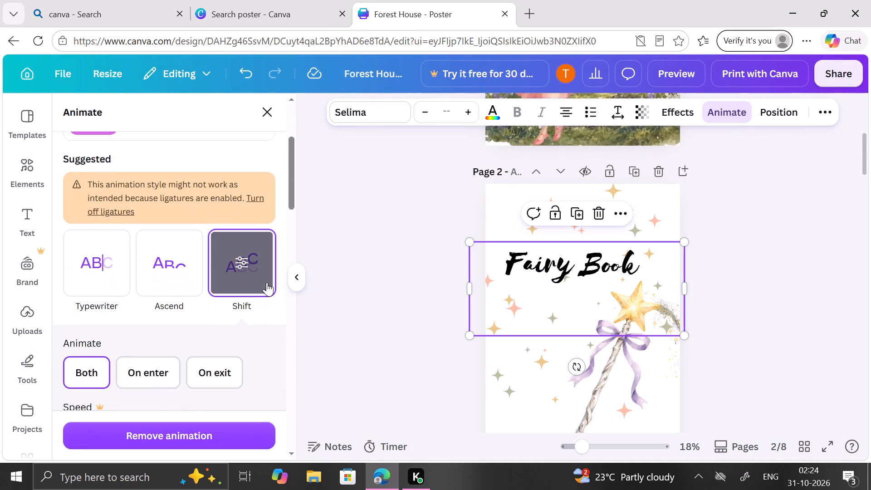
click(177, 285)
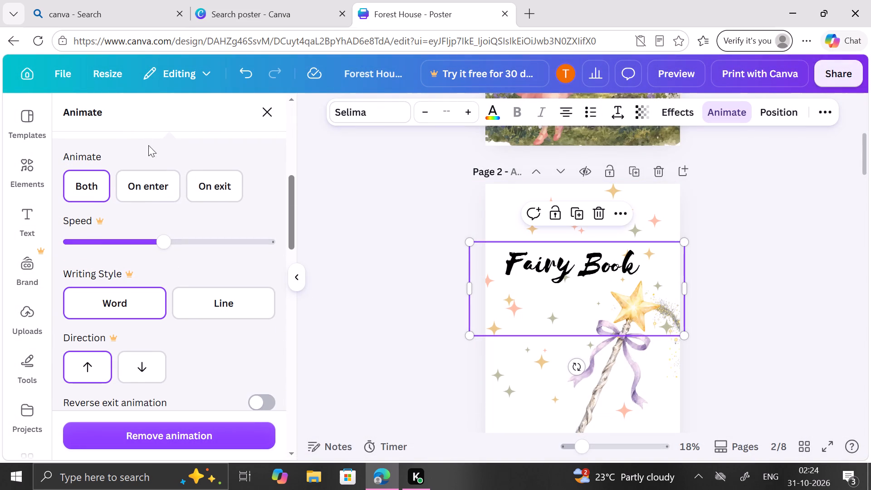
click(443, 232)
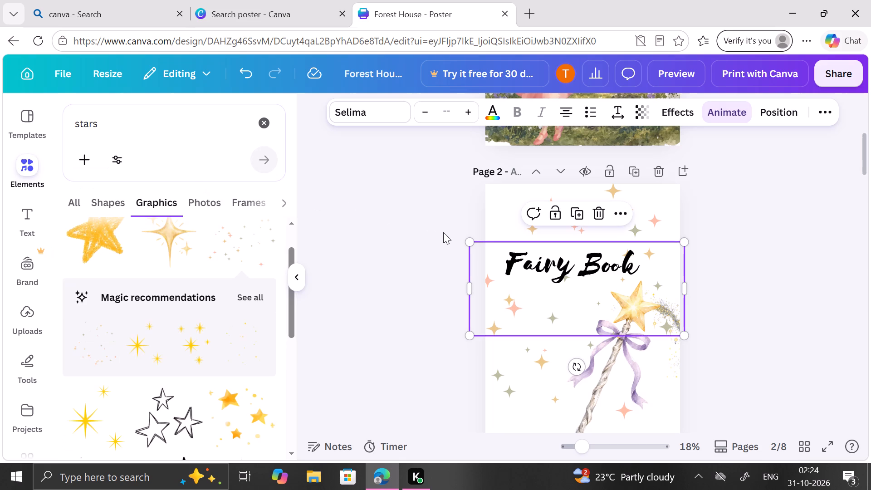
click(443, 232)
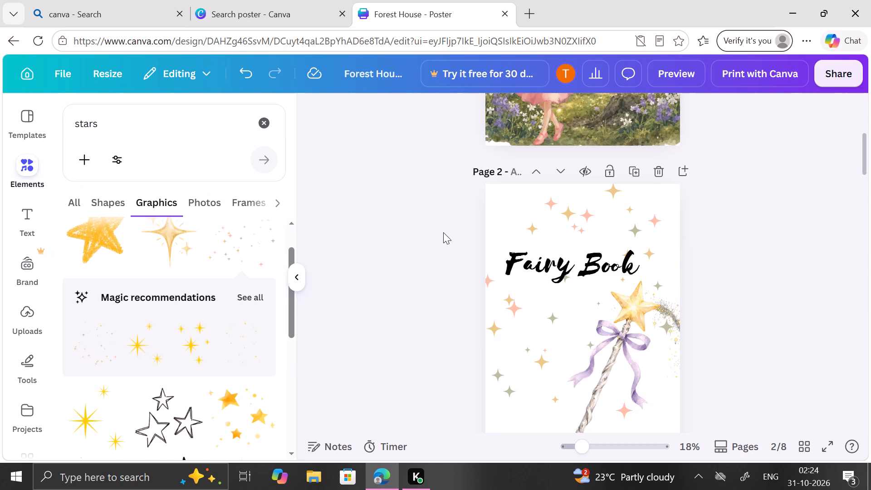
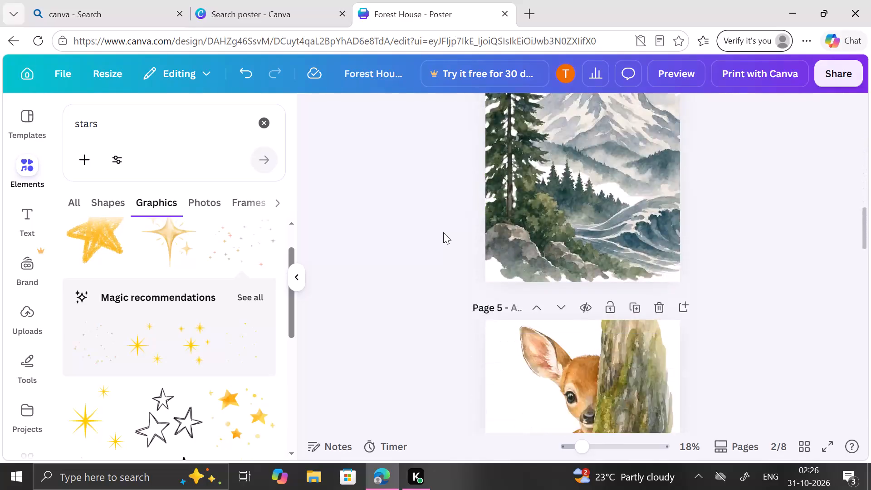
Look through the pages of the Forest House design, down to the fairy and lantern page and back to the first two pages.
scroll(443, 232, down, 9)
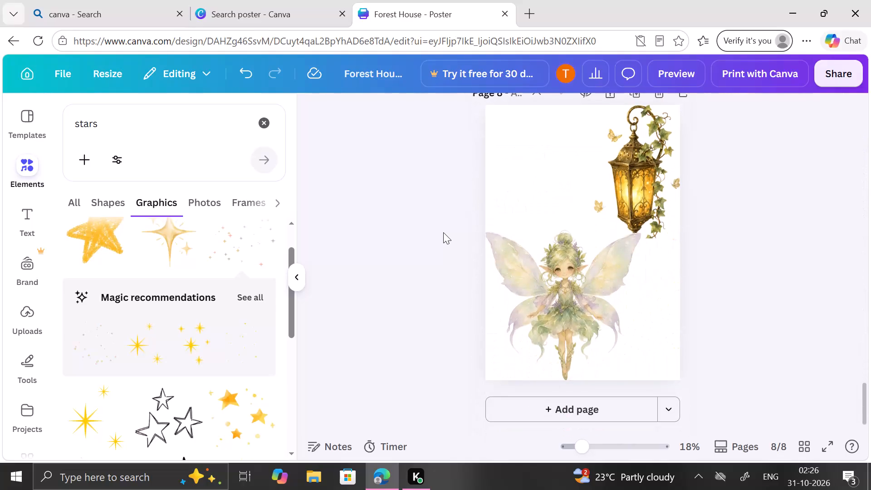
scroll(443, 232, up, 16)
scroll(443, 232, up, 8)
scroll(443, 232, down, 1)
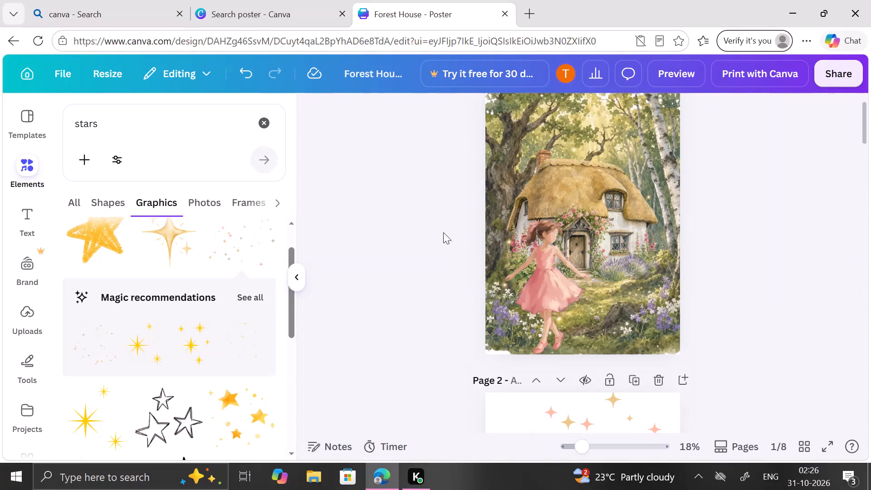
scroll(443, 232, down, 1)
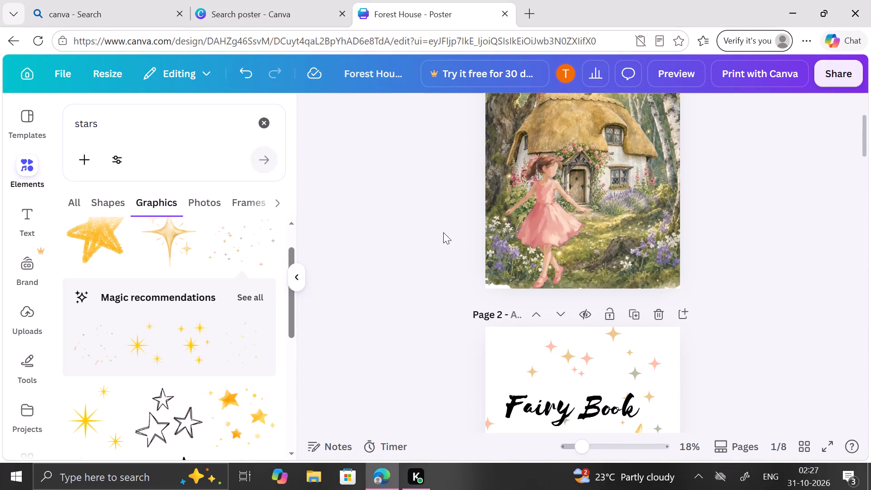
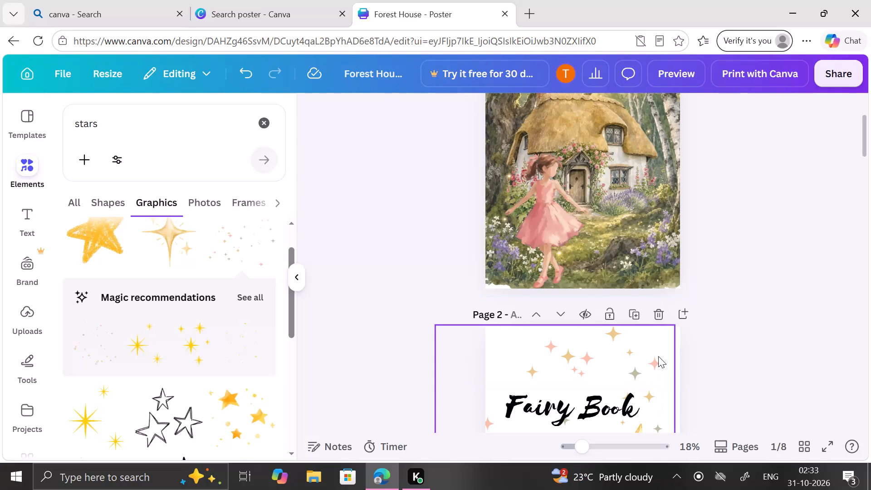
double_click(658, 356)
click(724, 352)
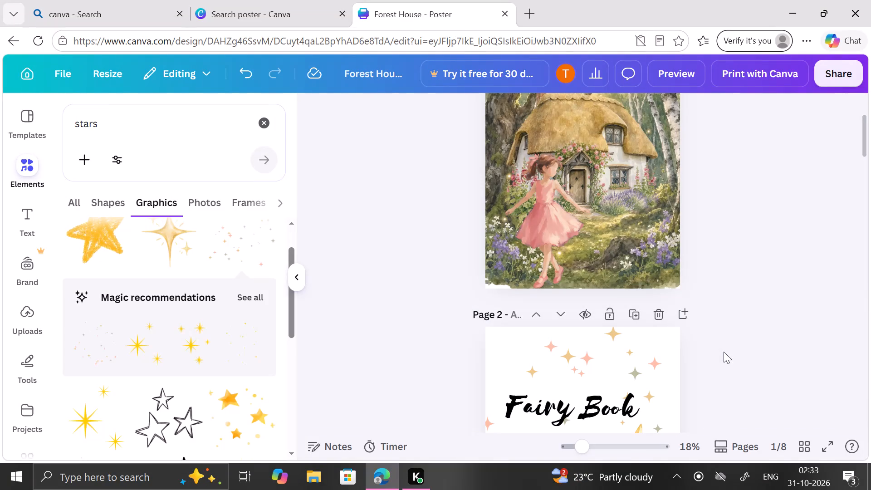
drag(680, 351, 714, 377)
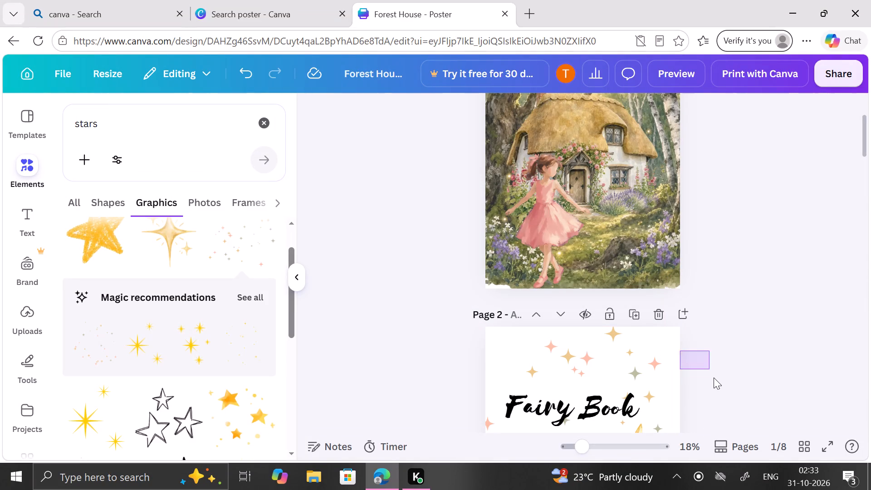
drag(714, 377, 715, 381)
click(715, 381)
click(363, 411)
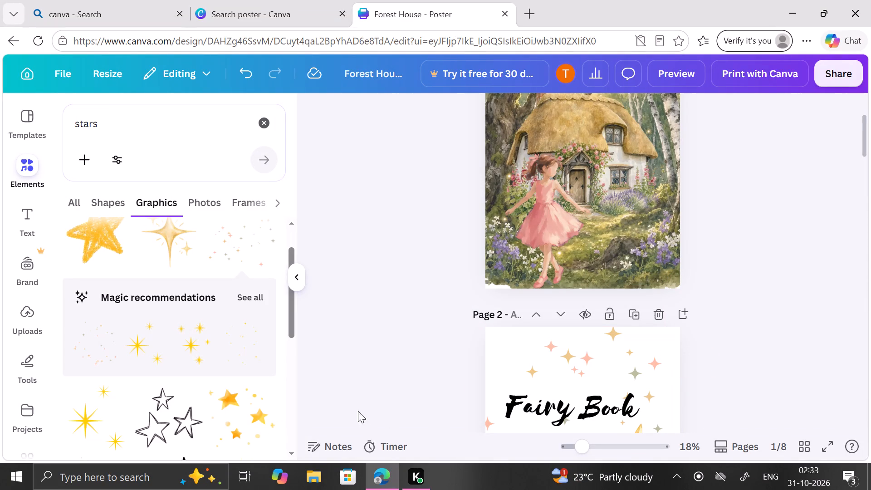
Add a blank page after the fairy and lantern page at the end of the design.
scroll(534, 349, down, 11)
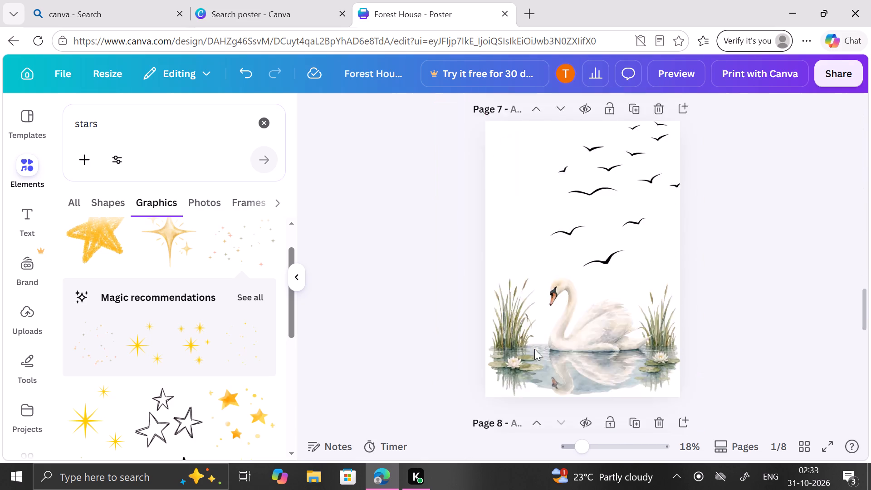
scroll(534, 349, down, 1)
click(568, 415)
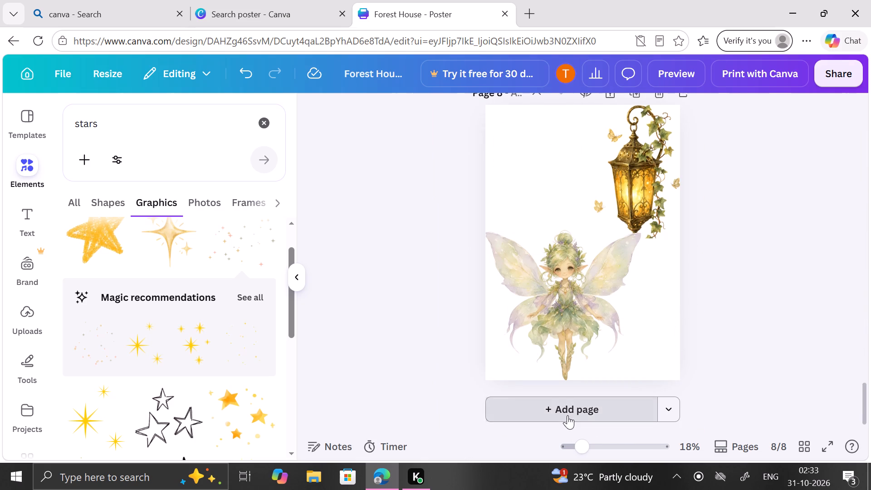
Look through the star graphics results and clear the element search.
scroll(125, 371, down, 4)
scroll(125, 371, up, 3)
scroll(125, 371, down, 1)
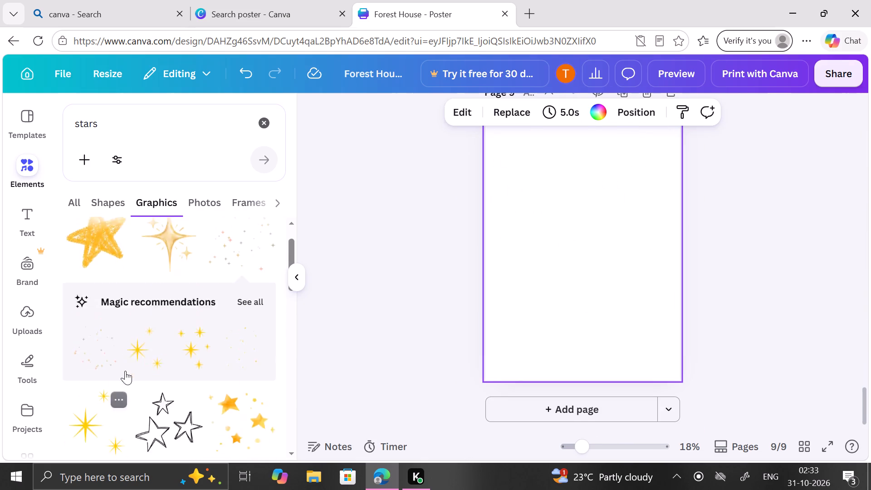
scroll(125, 371, down, 2)
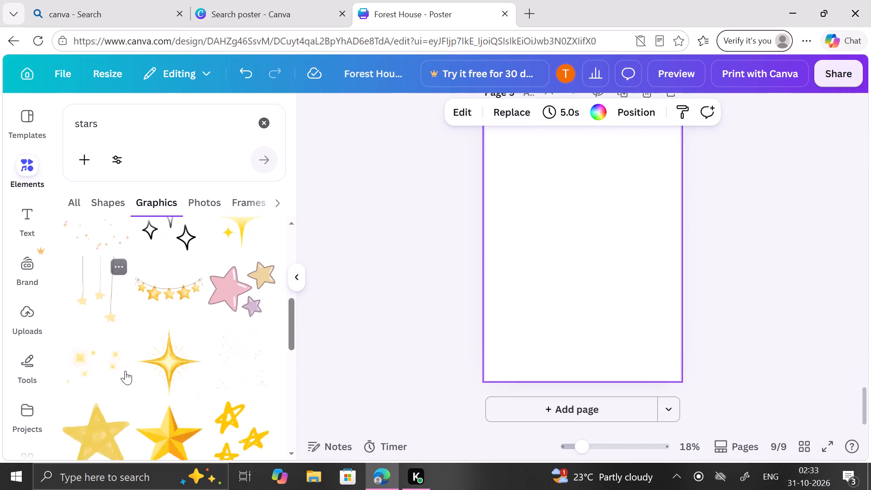
scroll(125, 371, down, 1)
scroll(125, 371, up, 4)
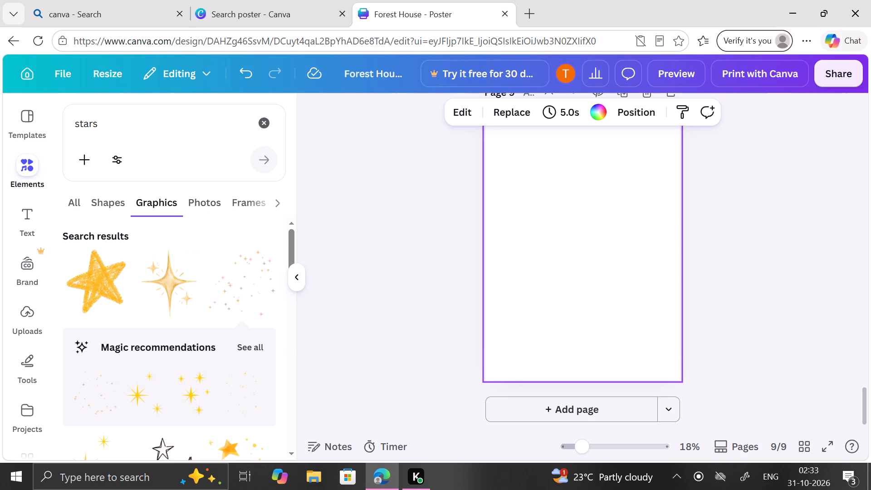
click(264, 117)
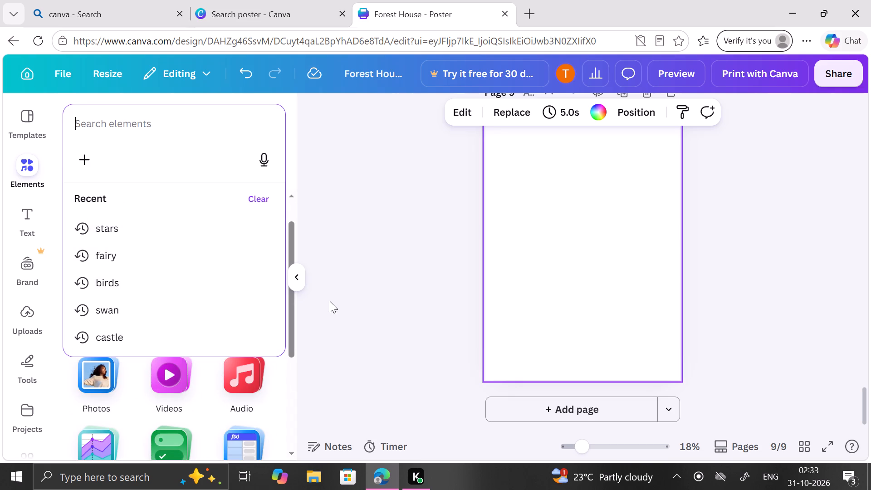
Nudge the magic wand on page 2 slightly up and to the right.
scroll(424, 283, up, 18)
scroll(424, 283, down, 5)
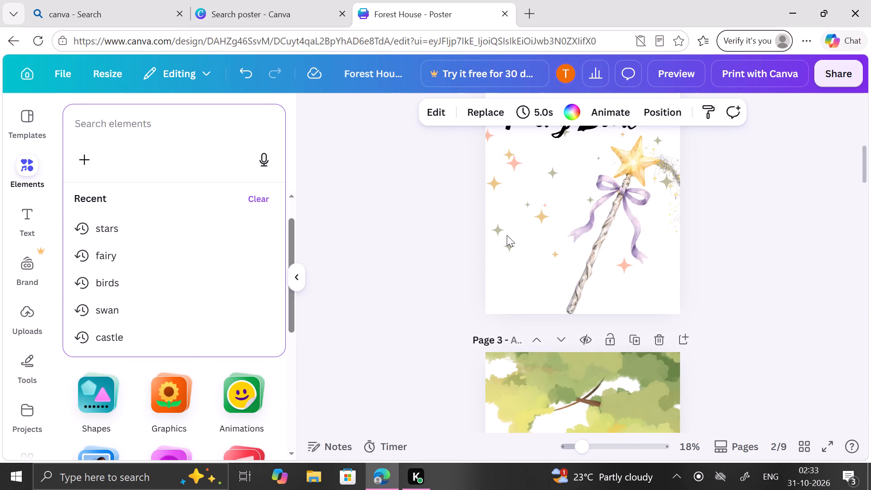
click(636, 304)
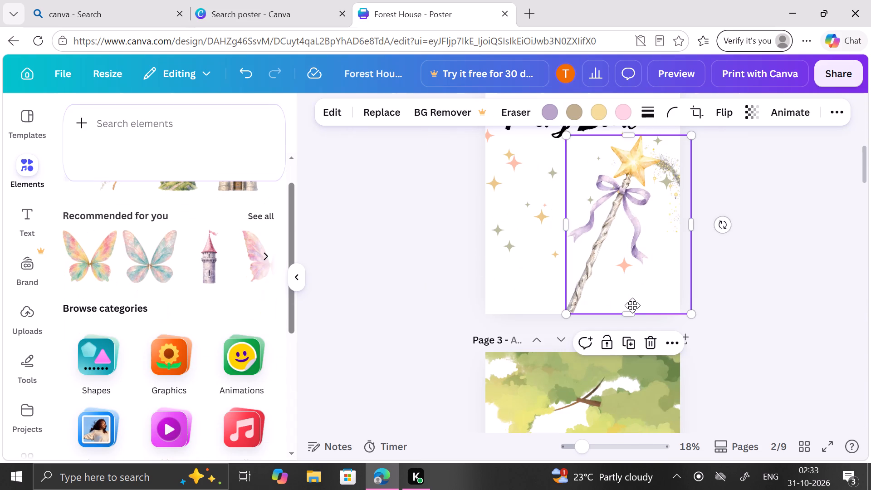
drag(632, 305, 641, 304)
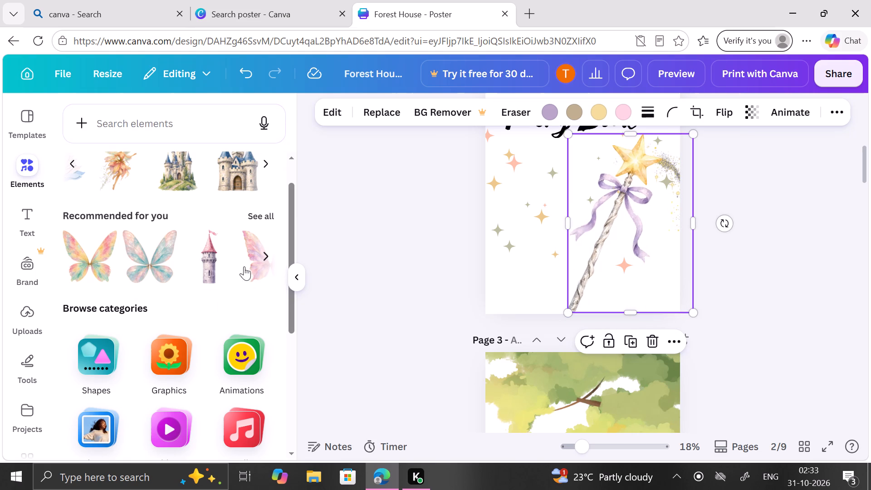
Add the pink and teal butterfly wings from the recommended graphics to page 2.
click(151, 264)
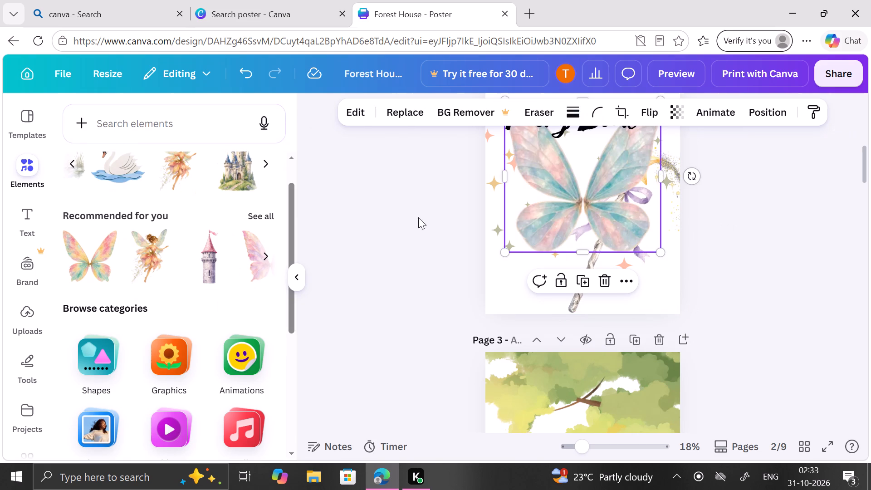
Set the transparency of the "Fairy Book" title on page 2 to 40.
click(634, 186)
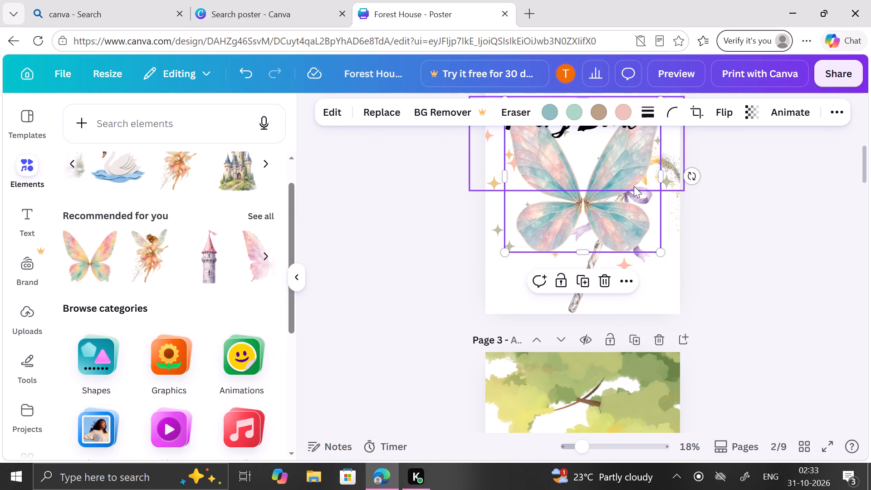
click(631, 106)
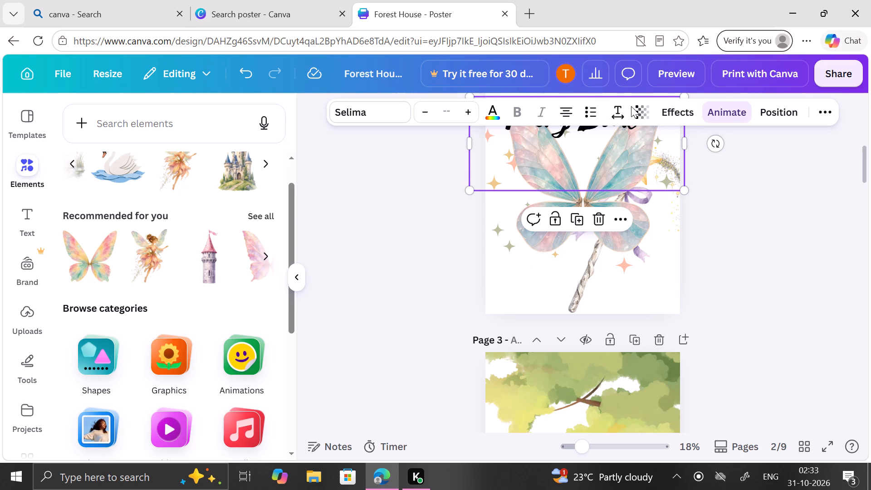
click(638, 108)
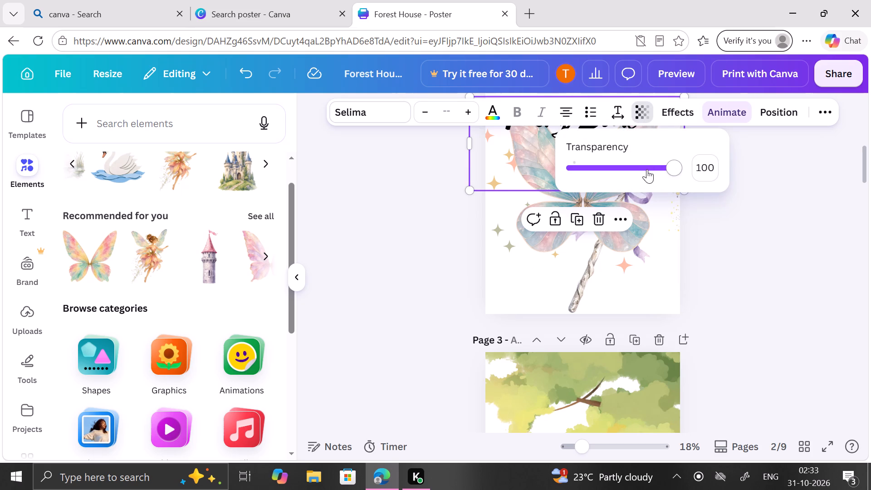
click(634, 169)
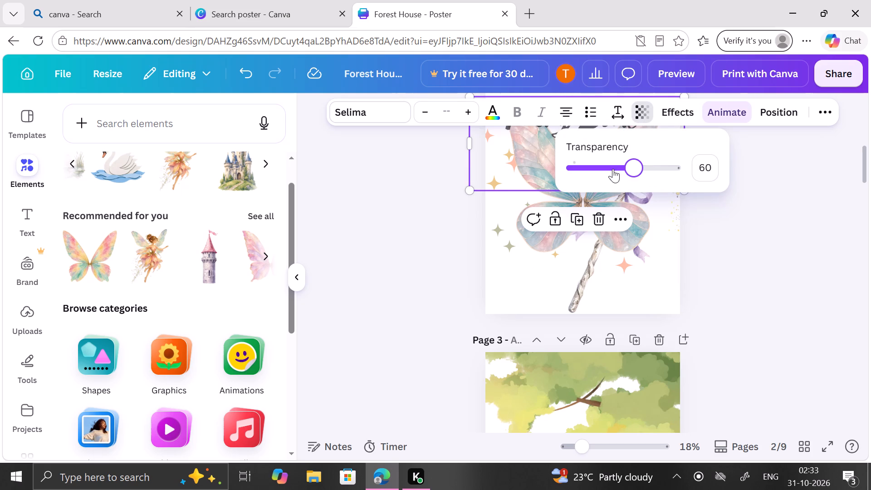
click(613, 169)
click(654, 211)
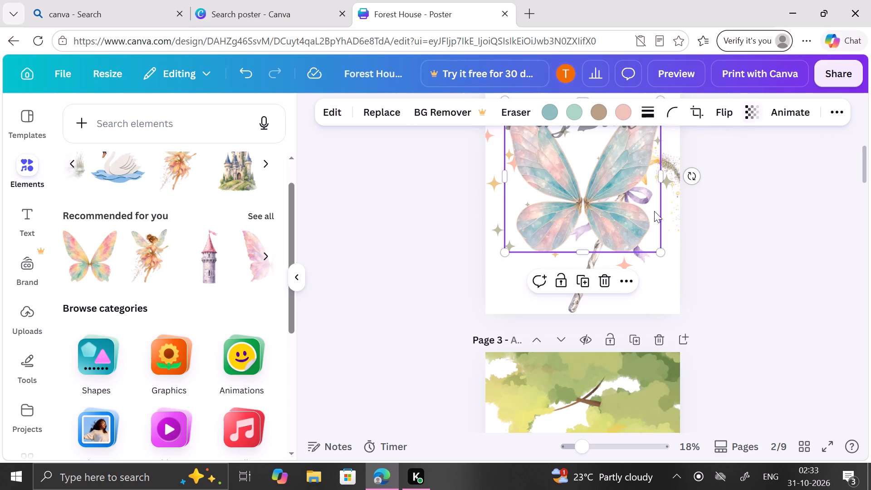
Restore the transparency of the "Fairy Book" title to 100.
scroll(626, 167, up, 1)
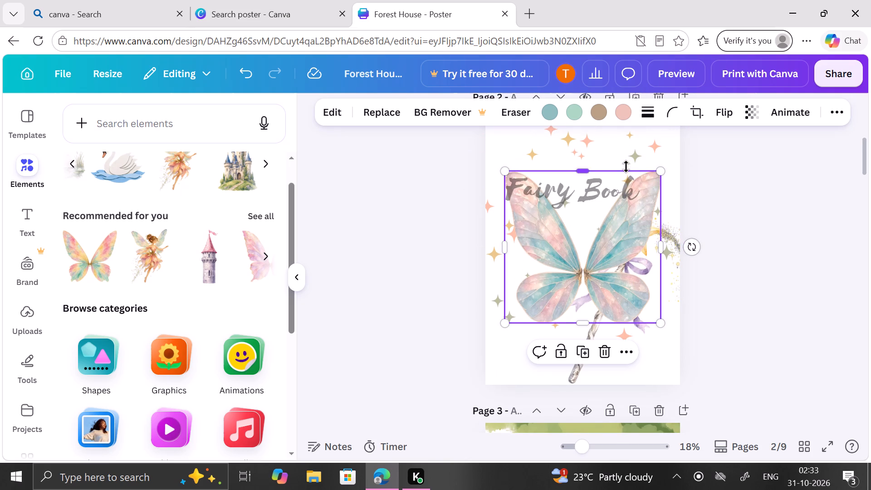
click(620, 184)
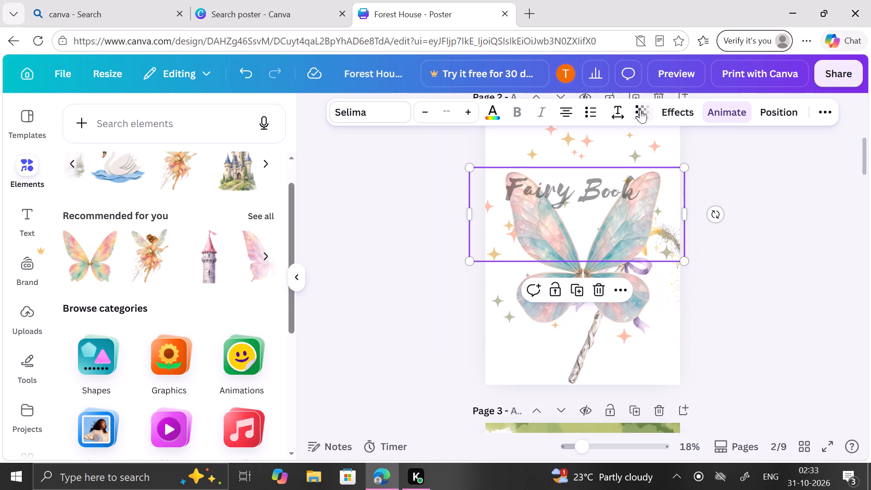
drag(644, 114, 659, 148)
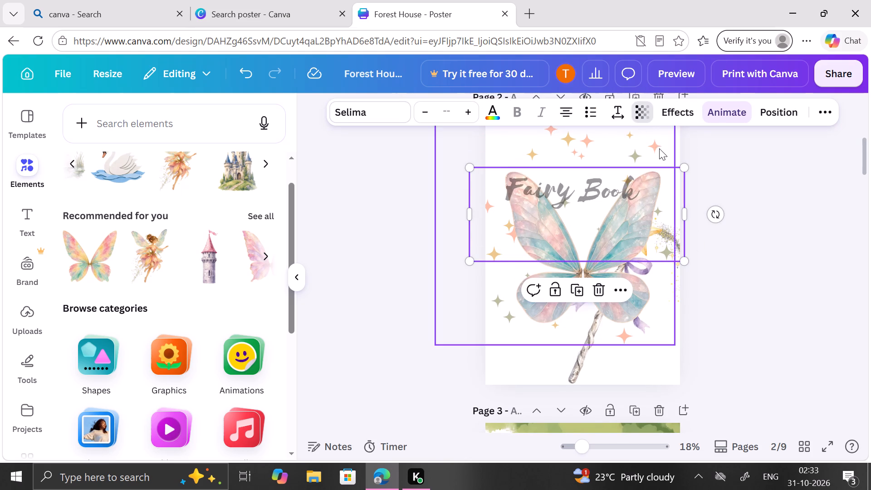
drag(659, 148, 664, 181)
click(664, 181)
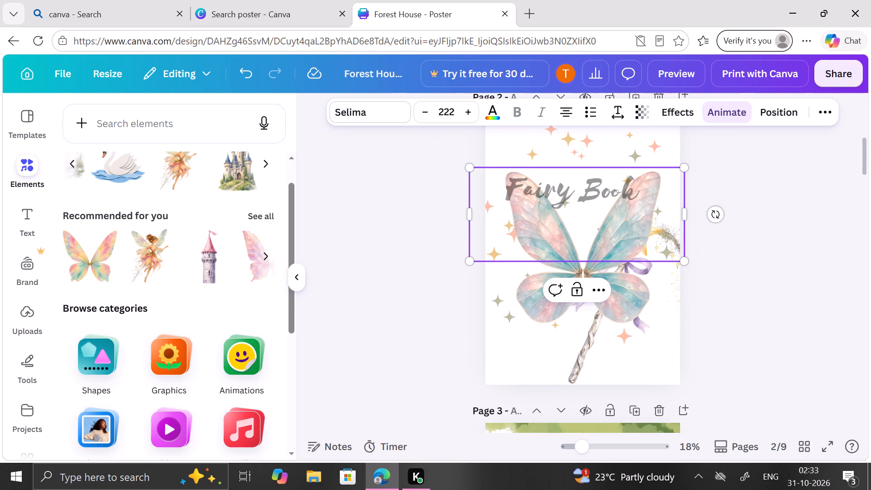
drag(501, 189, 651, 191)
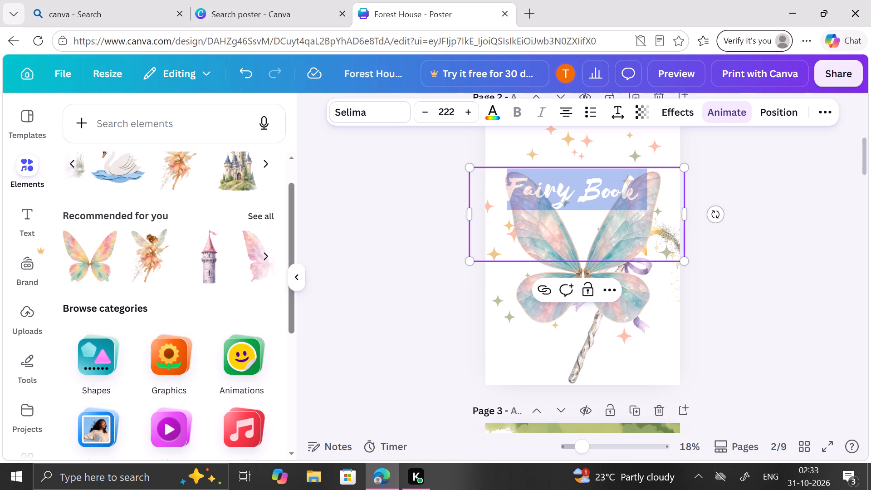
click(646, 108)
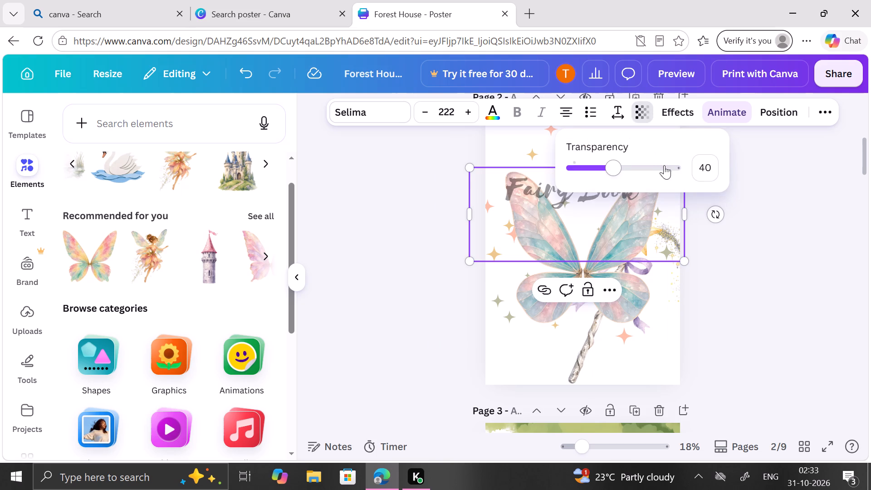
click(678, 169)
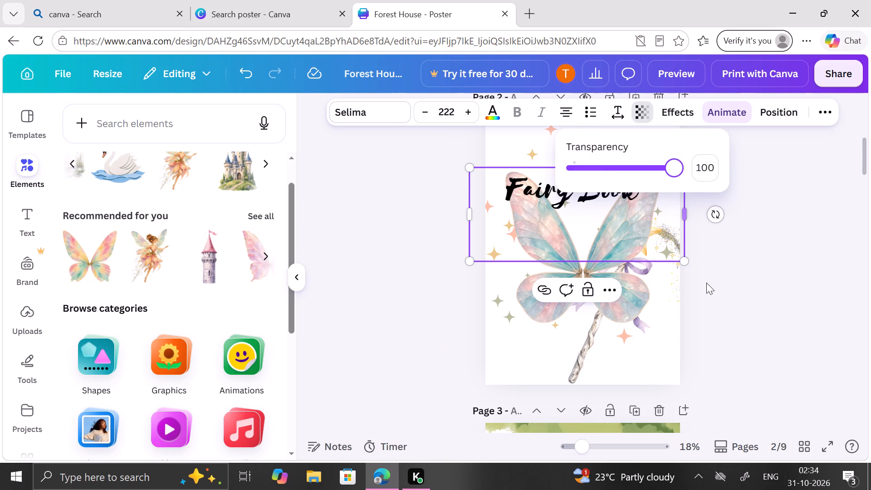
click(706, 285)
Set the transparency of the butterfly wings on page 2 to 67.
click(606, 272)
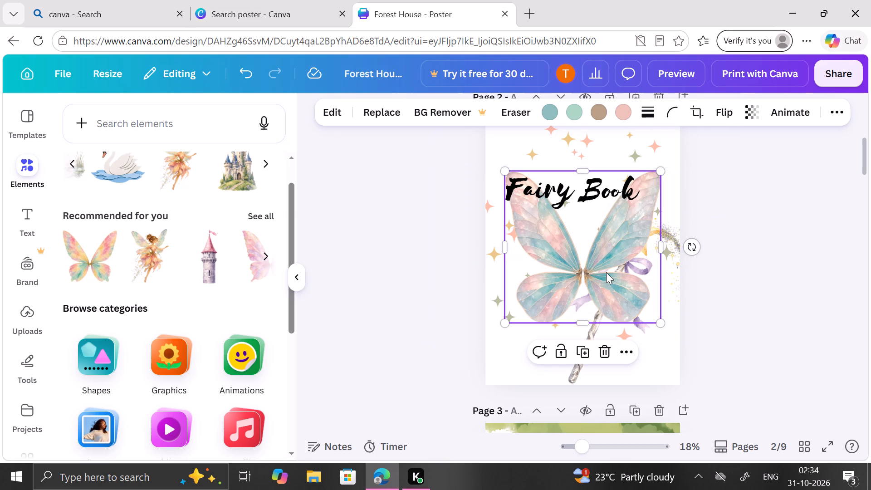
click(636, 234)
click(631, 266)
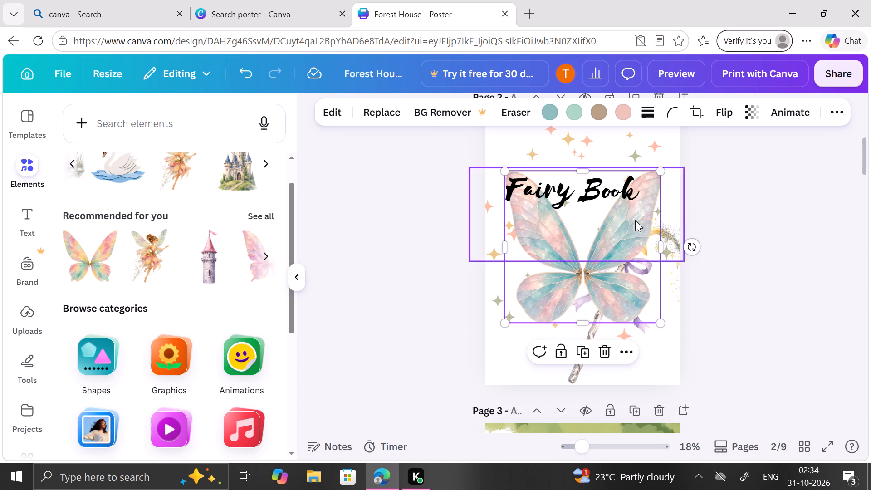
click(742, 118)
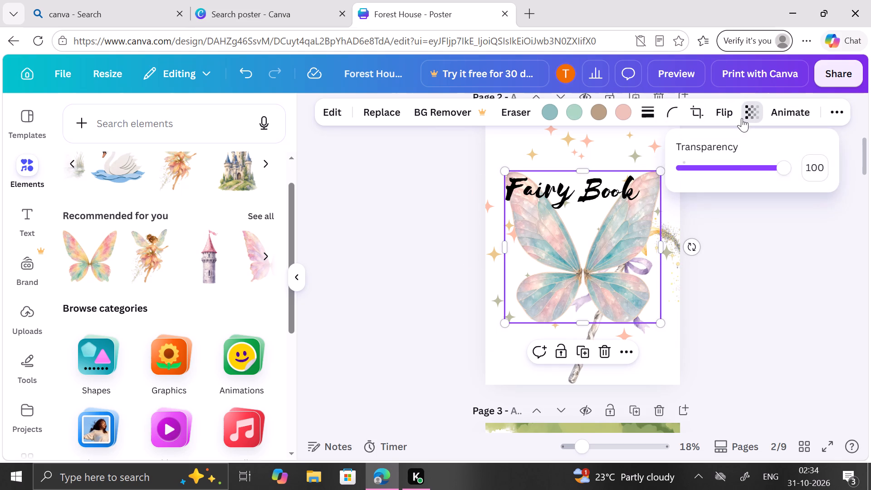
click(734, 169)
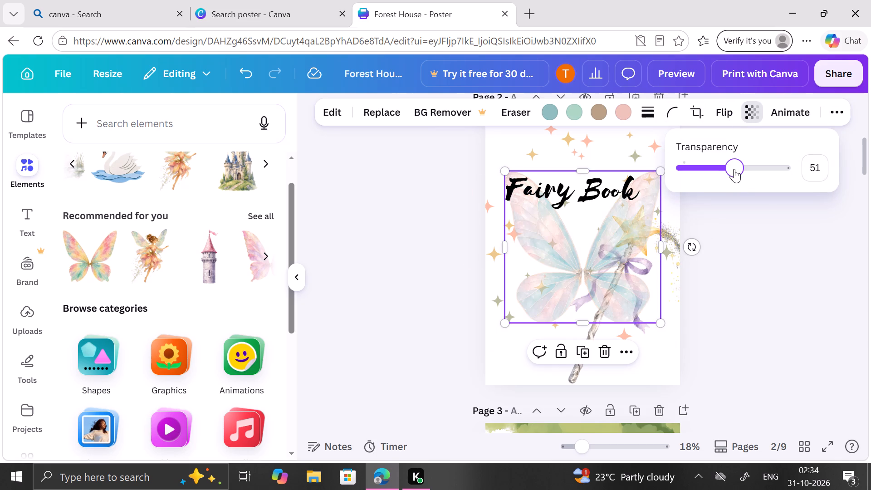
click(751, 171)
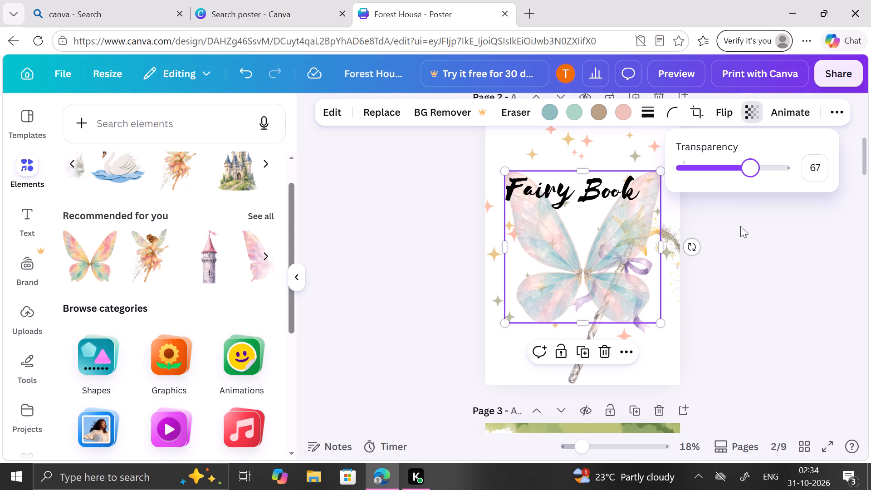
click(724, 260)
Move the "Fairy Book" title up so it sits at the top edge of the butterfly wings.
click(610, 215)
drag(610, 215, 611, 191)
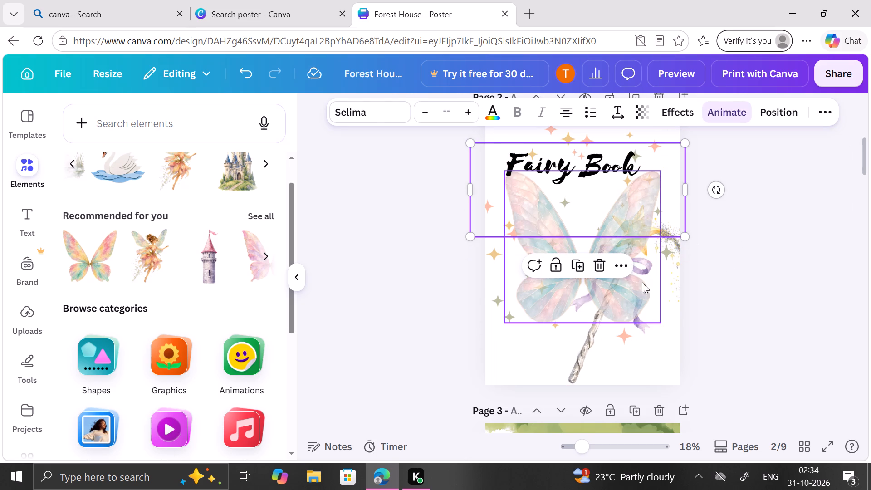
Move the butterfly wings beside the magic wand, below the title, with part running off the page's left edge.
drag(602, 318, 605, 309)
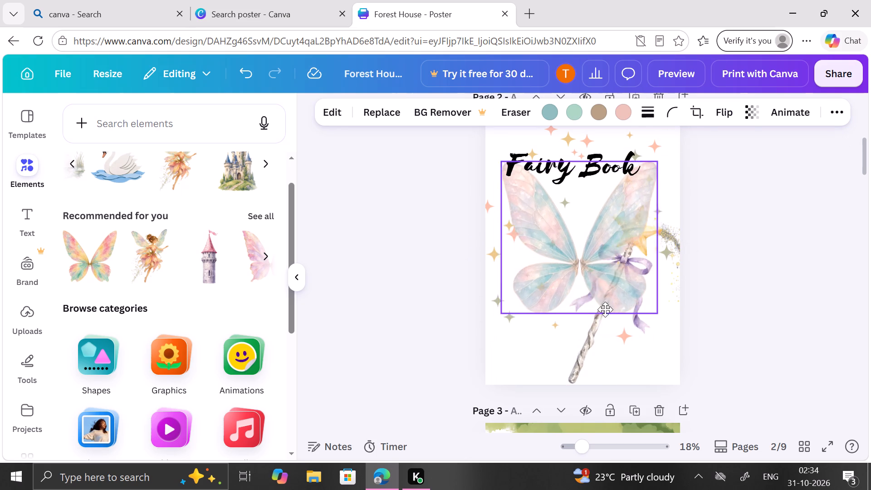
drag(605, 309, 574, 316)
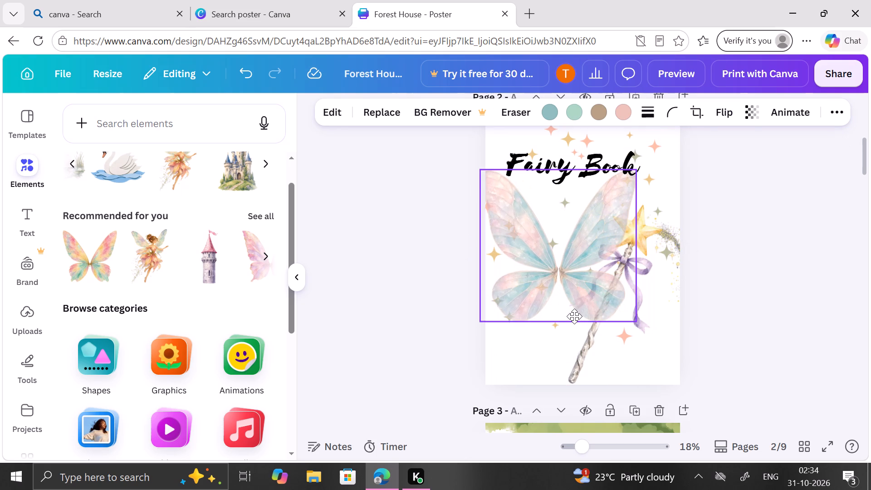
drag(574, 316, 550, 323)
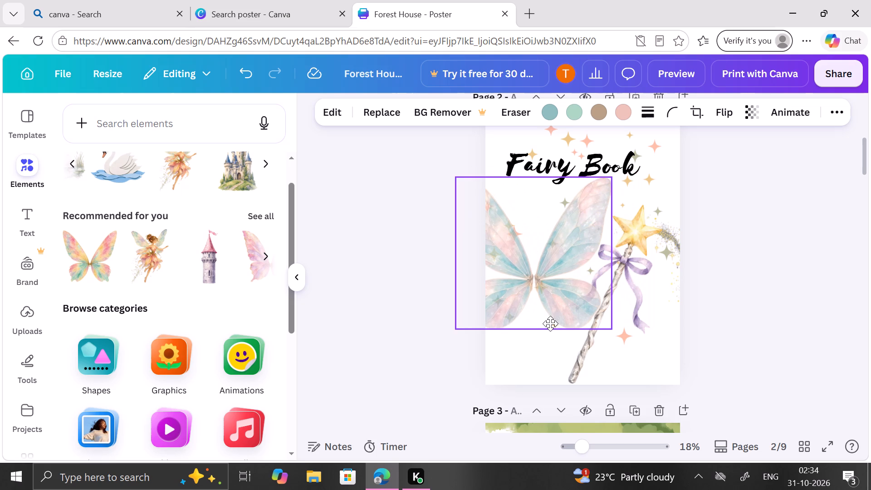
drag(550, 323, 542, 323)
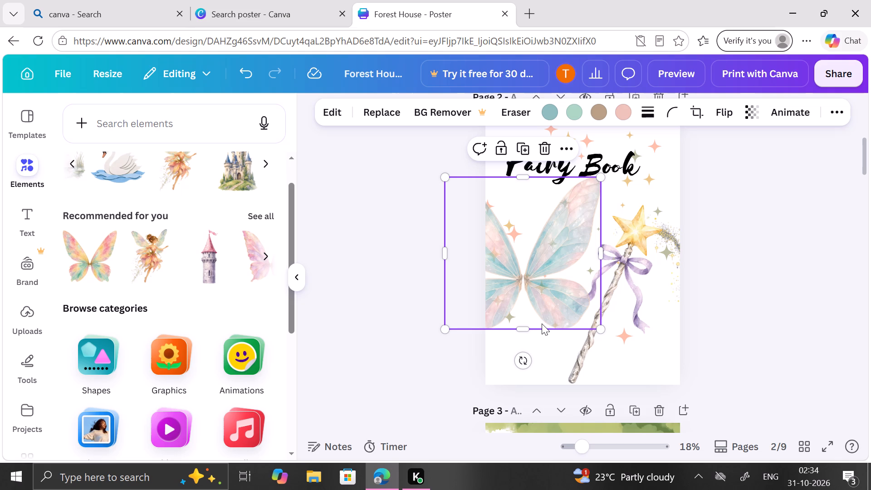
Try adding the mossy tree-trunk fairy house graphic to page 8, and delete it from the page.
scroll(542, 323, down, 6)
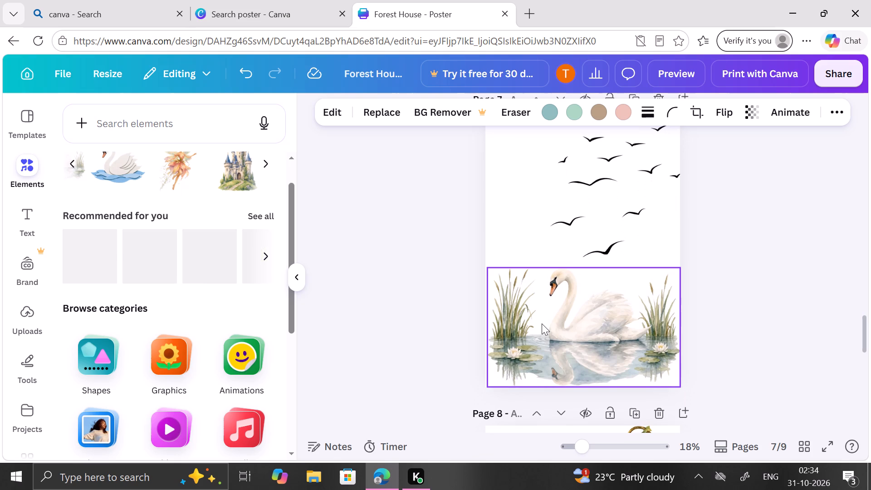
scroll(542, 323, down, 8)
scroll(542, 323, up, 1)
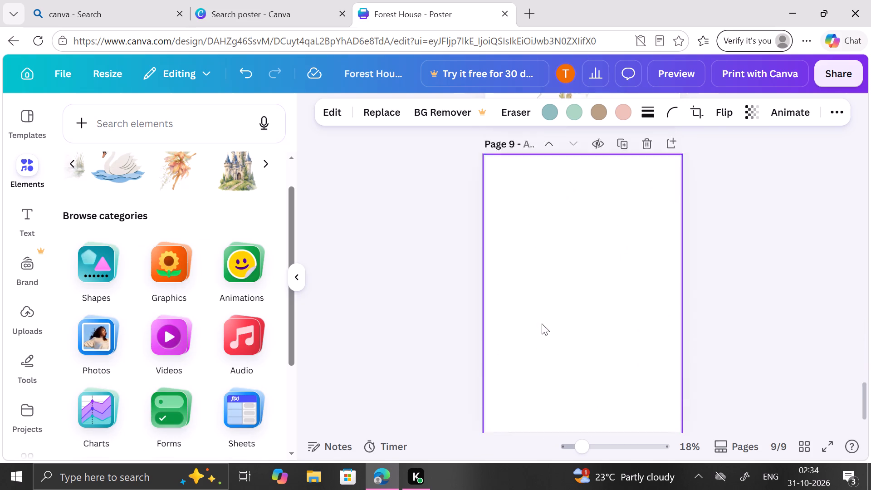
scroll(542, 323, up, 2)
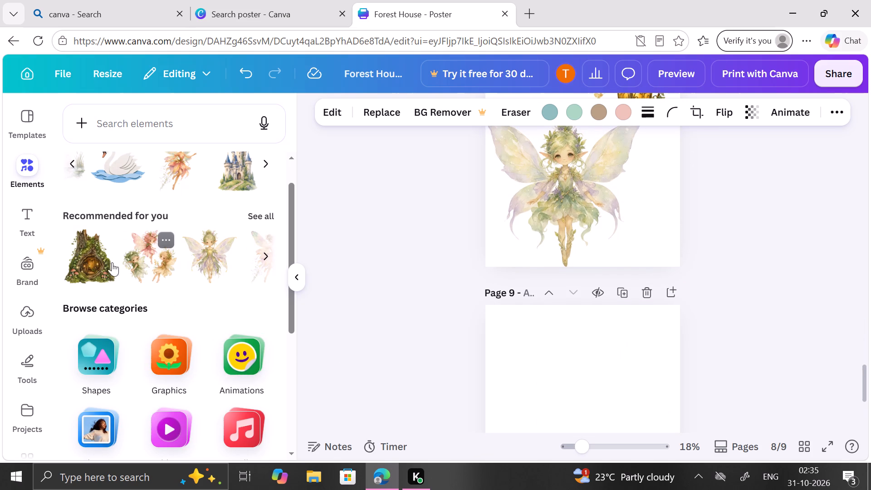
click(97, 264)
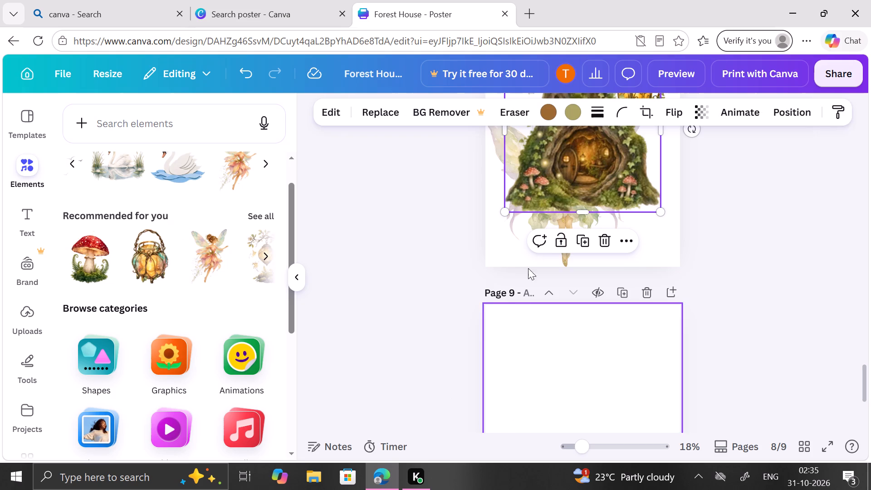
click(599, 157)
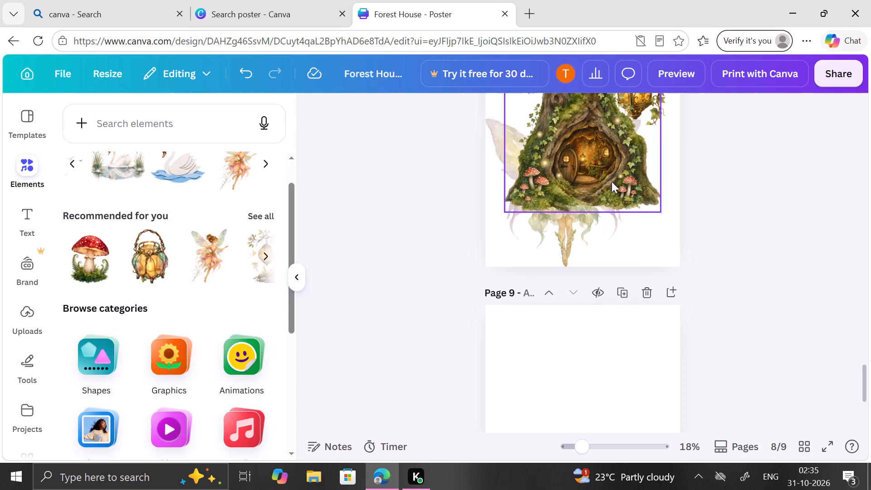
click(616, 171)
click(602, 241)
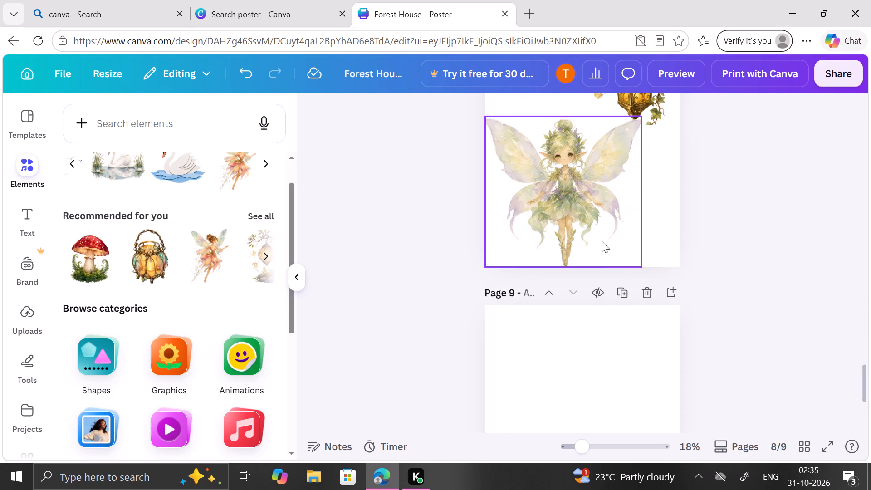
Look through the whole design from the cottage scene on page 1 to page 9 to check the page layouts.
scroll(617, 302, down, 2)
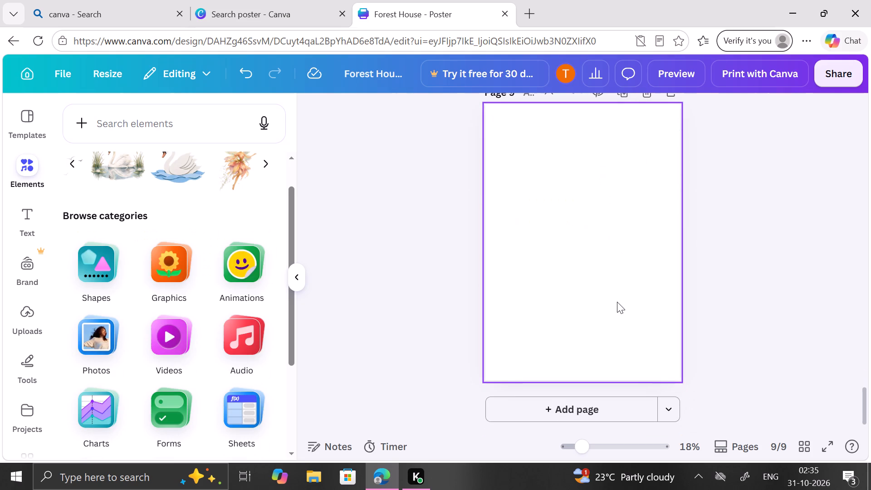
scroll(617, 302, up, 17)
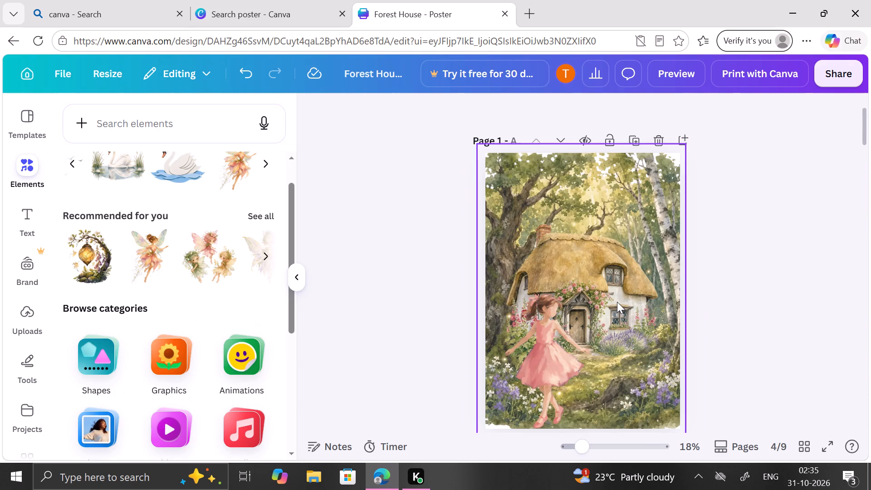
click(294, 278)
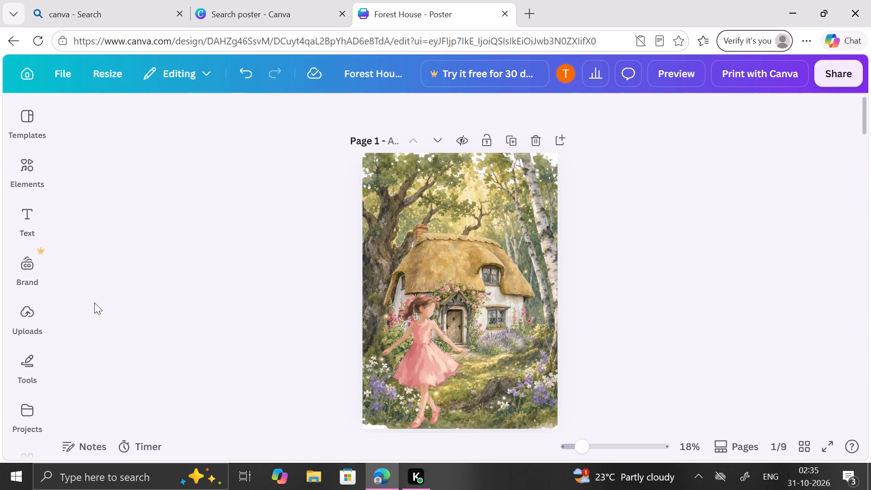
scroll(378, 284, down, 3)
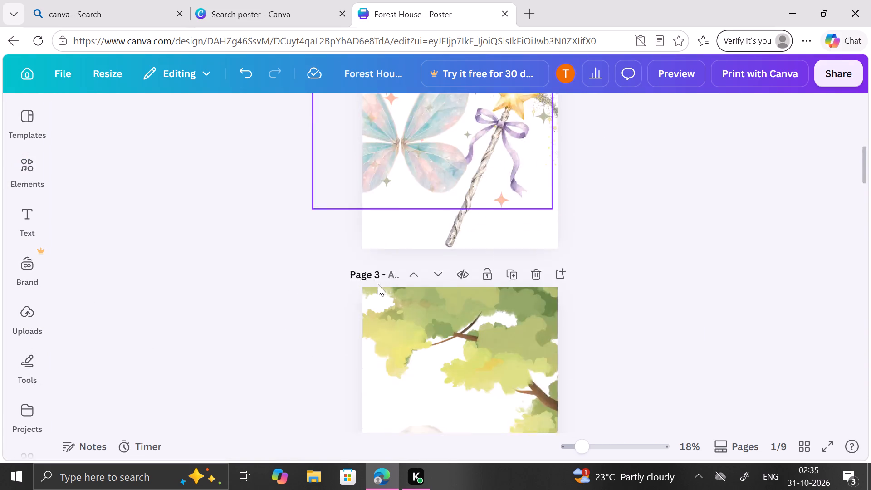
scroll(378, 284, down, 9)
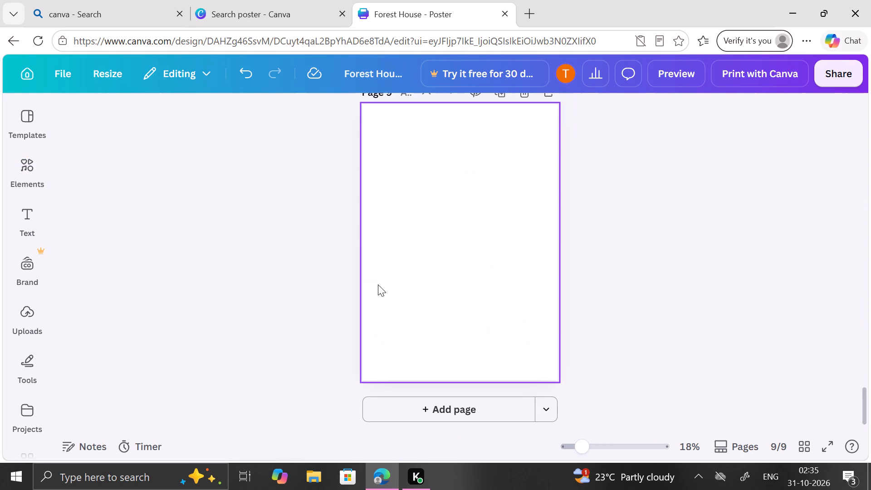